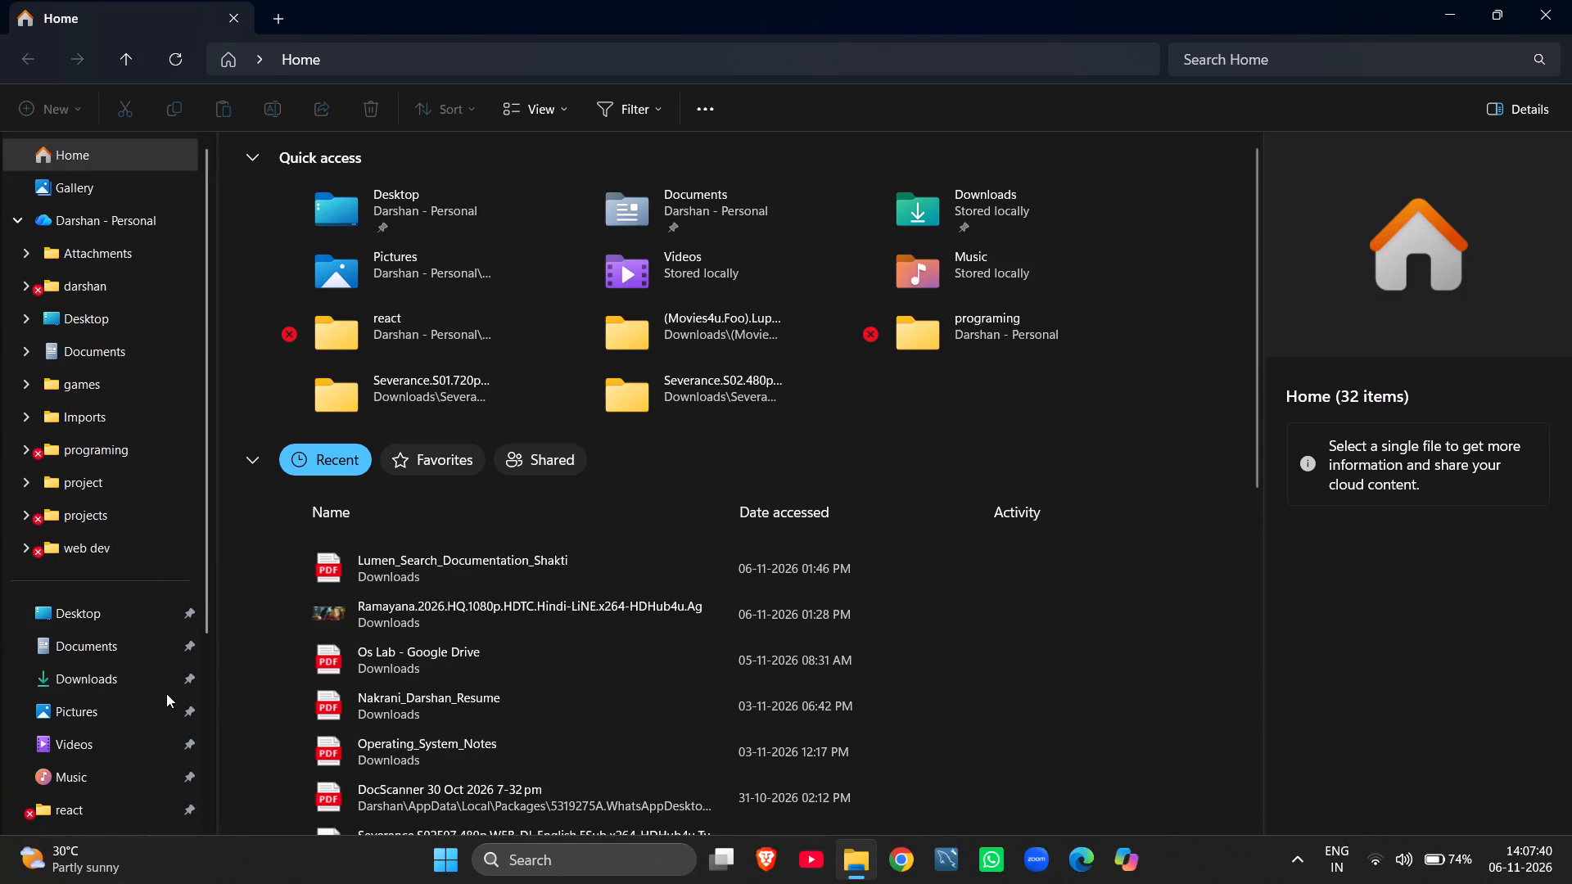
{"action": "left_click", "coordinate": [54, 674]}
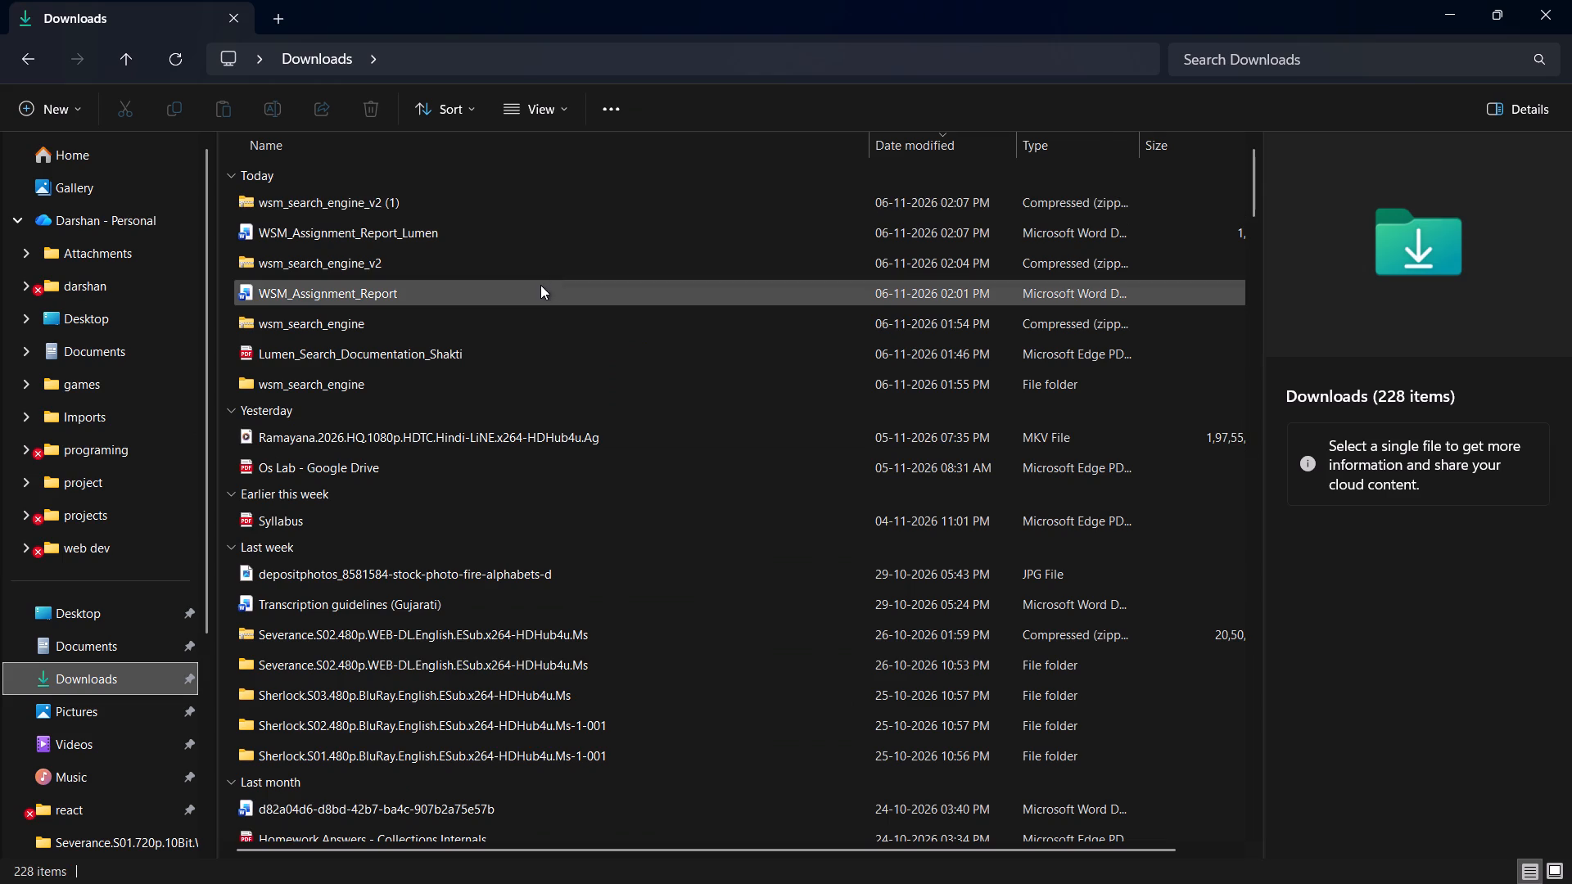
{"action": "double_click", "coordinate": [555, 231]}
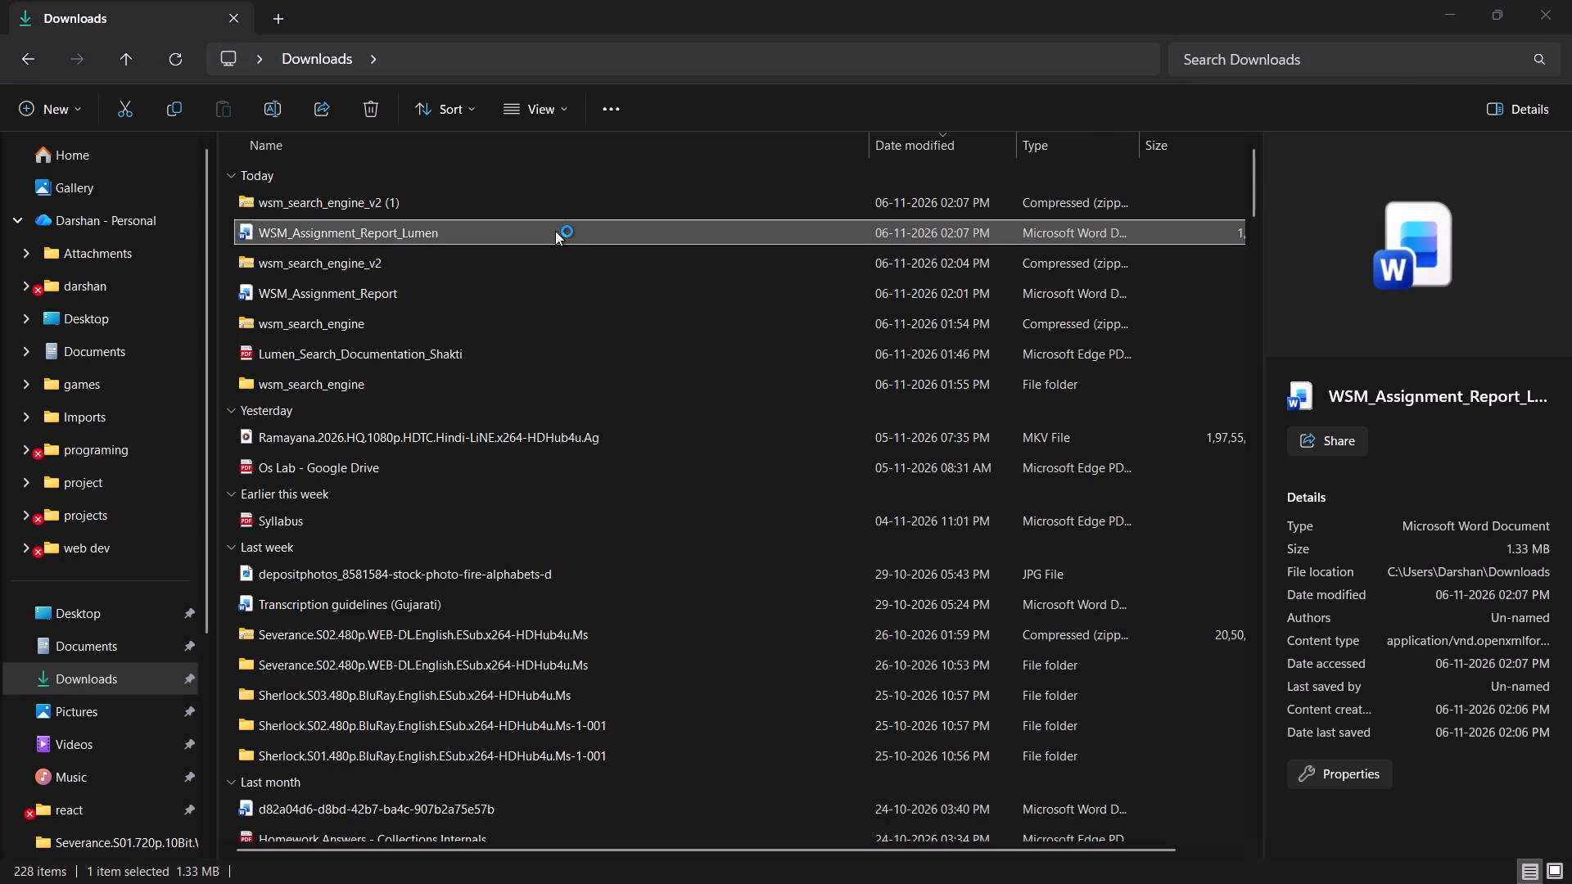
Examine the Lumen report's Soundex search screenshots, including the "telescop", "clymate" and "serch" queries, at a larger zoom.
{"action": "scroll", "coordinate": [1136, 452], "scroll_direction": "down", "scroll_amount": 10}
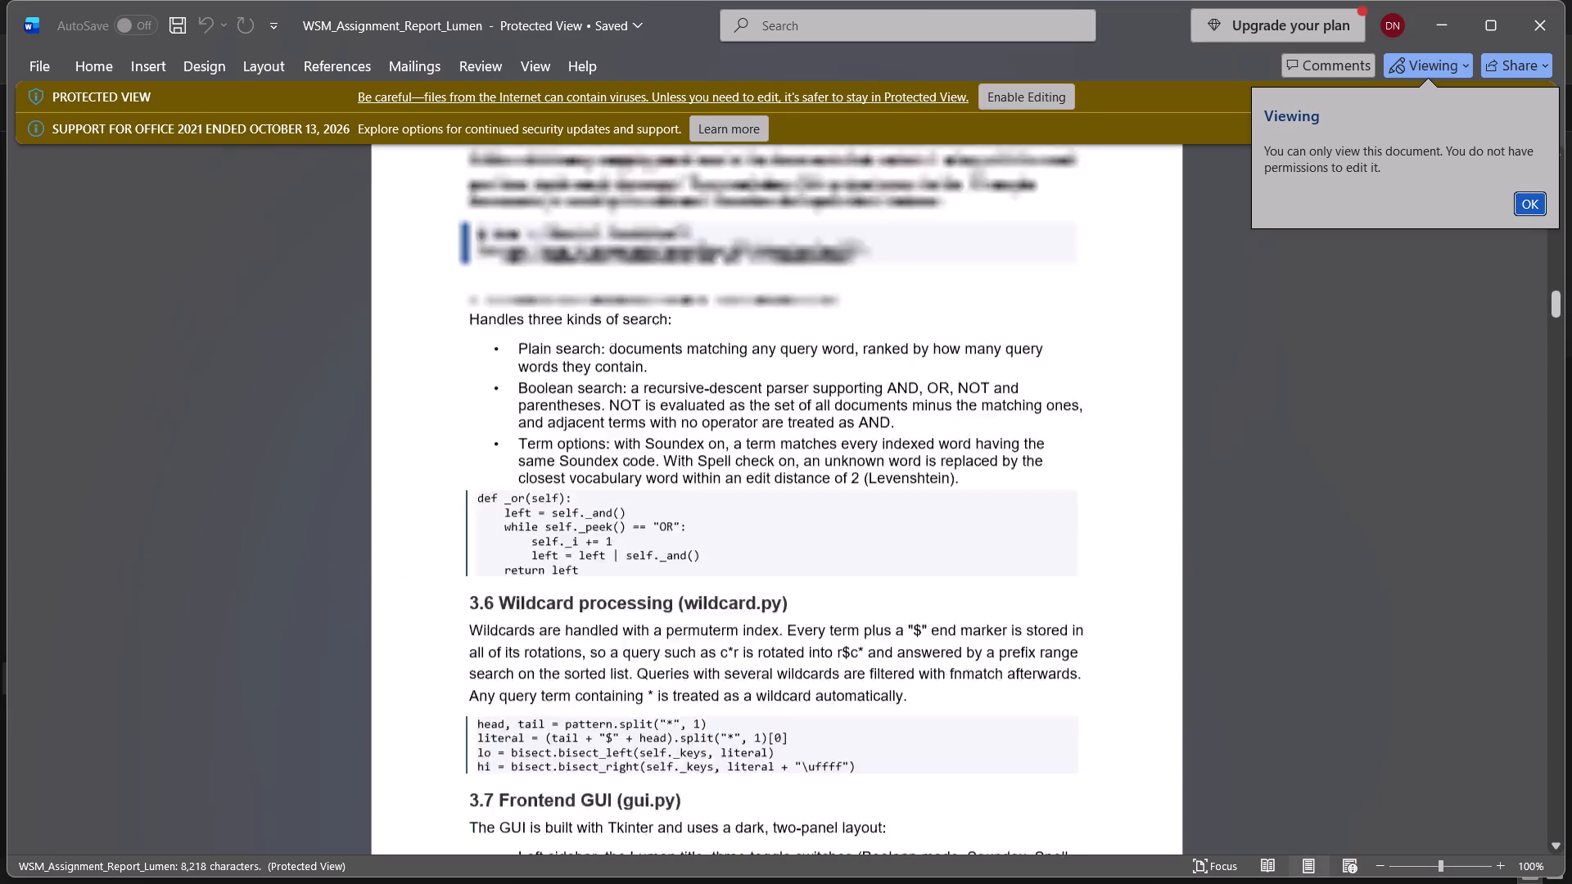
{"action": "scroll", "coordinate": [1136, 452], "scroll_direction": "down", "scroll_amount": 13}
{"action": "scroll", "coordinate": [1136, 452], "scroll_direction": "up", "scroll_amount": 7}
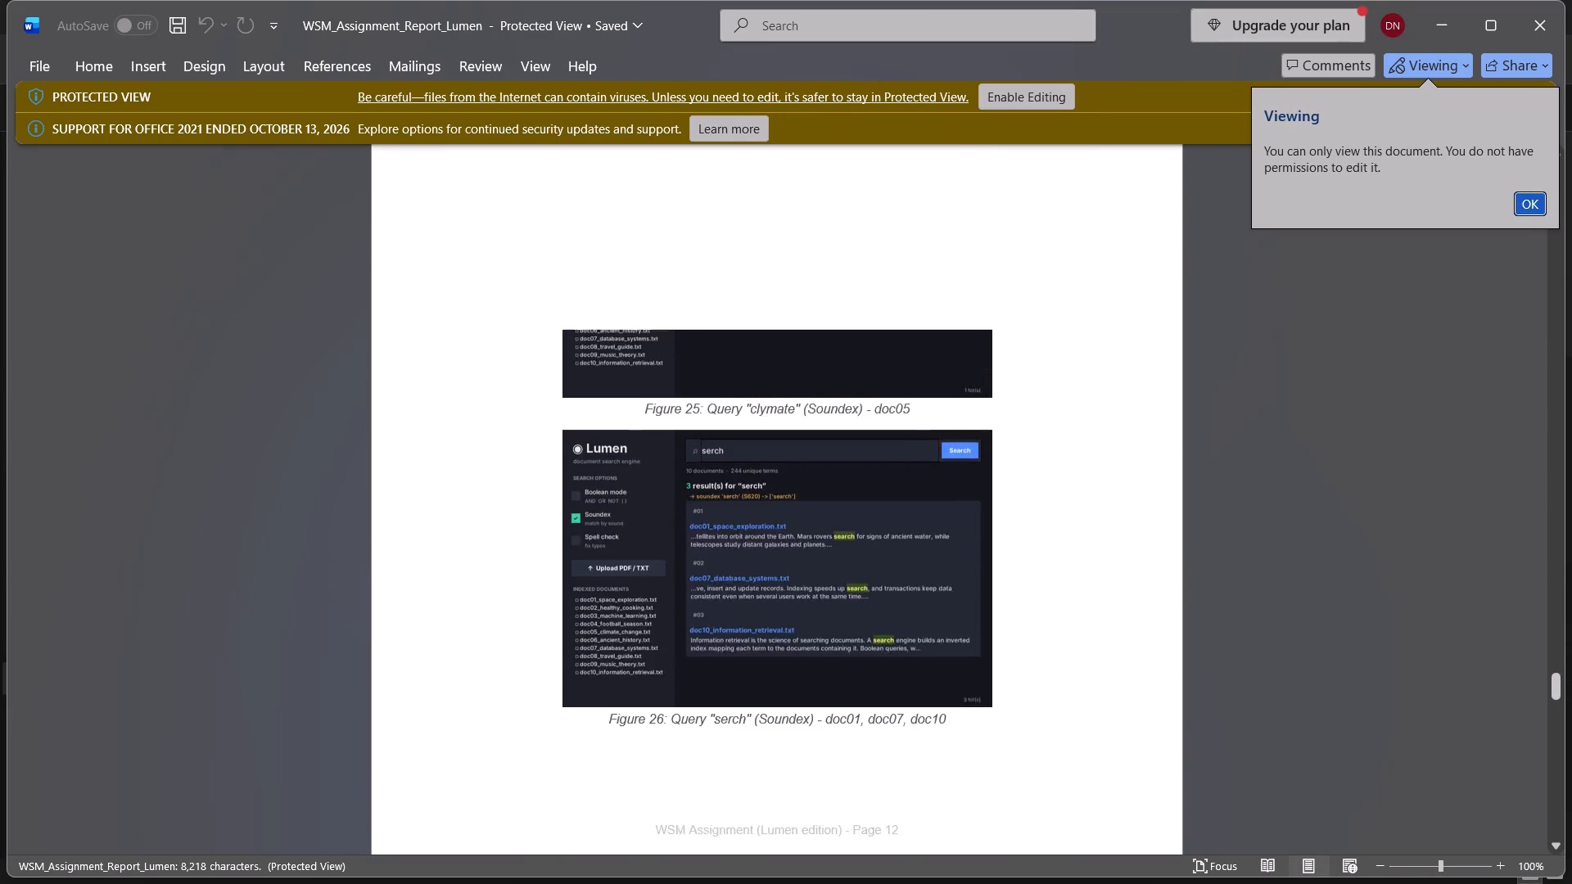
{"action": "scroll", "coordinate": [1136, 452], "scroll_direction": "up", "scroll_amount": 6}
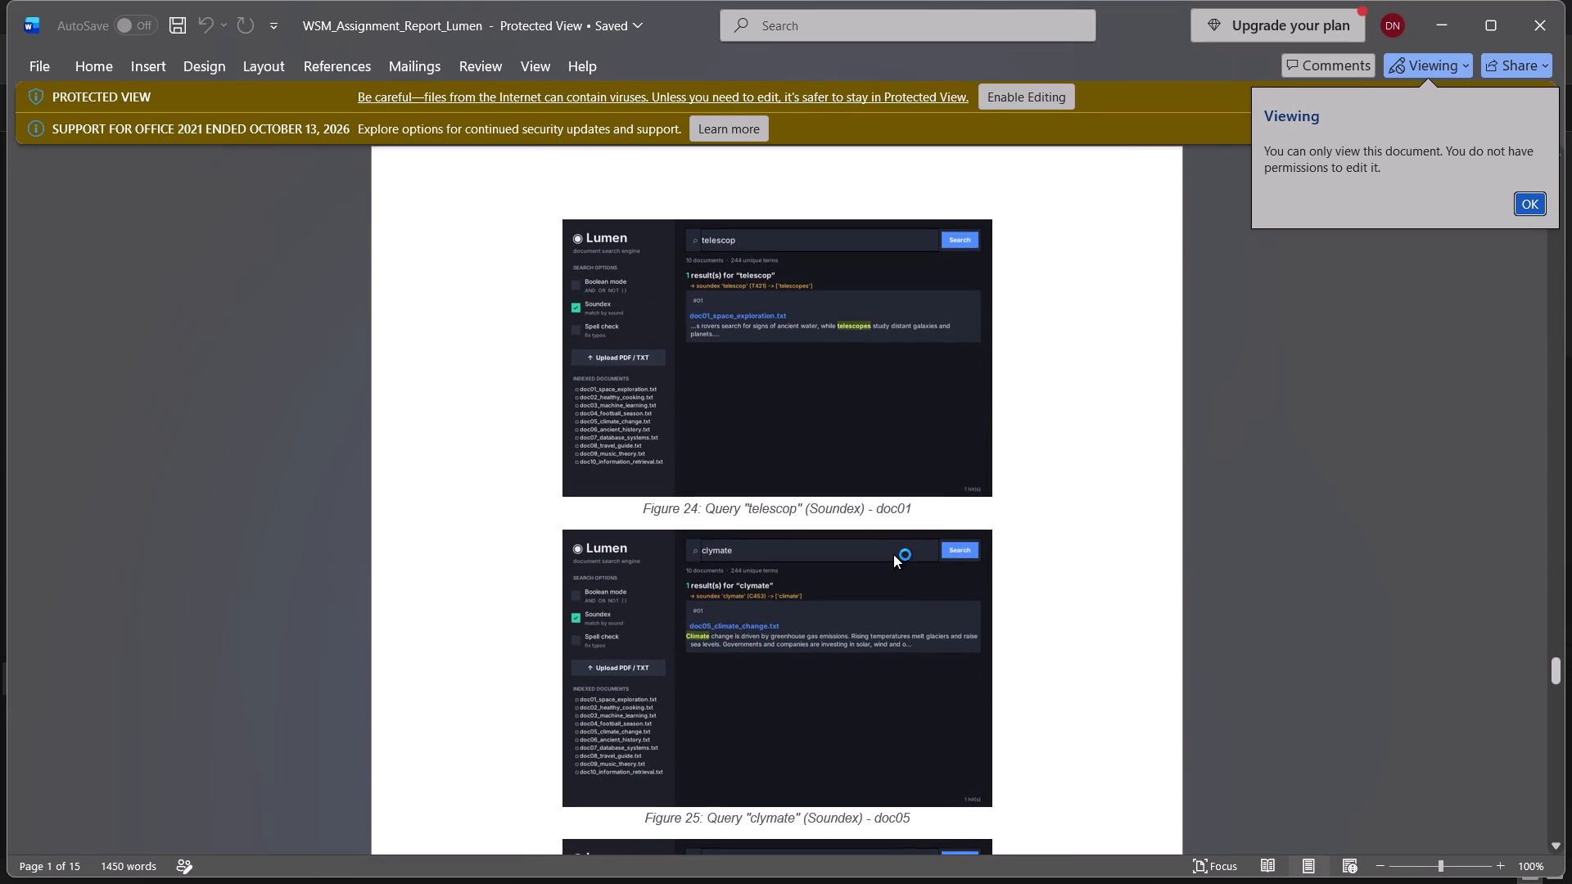
{"action": "scroll", "coordinate": [893, 554], "scroll_direction": "up", "scroll_amount": 8, "text": "ctrl"}
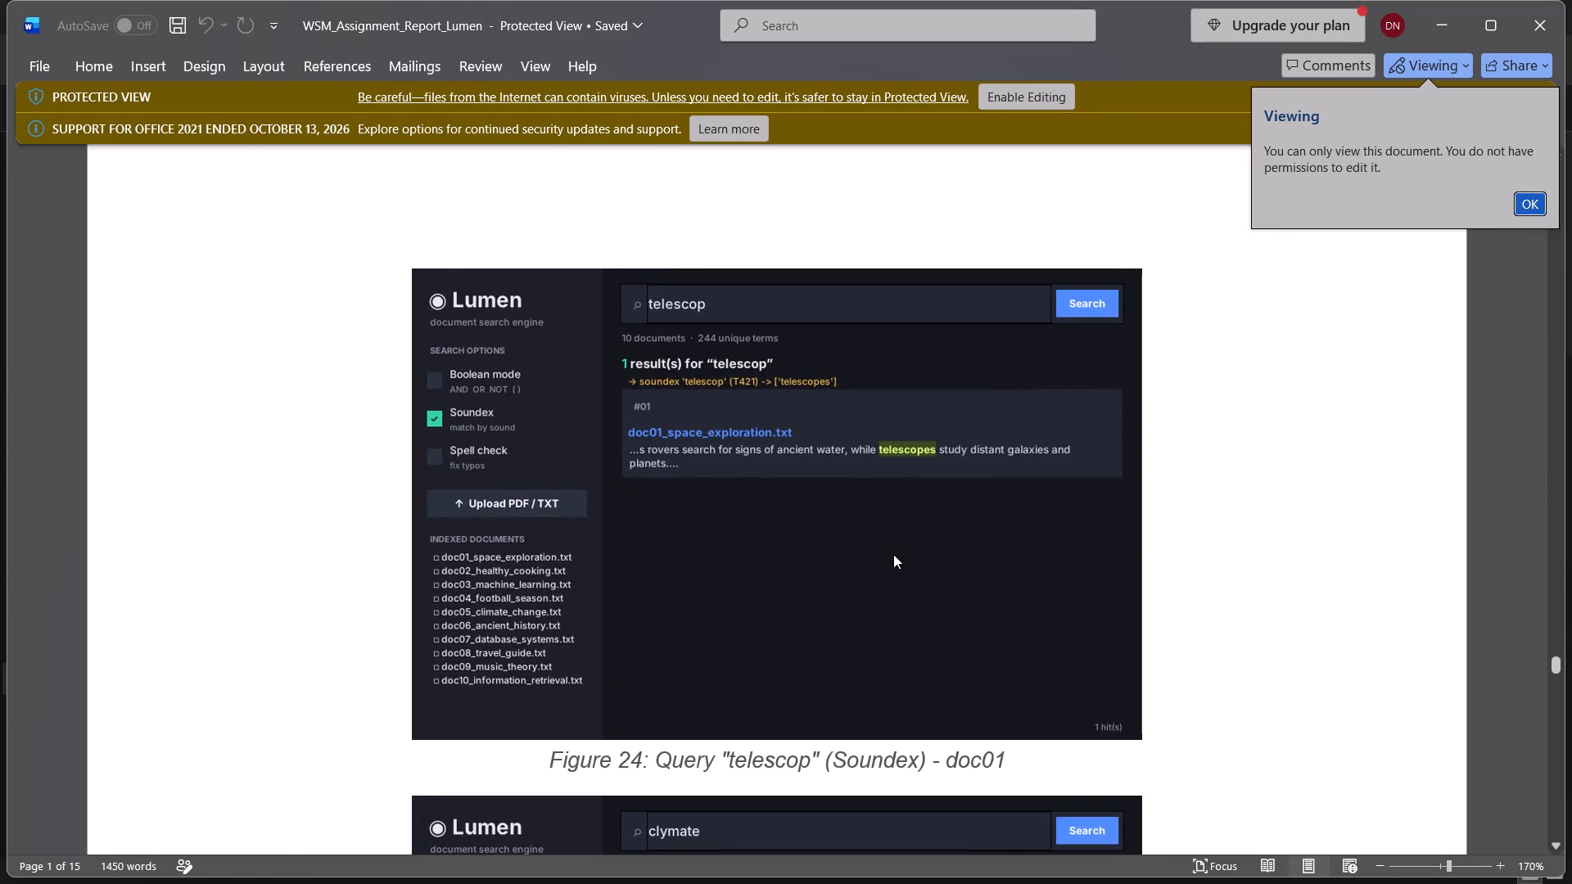
{"action": "scroll", "coordinate": [893, 554], "scroll_direction": "up", "scroll_amount": 1, "text": "ctrl"}
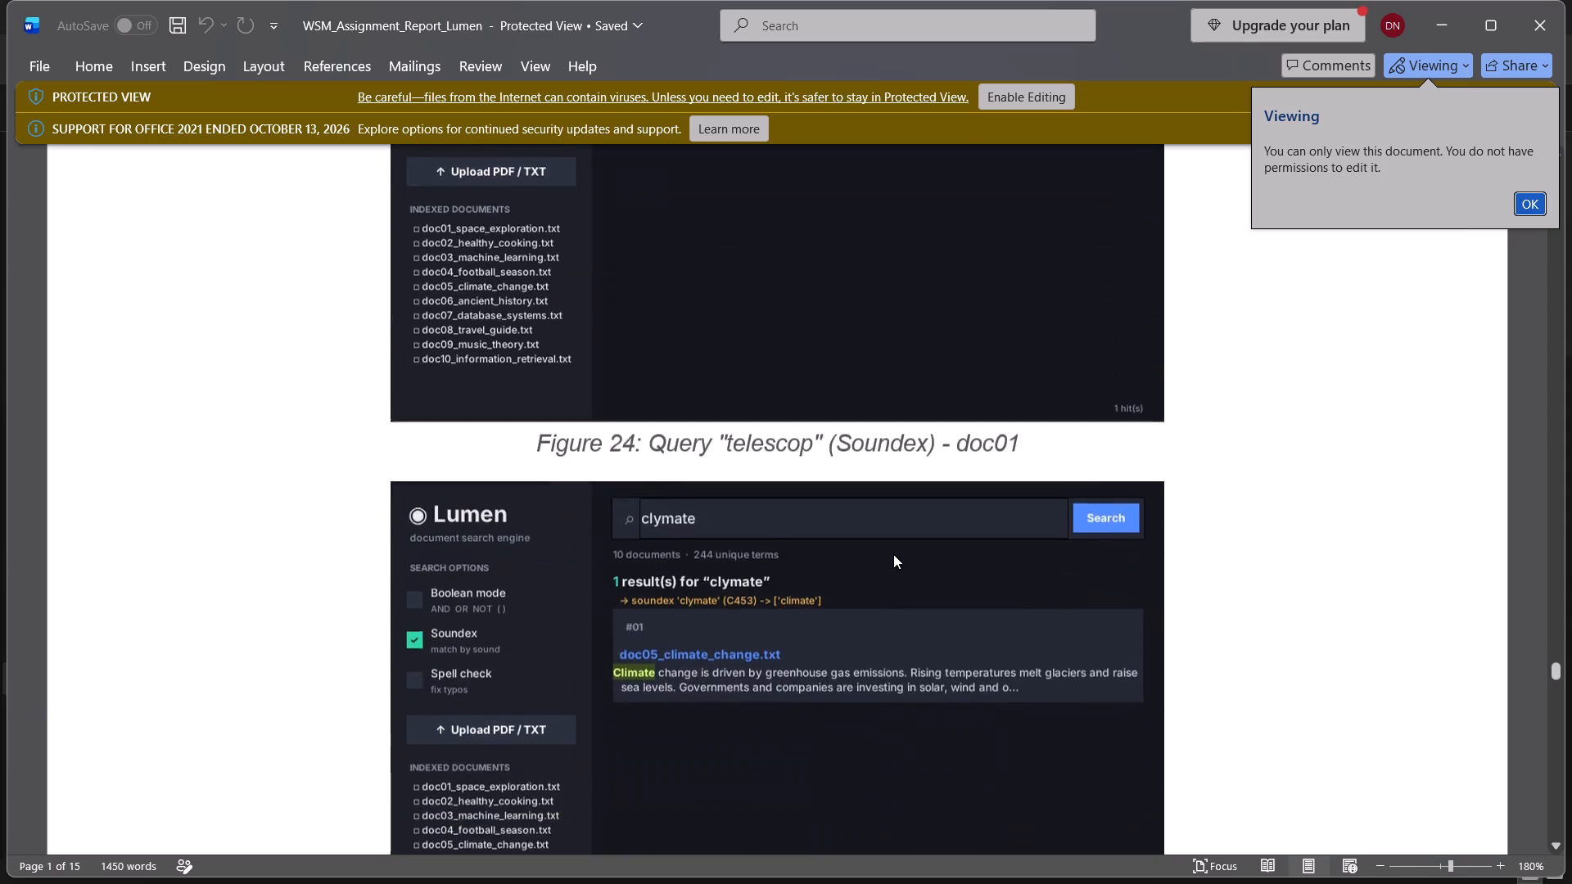
{"action": "scroll", "coordinate": [893, 554], "scroll_direction": "up", "scroll_amount": 1}
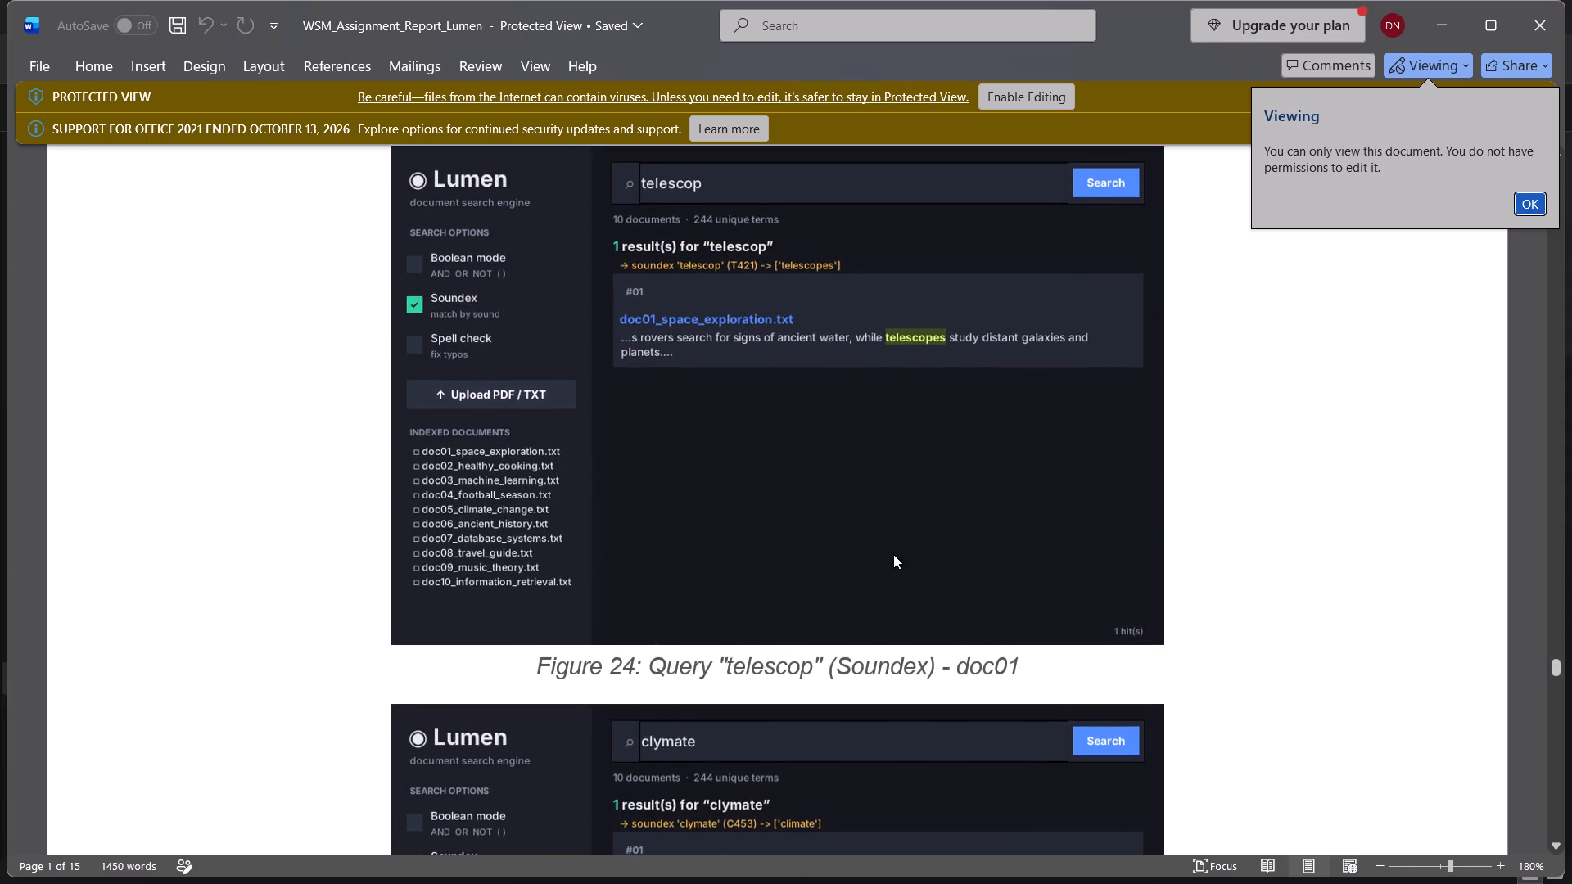
{"action": "scroll", "coordinate": [893, 554], "scroll_direction": "up", "scroll_amount": 1}
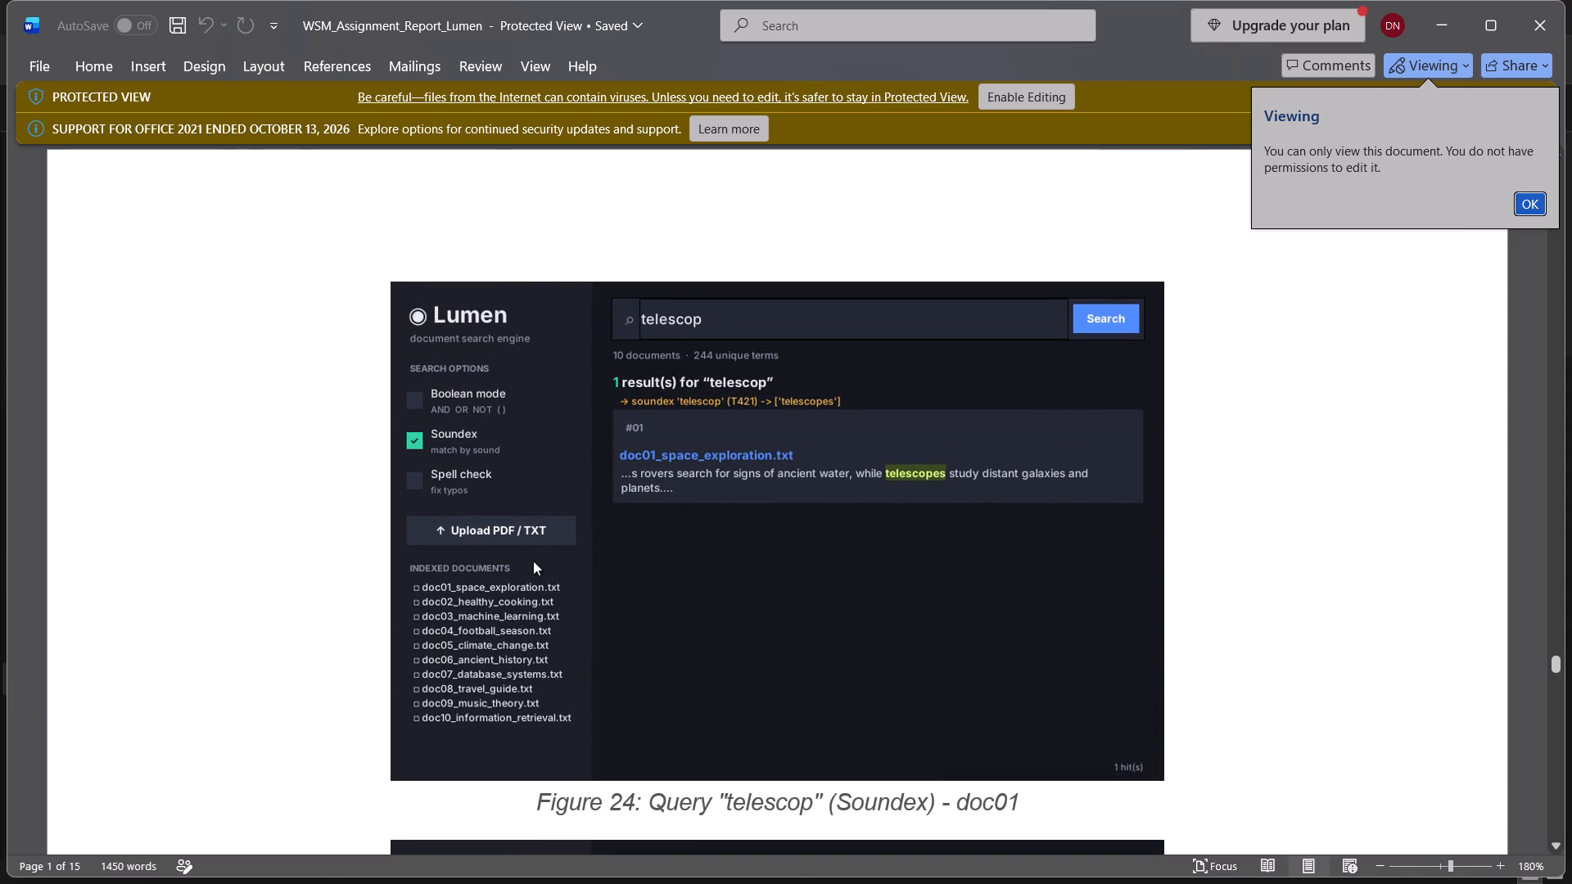
{"action": "scroll", "coordinate": [883, 647], "scroll_direction": "down", "scroll_amount": 8}
{"action": "scroll", "coordinate": [883, 647], "scroll_direction": "up", "scroll_amount": 6}
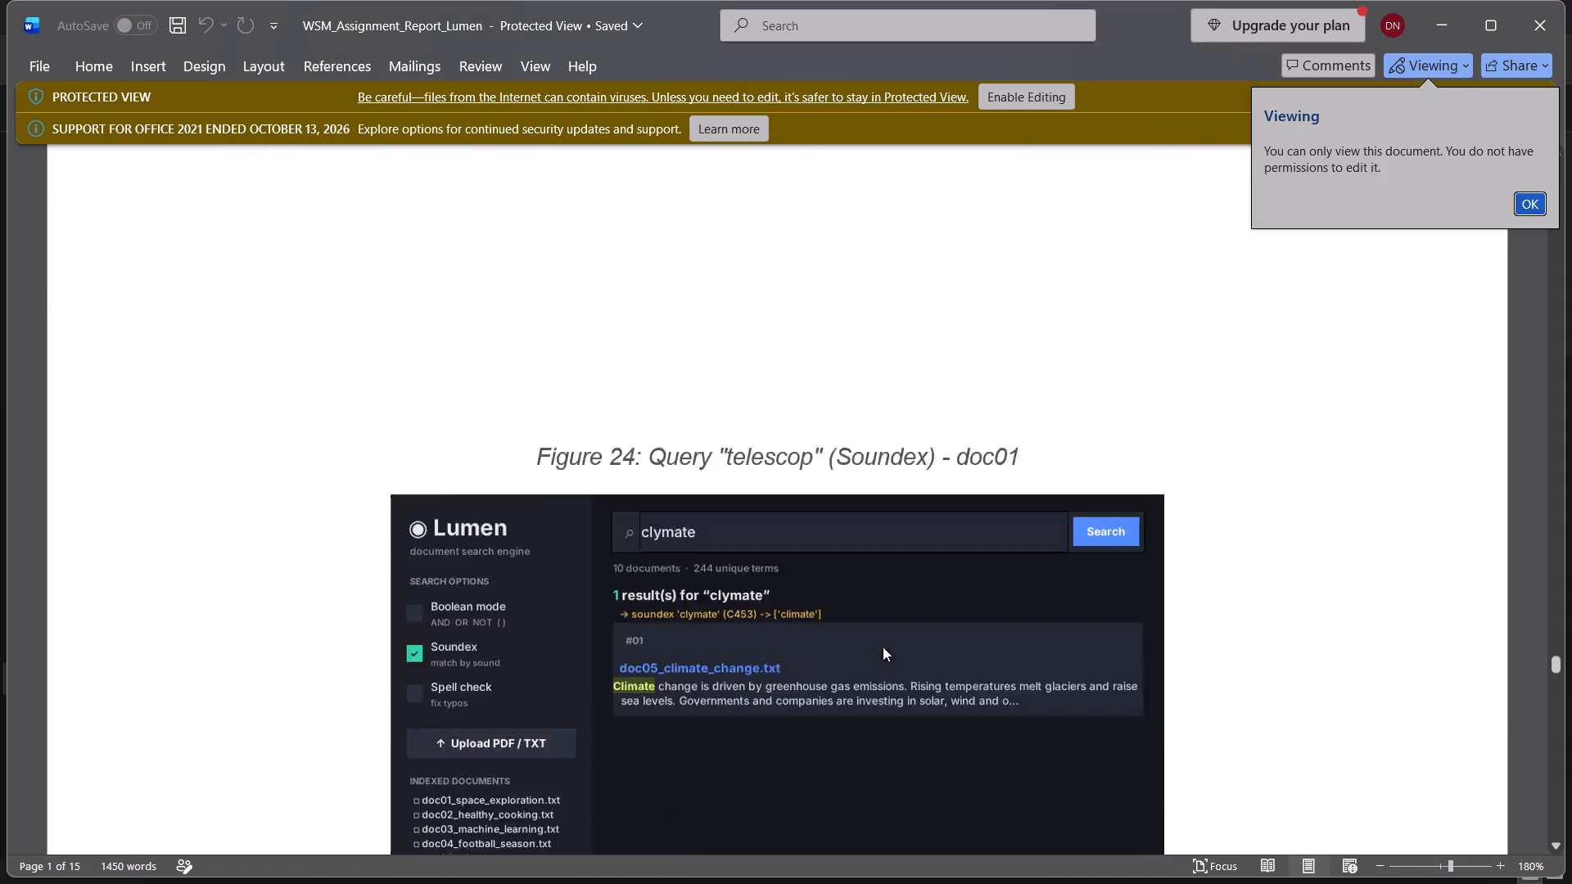
{"action": "scroll", "coordinate": [883, 647], "scroll_direction": "up", "scroll_amount": 10}
{"action": "scroll", "coordinate": [883, 647], "scroll_direction": "down", "scroll_amount": 8, "text": "ctrl"}
Review the Lumen report's dummy documents, module descriptions, project structure and title page.
{"action": "scroll", "coordinate": [883, 647], "scroll_direction": "up", "scroll_amount": 3}
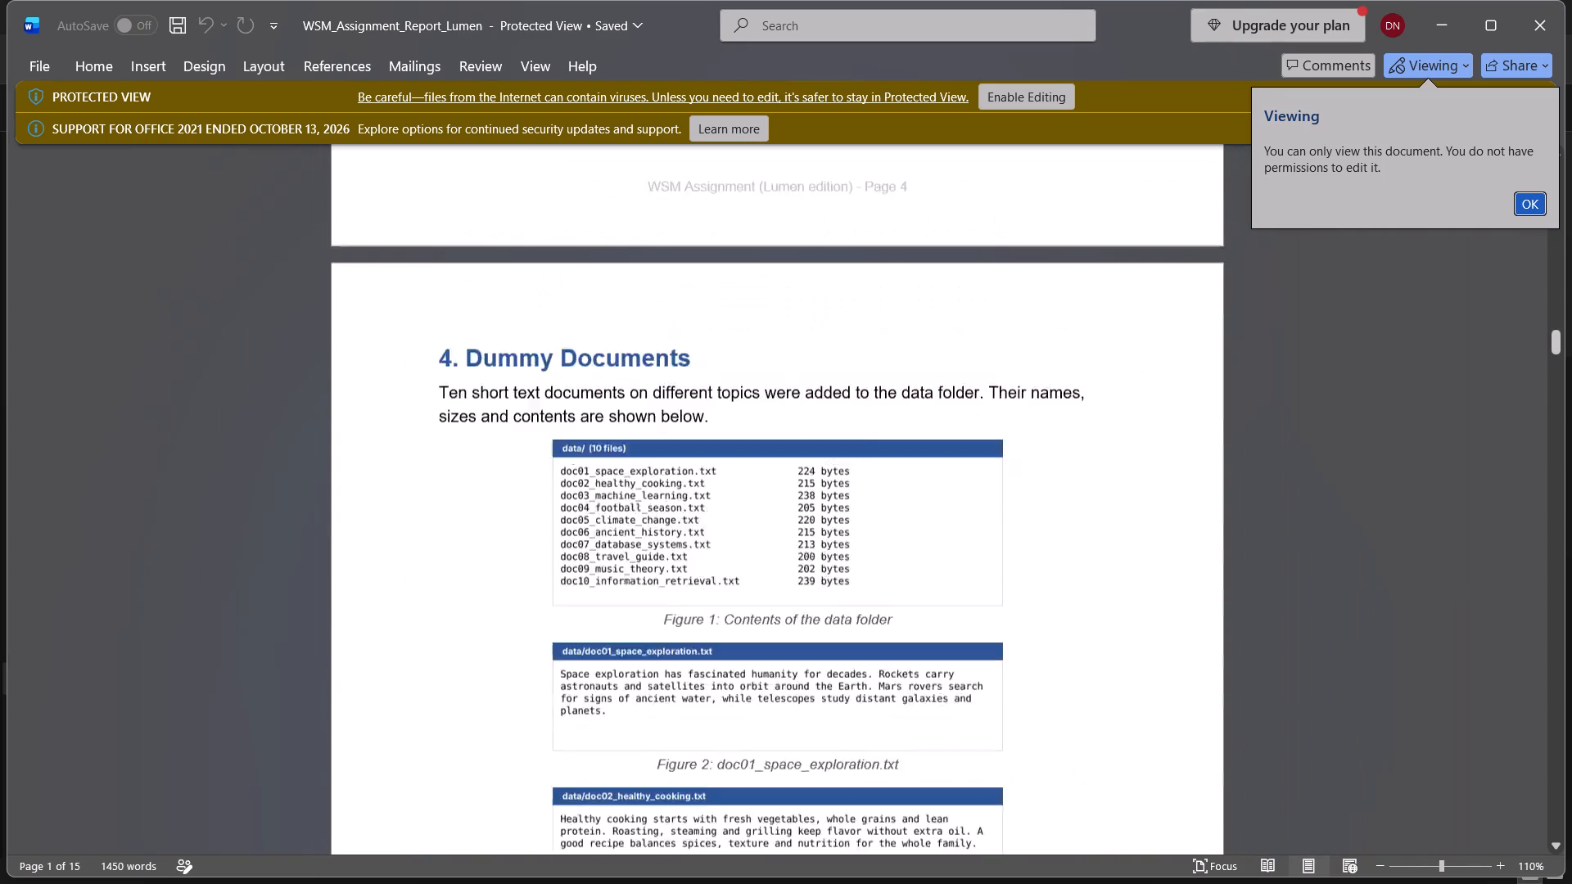
{"action": "scroll", "coordinate": [883, 647], "scroll_direction": "up", "scroll_amount": 5}
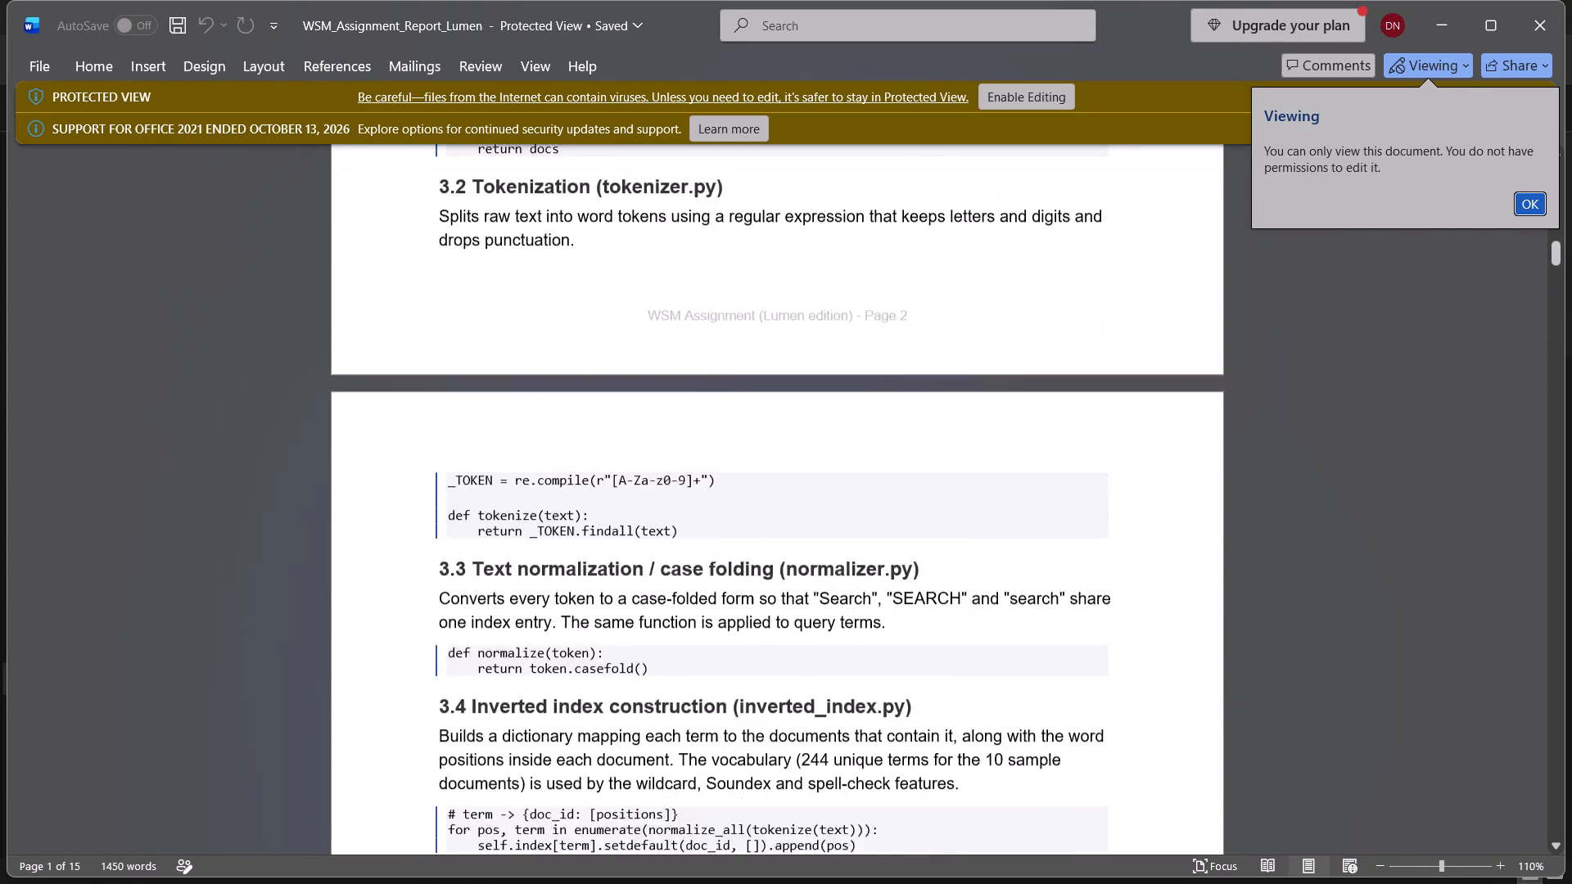
{"action": "scroll", "coordinate": [883, 647], "scroll_direction": "up", "scroll_amount": 1}
{"action": "scroll", "coordinate": [596, 696], "scroll_direction": "up", "scroll_amount": 2}
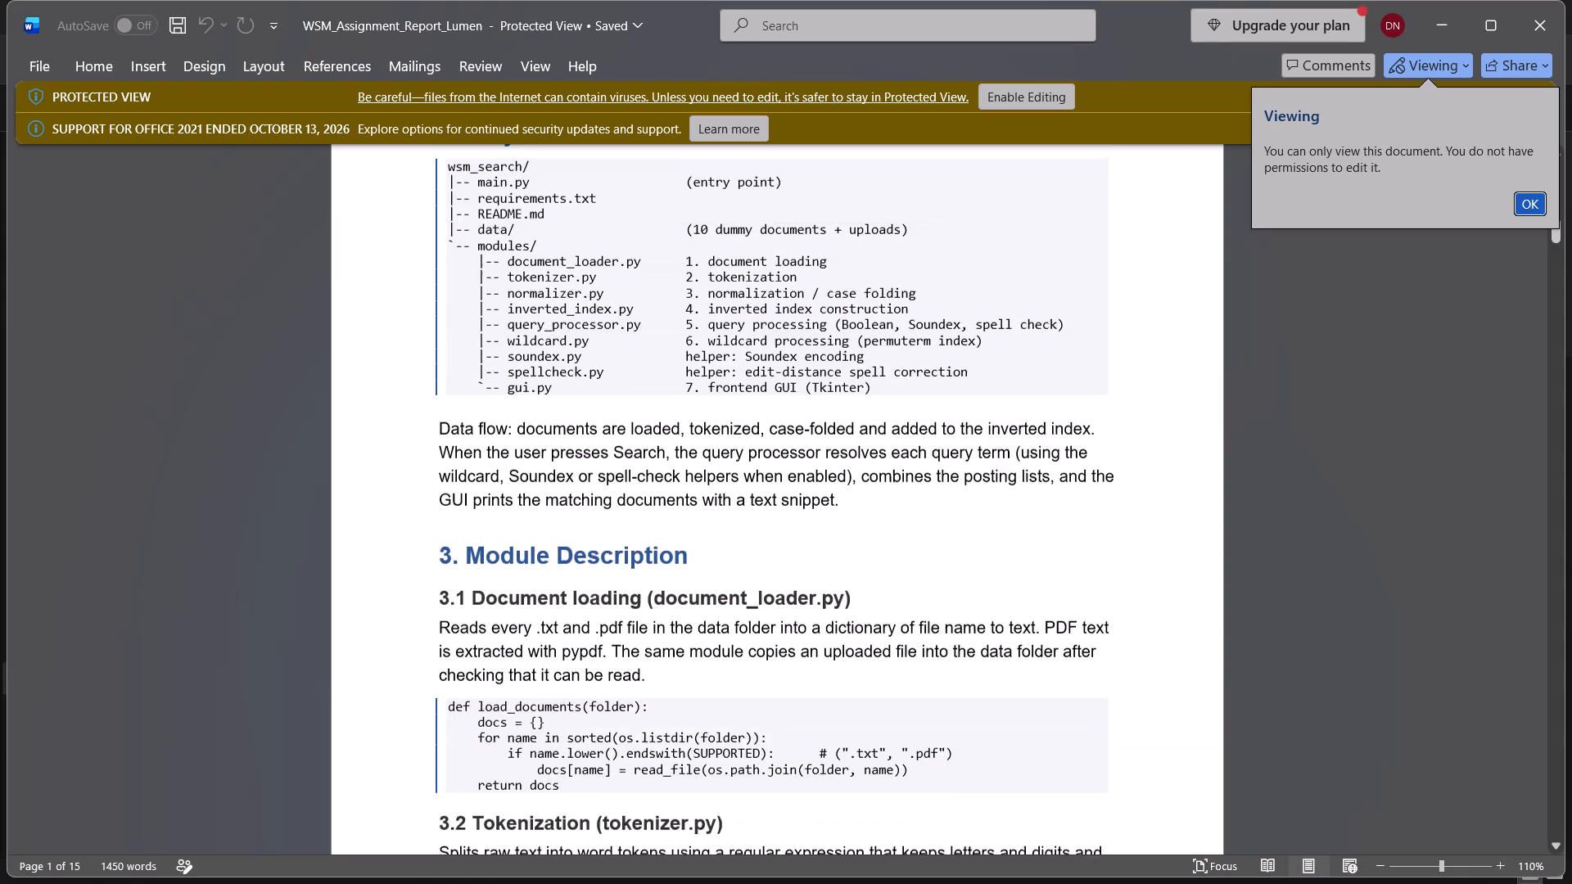
{"action": "scroll", "coordinate": [596, 696], "scroll_direction": "up", "scroll_amount": 8}
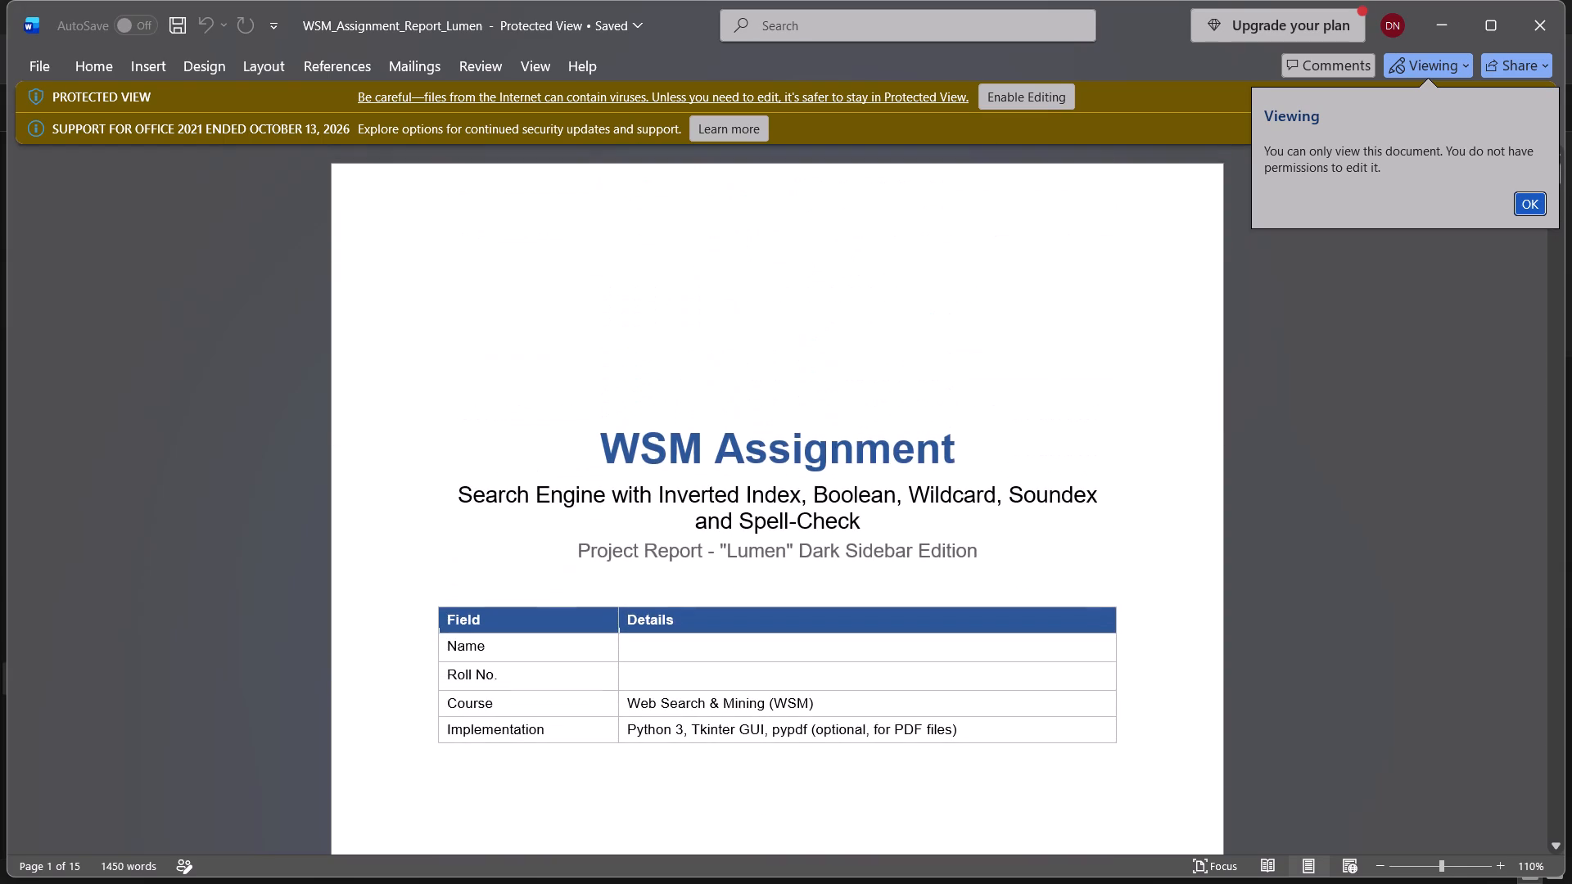
{"action": "scroll", "coordinate": [822, 585], "scroll_direction": "down", "scroll_amount": 3}
{"action": "scroll", "coordinate": [822, 585], "scroll_direction": "up", "scroll_amount": 5}
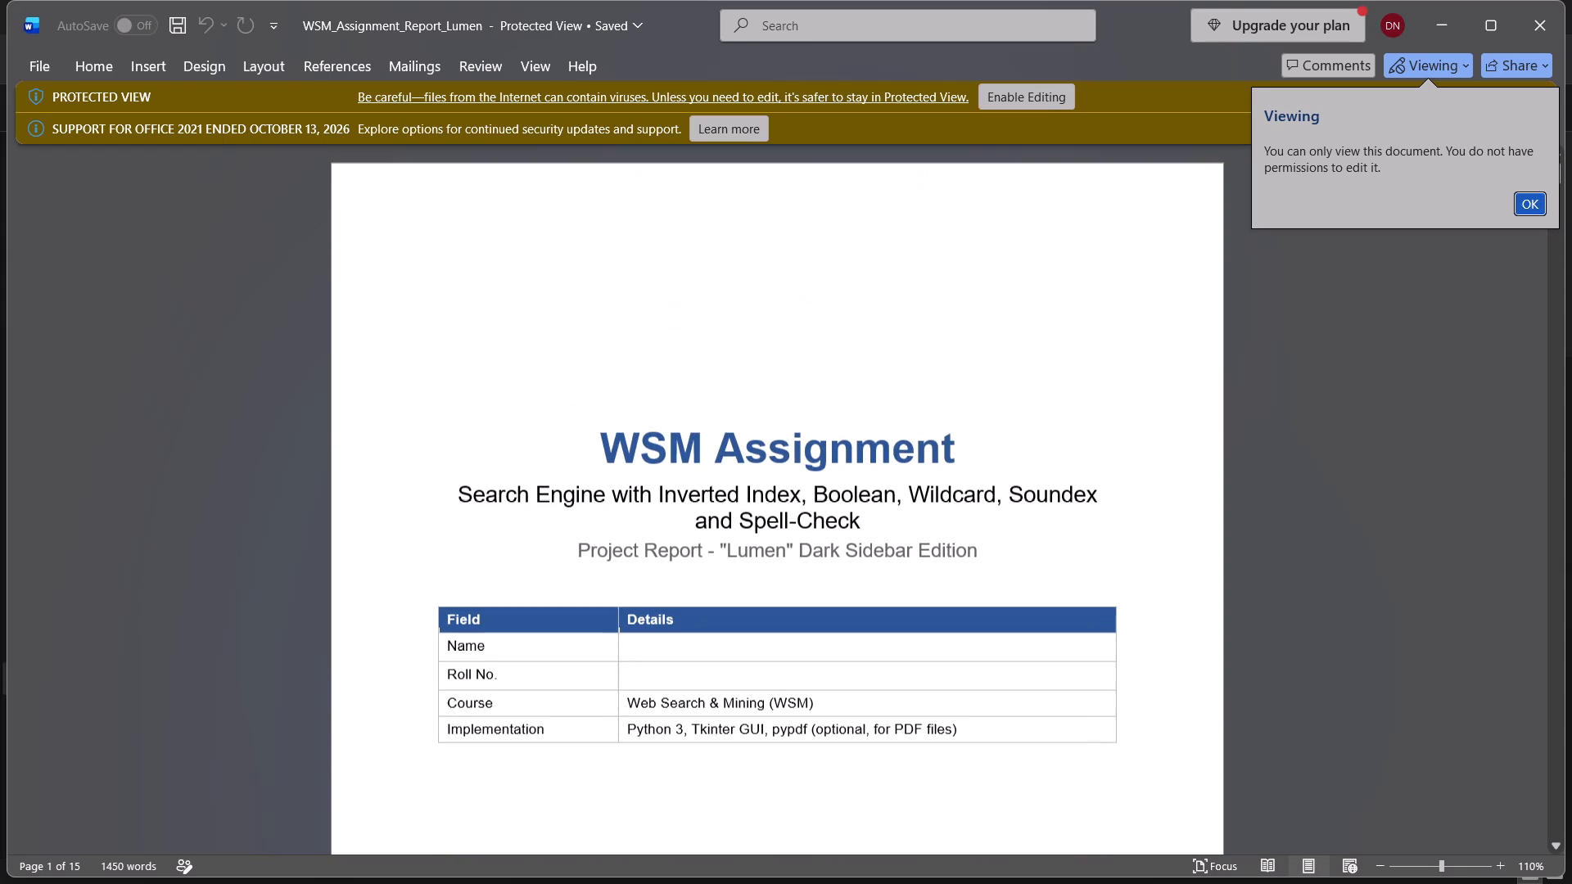
{"action": "scroll", "coordinate": [822, 585], "scroll_direction": "up", "scroll_amount": 2}
{"action": "scroll", "coordinate": [822, 585], "scroll_direction": "right", "scroll_amount": 5}
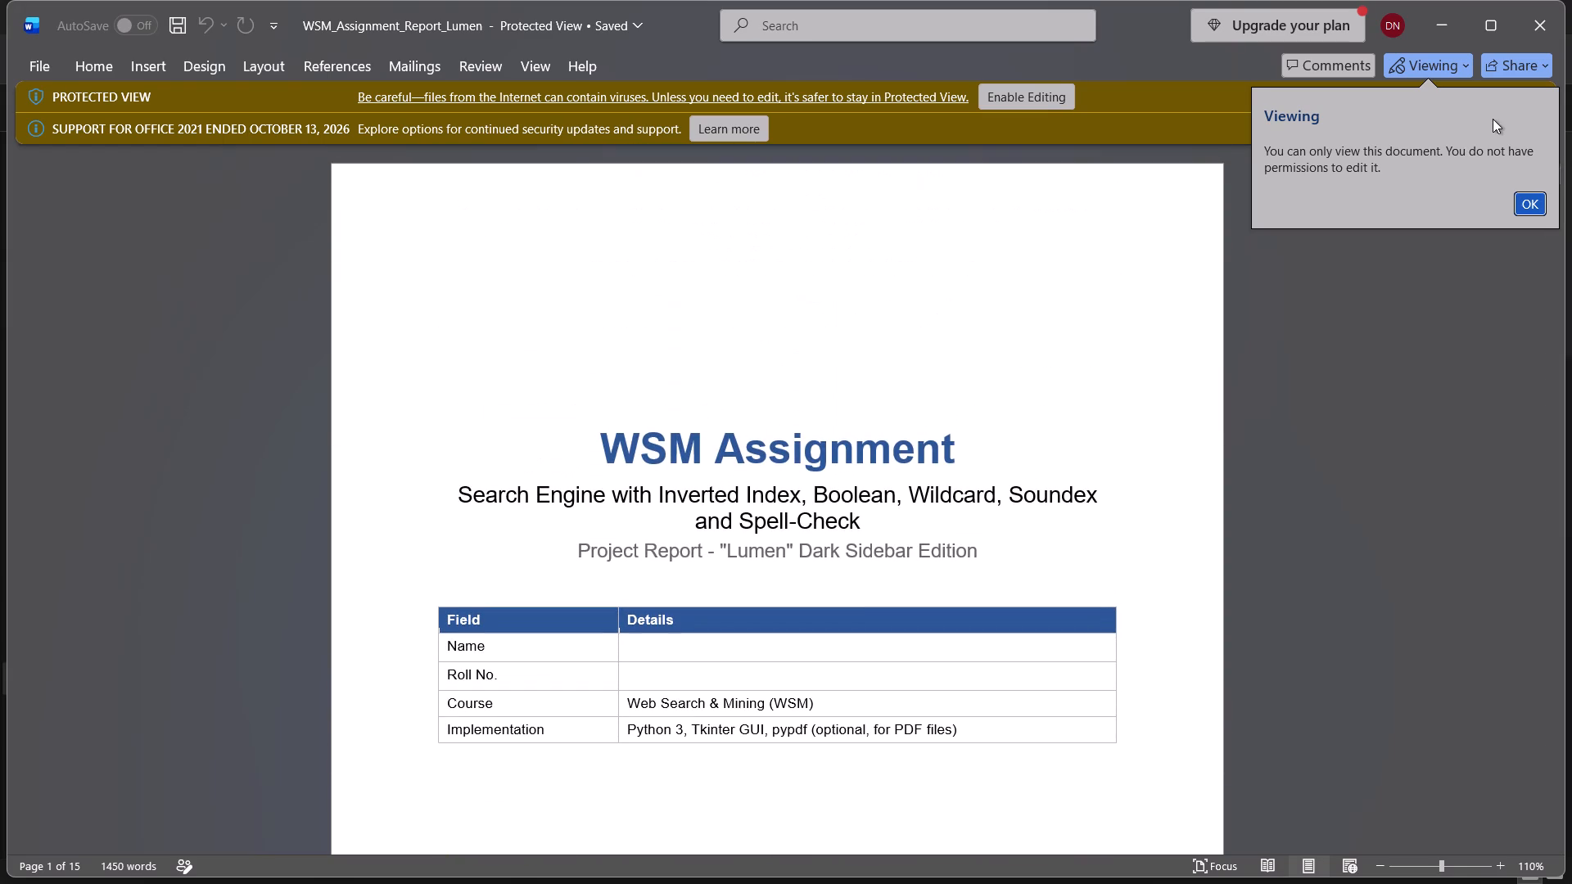
Dismiss the view-only notice and close the Lumen report.
{"action": "left_click", "coordinate": [1530, 197]}
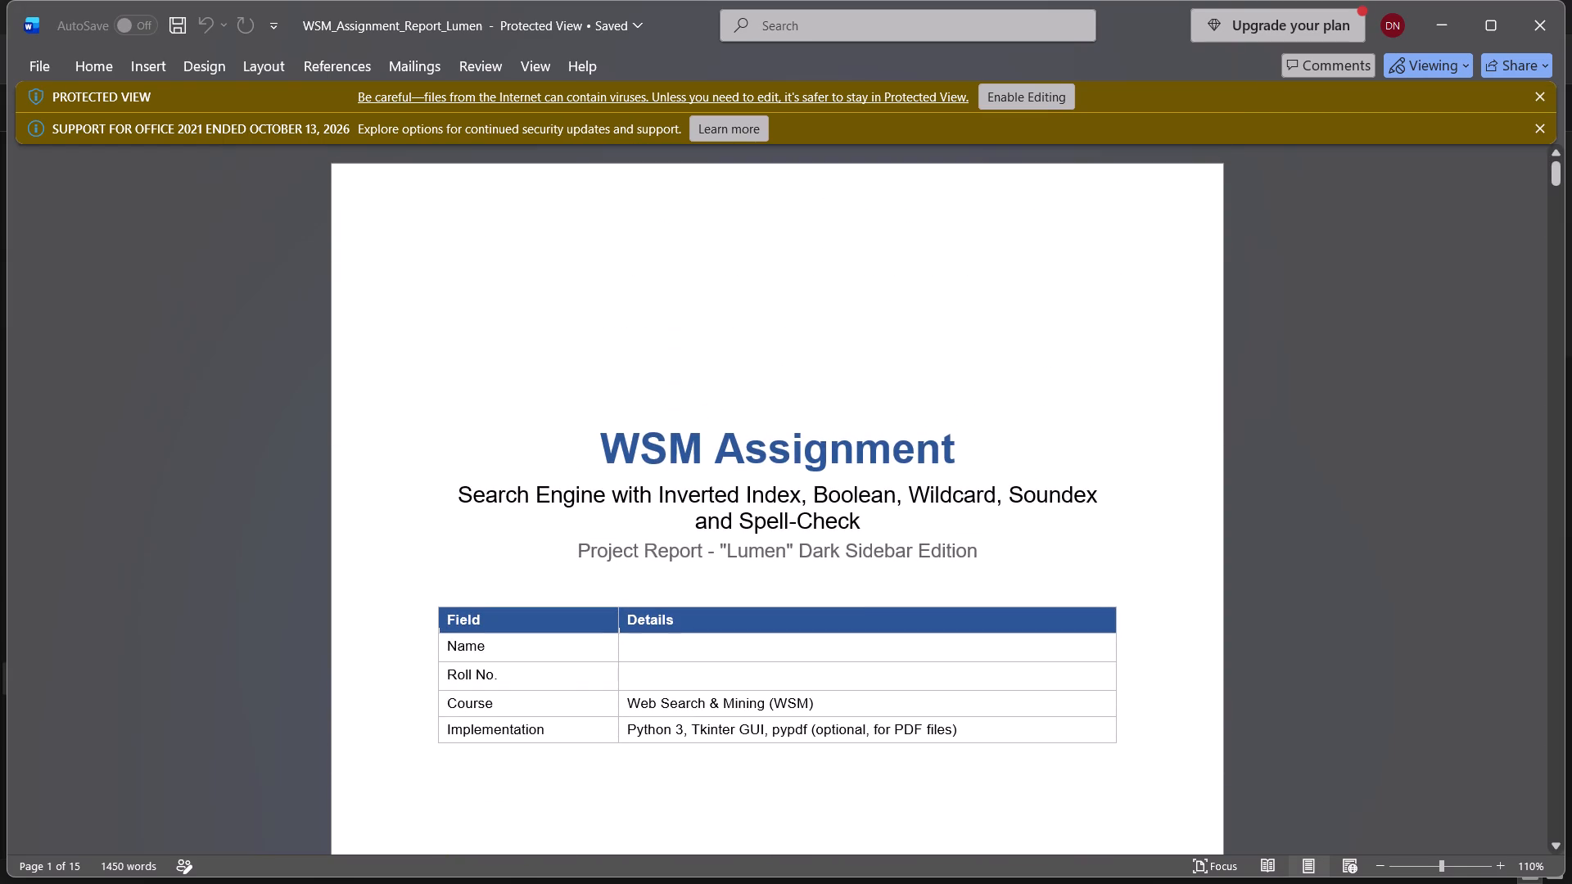
{"action": "left_click_drag", "start_coordinate": [1543, 0], "coordinate": [1535, 23]}
{"action": "left_click", "coordinate": [1535, 23]}
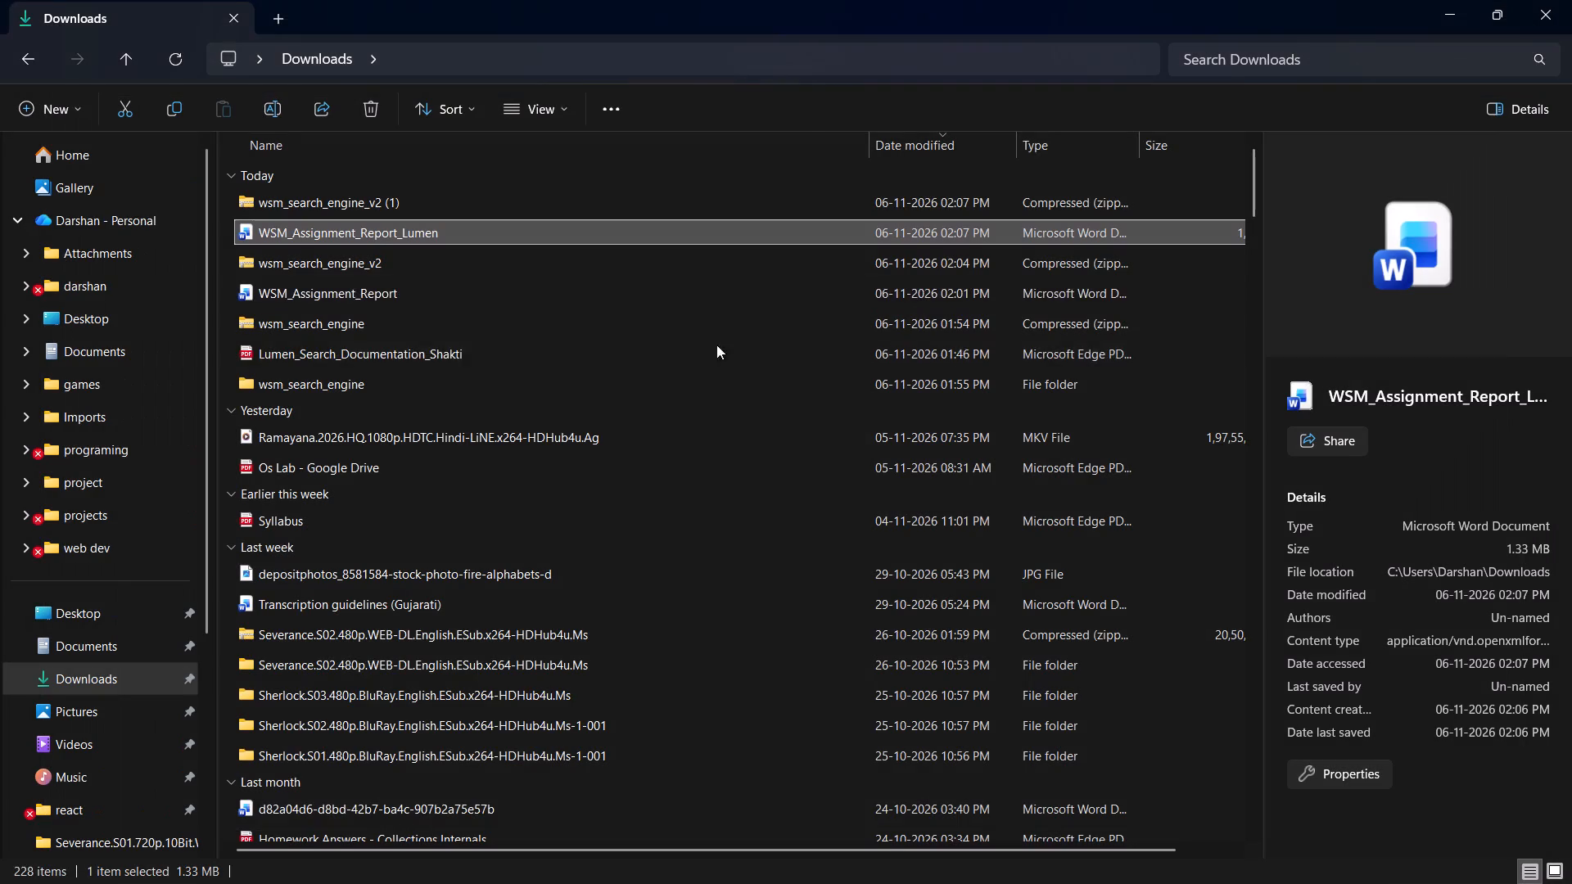
Open the first version's WSM_Assignment_Report document from the Downloads folder.
{"action": "double_click", "coordinate": [656, 290]}
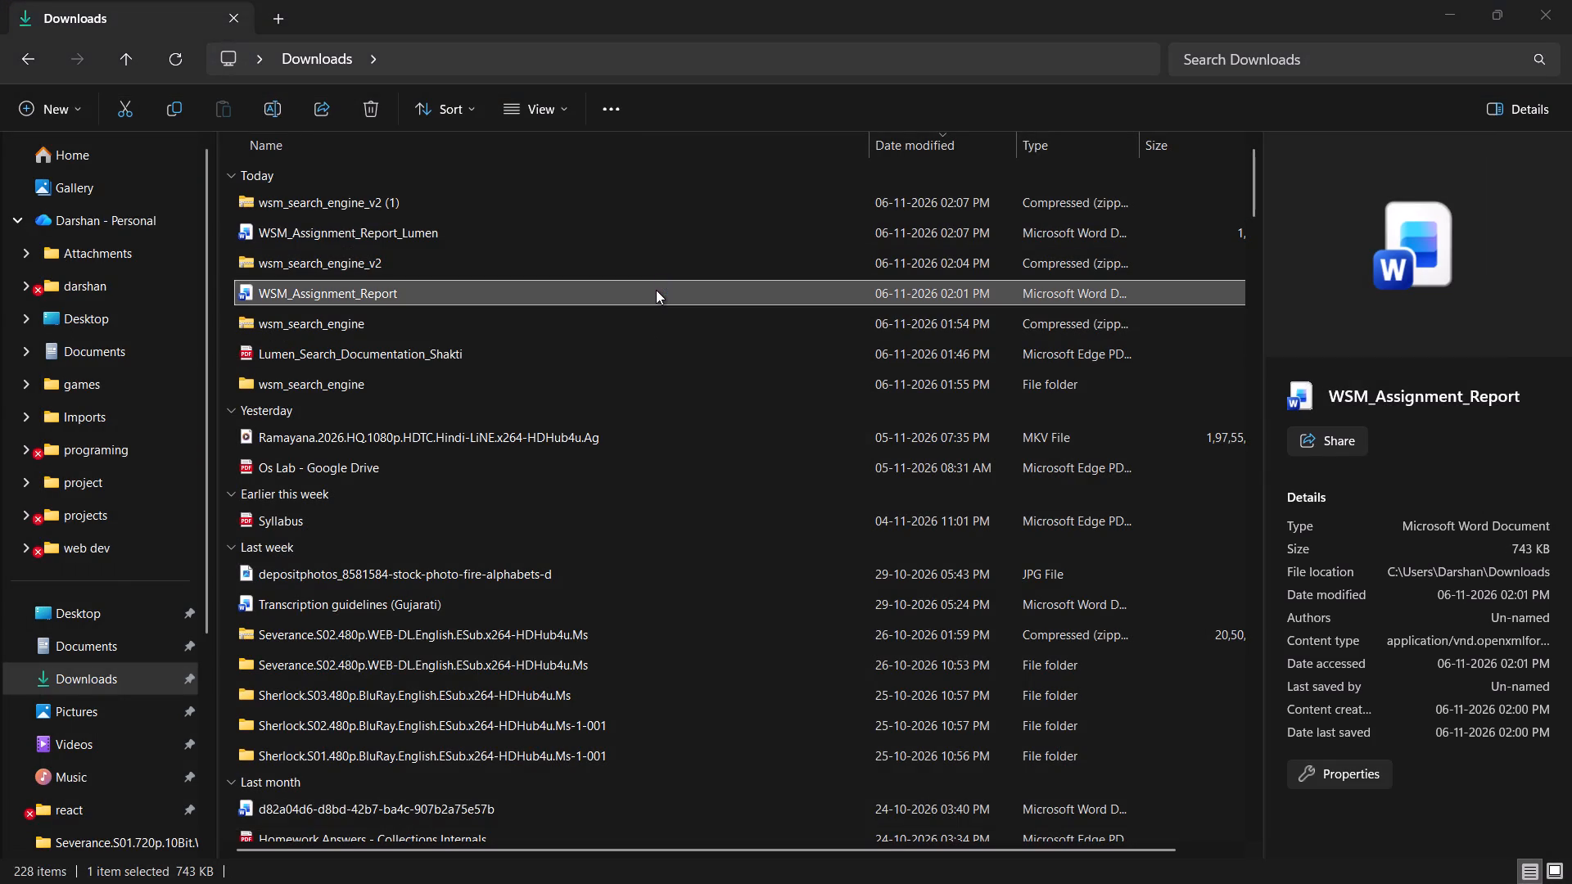
Examine the first version's report, covering its module descriptions, search demonstration screenshots, closing page and title page.
{"action": "scroll", "coordinate": [837, 476], "scroll_direction": "down", "scroll_amount": 7}
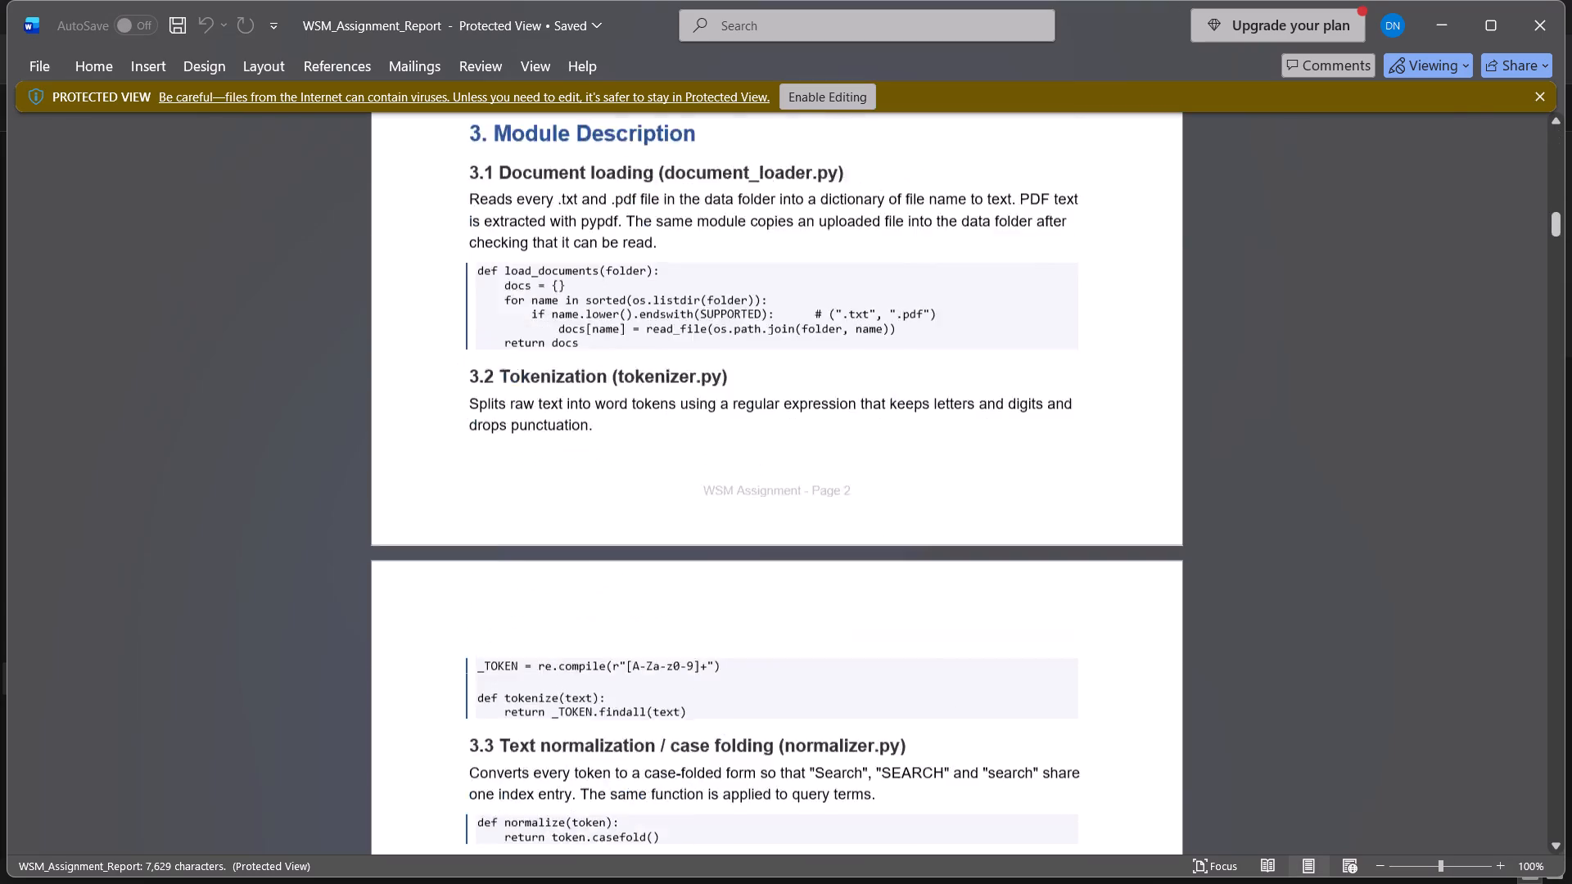
{"action": "scroll", "coordinate": [837, 476], "scroll_direction": "down", "scroll_amount": 11}
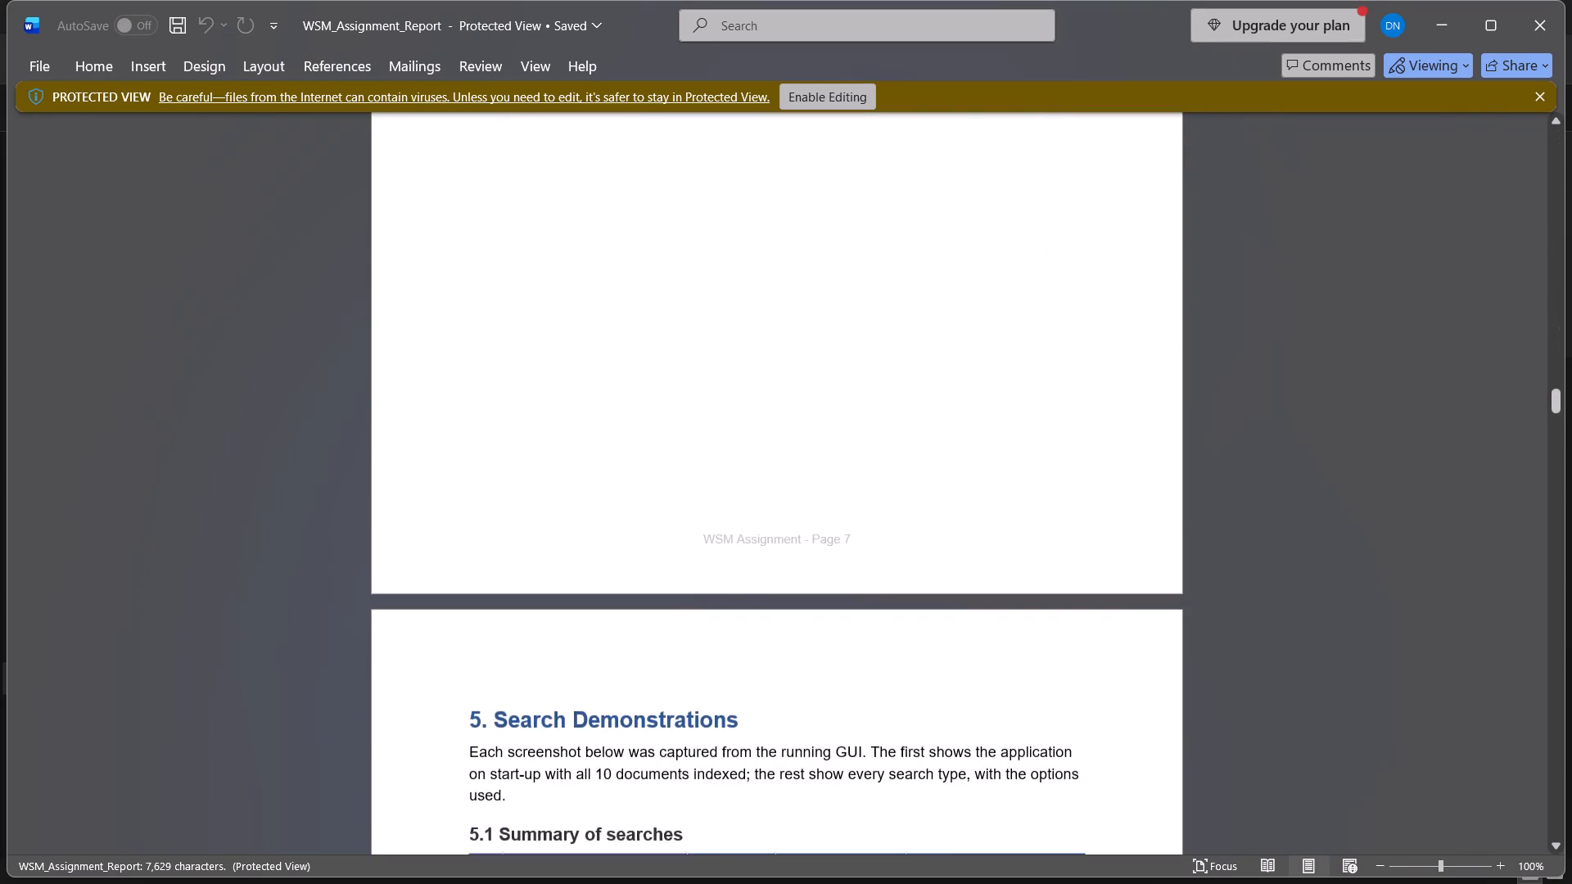
{"action": "scroll", "coordinate": [837, 476], "scroll_direction": "down", "scroll_amount": 4}
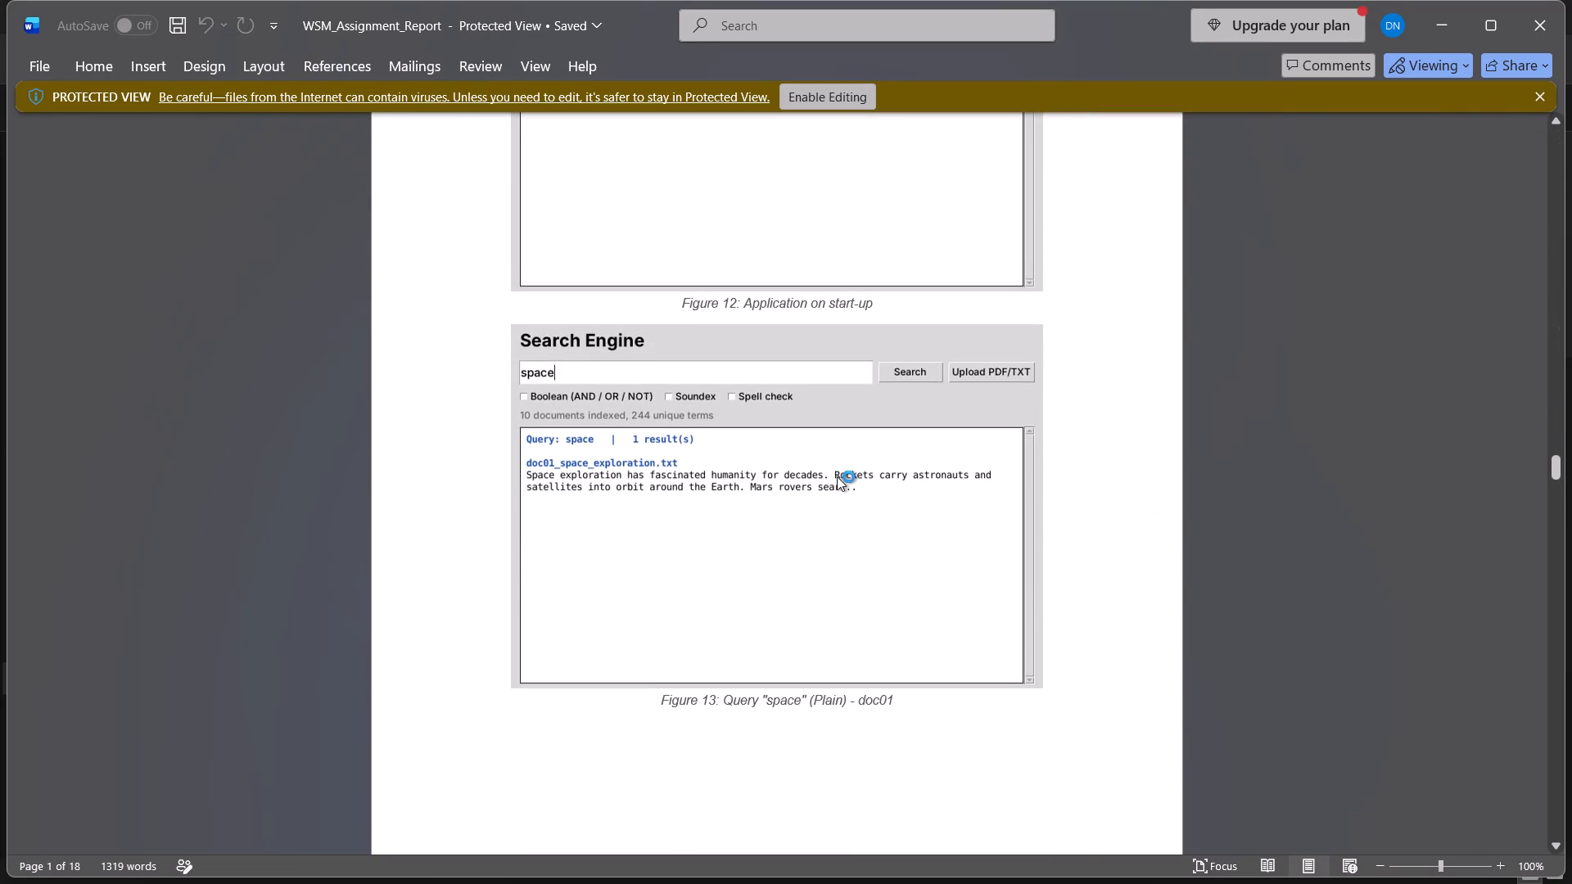
{"action": "scroll", "coordinate": [837, 476], "scroll_direction": "up", "scroll_amount": 2}
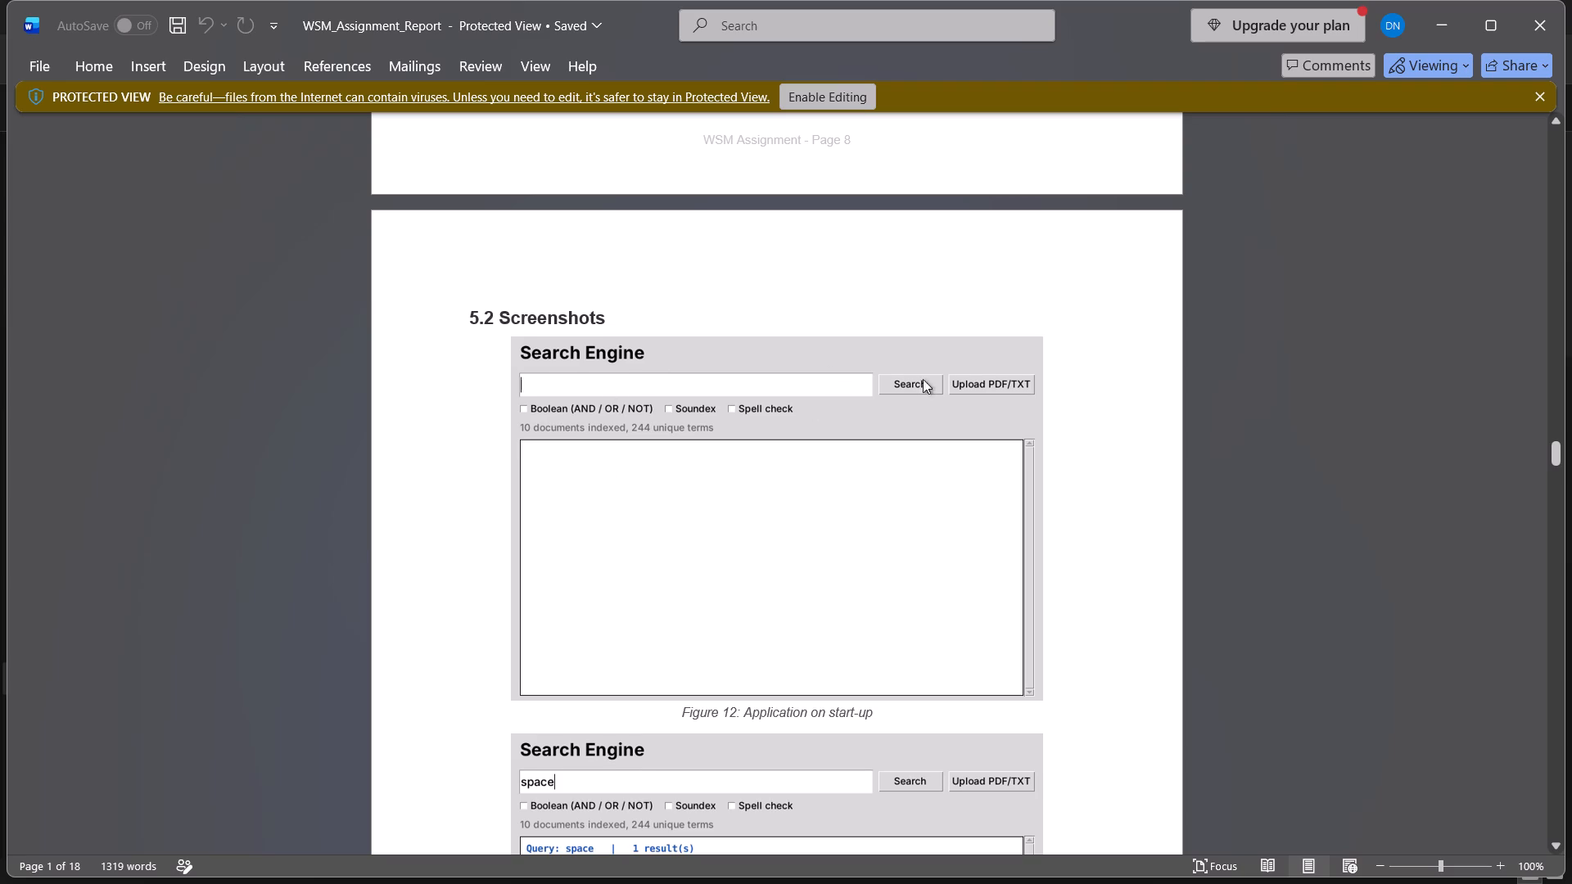
{"action": "scroll", "coordinate": [856, 527], "scroll_direction": "down", "scroll_amount": 8}
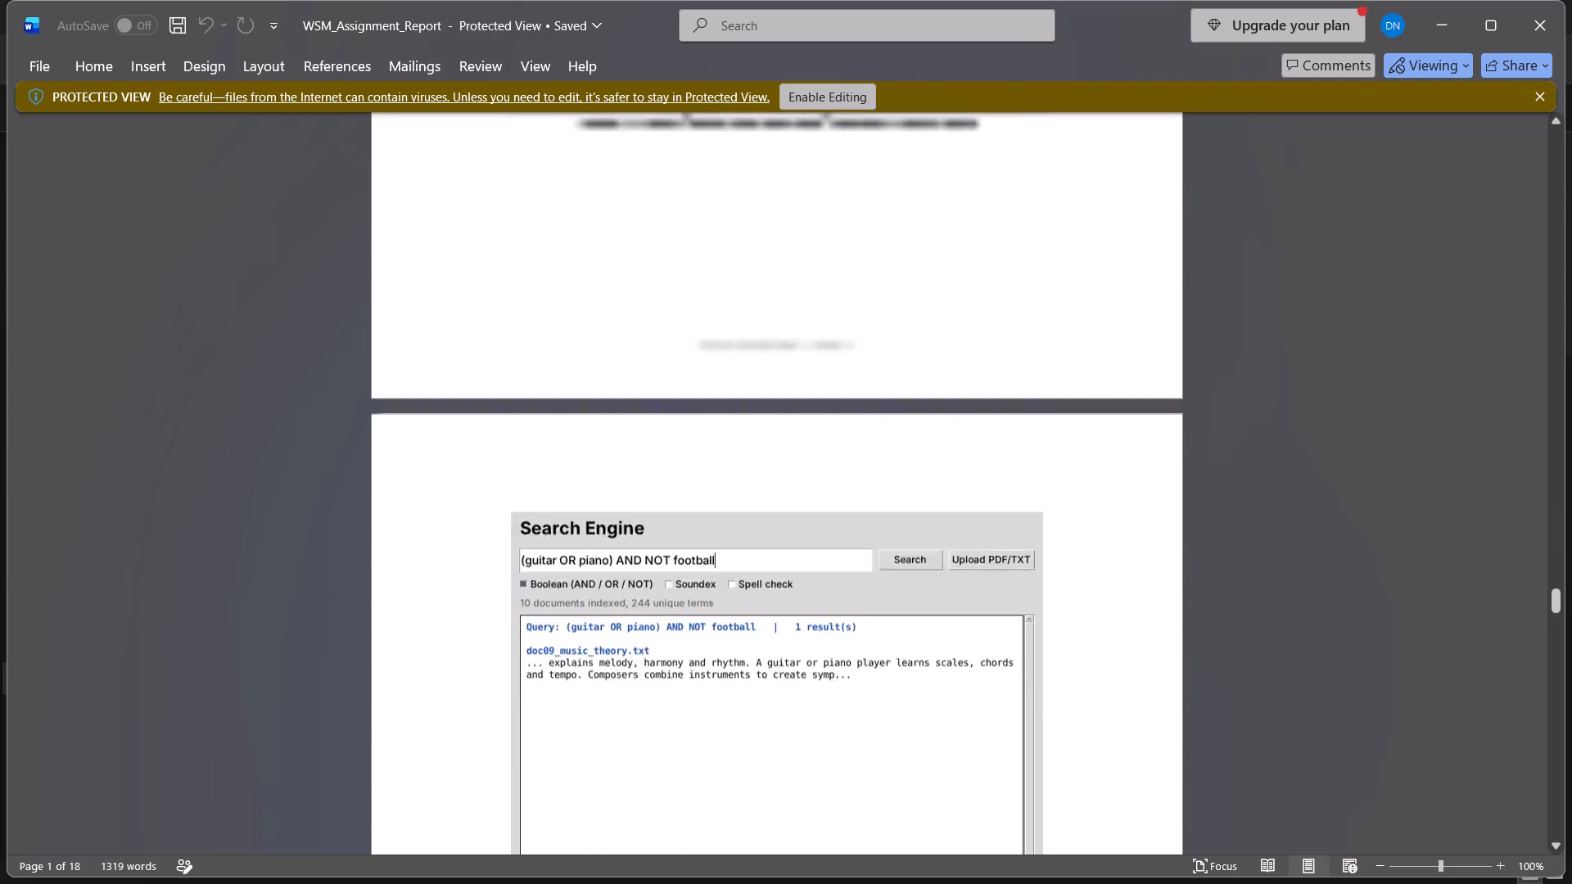
{"action": "scroll", "coordinate": [856, 527], "scroll_direction": "down", "scroll_amount": 7}
{"action": "scroll", "coordinate": [856, 527], "scroll_direction": "up", "scroll_amount": 3}
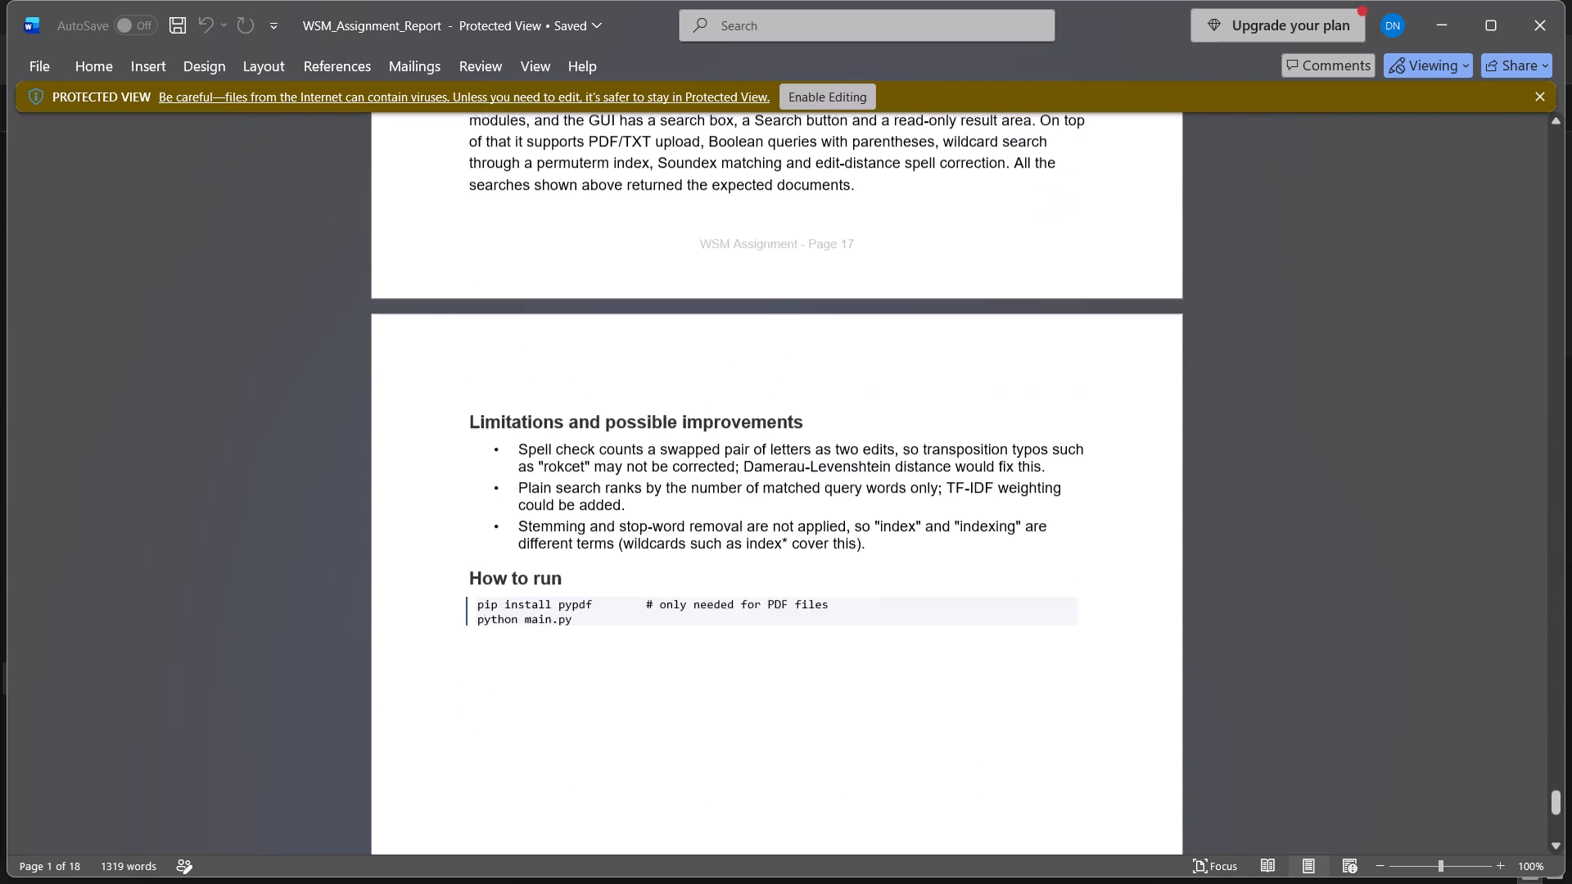
{"action": "scroll", "coordinate": [856, 527], "scroll_direction": "up", "scroll_amount": 7}
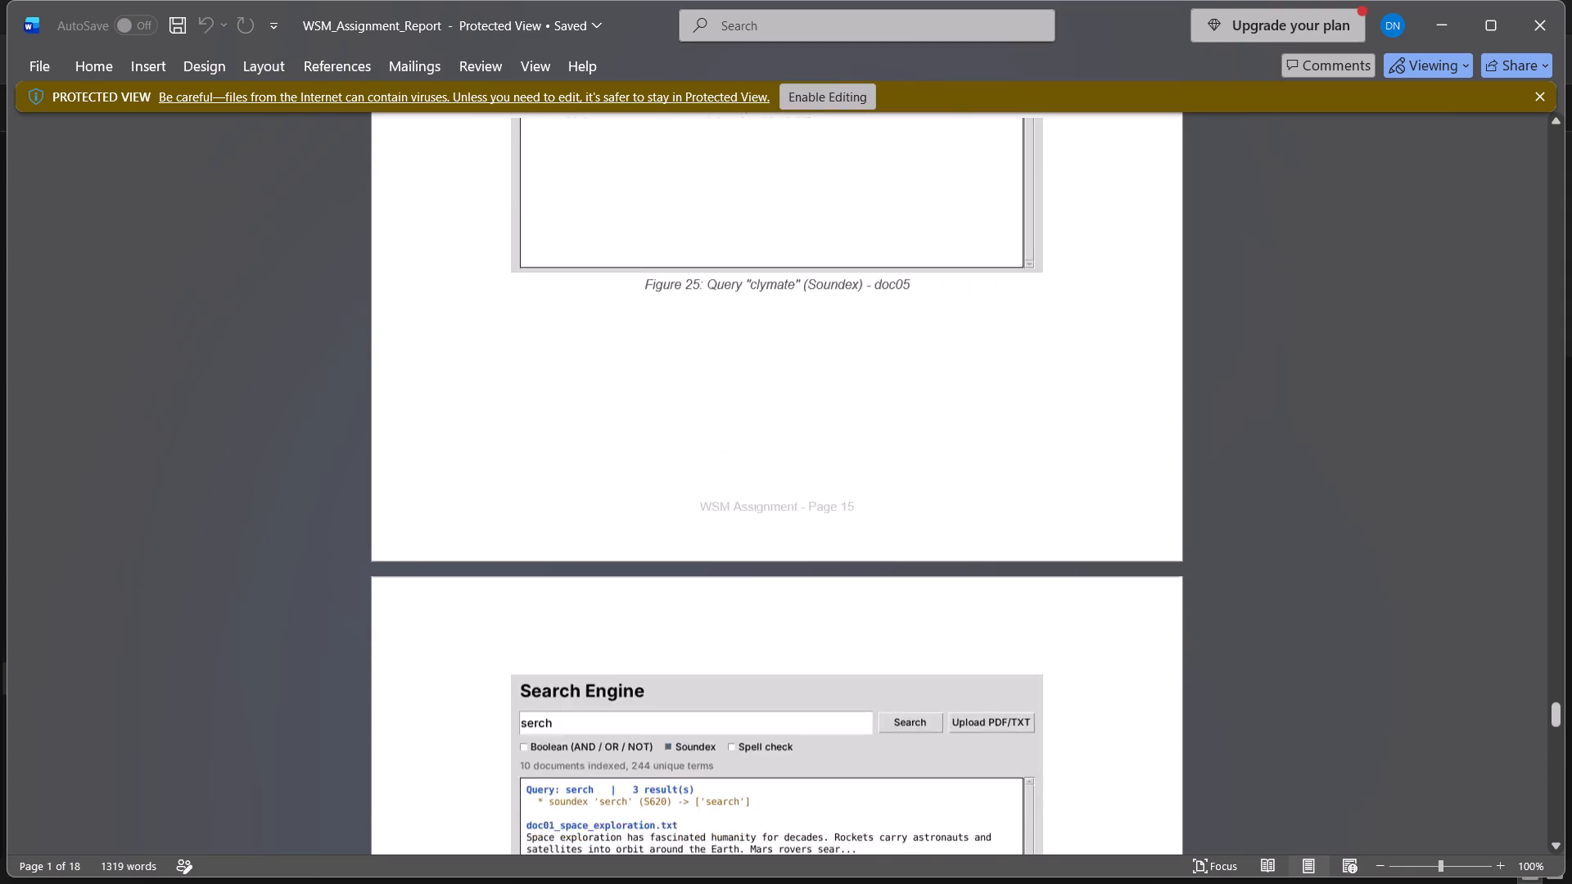
{"action": "scroll", "coordinate": [856, 527], "scroll_direction": "up", "scroll_amount": 20}
{"action": "scroll", "coordinate": [856, 527], "scroll_direction": "up", "scroll_amount": 6}
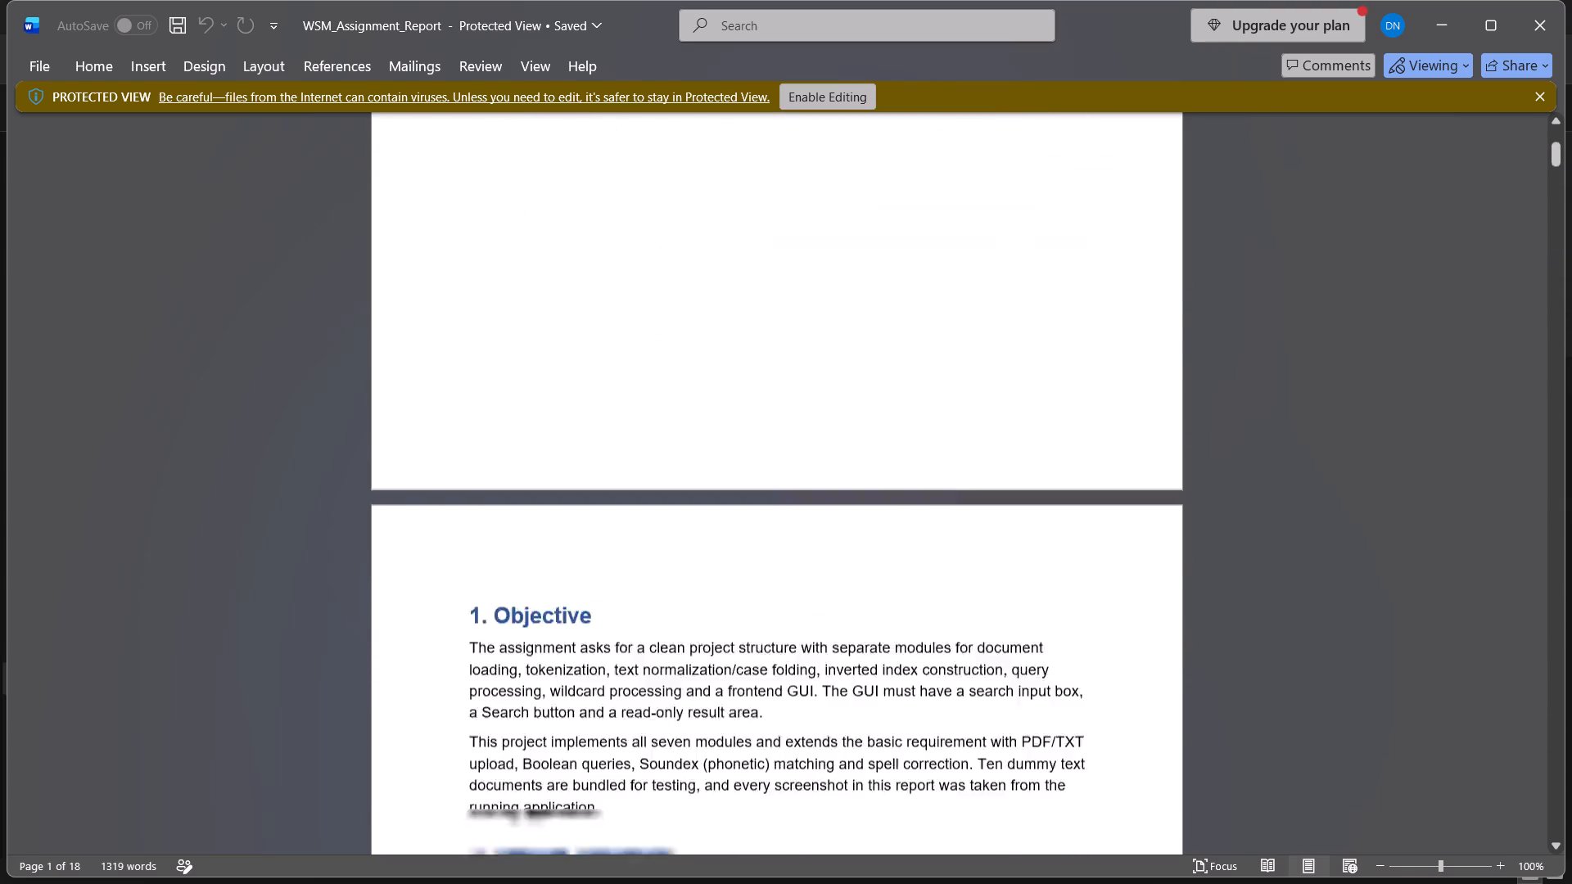
Close the WSM_Assignment_Report document.
{"action": "left_click", "coordinate": [1537, 23]}
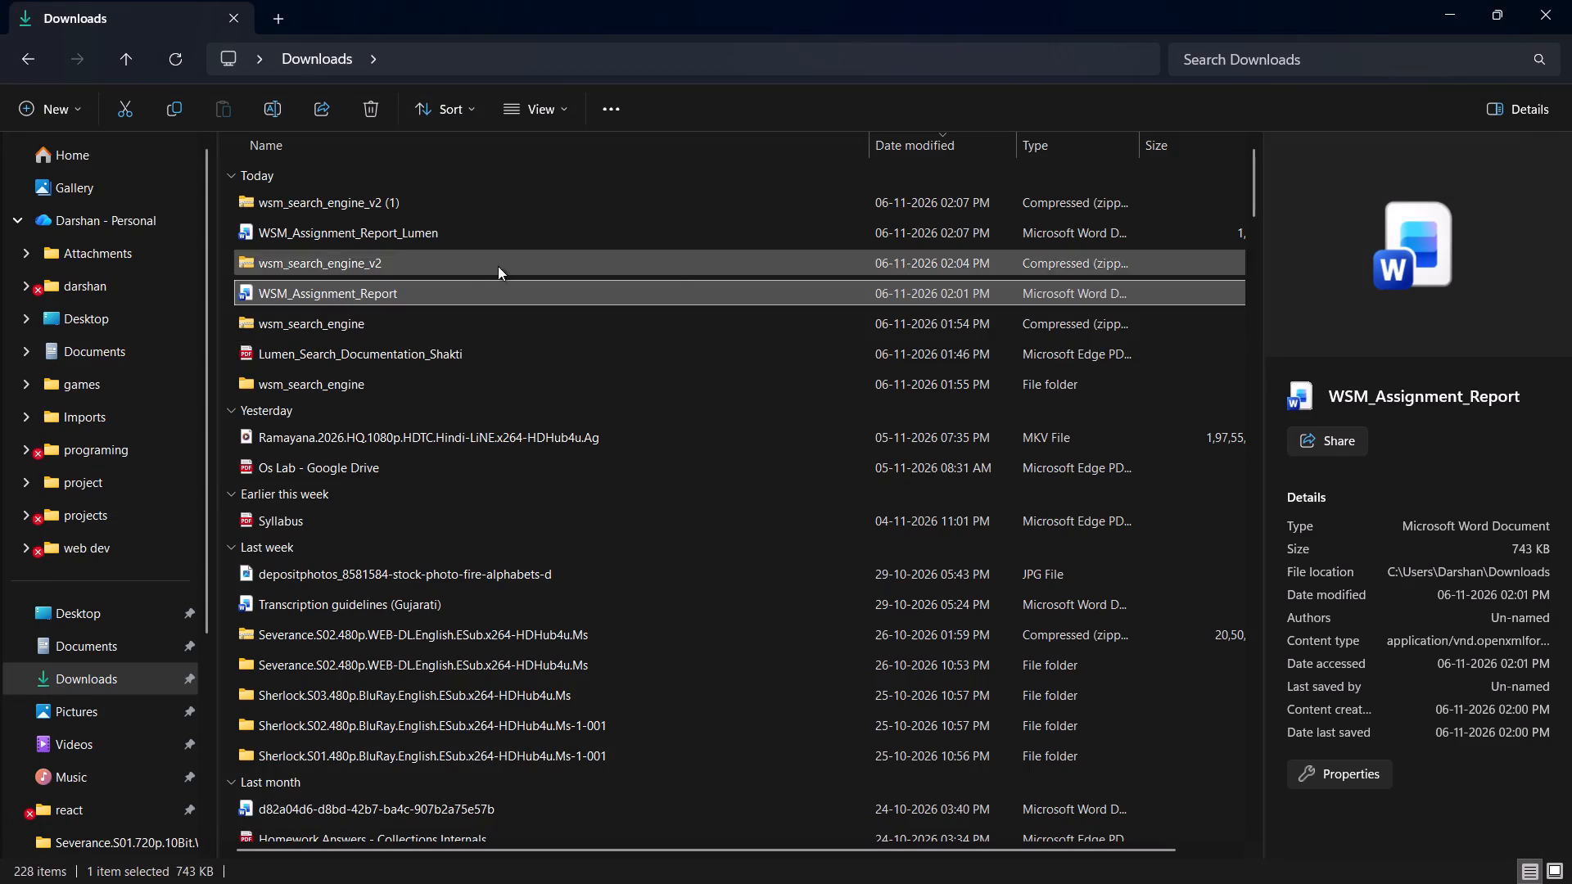
Bring up the sharing destinations for the WSM_Assignment_Report_Lumen document in Downloads.
{"action": "left_click", "coordinate": [911, 239]}
{"action": "right_click", "coordinate": [911, 239]}
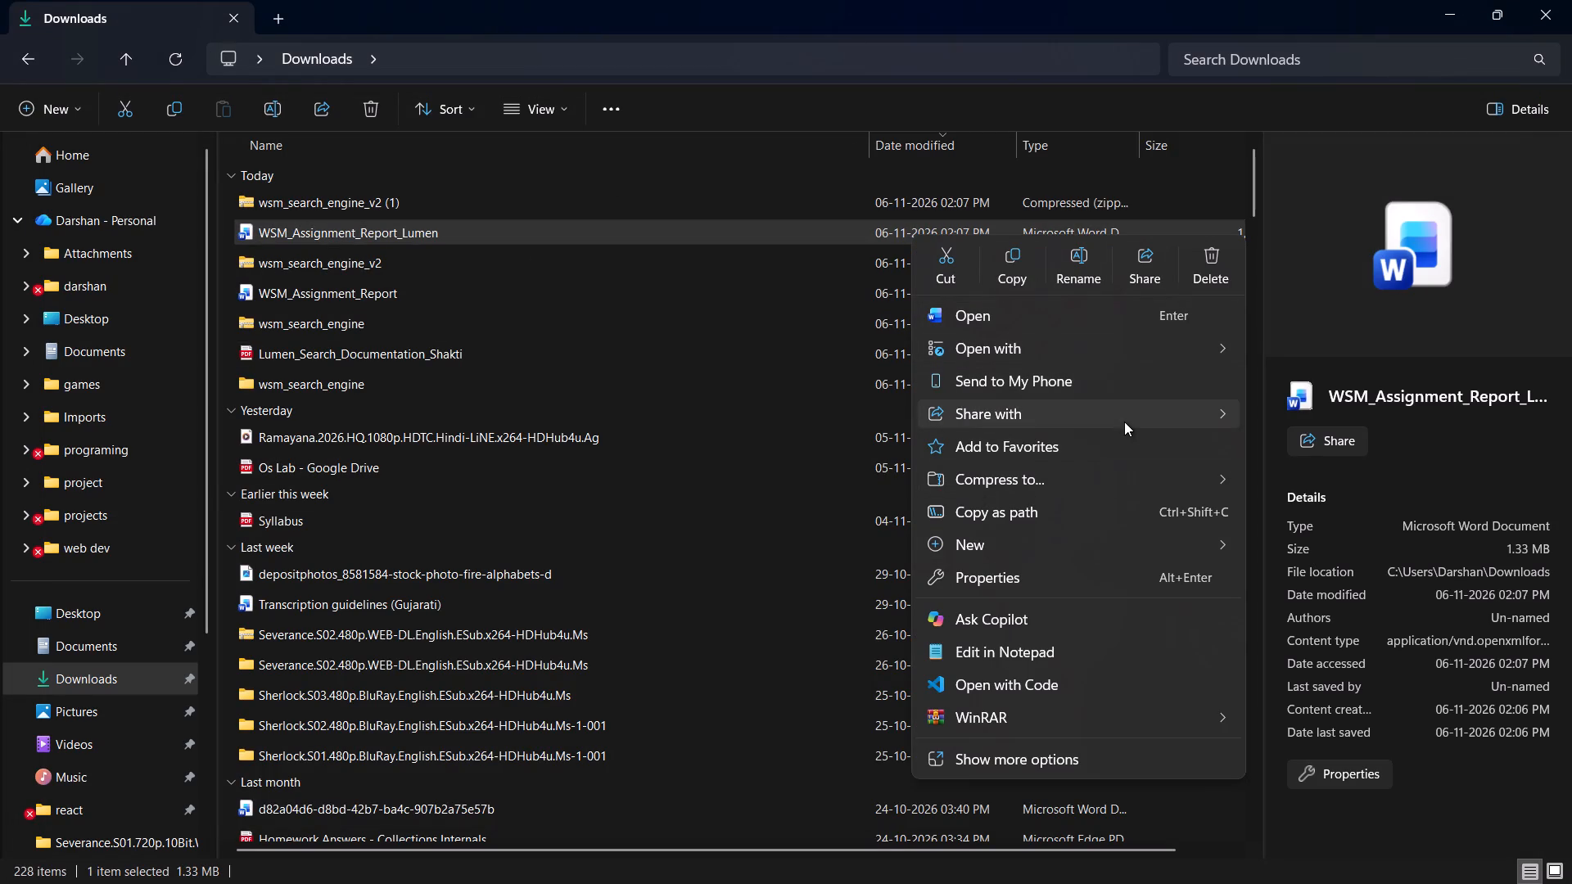
{"action": "left_click", "coordinate": [1127, 418]}
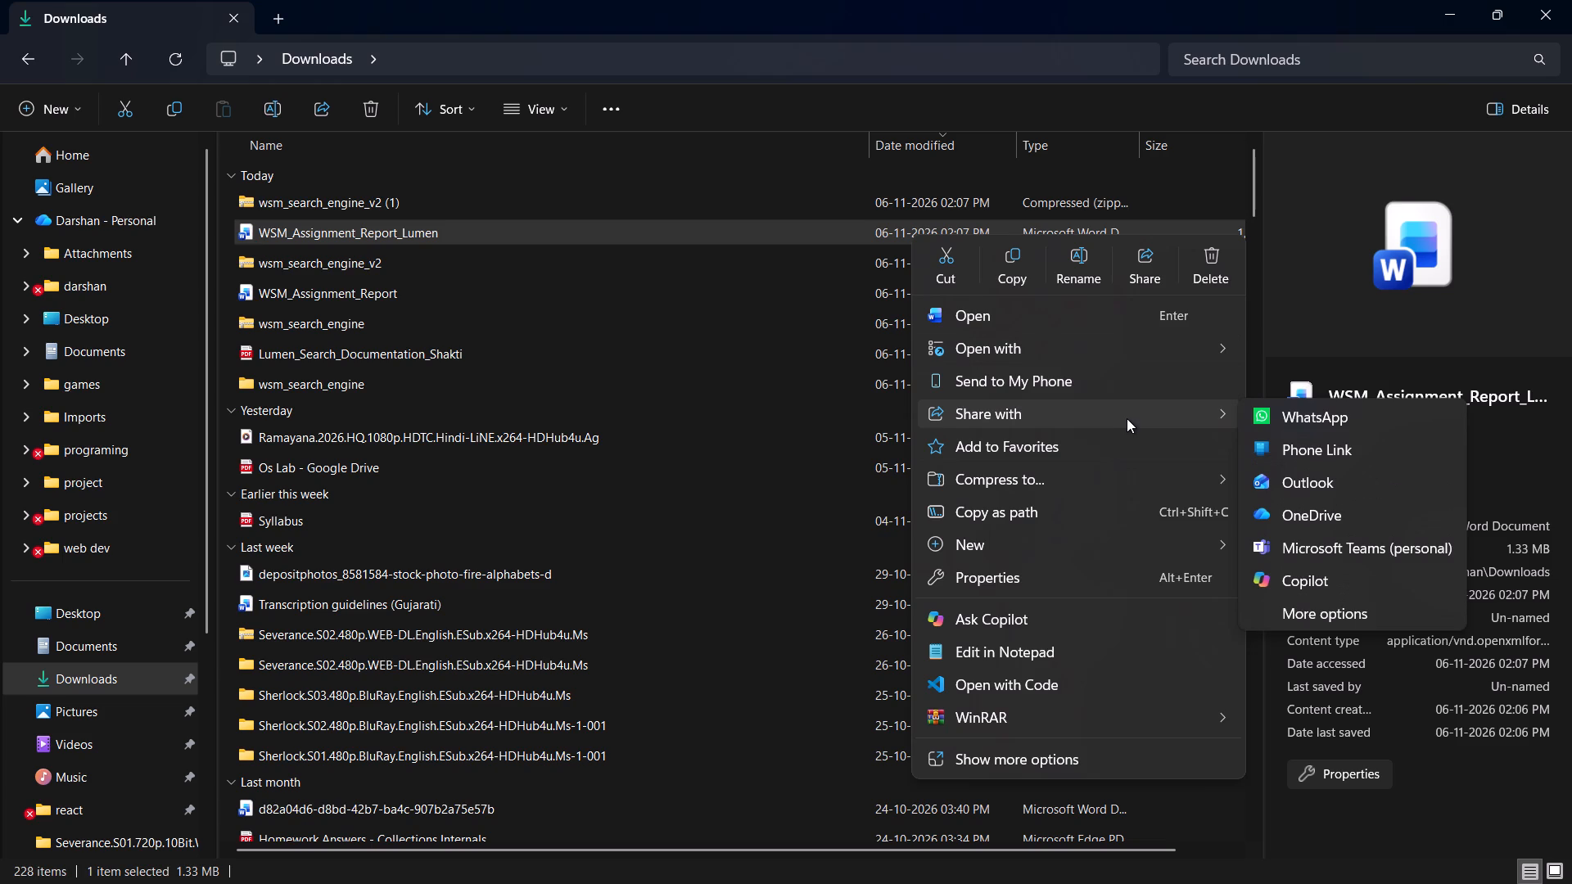
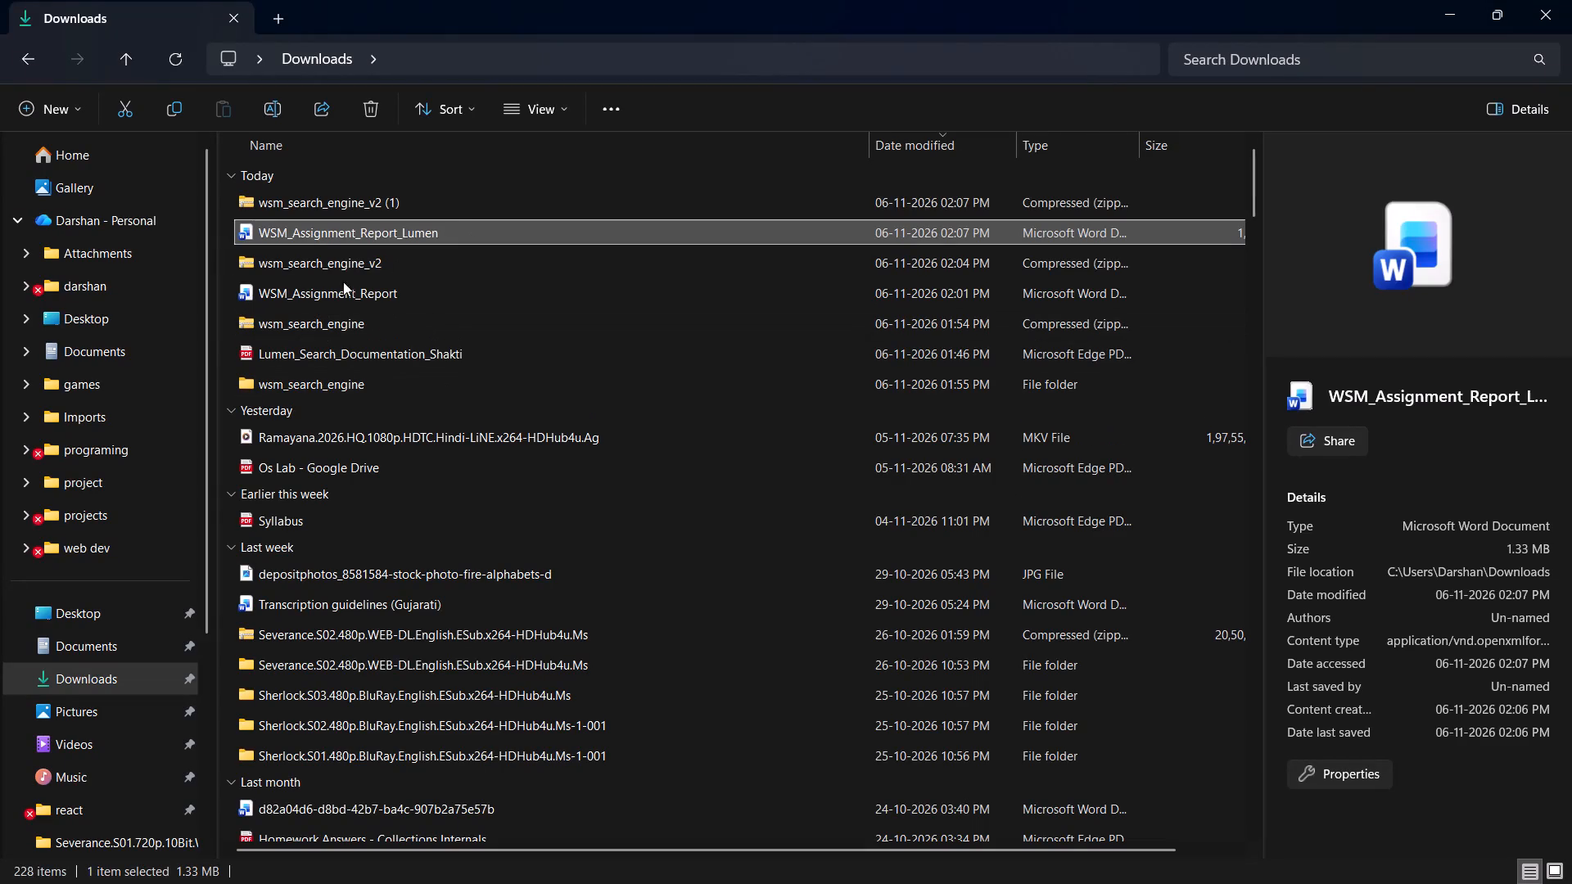
Examine the wsm_search_v2 folder inside the wsm_search_engine_v2 archive, and return to the Downloads folder.
{"action": "left_click", "coordinate": [450, 263]}
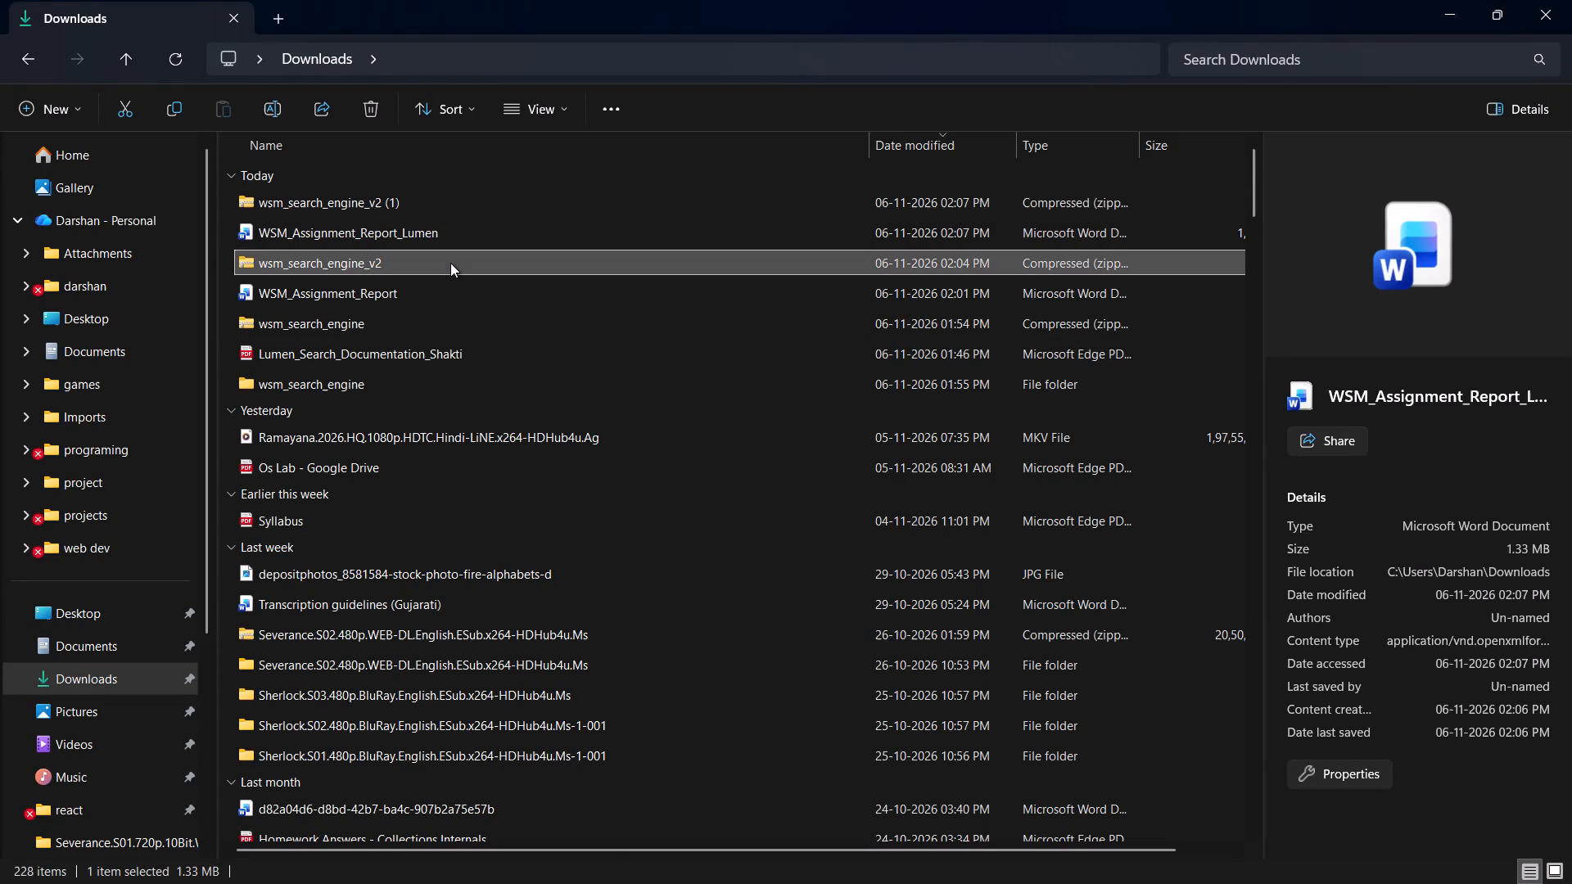
{"action": "double_click", "coordinate": [450, 263]}
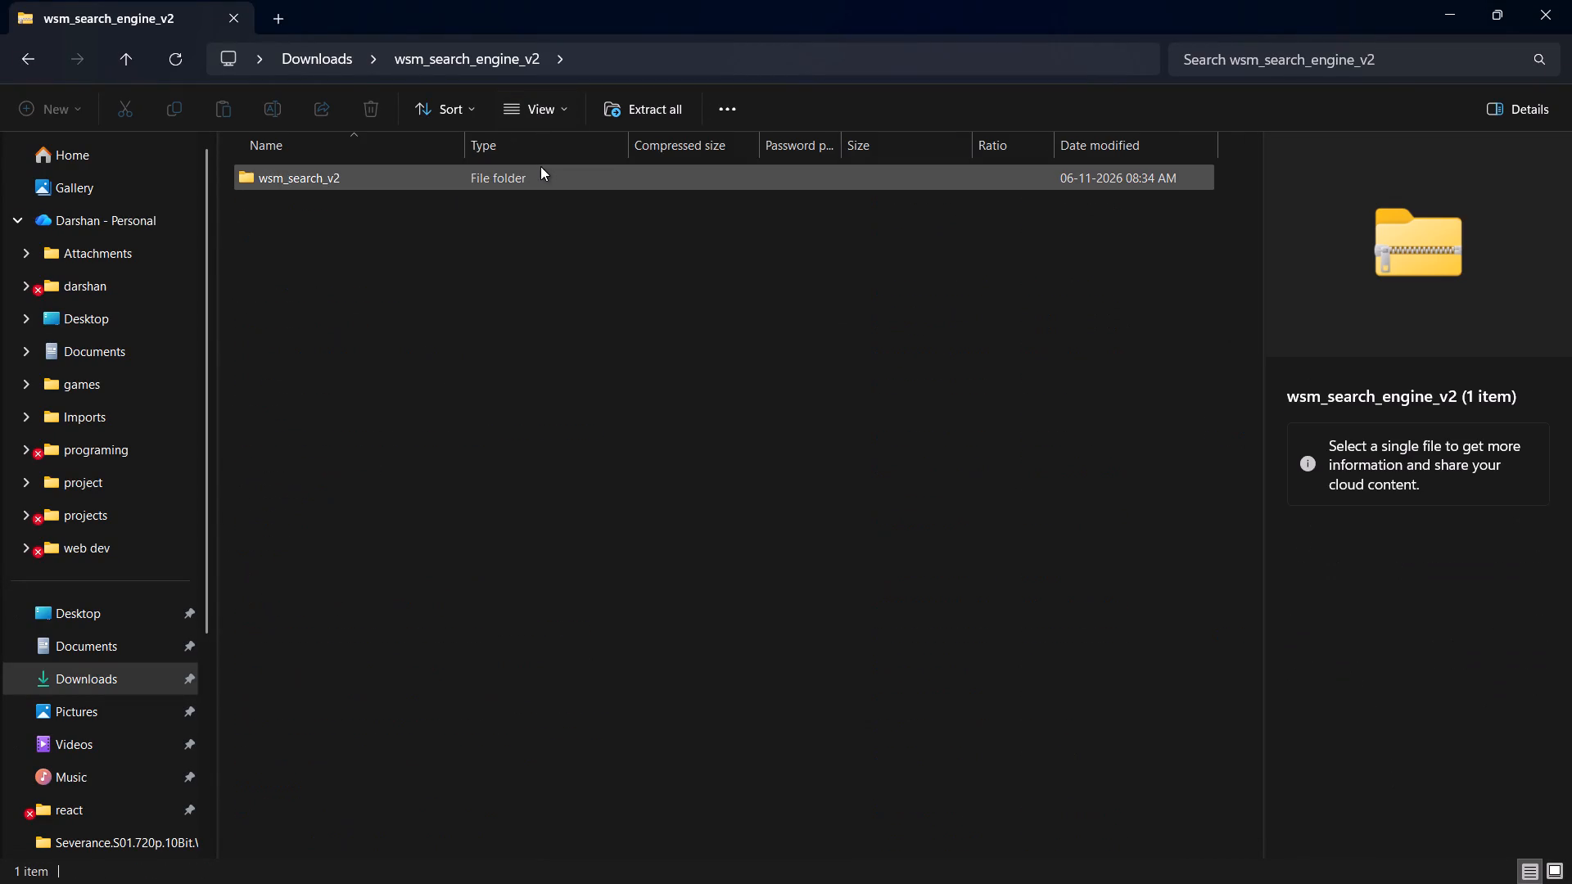
{"action": "double_click", "coordinate": [539, 169]}
{"action": "left_click_drag", "start_coordinate": [7, 115], "coordinate": [11, 72]}
{"action": "left_click", "coordinate": [11, 72]}
{"action": "left_click", "coordinate": [15, 68]}
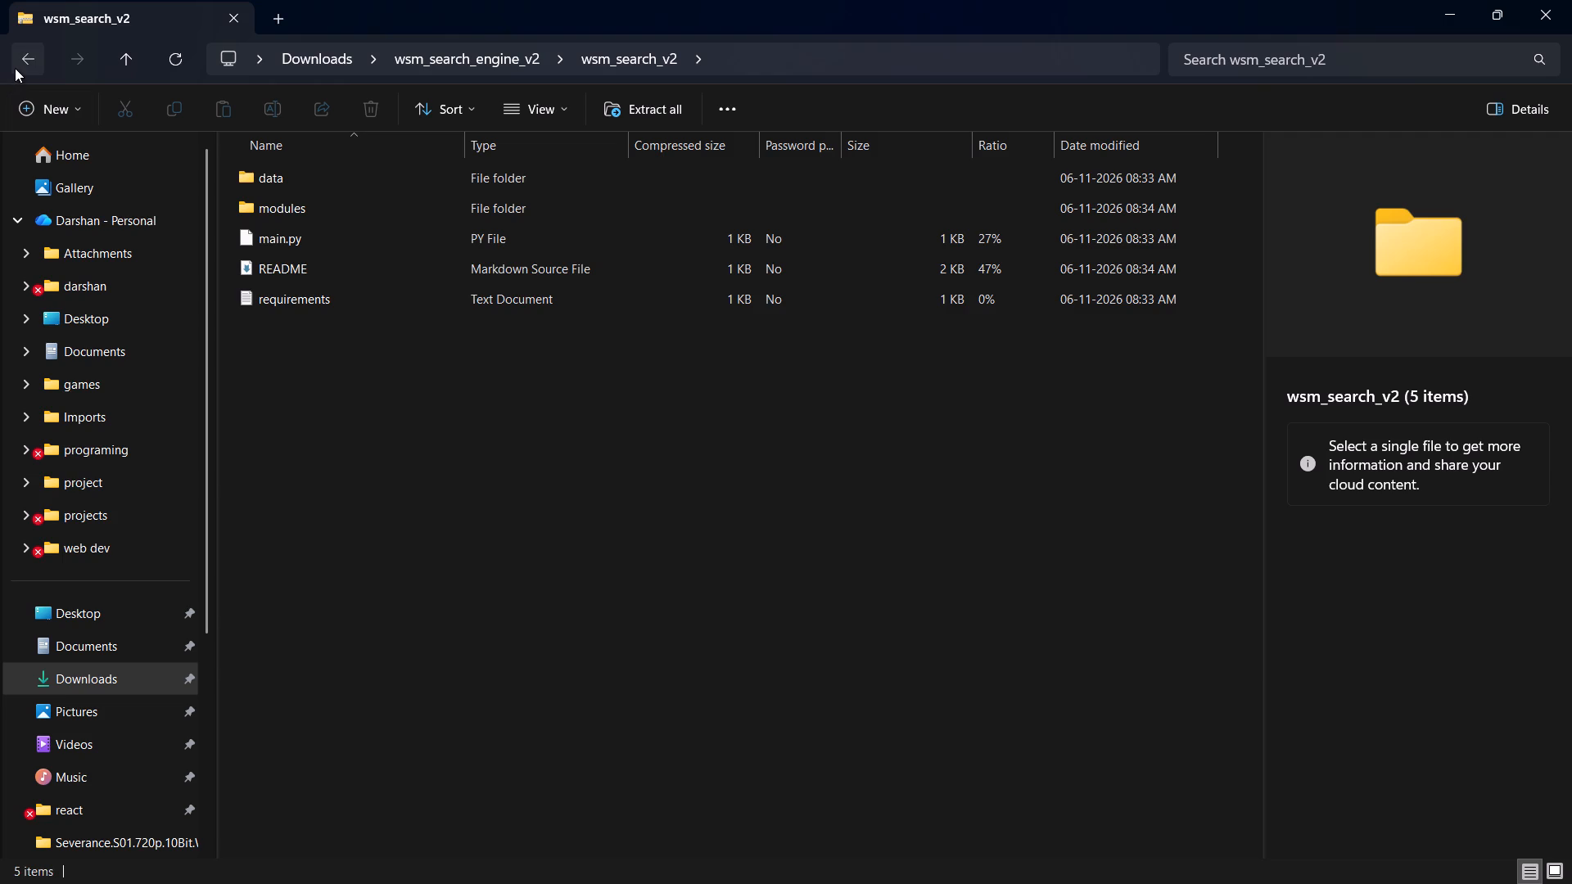
{"action": "left_click", "coordinate": [15, 68]}
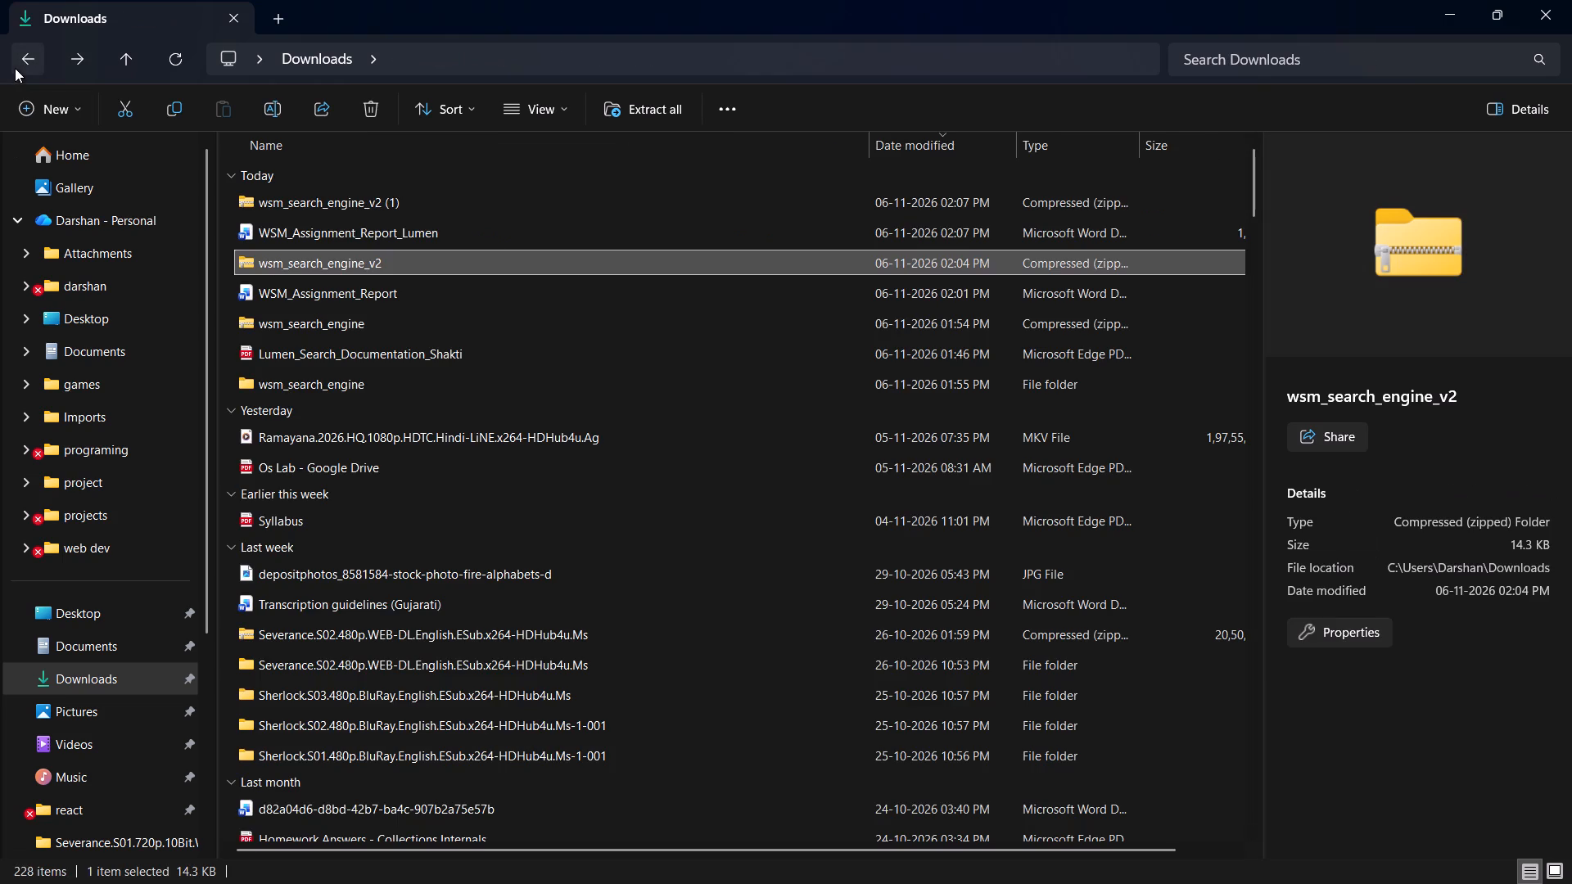
{"action": "scroll", "coordinate": [512, 725], "scroll_direction": "down", "scroll_amount": 4}
{"action": "scroll", "coordinate": [512, 725], "scroll_direction": "up", "scroll_amount": 8}
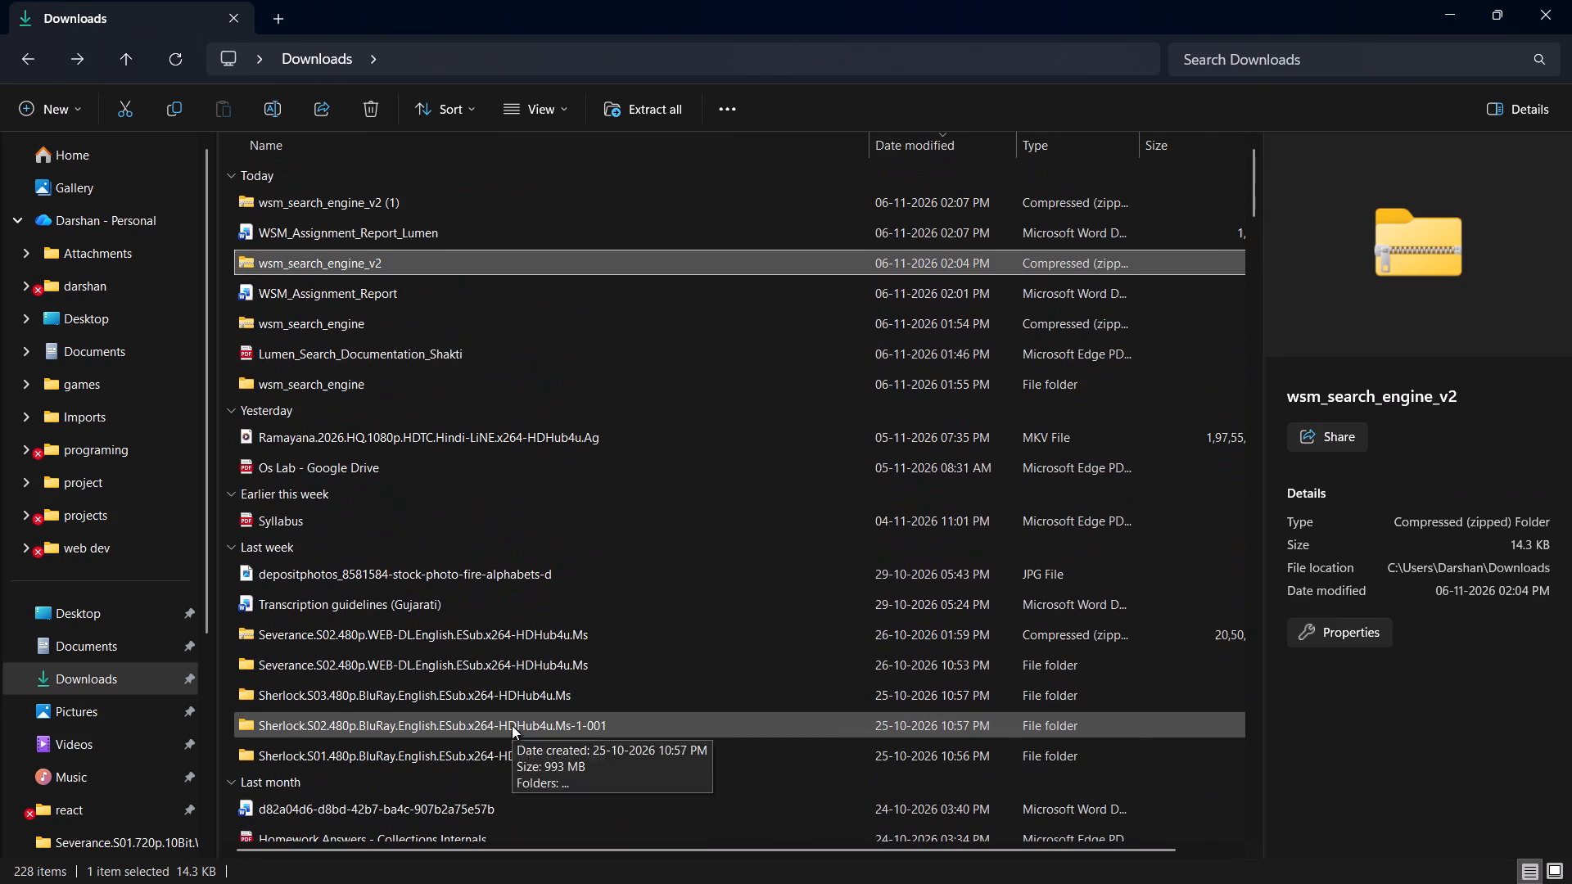
Open the WSM_Assignment_Report document from Downloads and enable editing in it.
{"action": "double_click", "coordinate": [388, 300]}
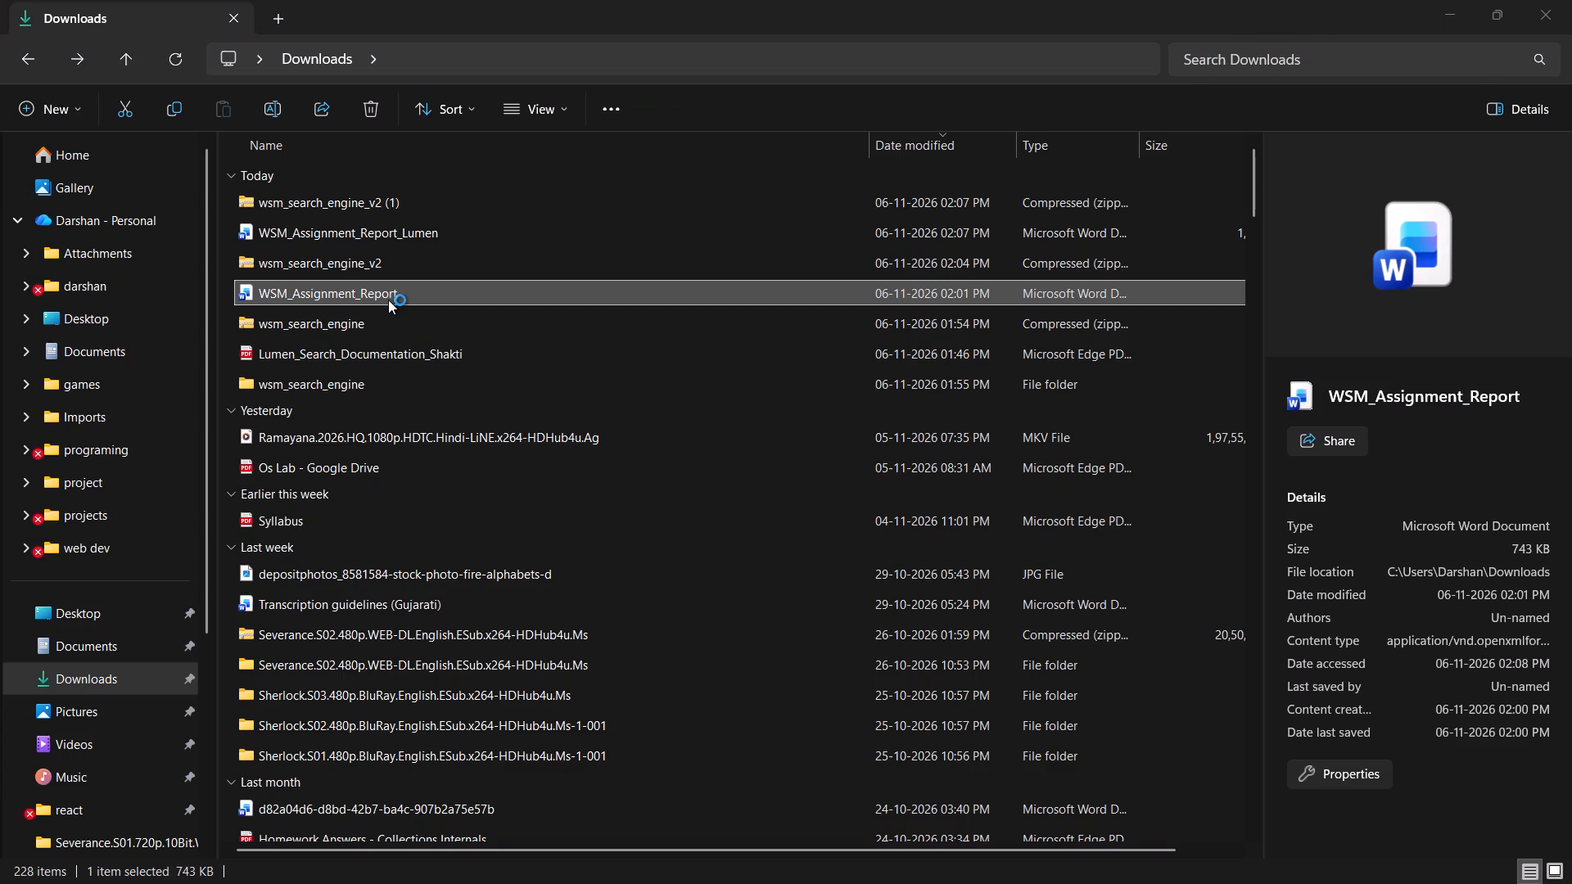
{"action": "left_click", "coordinate": [706, 589]}
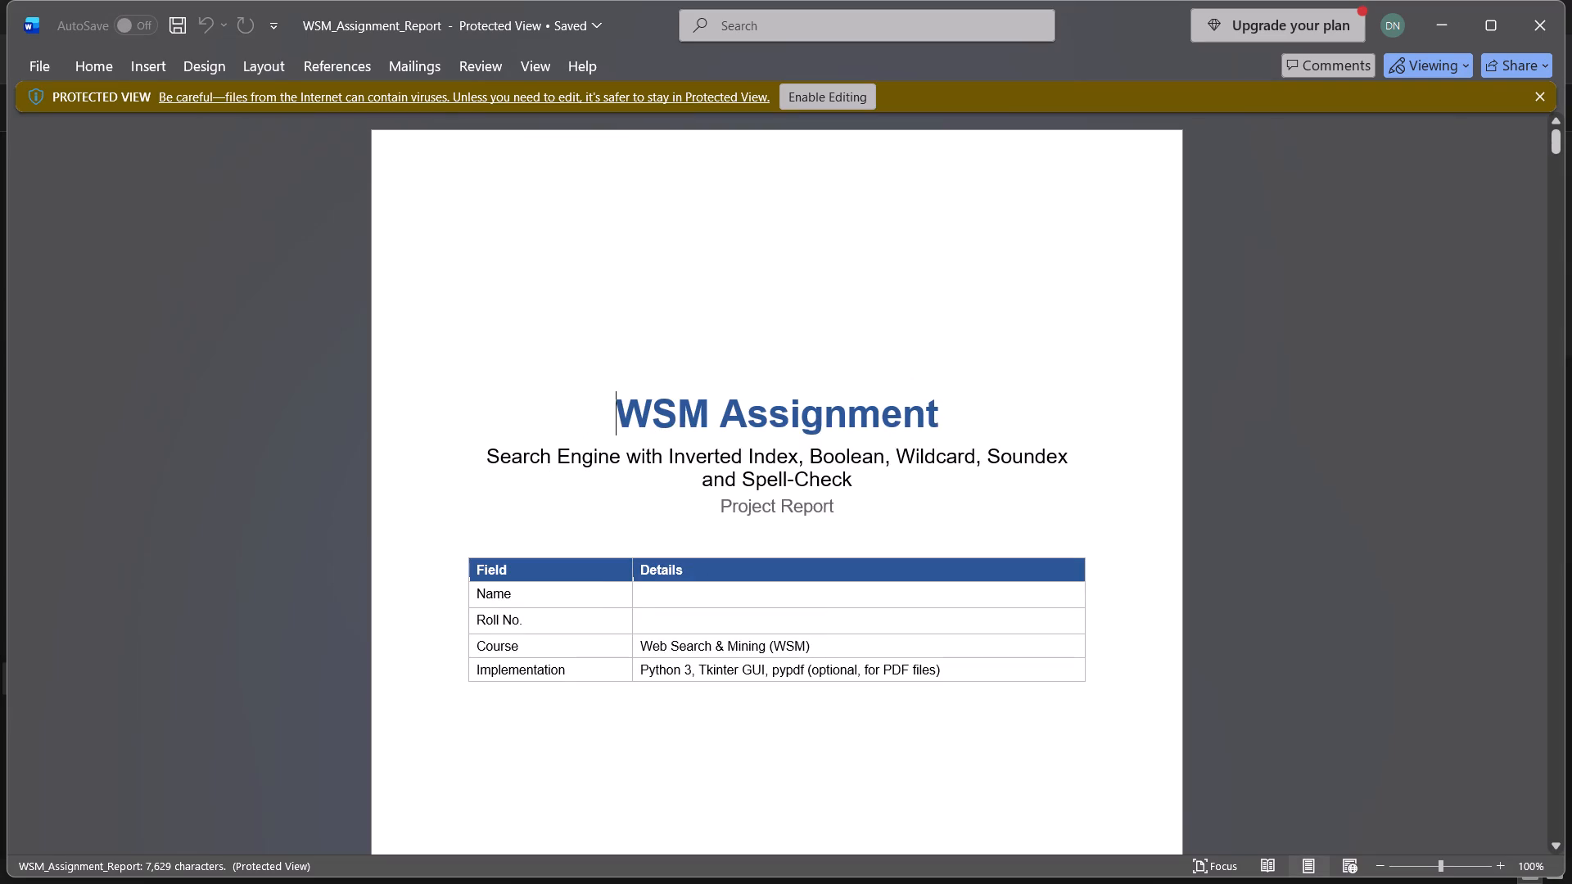
{"action": "right_click", "coordinate": [871, 86]}
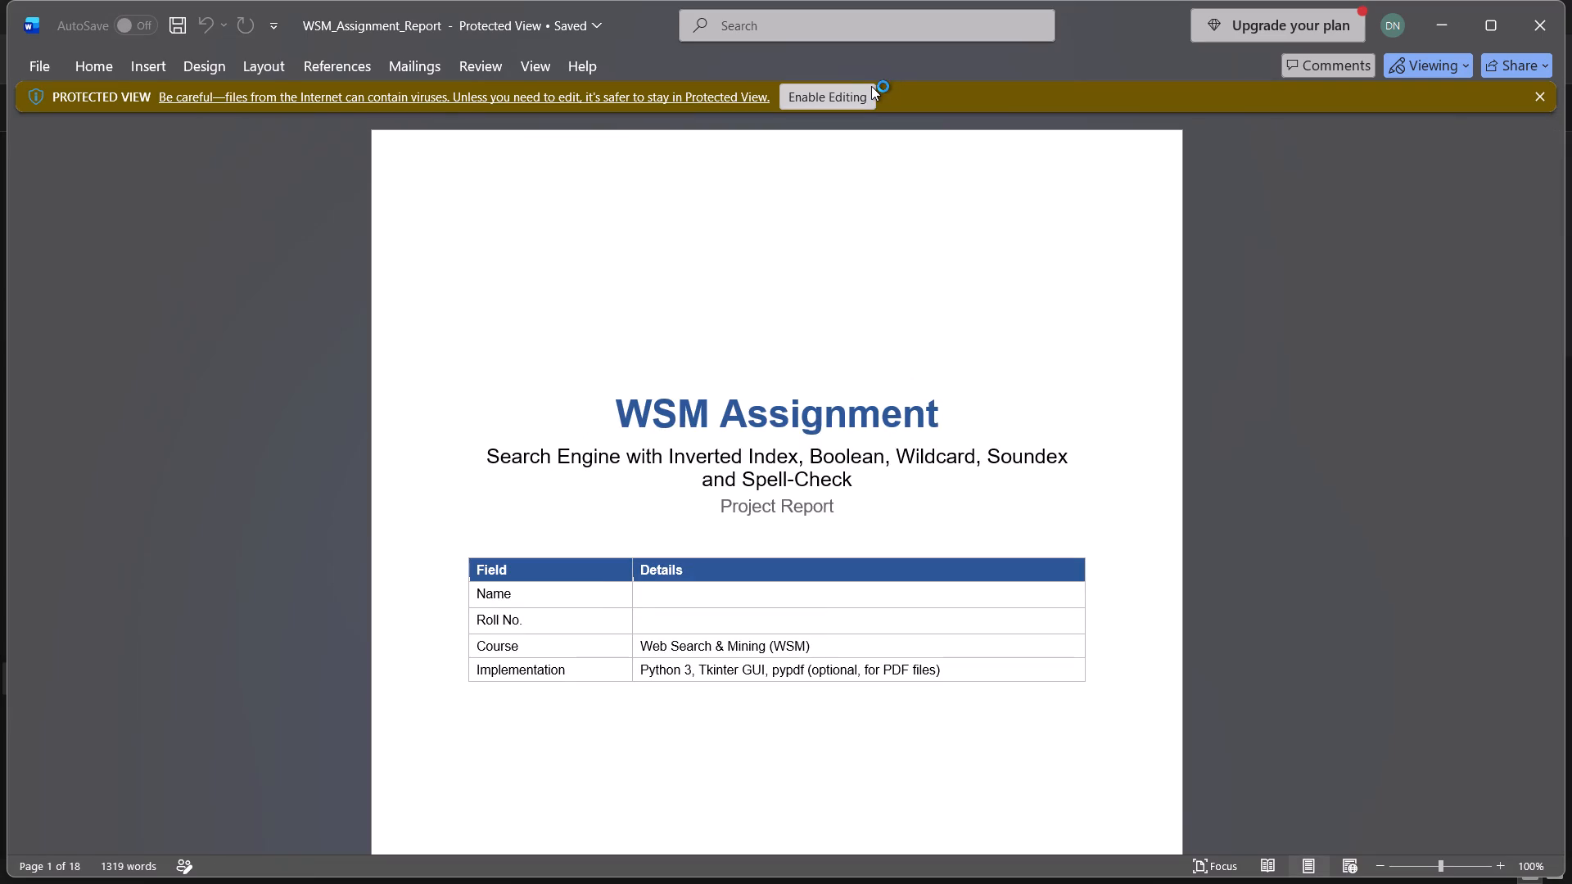
{"action": "left_click", "coordinate": [856, 92]}
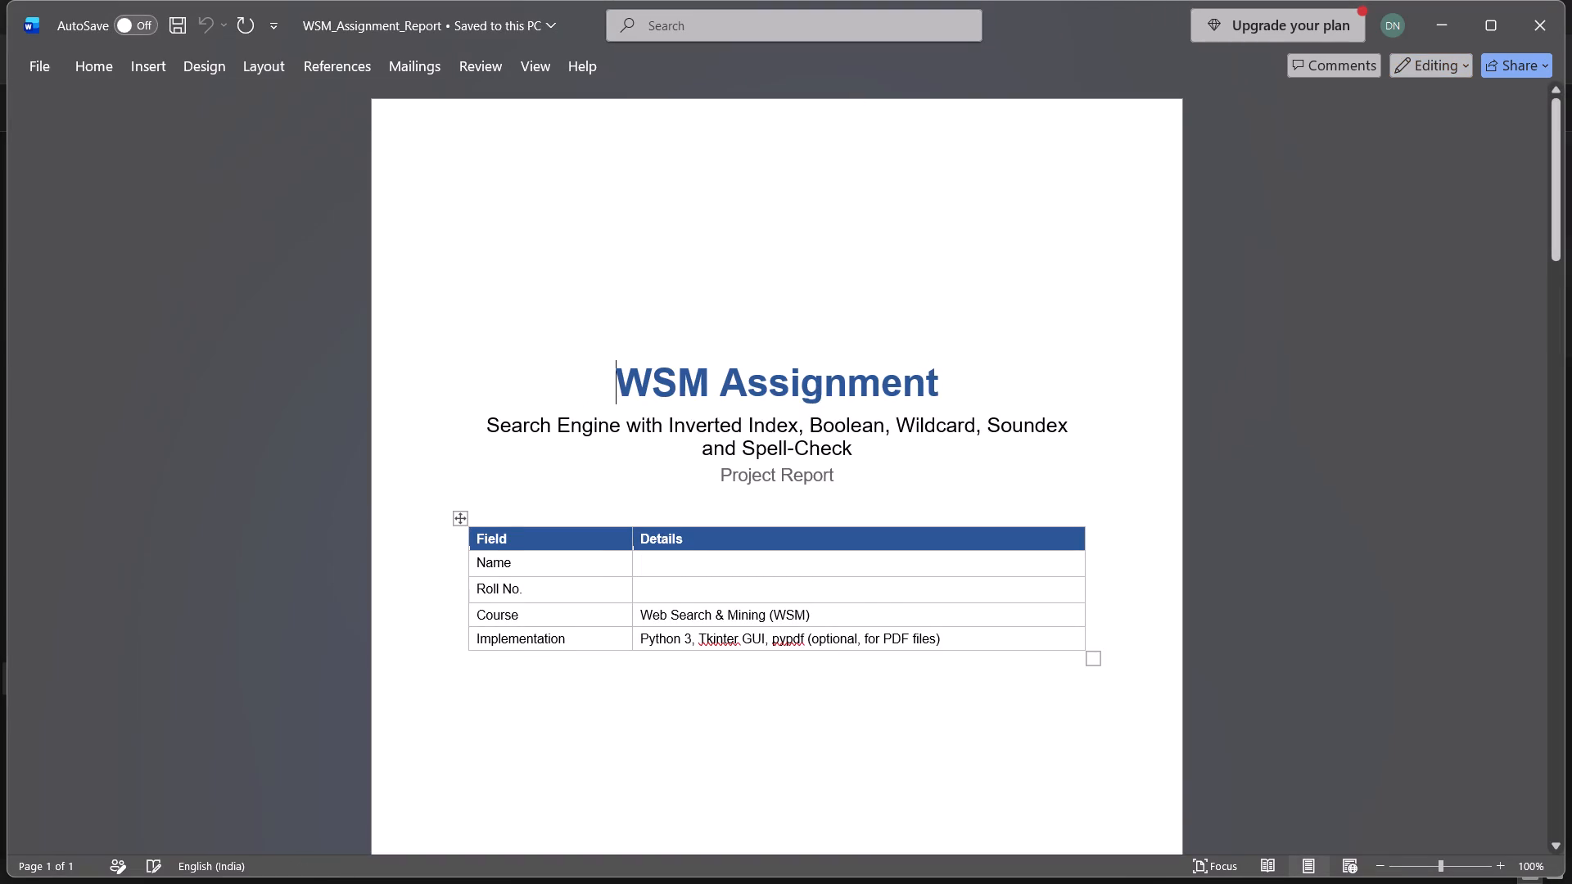
Insert a blank line between the title page's subtitle and the Project Report line.
{"action": "left_click", "coordinate": [874, 434]}
{"action": "left_click", "coordinate": [865, 458]}
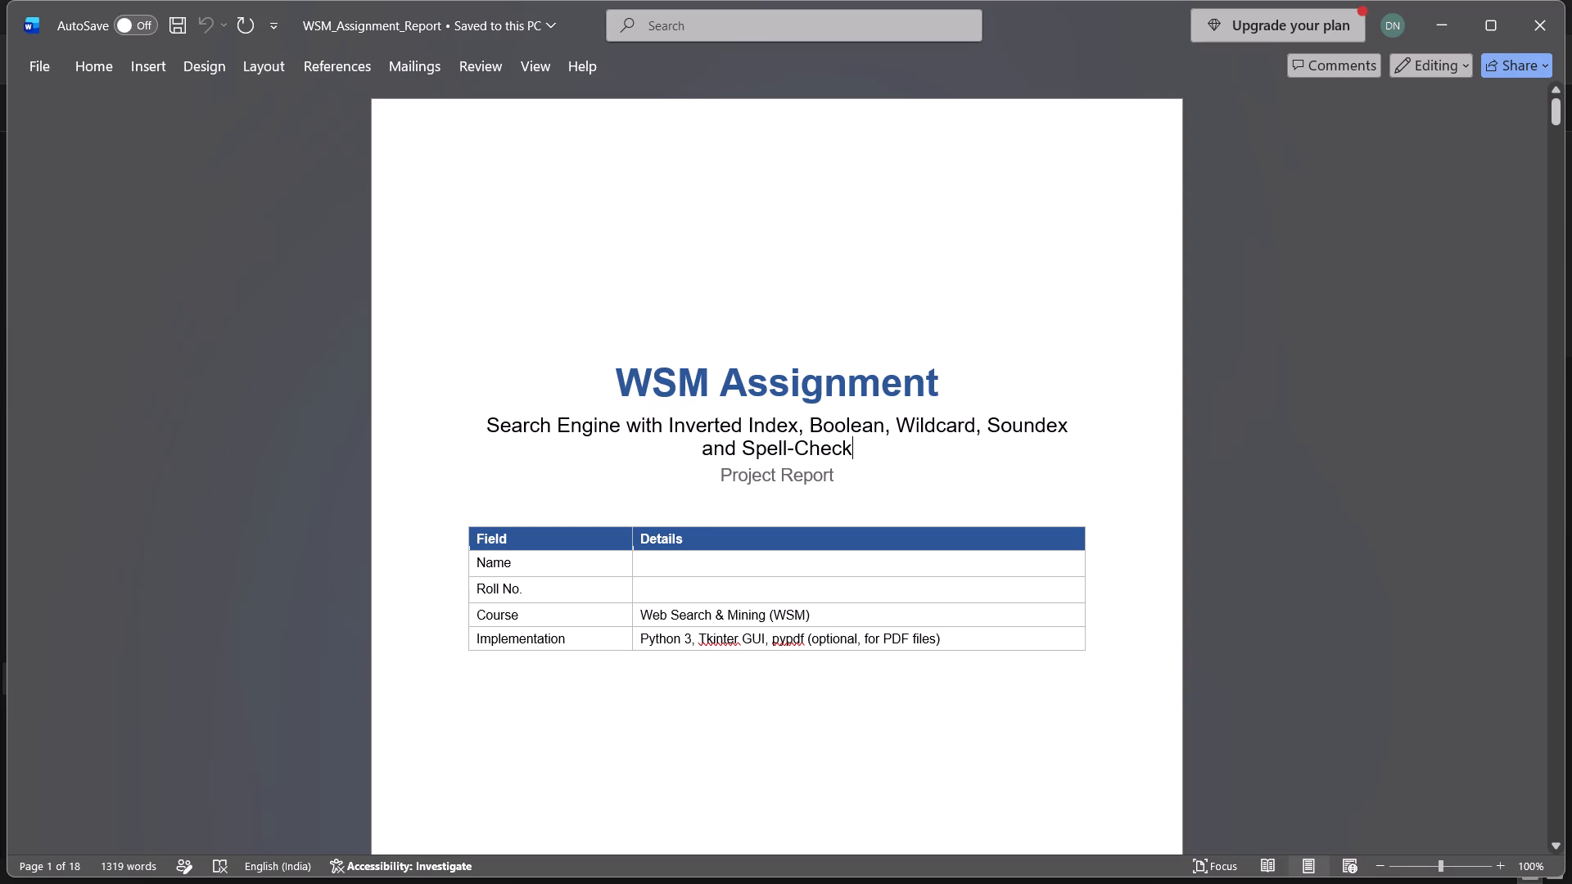
{"action": "left_click", "coordinate": [849, 472]}
{"action": "left_click", "coordinate": [934, 442]}
{"action": "key", "text": "Return"}
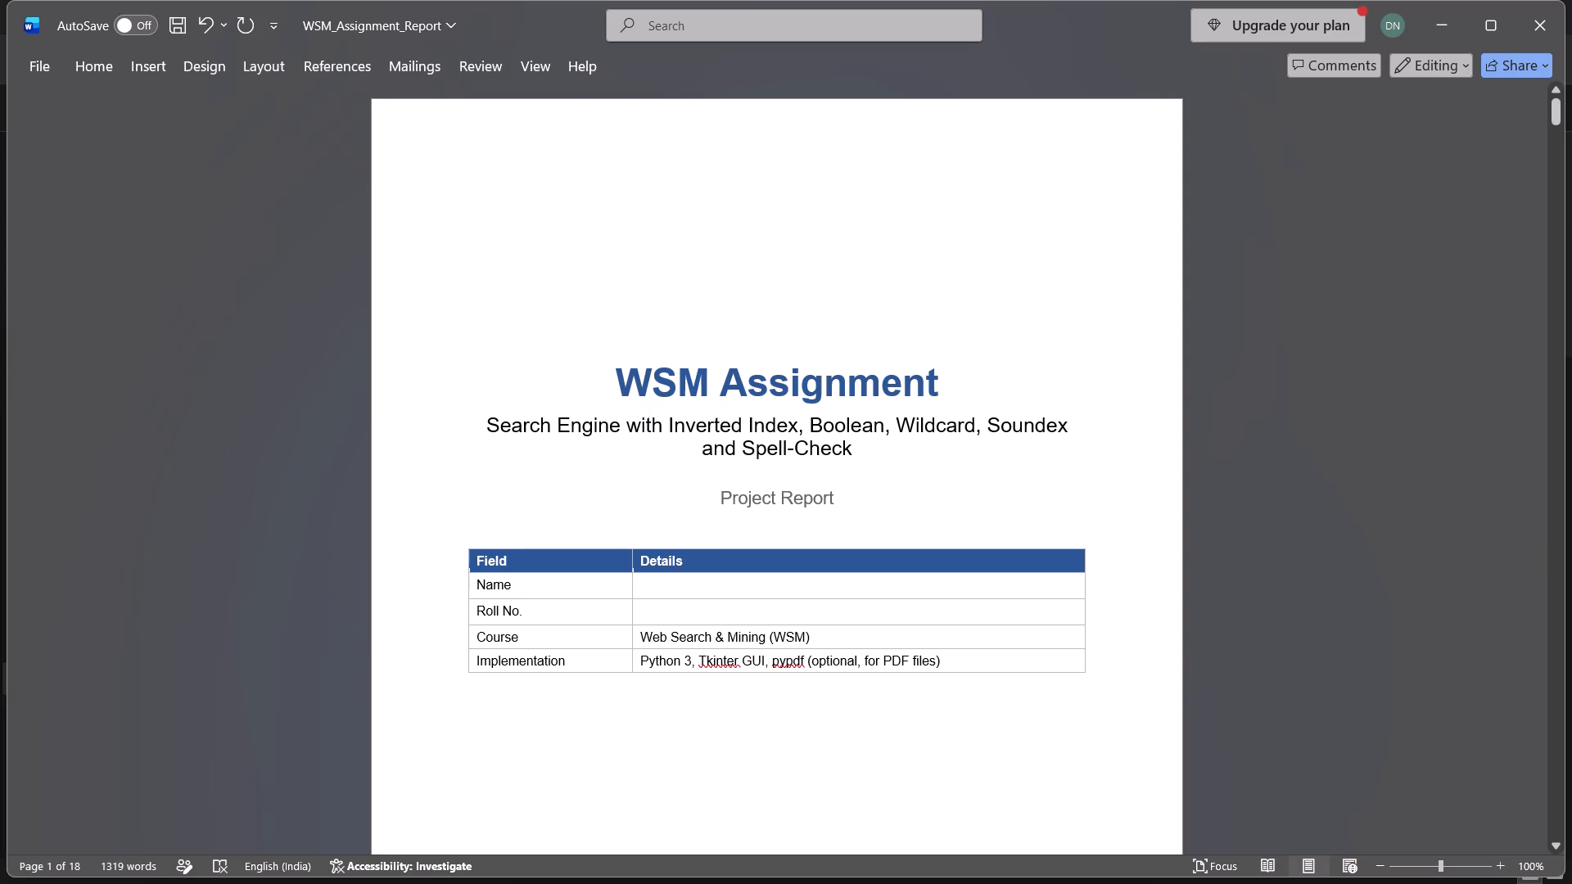
Shorten the title page's subtitle to "Search Engine" by removing everything after those words.
{"action": "left_click_drag", "start_coordinate": [863, 453], "coordinate": [632, 440]}
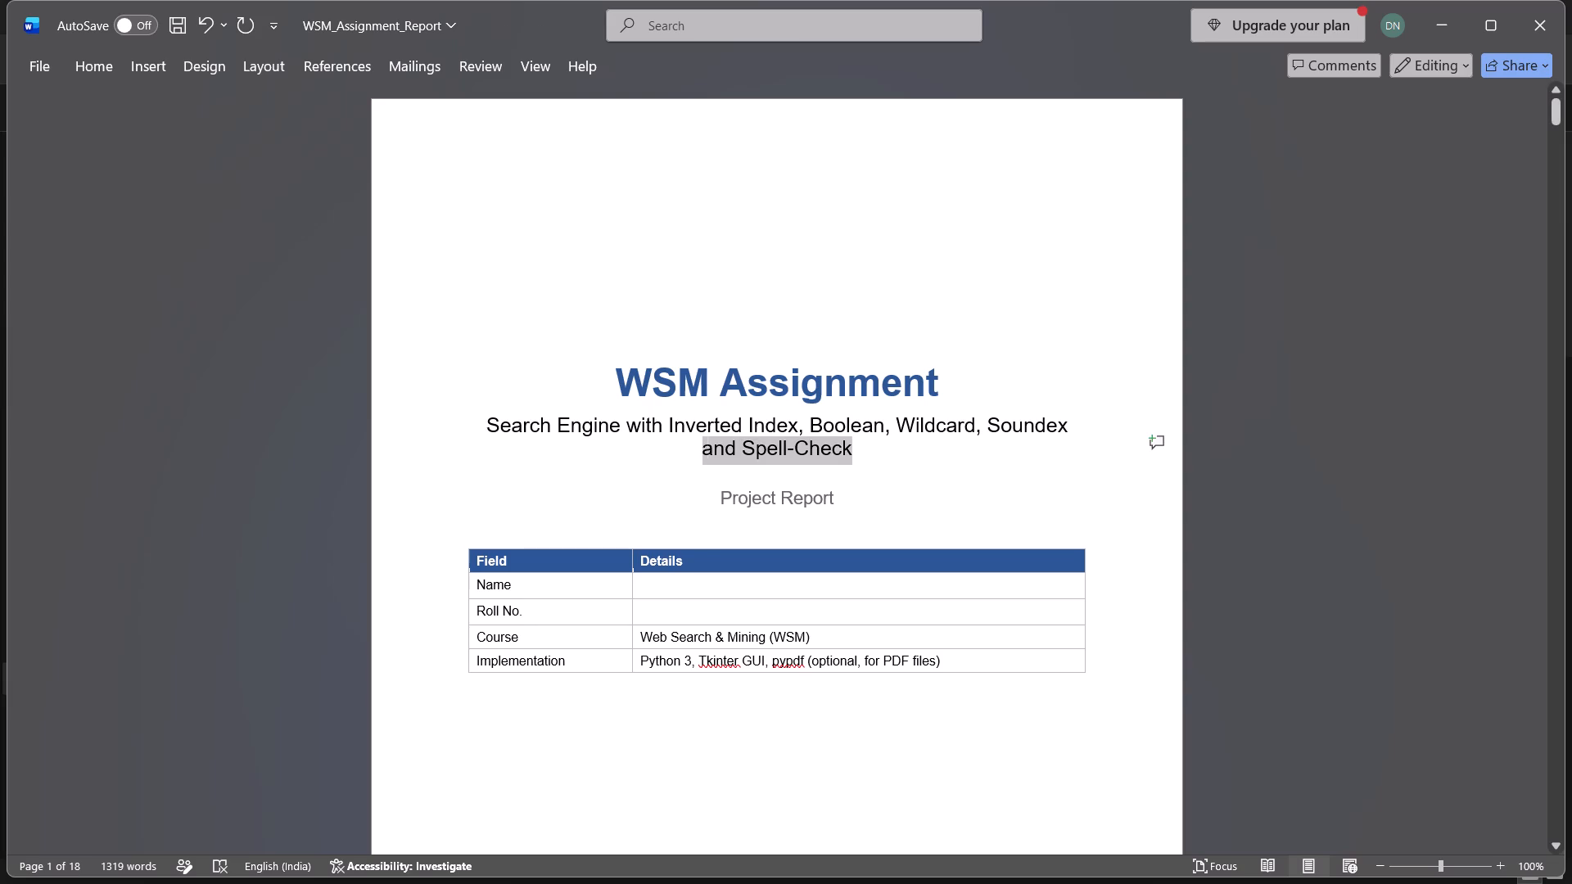
{"action": "left_click_drag", "start_coordinate": [632, 440], "coordinate": [523, 424]}
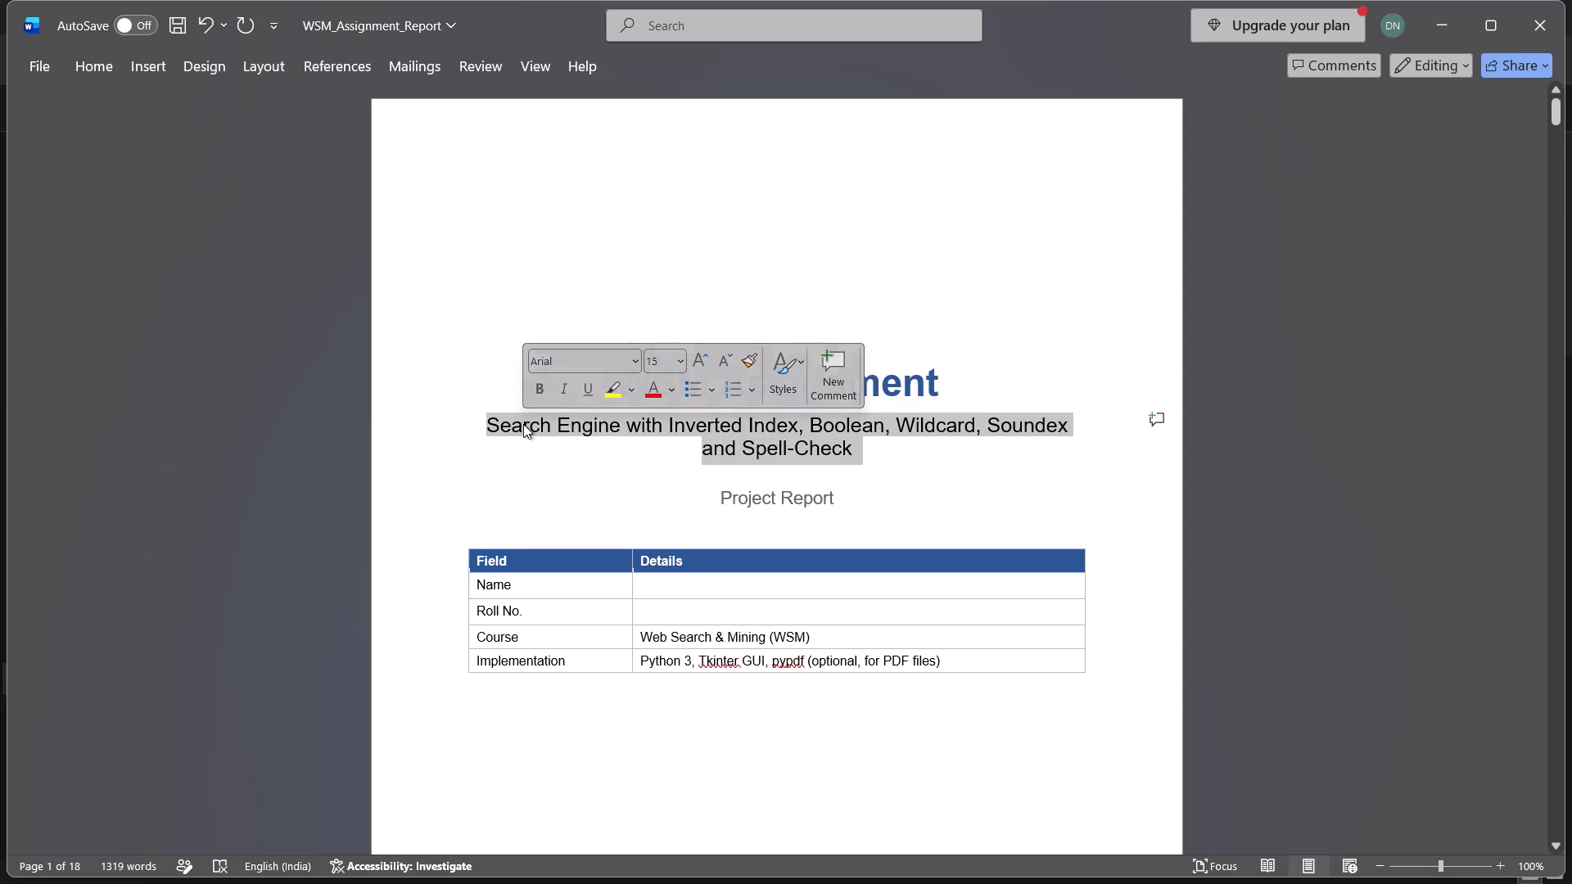
{"action": "left_click", "coordinate": [894, 458]}
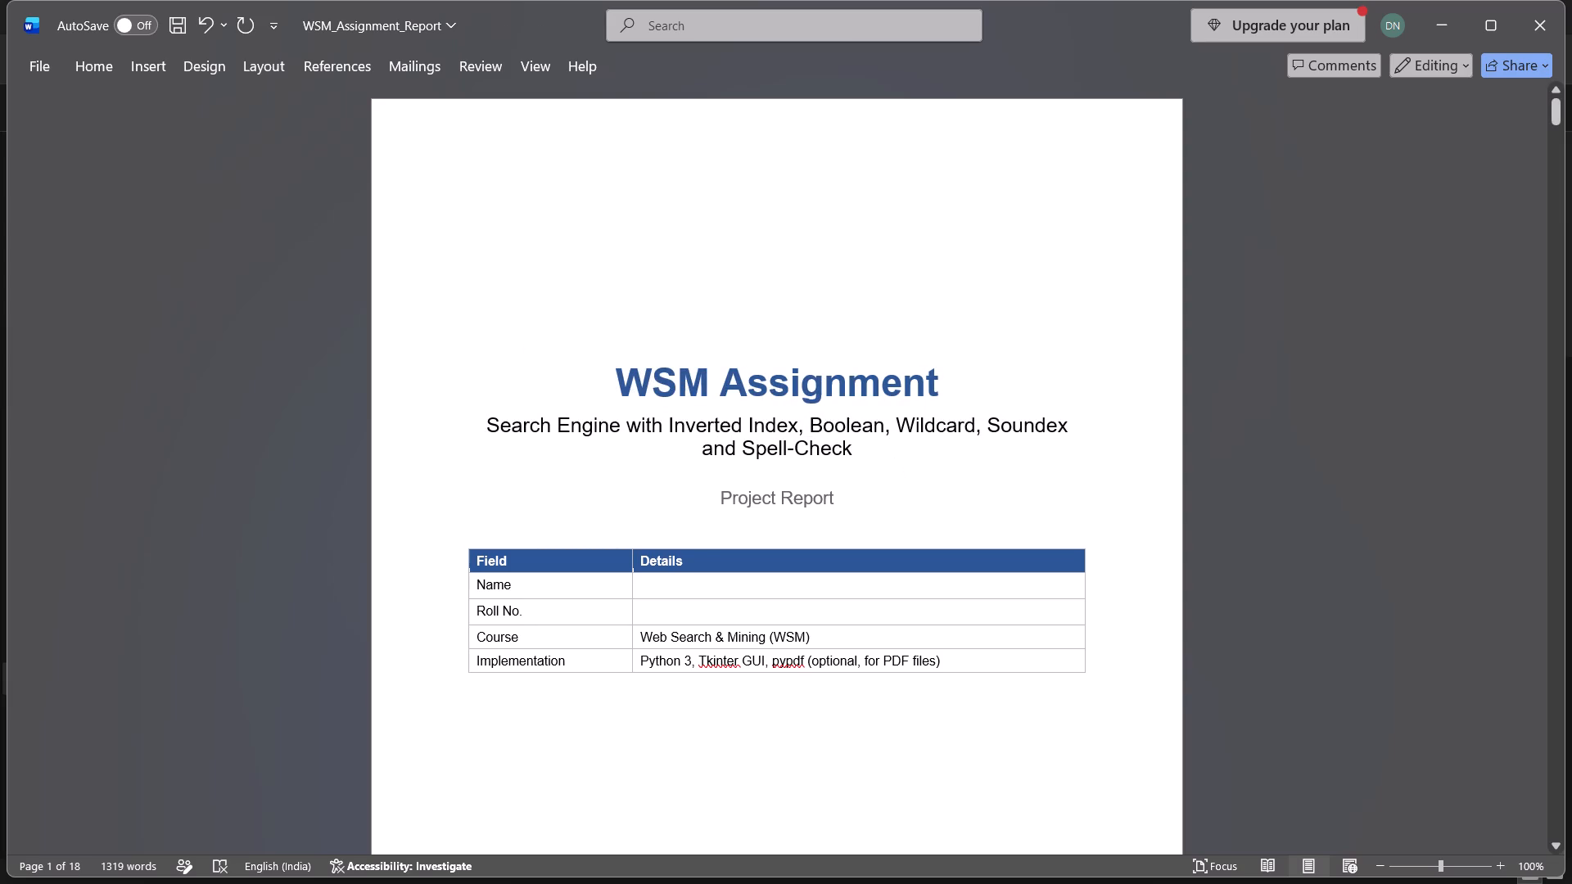
{"action": "key", "text": "BackSpace"}
{"action": "key", "text": "BackSpace"}
{"action": "key", "text": "BackSpace"}
{"action": "key", "text": "BackSpace"}
{"action": "key", "text": "BackSpace"}
{"action": "key", "text": "BackSpace"}
{"action": "key", "text": "BackSpace"}
{"action": "key", "text": "BackSpace"}
{"action": "key", "text": "BackSpace"}
{"action": "key", "text": "BackSpace"}
{"action": "key", "text": "BackSpace"}
{"action": "key", "text": "BackSpace"}
{"action": "key", "text": "BackSpace"}
{"action": "key", "text": "BackSpace"}
{"action": "key", "text": "BackSpace"}
{"action": "key", "text": "BackSpace"}
{"action": "key", "text": "BackSpace"}
{"action": "key", "text": "BackSpace"}
{"action": "key", "text": "BackSpace"}
{"action": "key", "text": "BackSpace"}
{"action": "key", "text": "BackSpace"}
{"action": "key", "text": "BackSpace"}
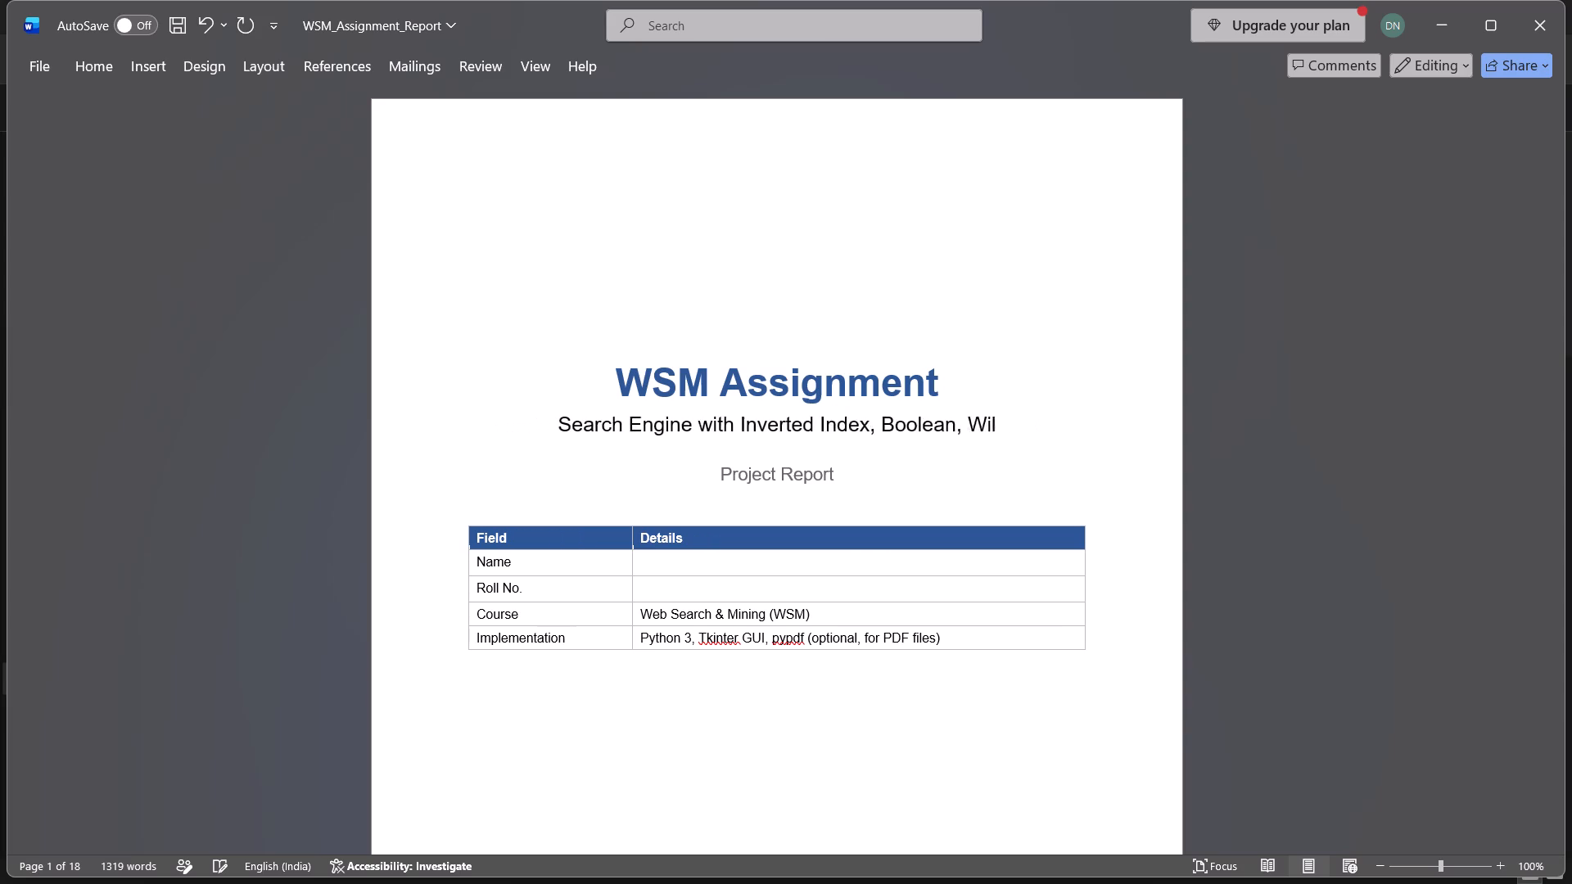
{"action": "key", "text": "BackSpace"}
{"action": "key", "text": "BackSpace"}
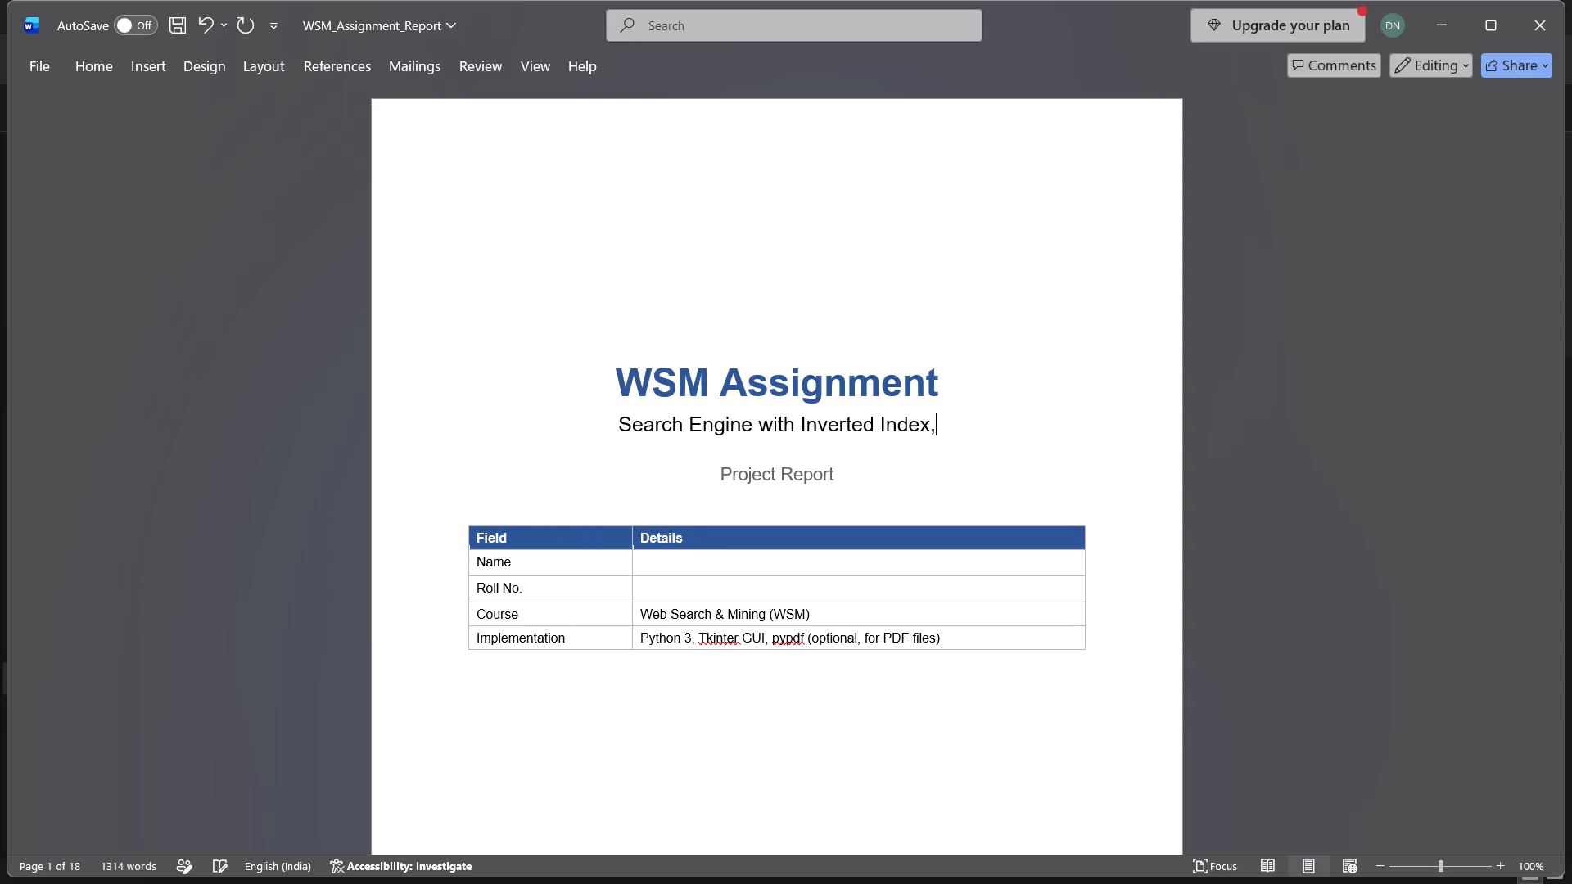
{"action": "key", "text": "BackSpace"}
{"action": "key", "text": "BackSpace"}
{"action": "key", "text": "BackSpace"}
{"action": "key", "text": "BackSpace"}
{"action": "key", "text": "BackSpace"}
{"action": "key", "text": "BackSpace"}
{"action": "key", "text": "BackSpace"}
{"action": "key", "text": "BackSpace"}
{"action": "key", "text": "BackSpace"}
{"action": "key", "text": "BackSpace"}
{"action": "key", "text": "BackSpace"}
{"action": "key", "text": "BackSpace"}
{"action": "key", "text": "BackSpace"}
{"action": "key", "text": "BackSpace"}
{"action": "key", "text": "BackSpace"}
{"action": "key", "text": "BackSpace"}
{"action": "key", "text": "BackSpace"}
{"action": "key", "text": "BackSpace"}
{"action": "key", "text": "BackSpace"}
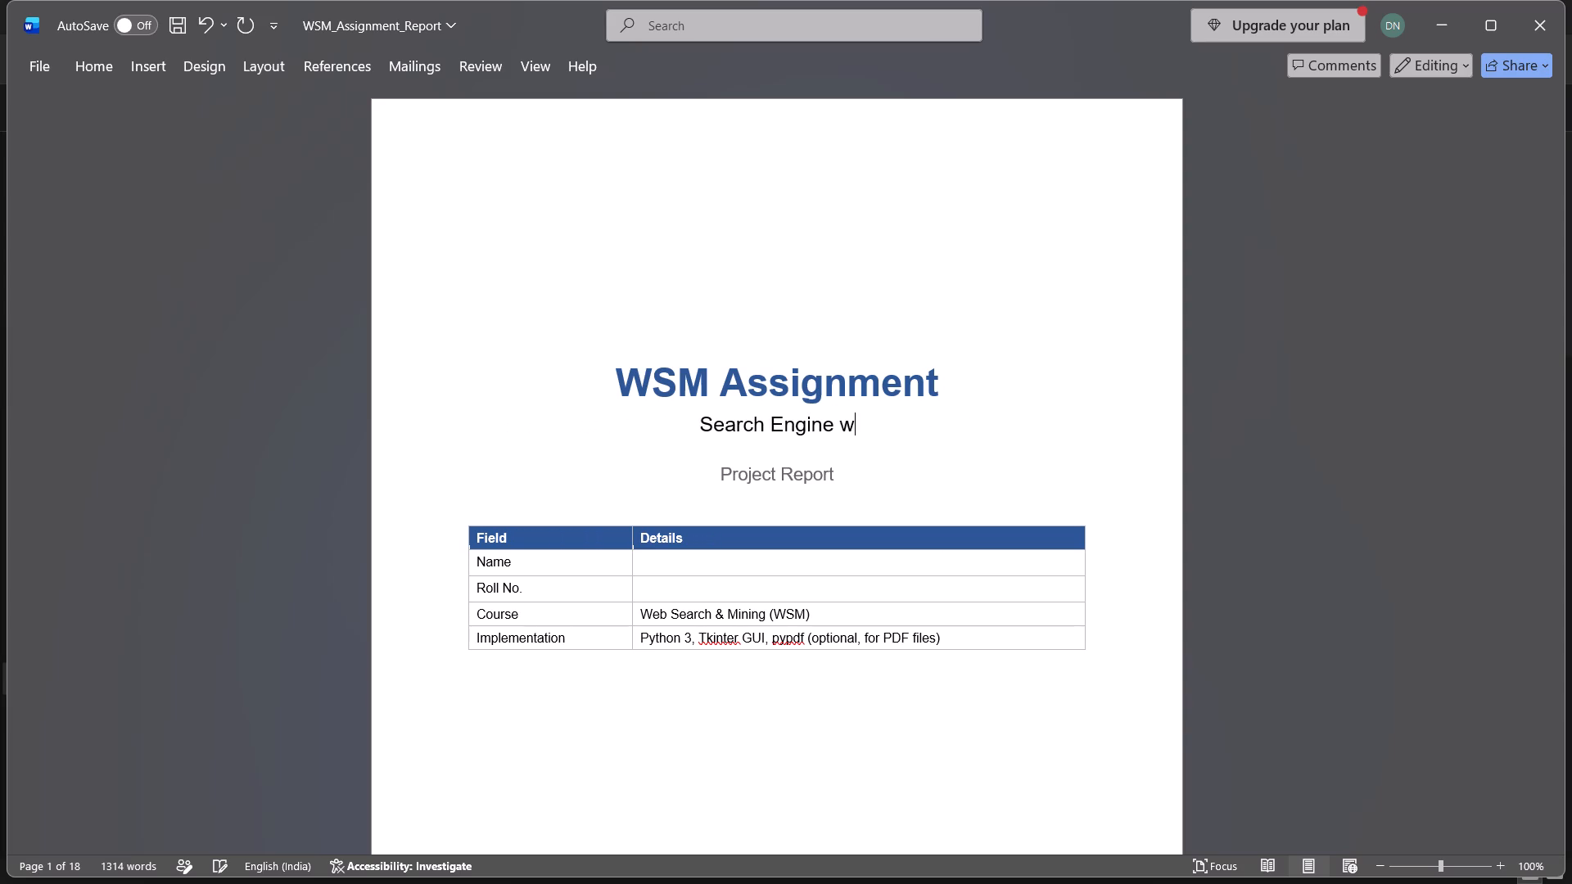
{"action": "key", "text": "BackSpace"}
{"action": "key", "text": "BackSpace"}
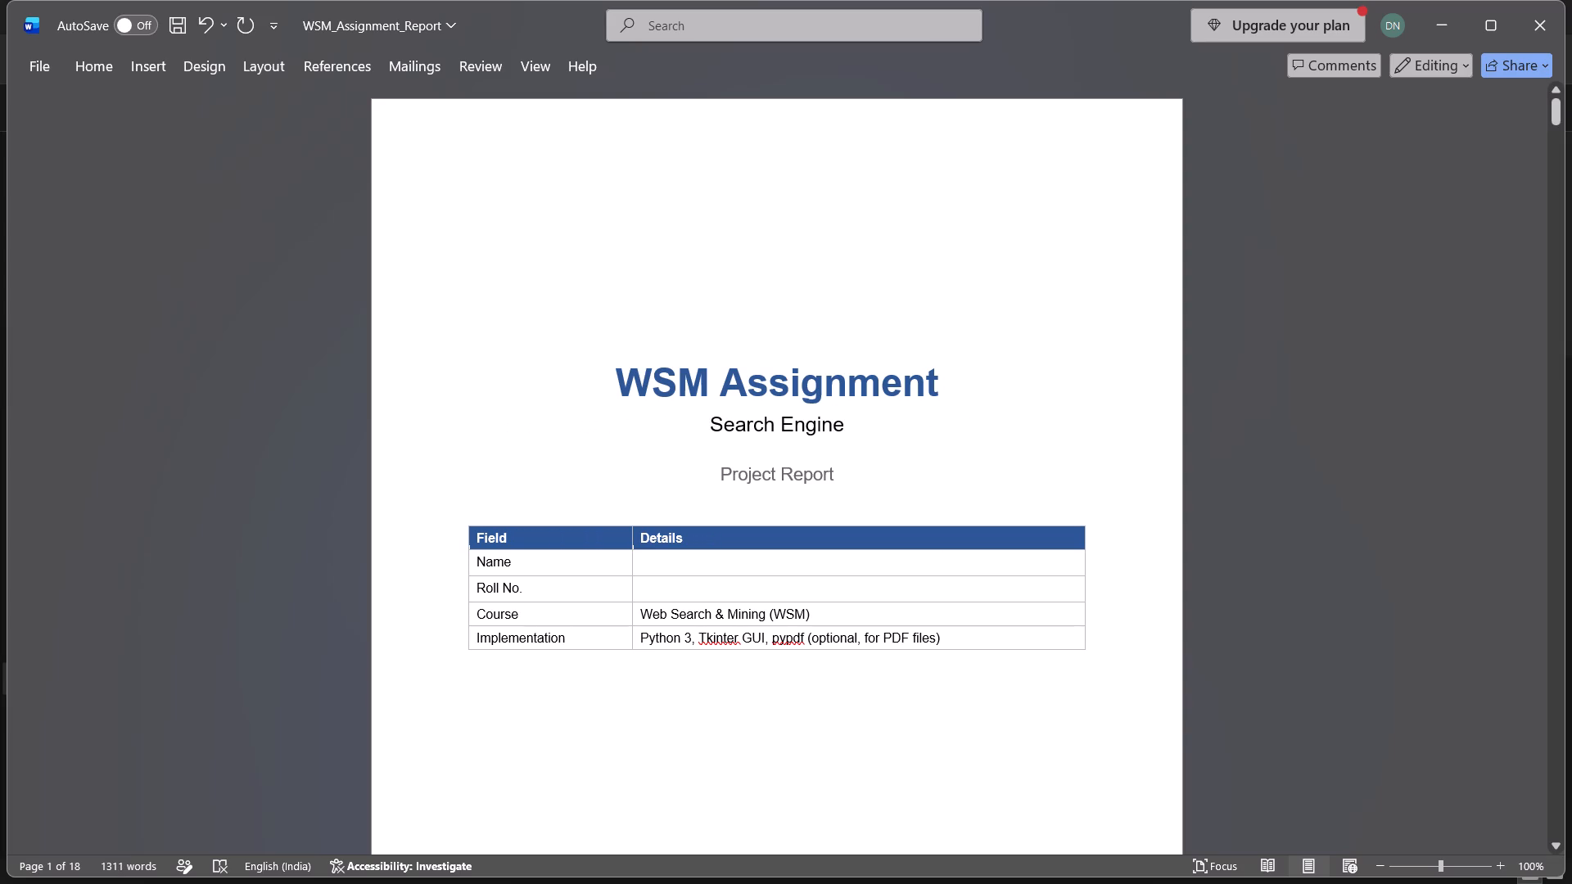
Add the word "Web" in front of the subtitle so that it reads "Web Search Engine".
{"action": "left_click", "coordinate": [708, 426]}
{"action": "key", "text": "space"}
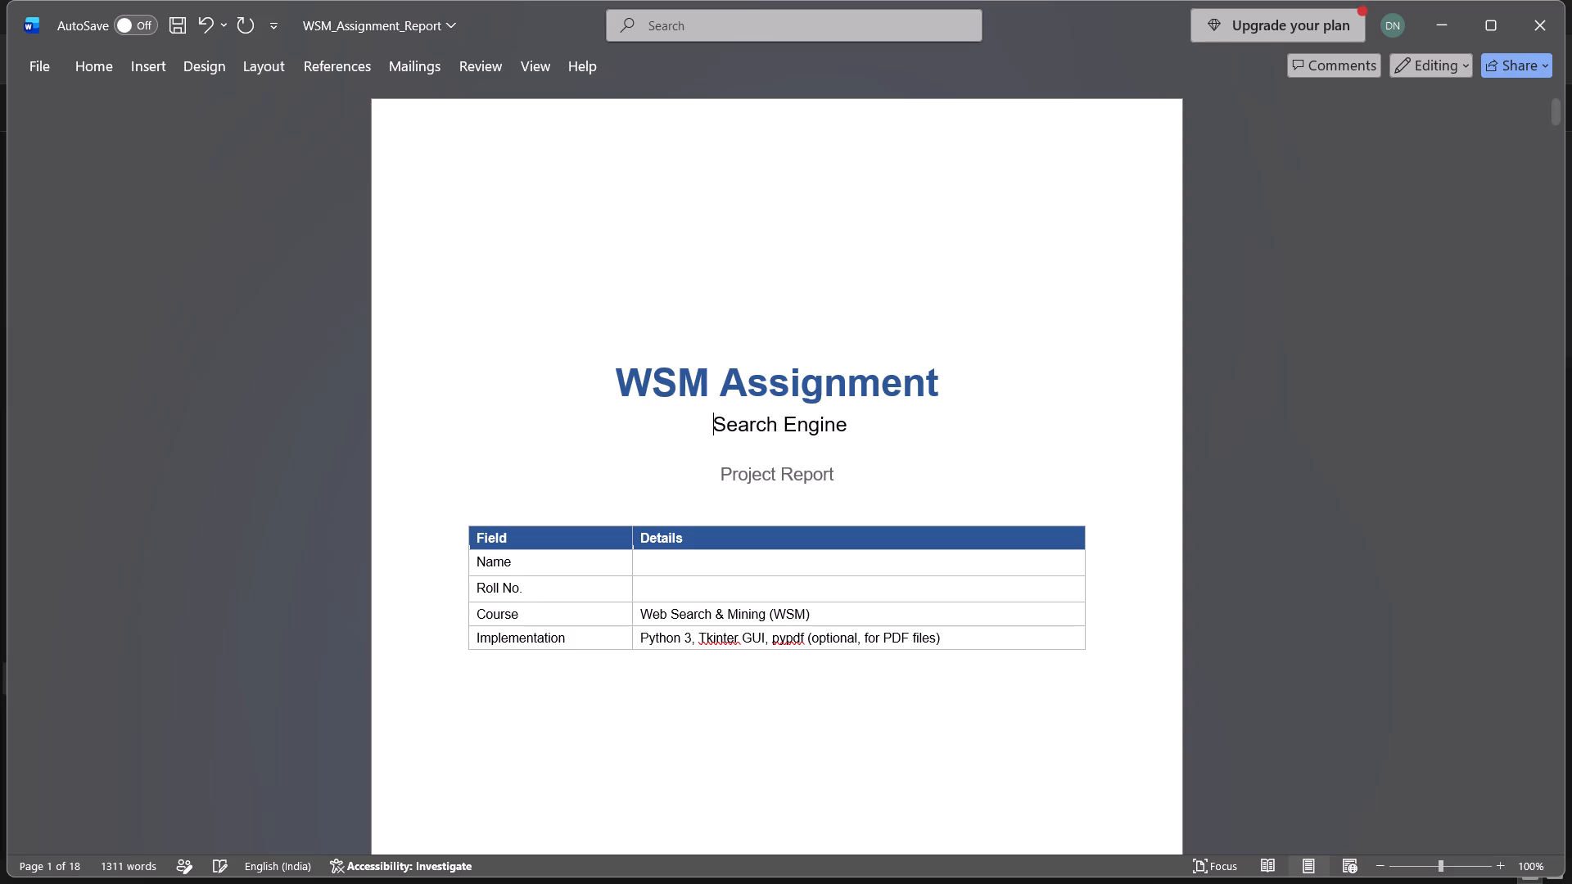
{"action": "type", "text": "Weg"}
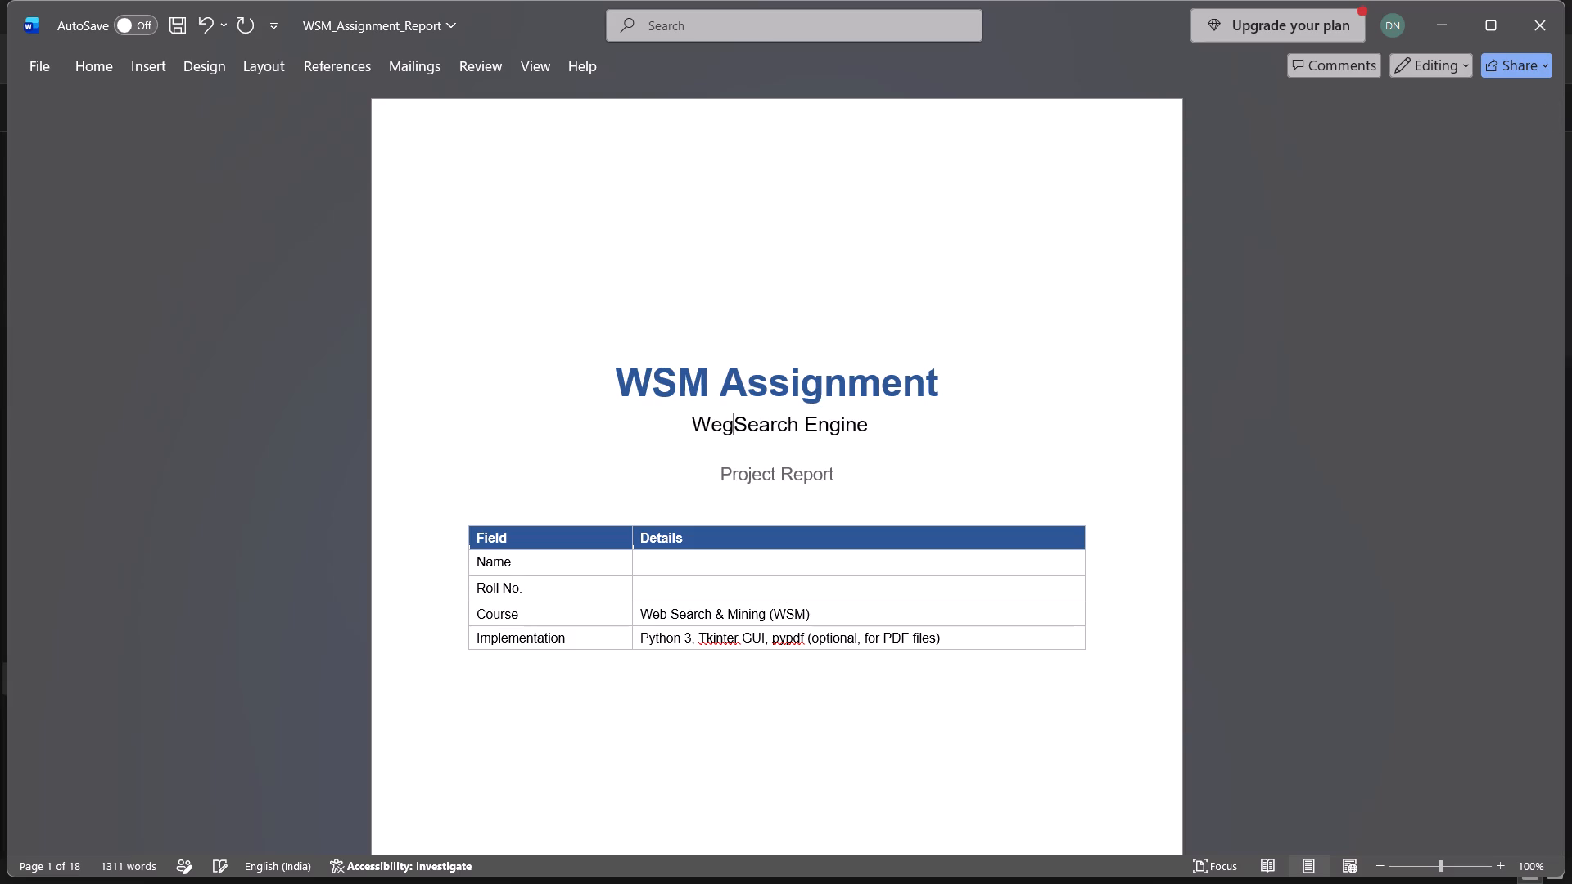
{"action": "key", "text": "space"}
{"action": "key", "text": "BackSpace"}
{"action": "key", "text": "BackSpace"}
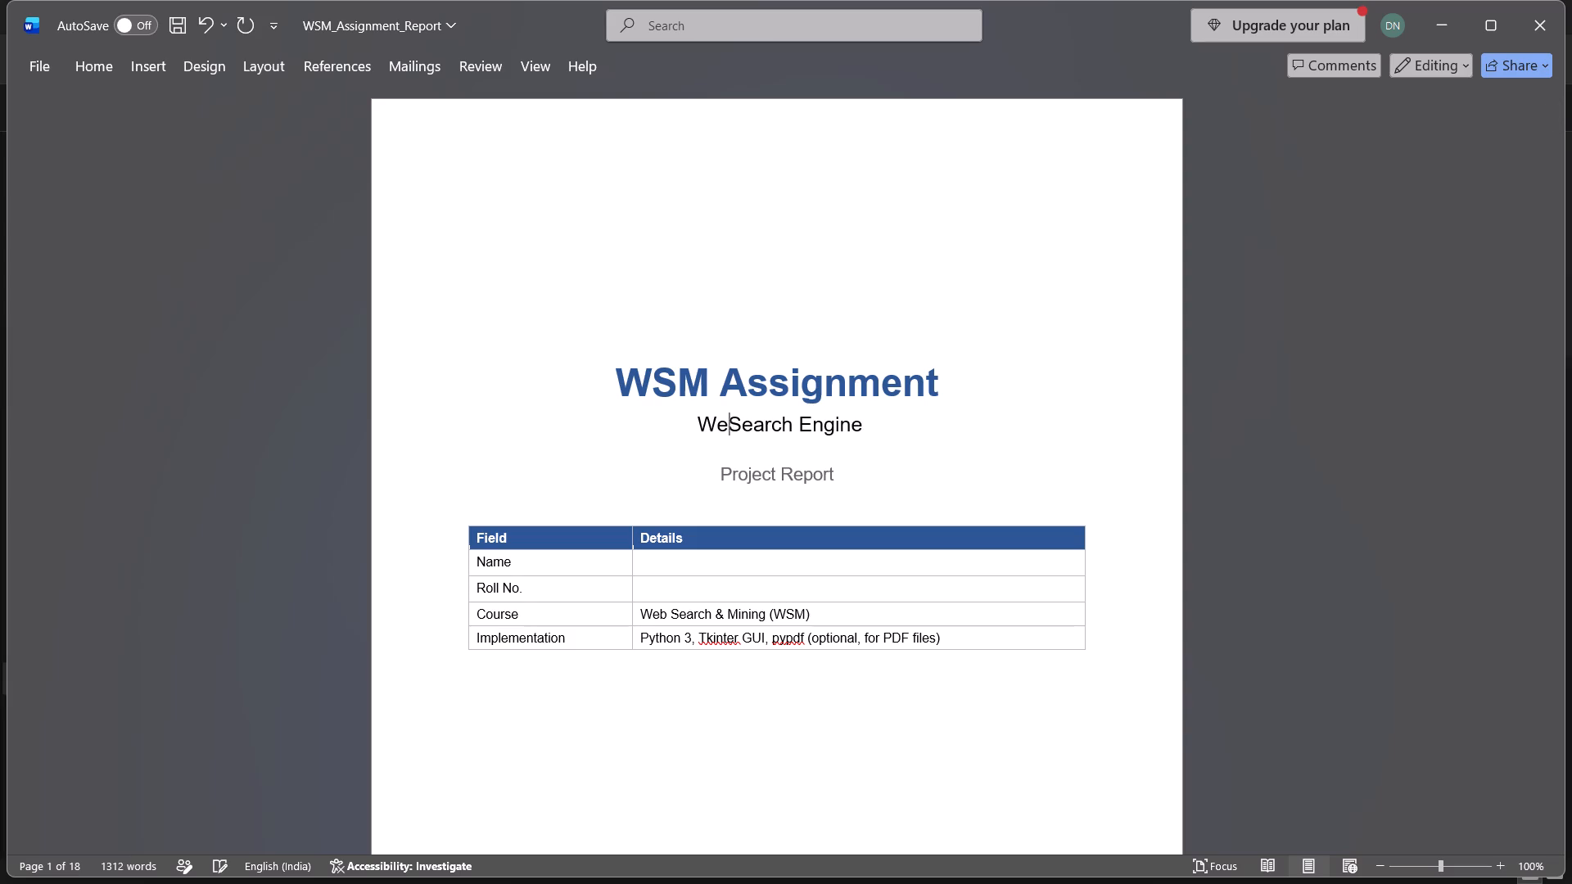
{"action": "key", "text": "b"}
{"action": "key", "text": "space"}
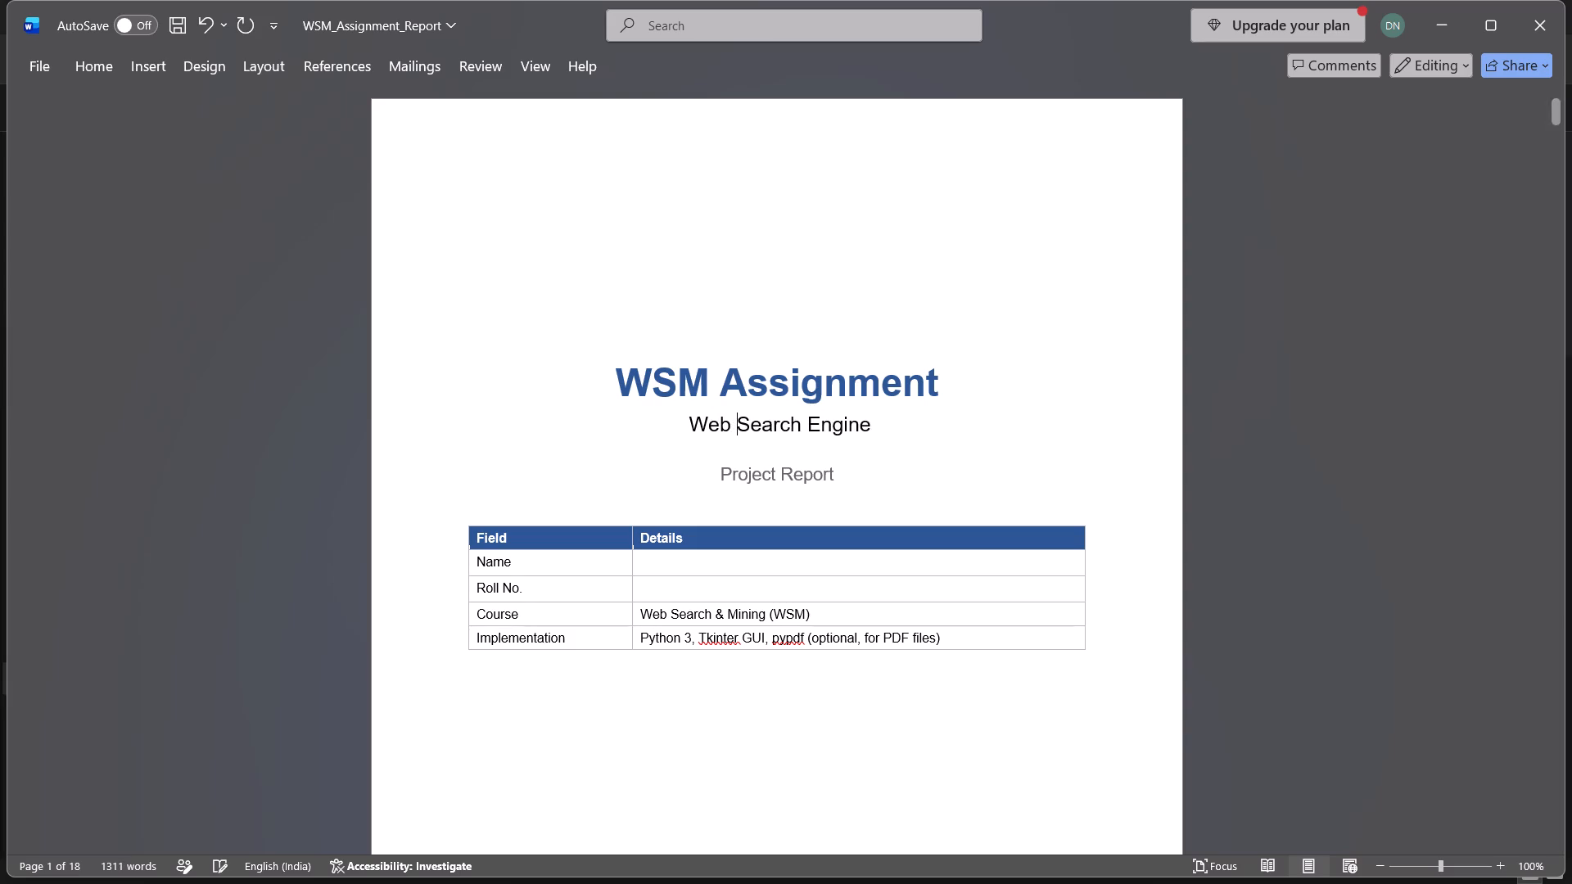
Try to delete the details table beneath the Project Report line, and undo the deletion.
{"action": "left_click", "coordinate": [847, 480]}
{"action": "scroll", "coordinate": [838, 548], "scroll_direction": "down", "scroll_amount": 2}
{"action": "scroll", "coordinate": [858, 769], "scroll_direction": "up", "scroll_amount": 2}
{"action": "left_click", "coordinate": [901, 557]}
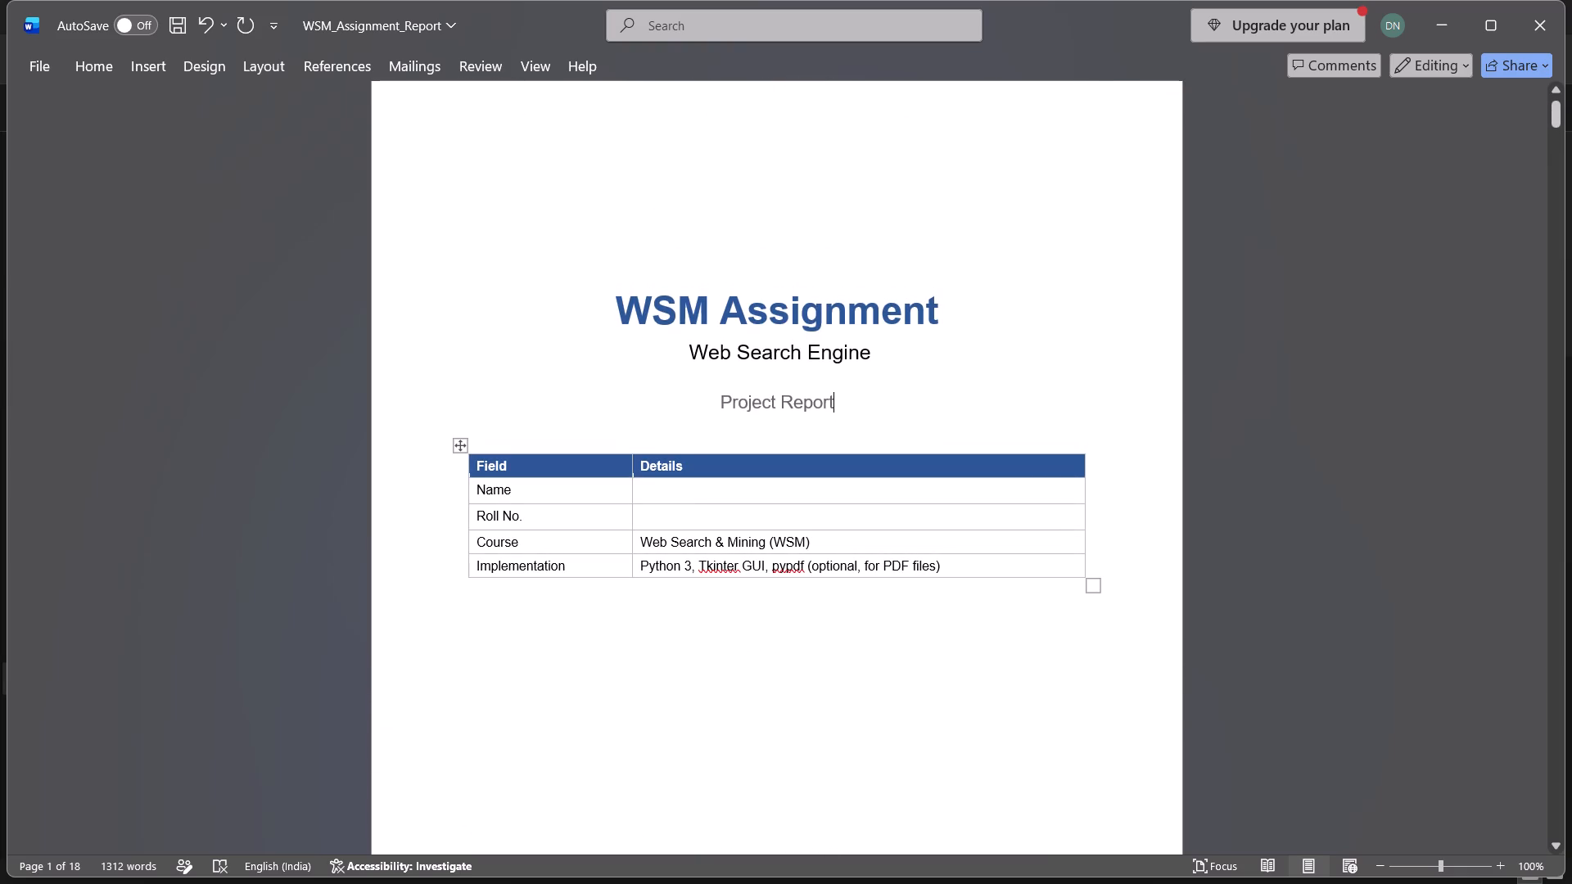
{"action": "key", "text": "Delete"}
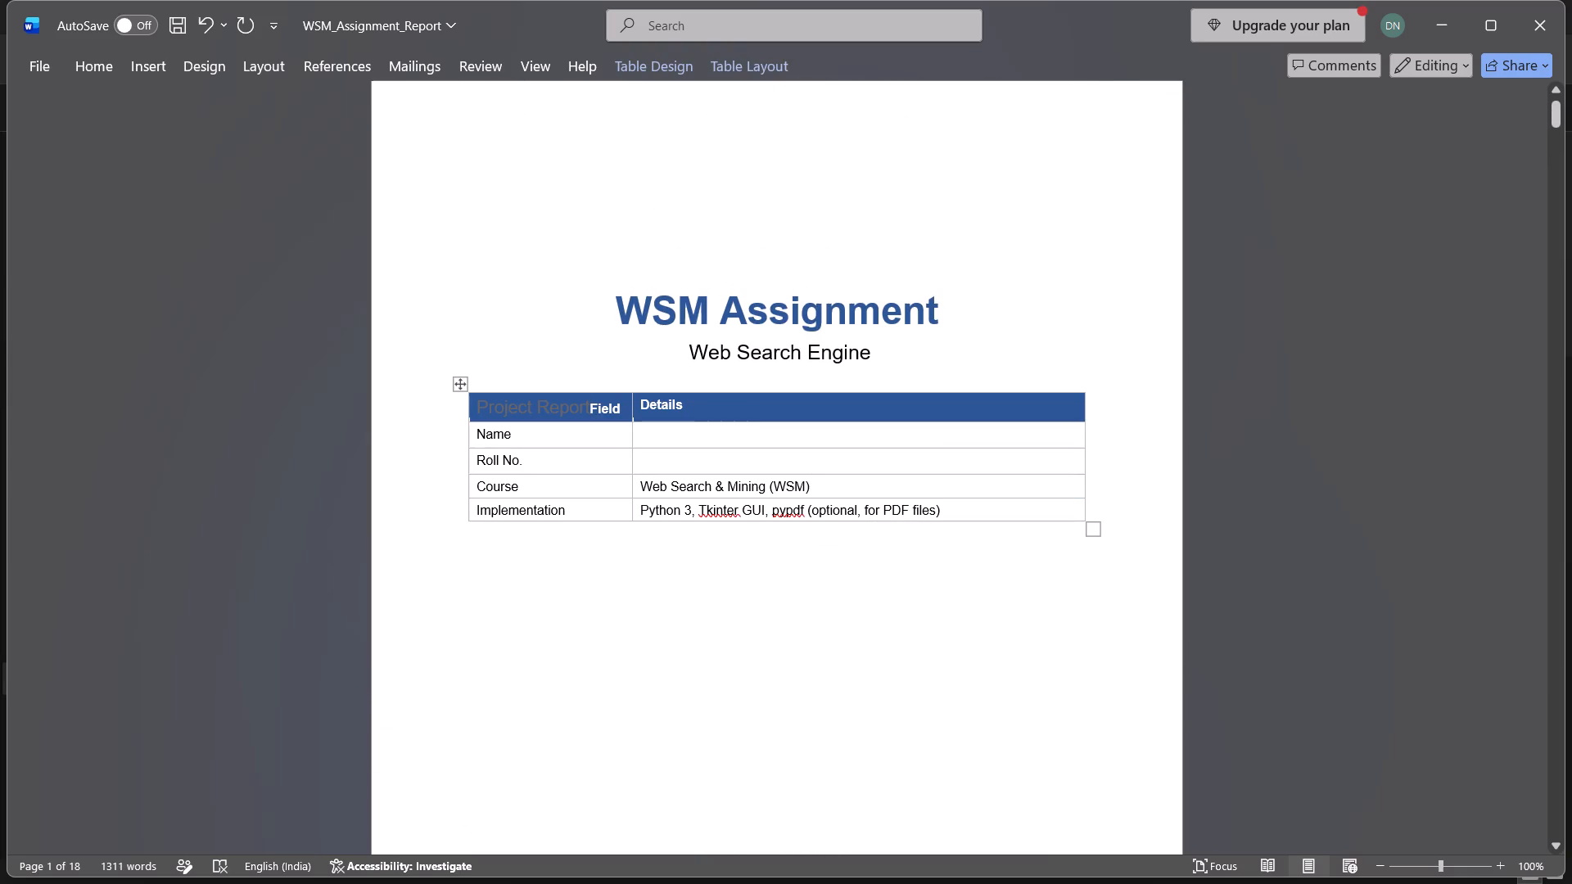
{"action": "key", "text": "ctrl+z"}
Undo the last text entry in the title page's subtitle.
{"action": "key", "text": "ctrl+z"}
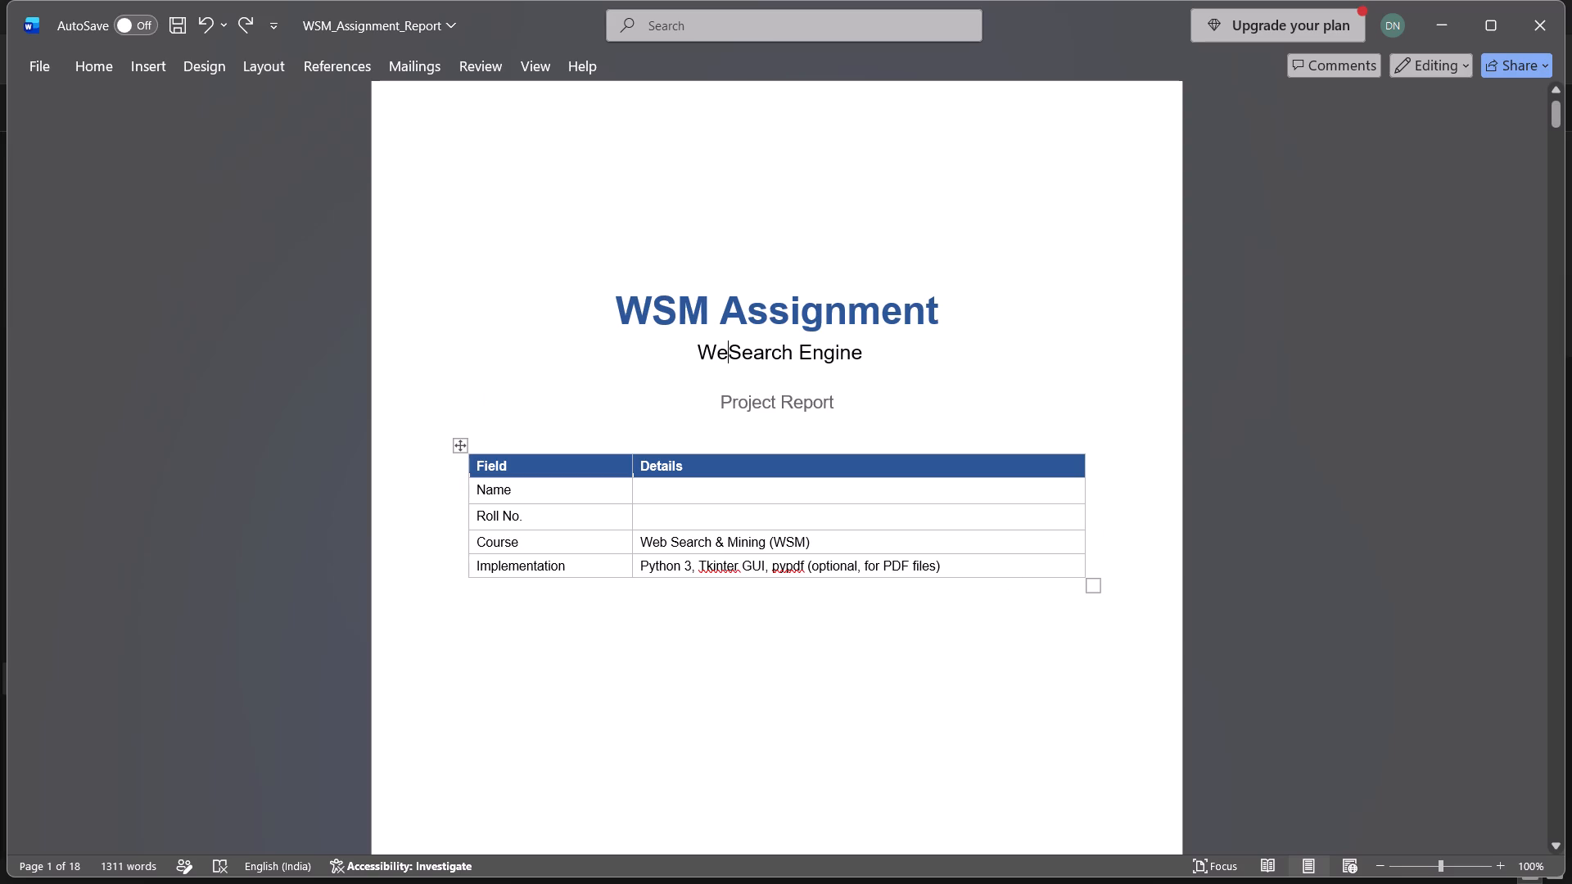
Shift the title page's Field and Details table slightly lower and try to delete it.
{"action": "left_click", "coordinate": [1007, 559]}
{"action": "left_click", "coordinate": [696, 468]}
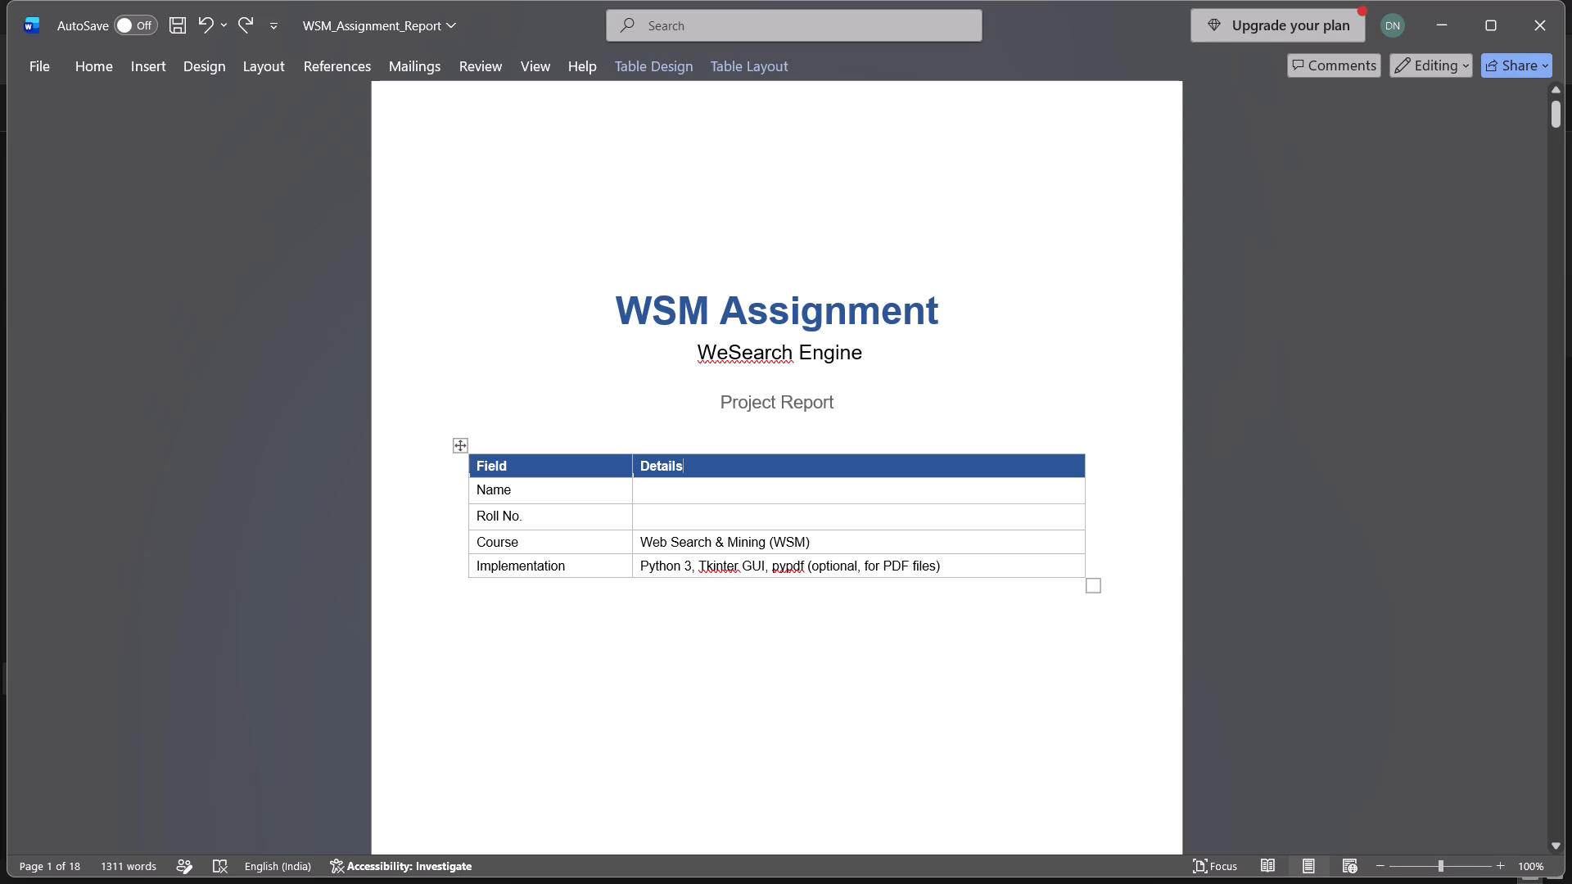
{"action": "left_click_drag", "start_coordinate": [462, 445], "coordinate": [457, 585]}
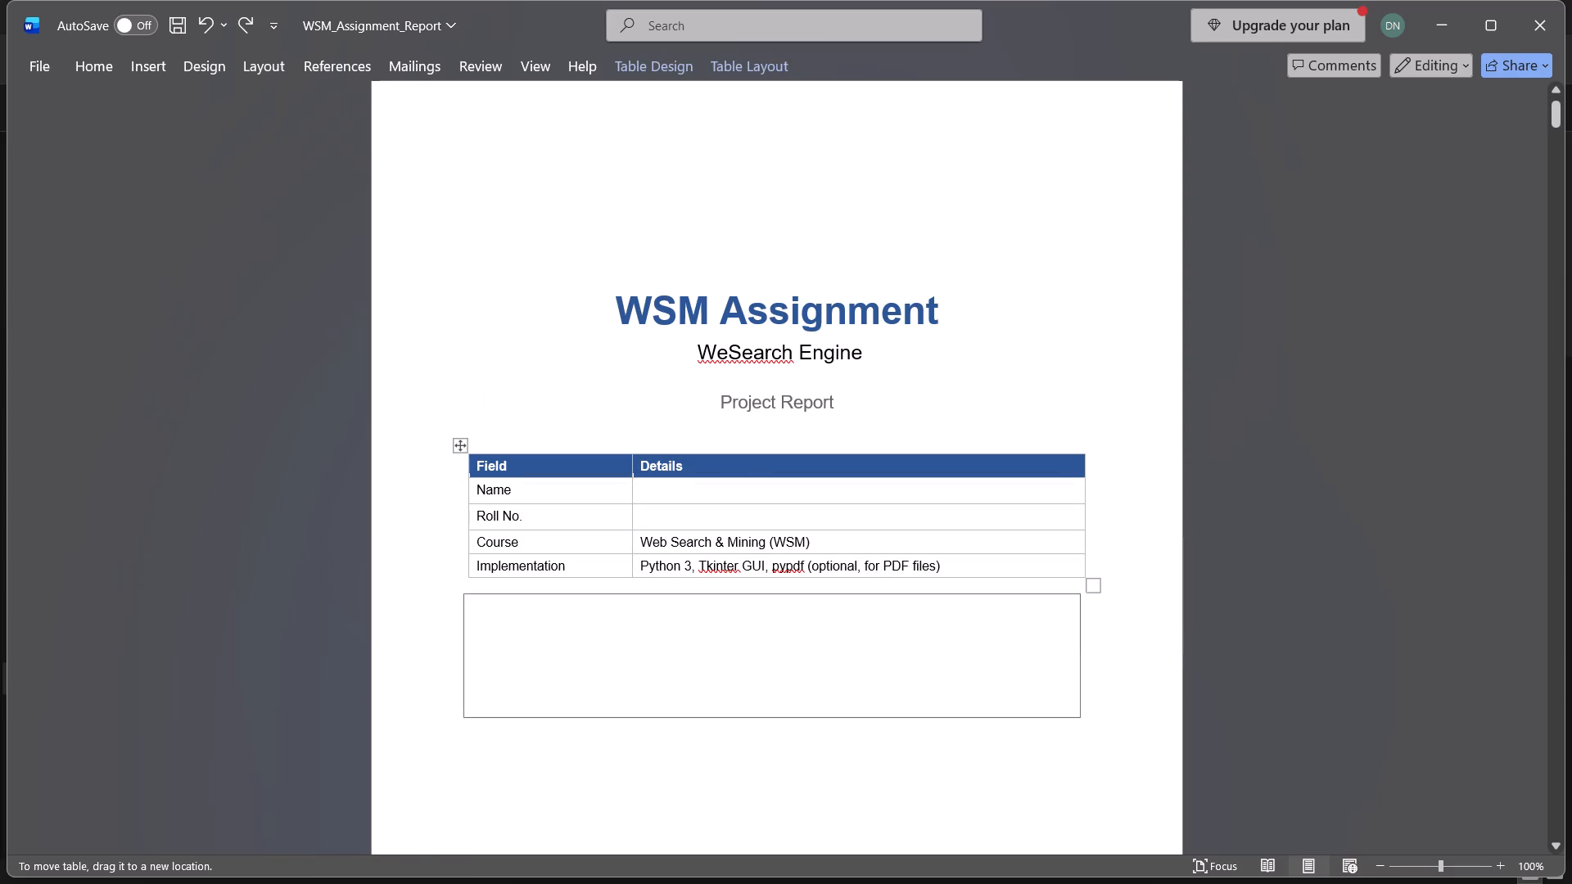
{"action": "left_click_drag", "start_coordinate": [457, 585], "coordinate": [461, 576]}
{"action": "key", "text": "Delete"}
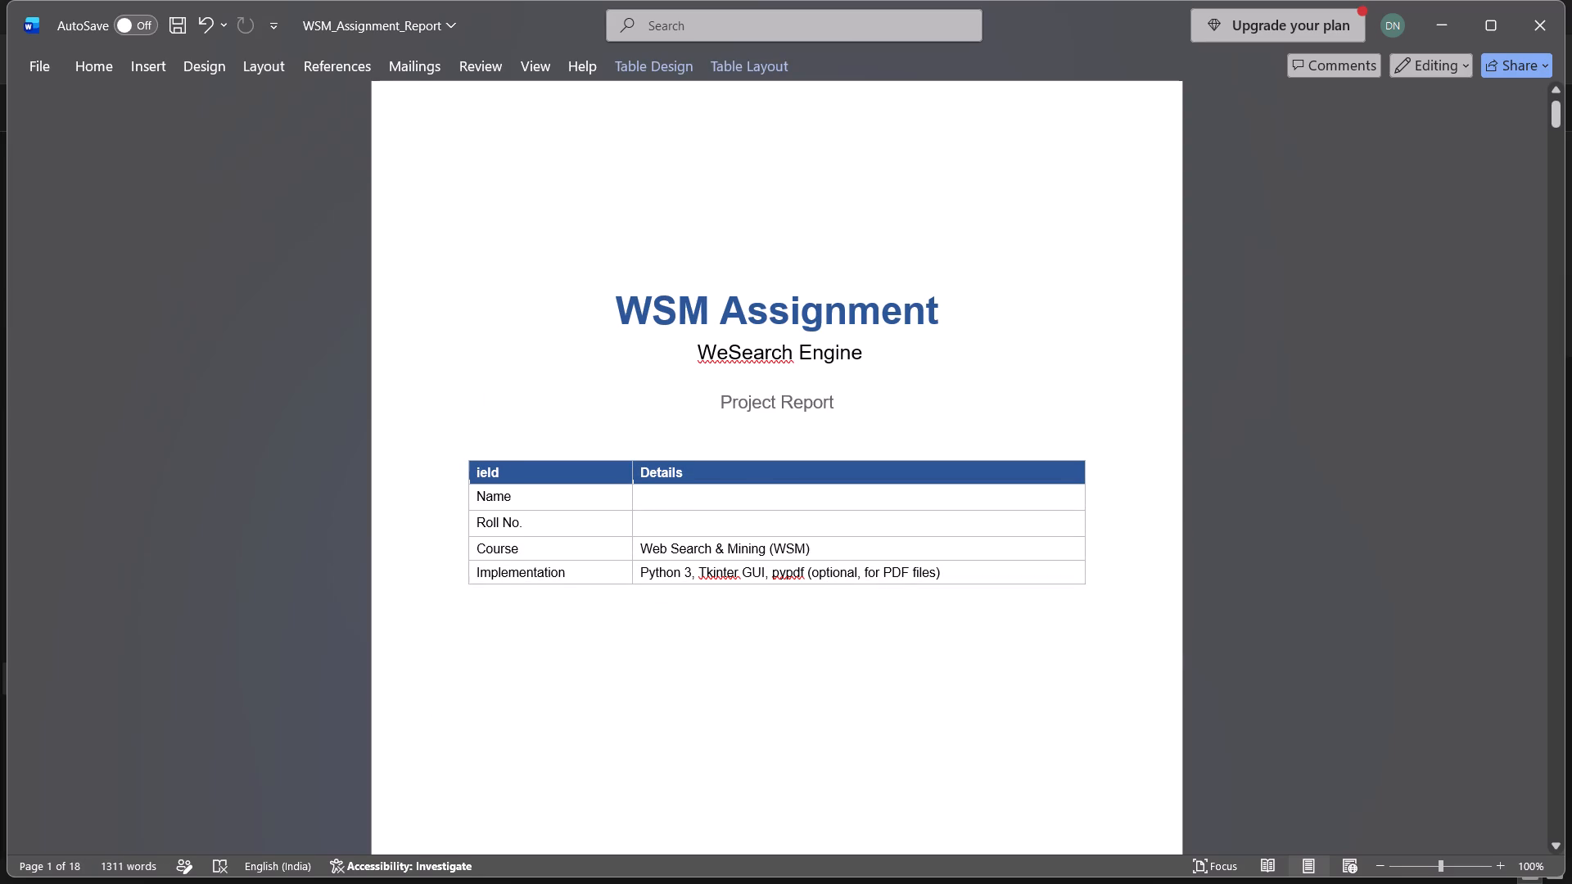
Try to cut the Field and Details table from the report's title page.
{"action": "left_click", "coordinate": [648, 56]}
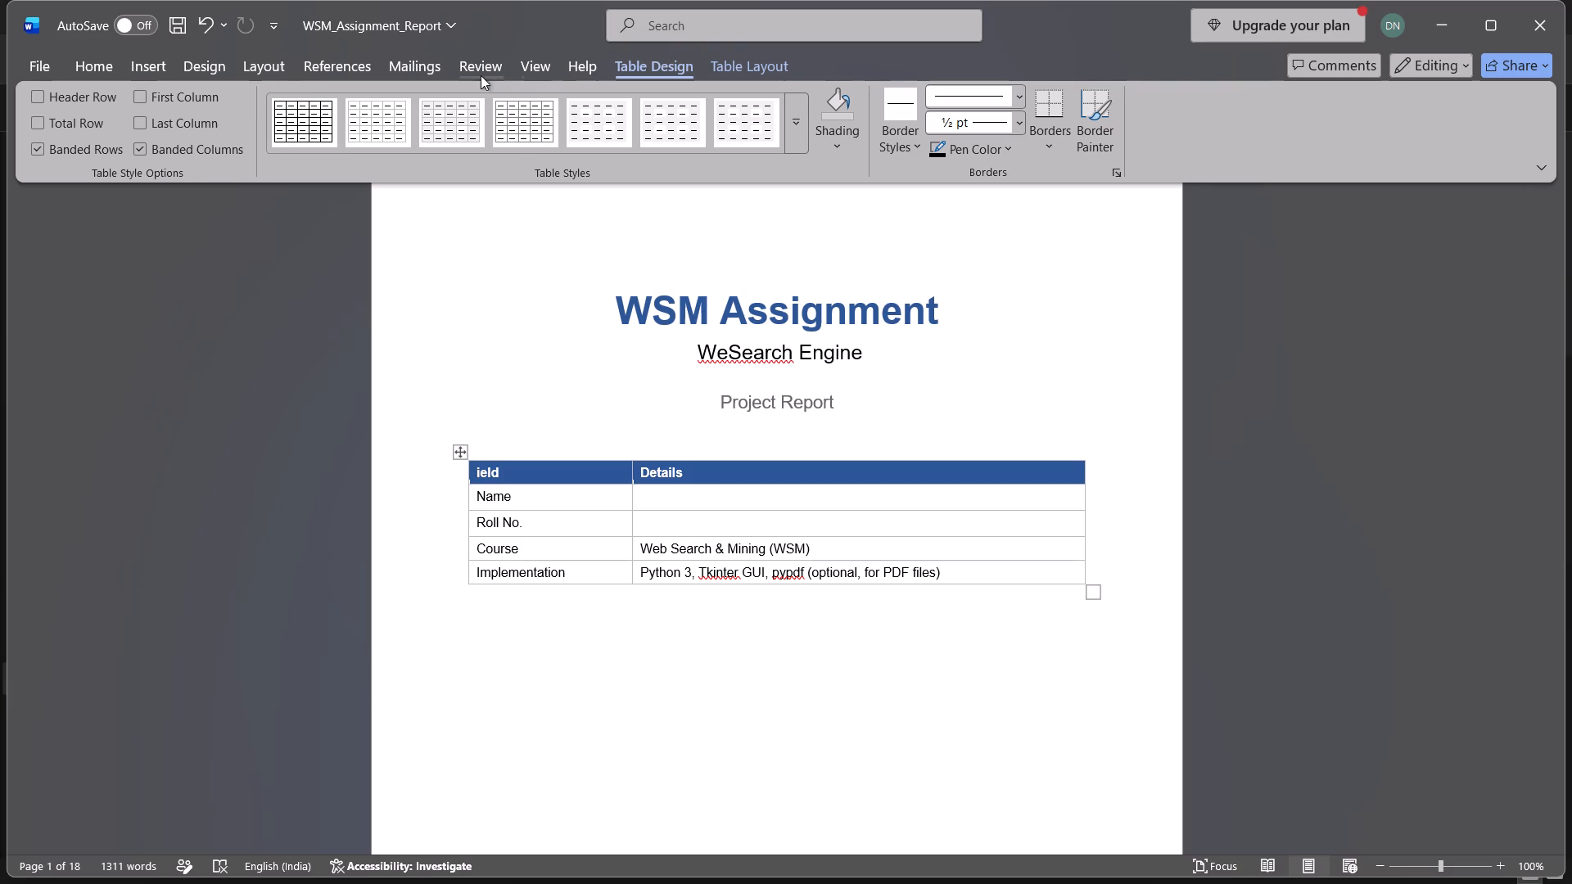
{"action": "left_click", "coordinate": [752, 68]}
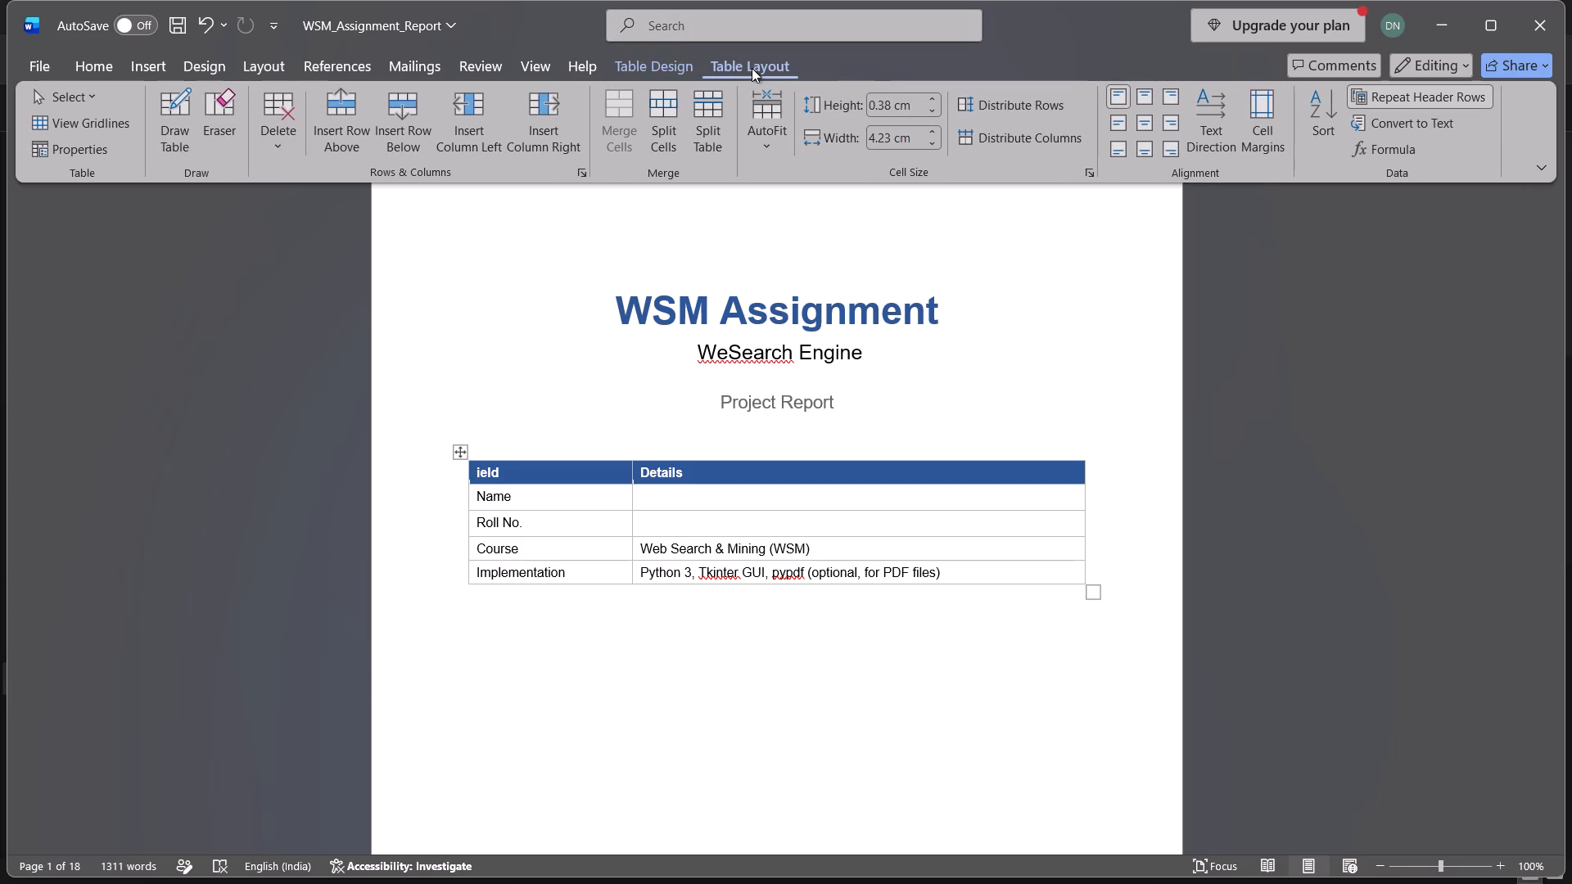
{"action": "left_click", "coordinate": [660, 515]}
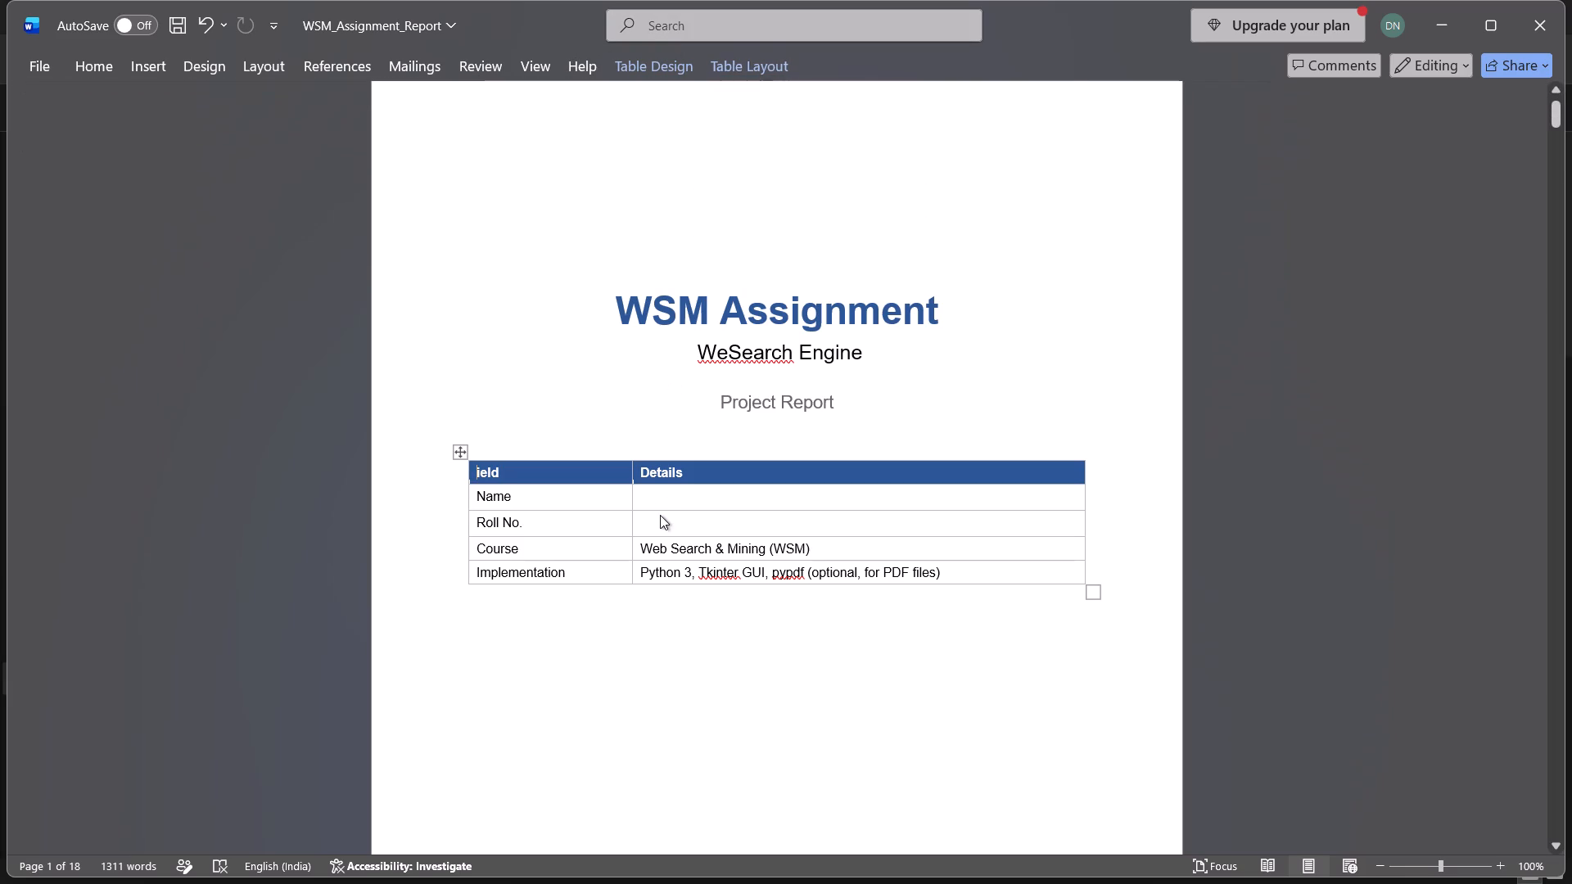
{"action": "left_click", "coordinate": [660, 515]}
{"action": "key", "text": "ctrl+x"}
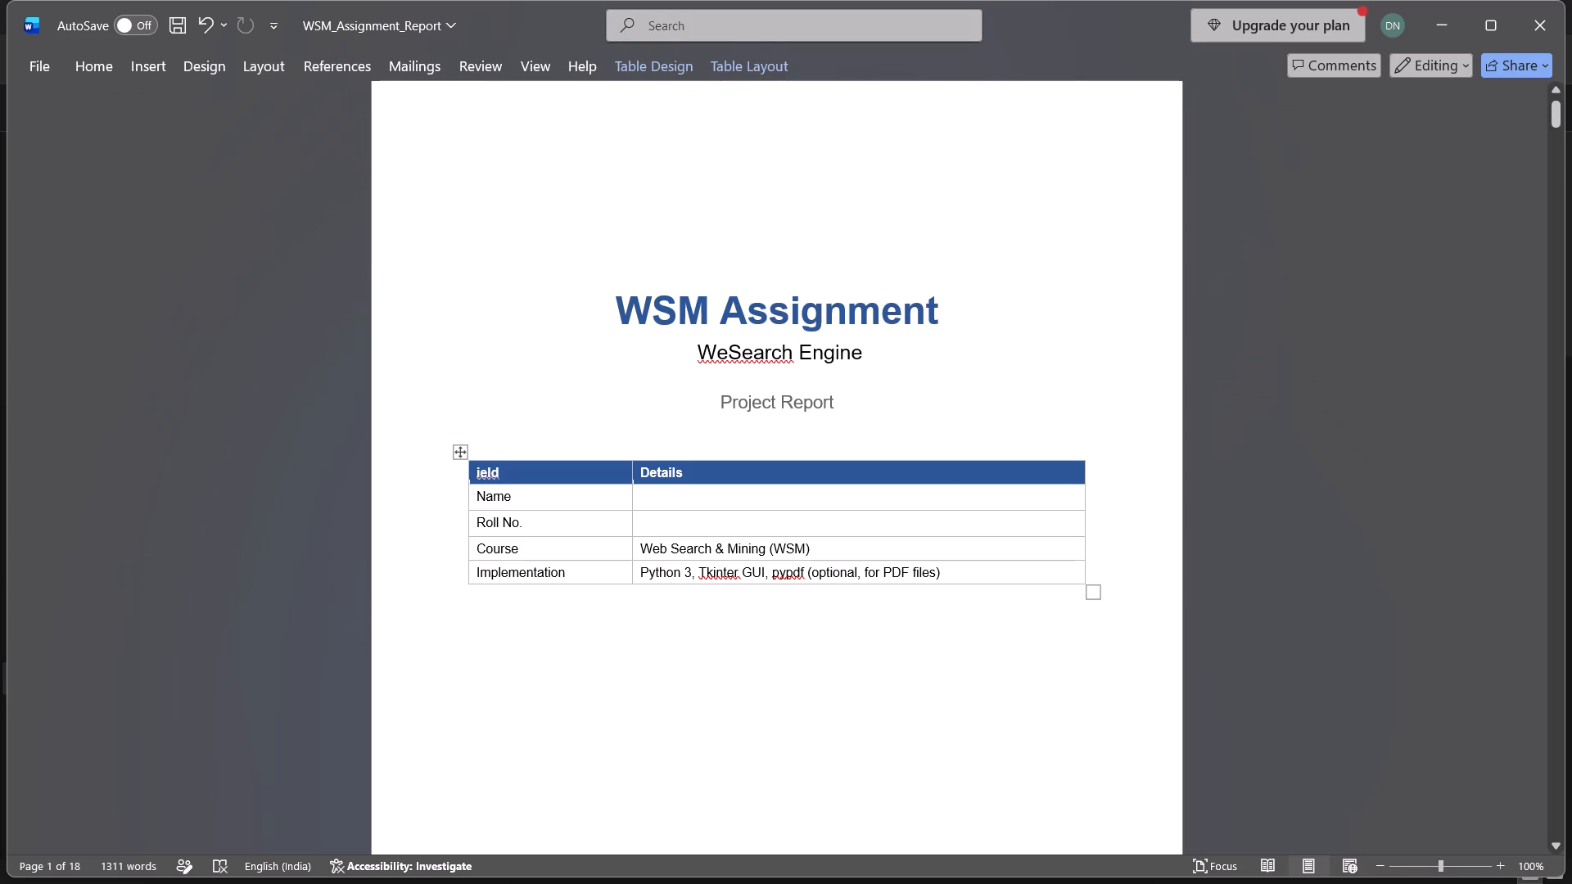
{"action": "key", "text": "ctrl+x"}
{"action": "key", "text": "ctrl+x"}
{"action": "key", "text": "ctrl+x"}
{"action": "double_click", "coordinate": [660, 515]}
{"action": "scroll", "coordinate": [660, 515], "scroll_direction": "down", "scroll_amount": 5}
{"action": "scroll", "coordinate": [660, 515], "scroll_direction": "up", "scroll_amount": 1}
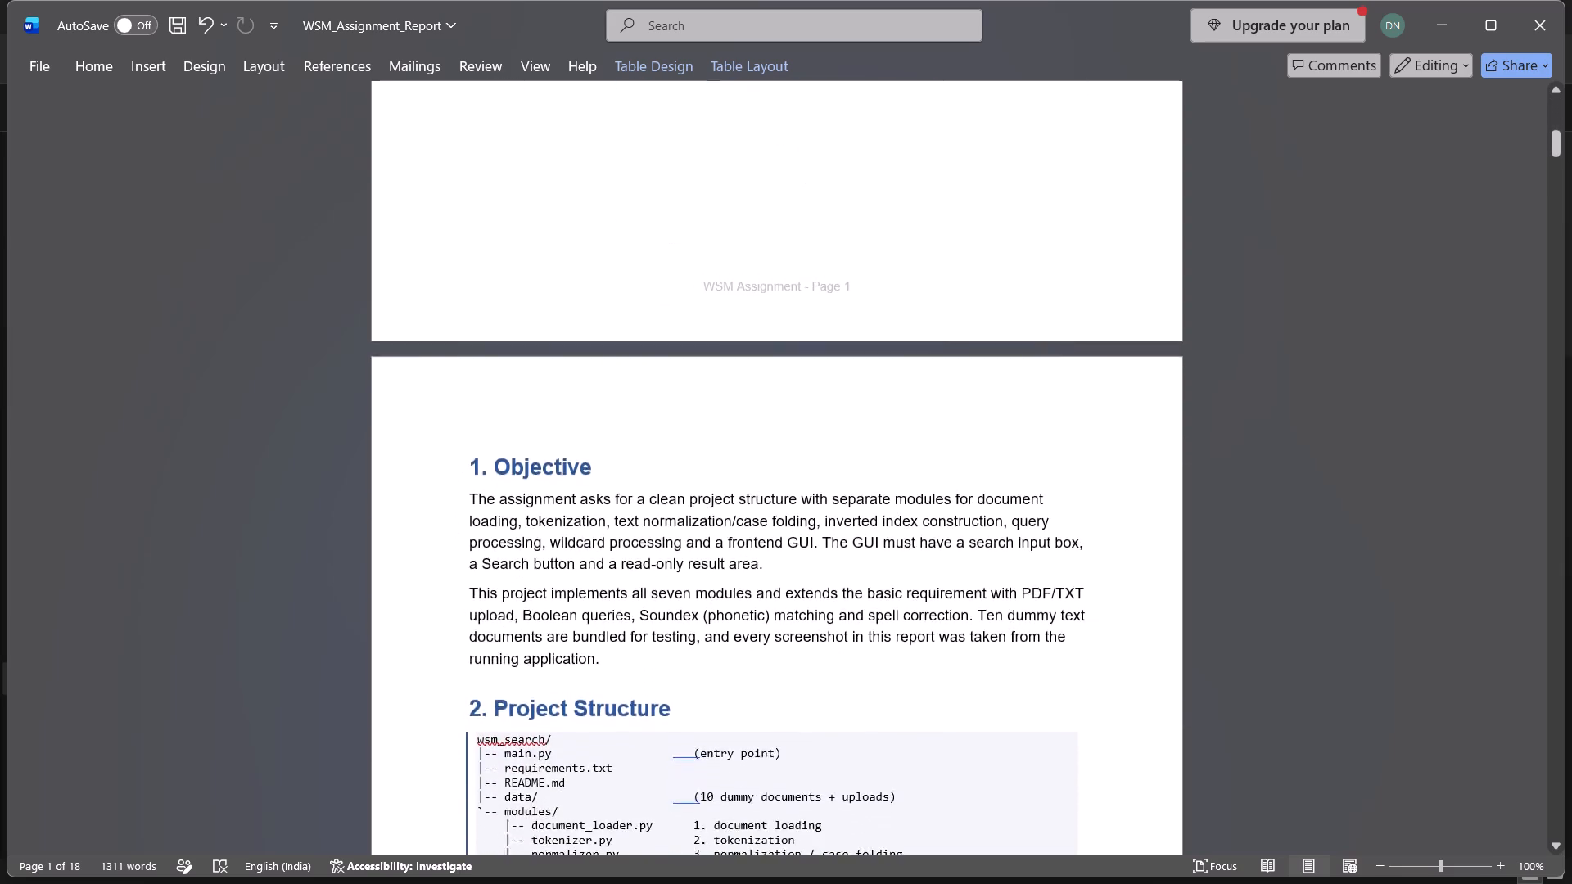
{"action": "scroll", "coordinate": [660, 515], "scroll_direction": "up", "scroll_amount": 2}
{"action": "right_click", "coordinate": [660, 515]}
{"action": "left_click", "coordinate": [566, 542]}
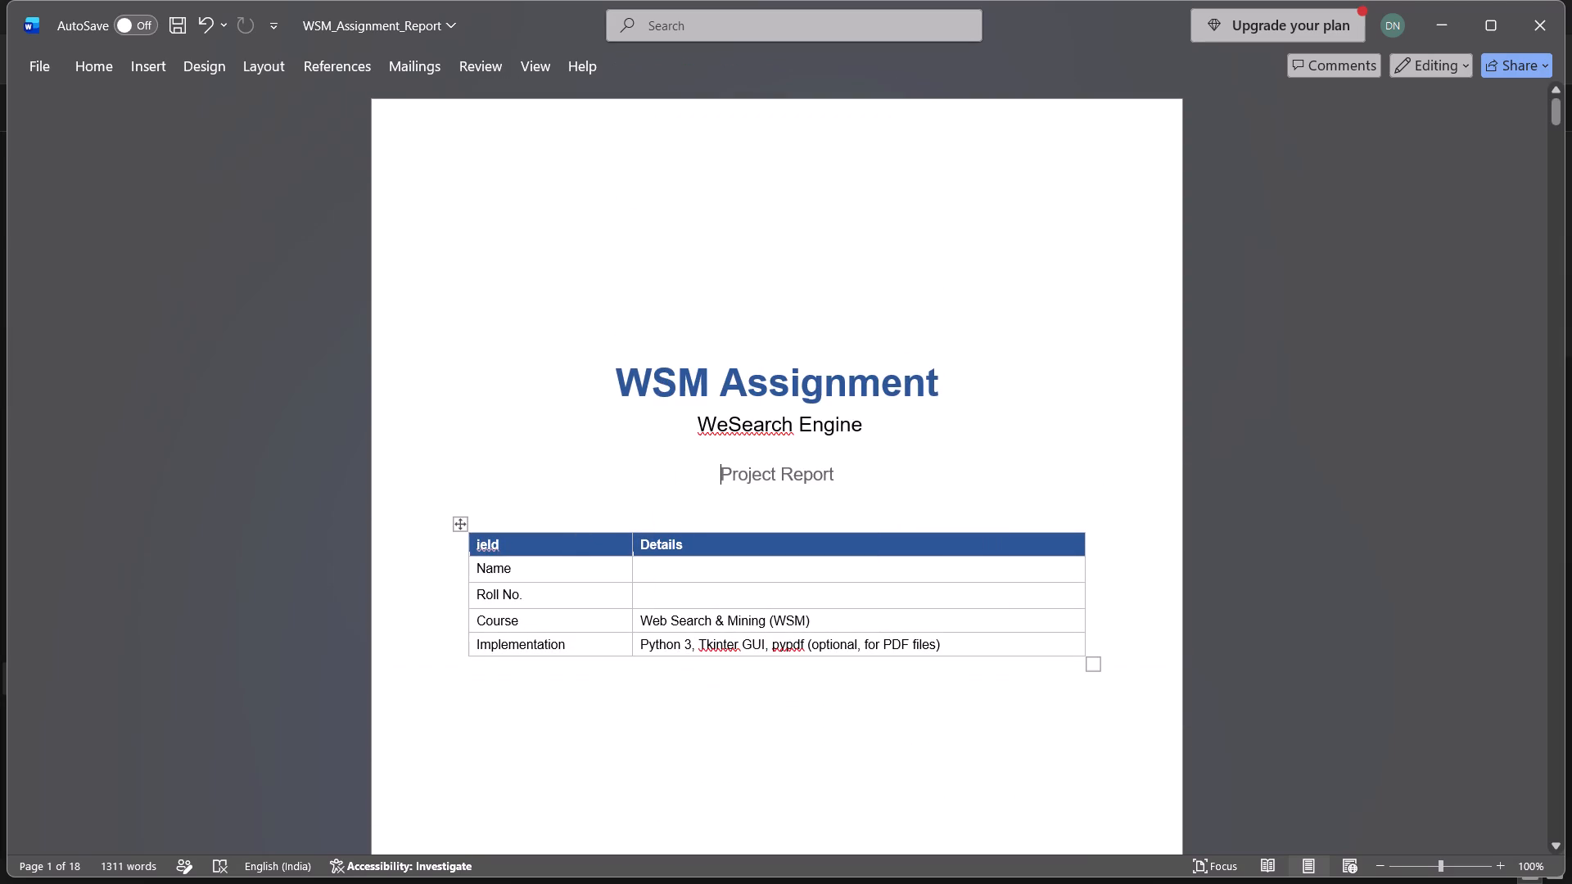
Delete the entire Field and Details table beneath the Project Report line.
{"action": "left_click_drag", "start_coordinate": [460, 522], "coordinate": [462, 682]}
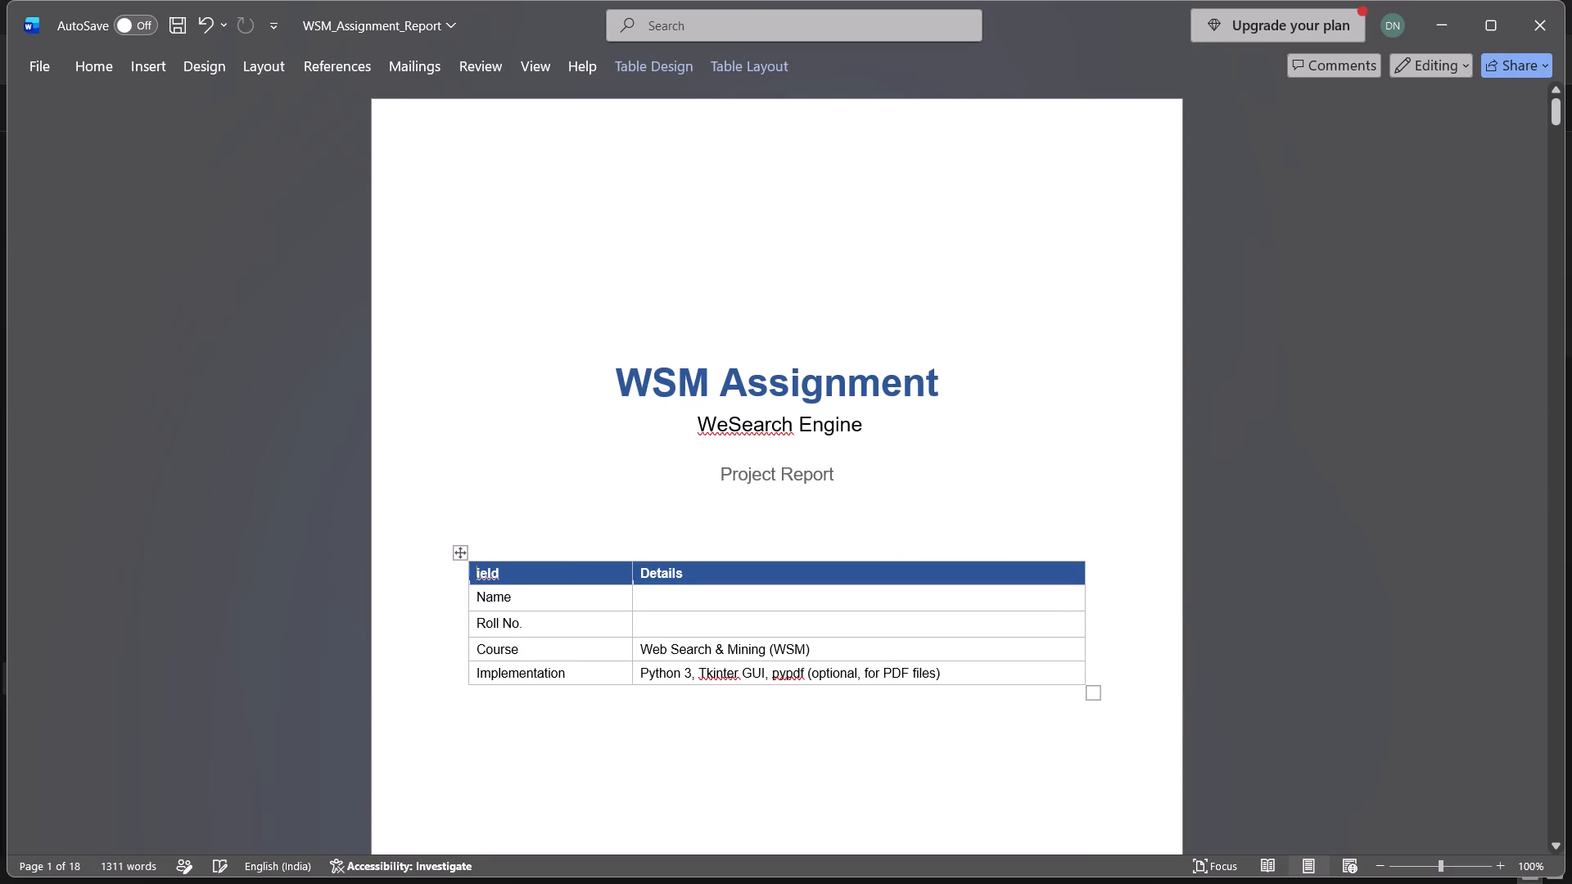
{"action": "left_click_drag", "start_coordinate": [544, 616], "coordinate": [553, 698]}
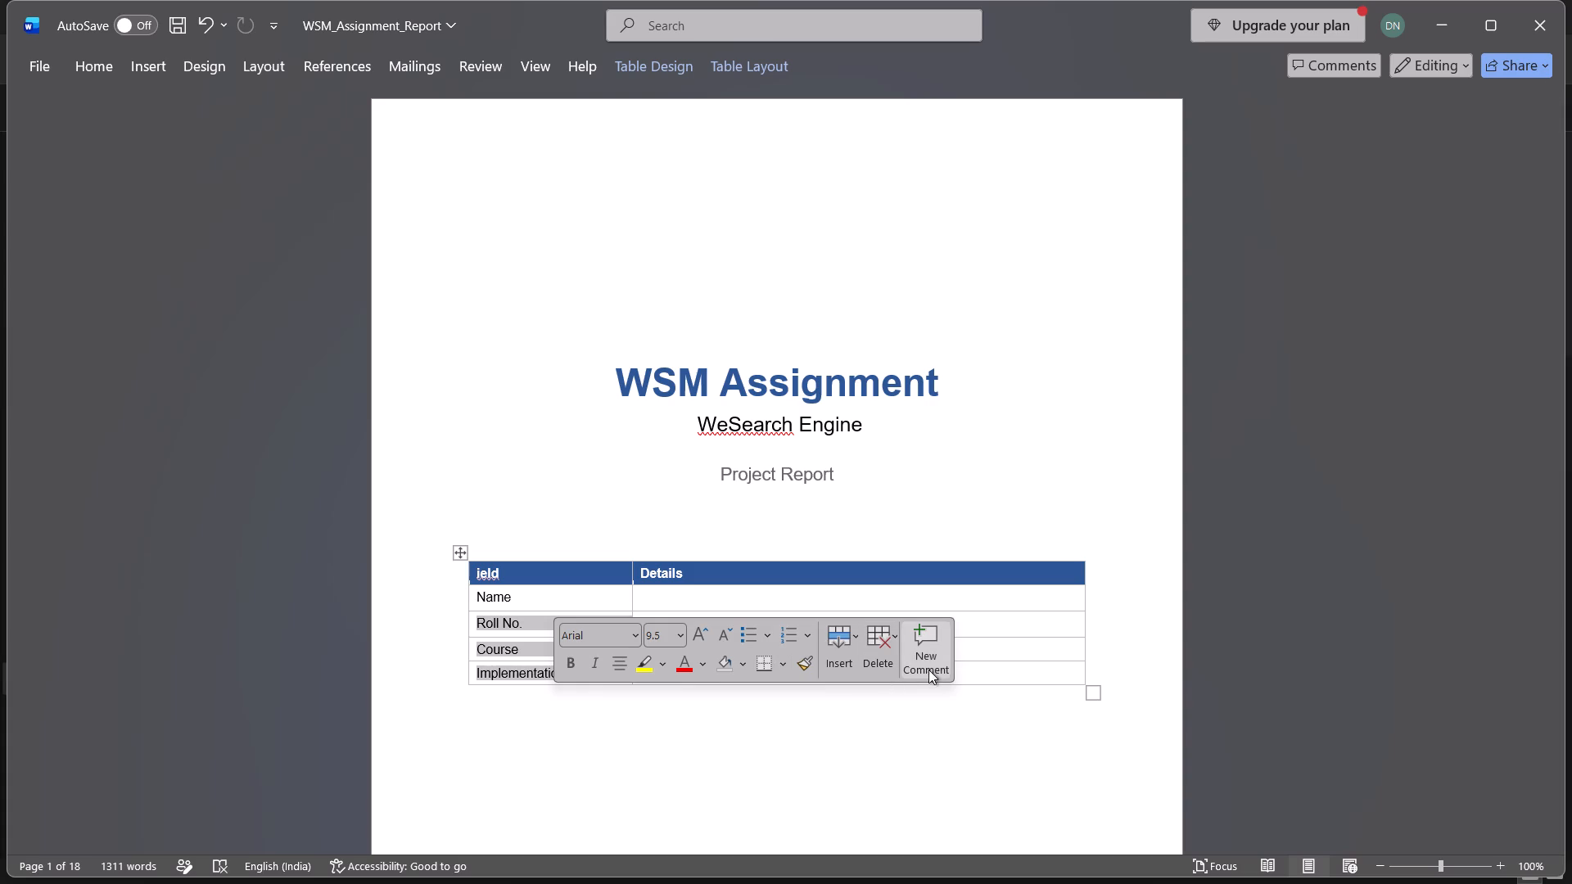
{"action": "left_click", "coordinate": [868, 639]}
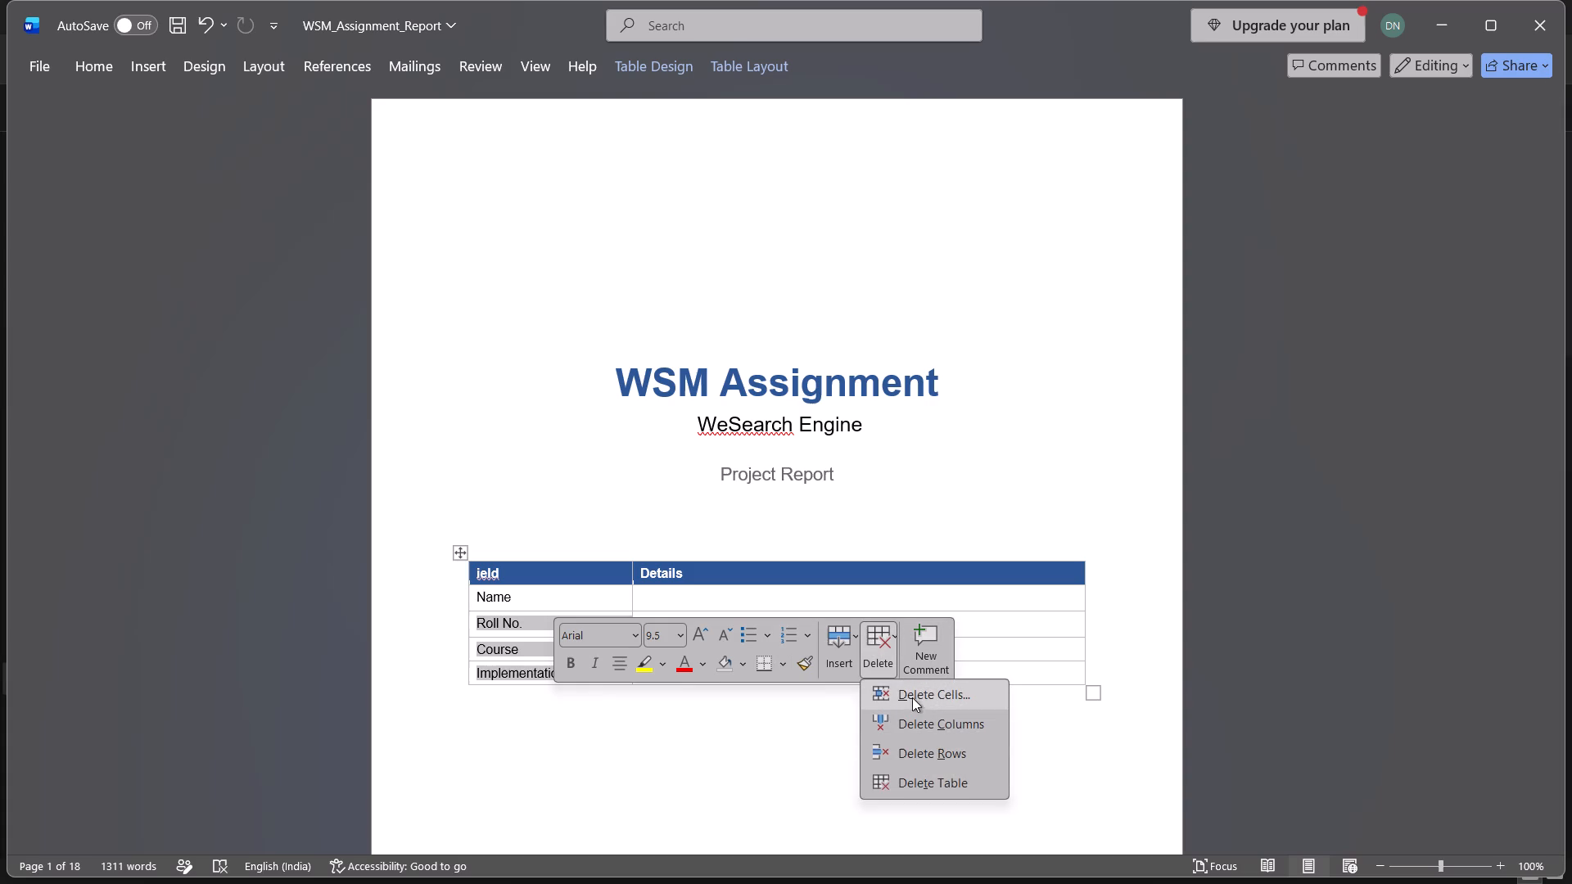
{"action": "left_click", "coordinate": [923, 780]}
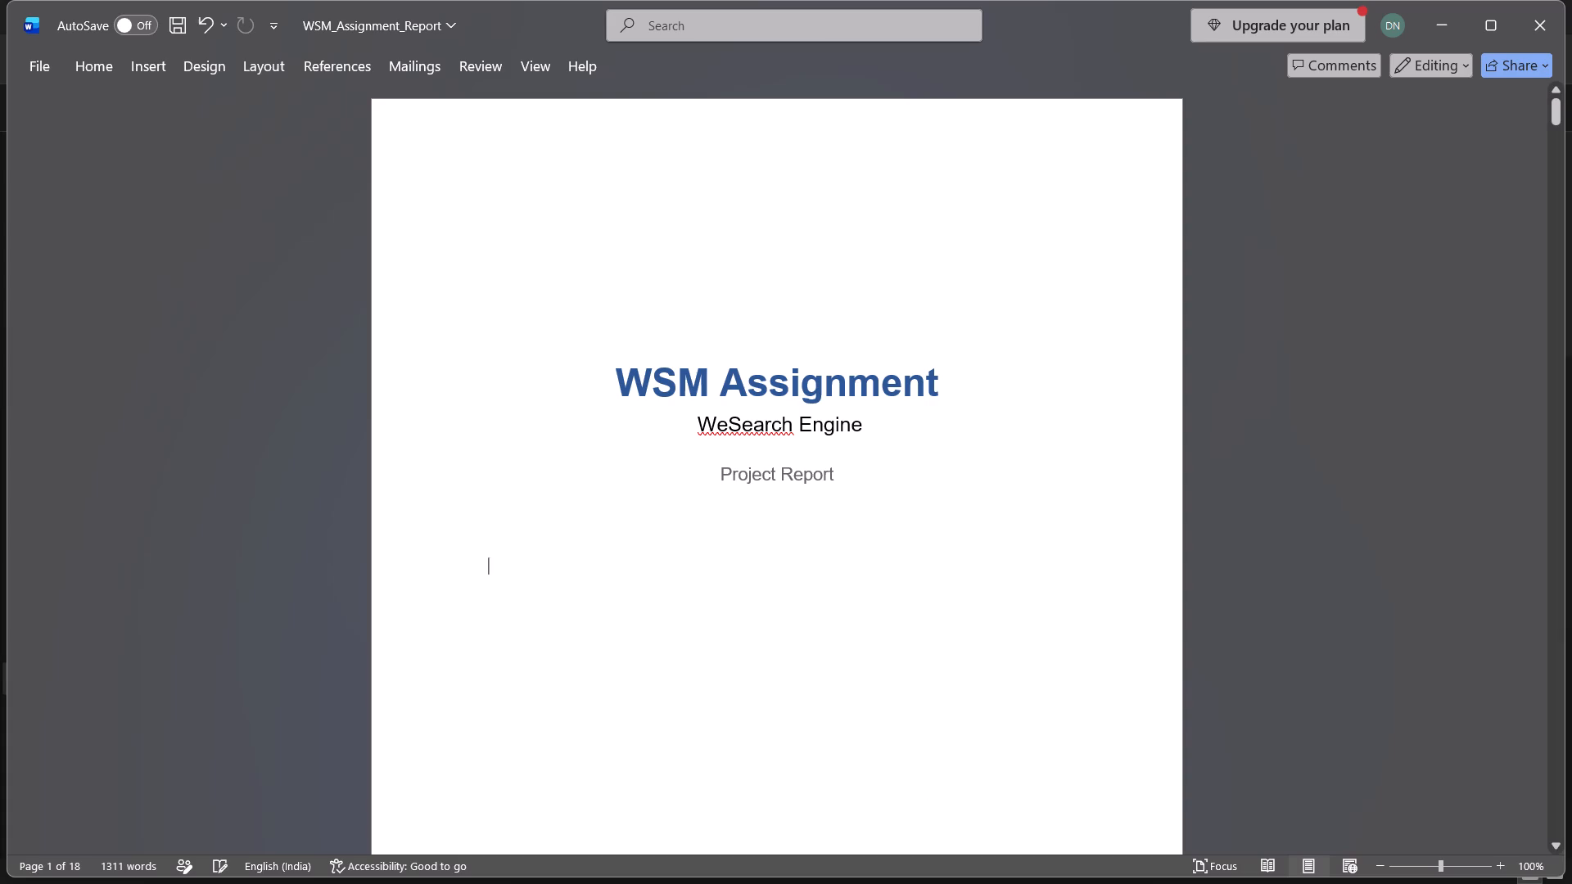
{"action": "scroll", "coordinate": [450, 535], "scroll_direction": "down", "scroll_amount": 5}
{"action": "scroll", "coordinate": [450, 535], "scroll_direction": "up", "scroll_amount": 1}
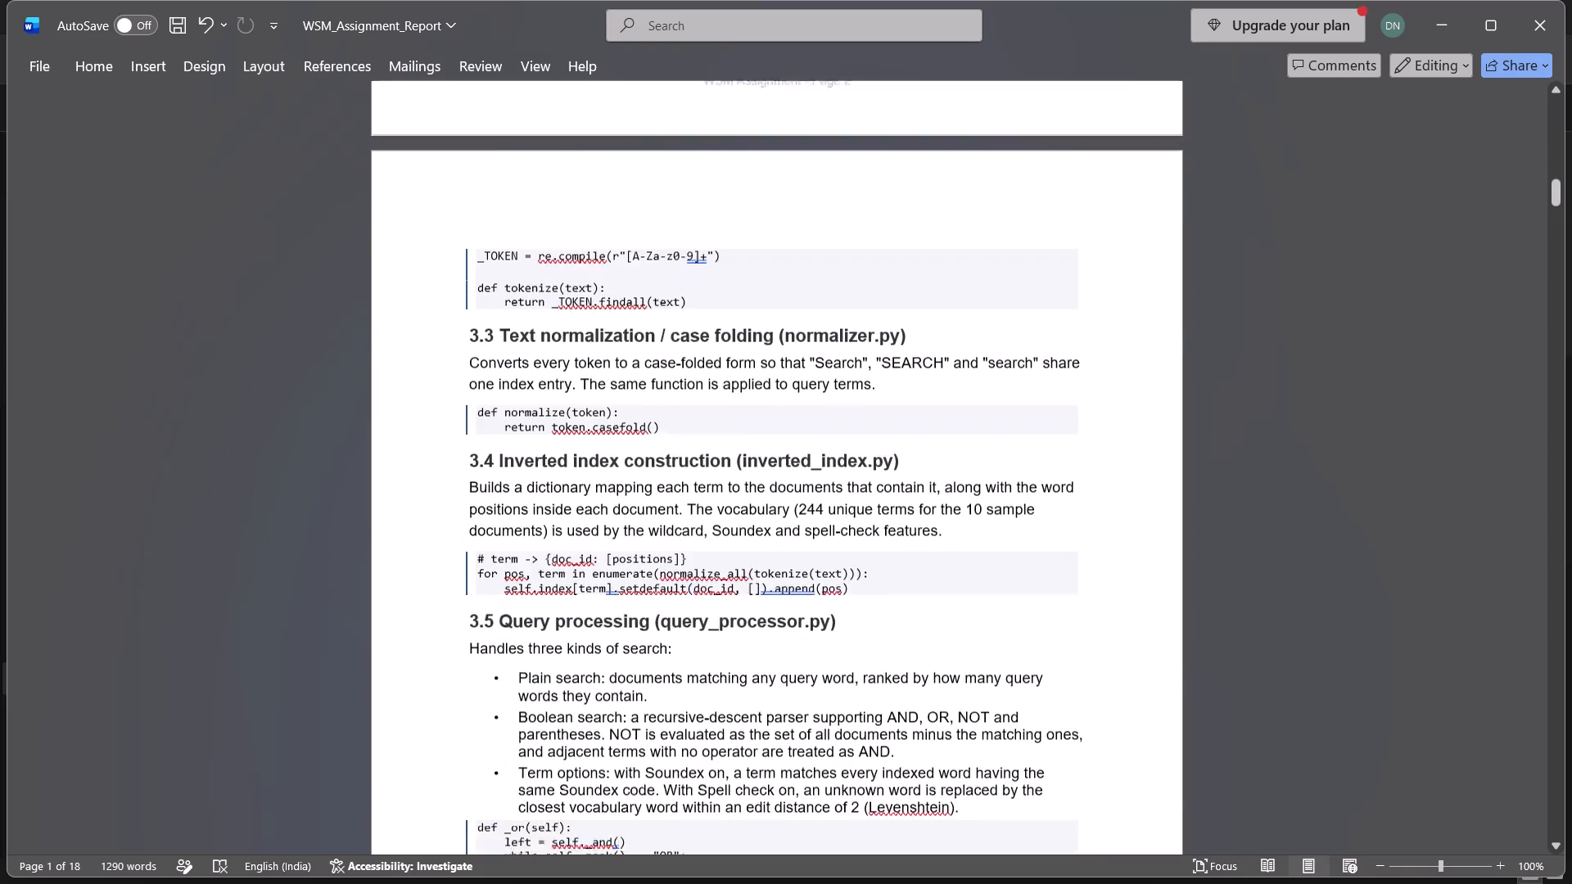
{"action": "scroll", "coordinate": [450, 535], "scroll_direction": "up", "scroll_amount": 6}
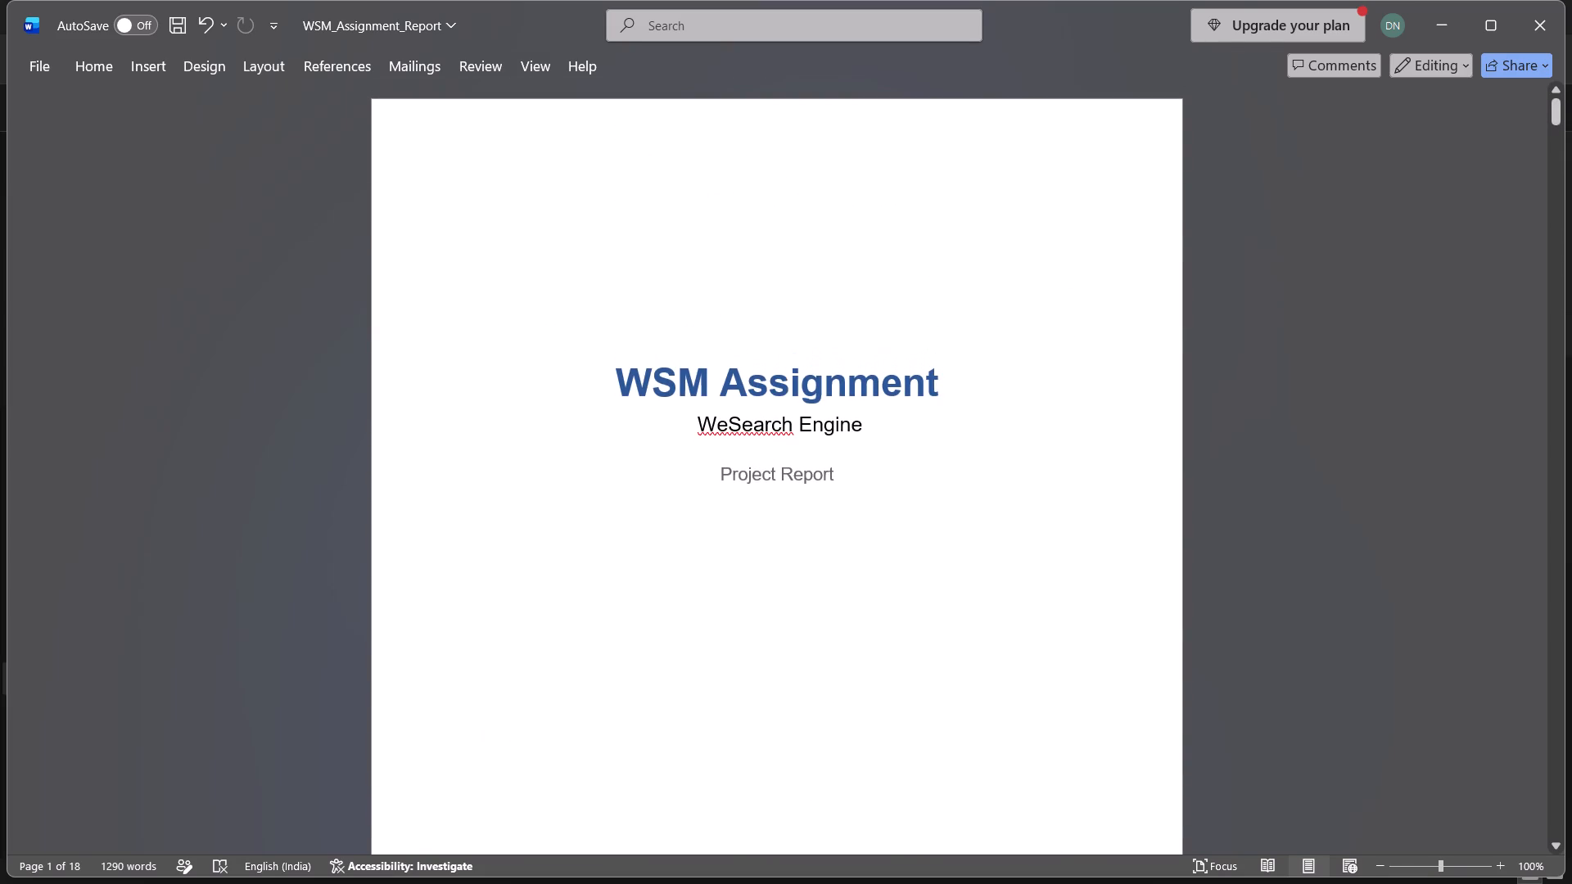
Add a line beneath Project Report reading "Name –" followed by the student's full name.
{"action": "left_click", "coordinate": [866, 483]}
{"action": "key", "text": "Return"}
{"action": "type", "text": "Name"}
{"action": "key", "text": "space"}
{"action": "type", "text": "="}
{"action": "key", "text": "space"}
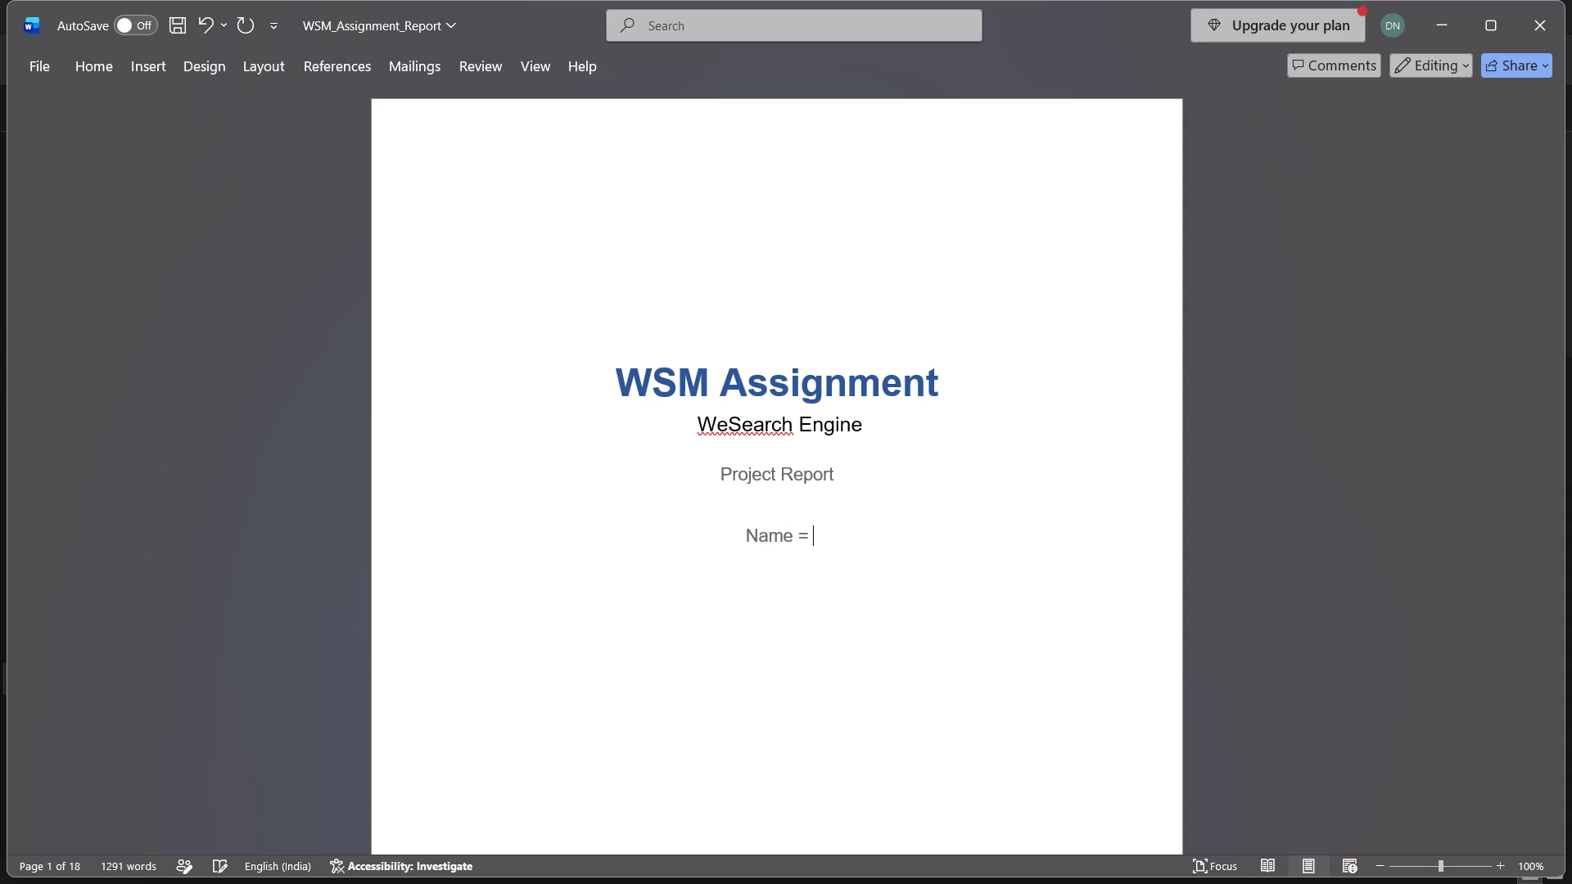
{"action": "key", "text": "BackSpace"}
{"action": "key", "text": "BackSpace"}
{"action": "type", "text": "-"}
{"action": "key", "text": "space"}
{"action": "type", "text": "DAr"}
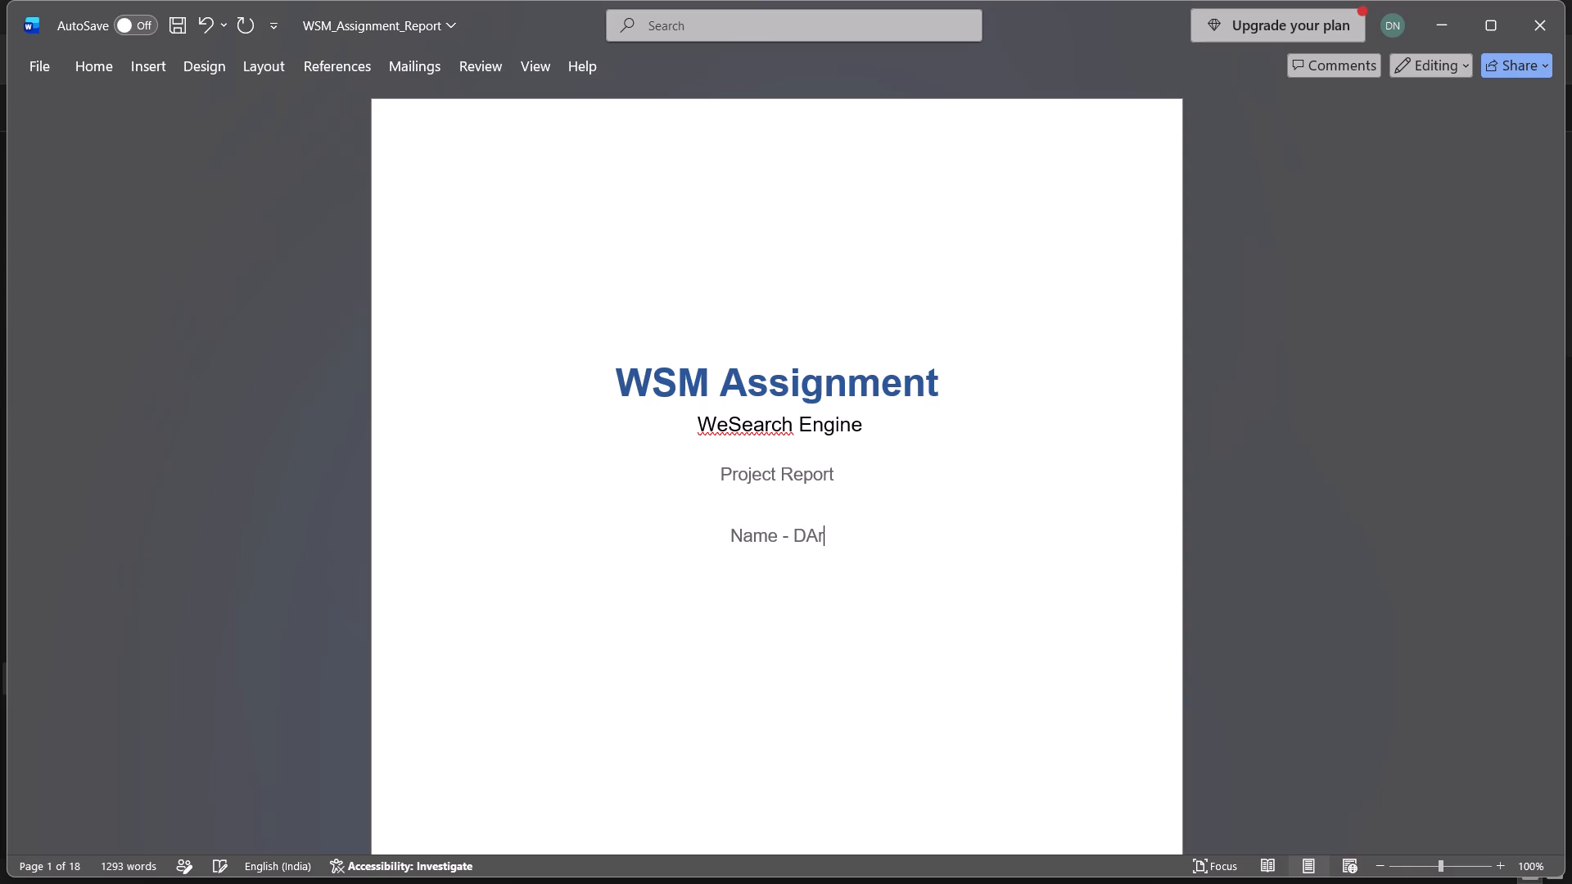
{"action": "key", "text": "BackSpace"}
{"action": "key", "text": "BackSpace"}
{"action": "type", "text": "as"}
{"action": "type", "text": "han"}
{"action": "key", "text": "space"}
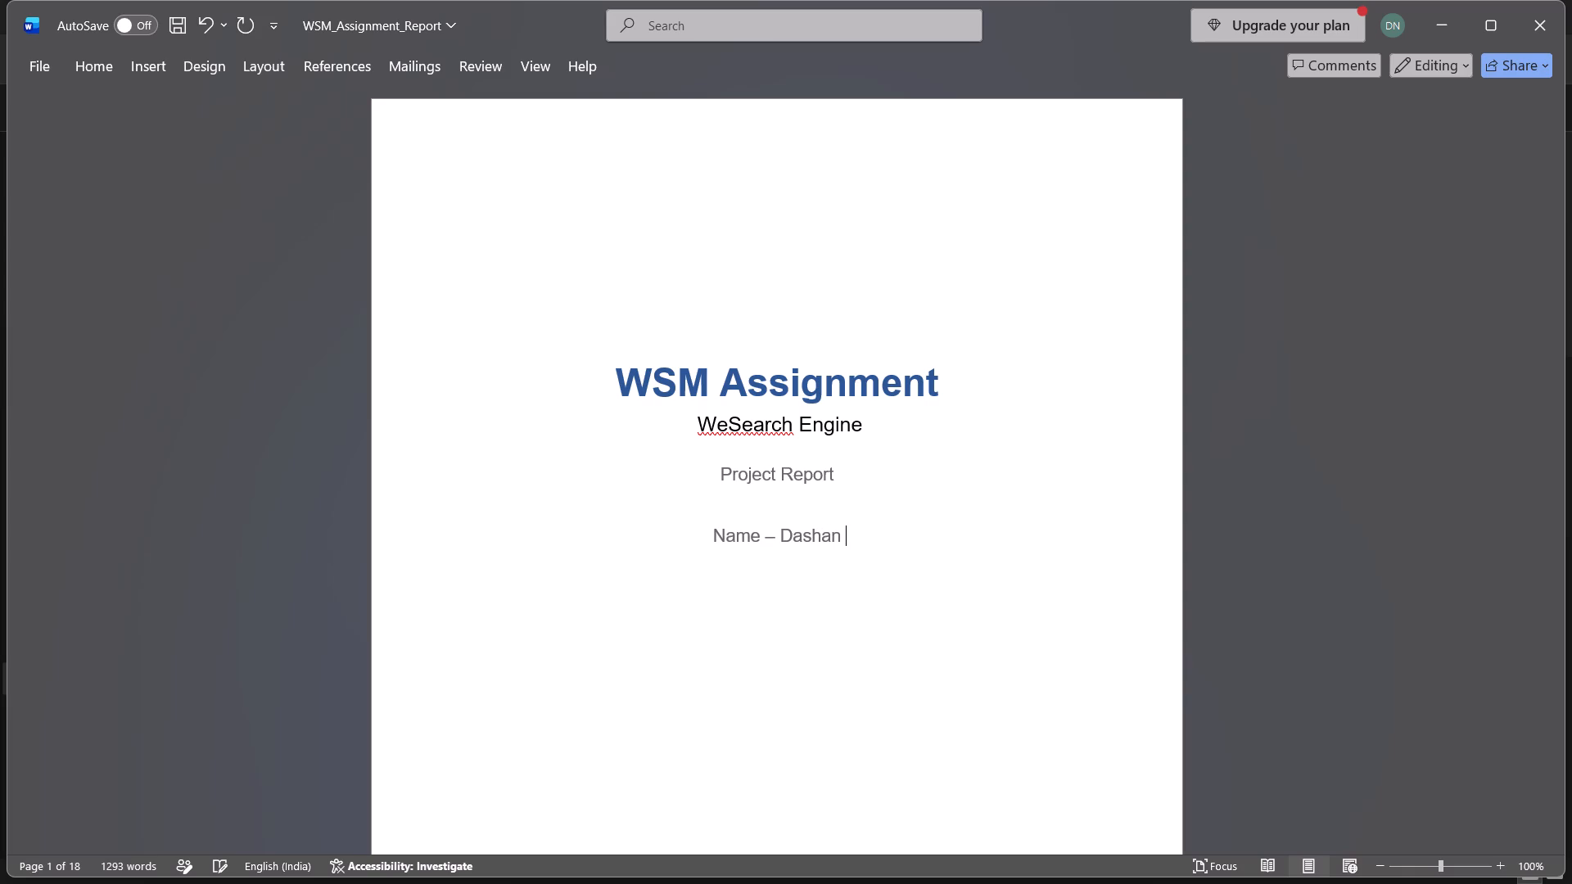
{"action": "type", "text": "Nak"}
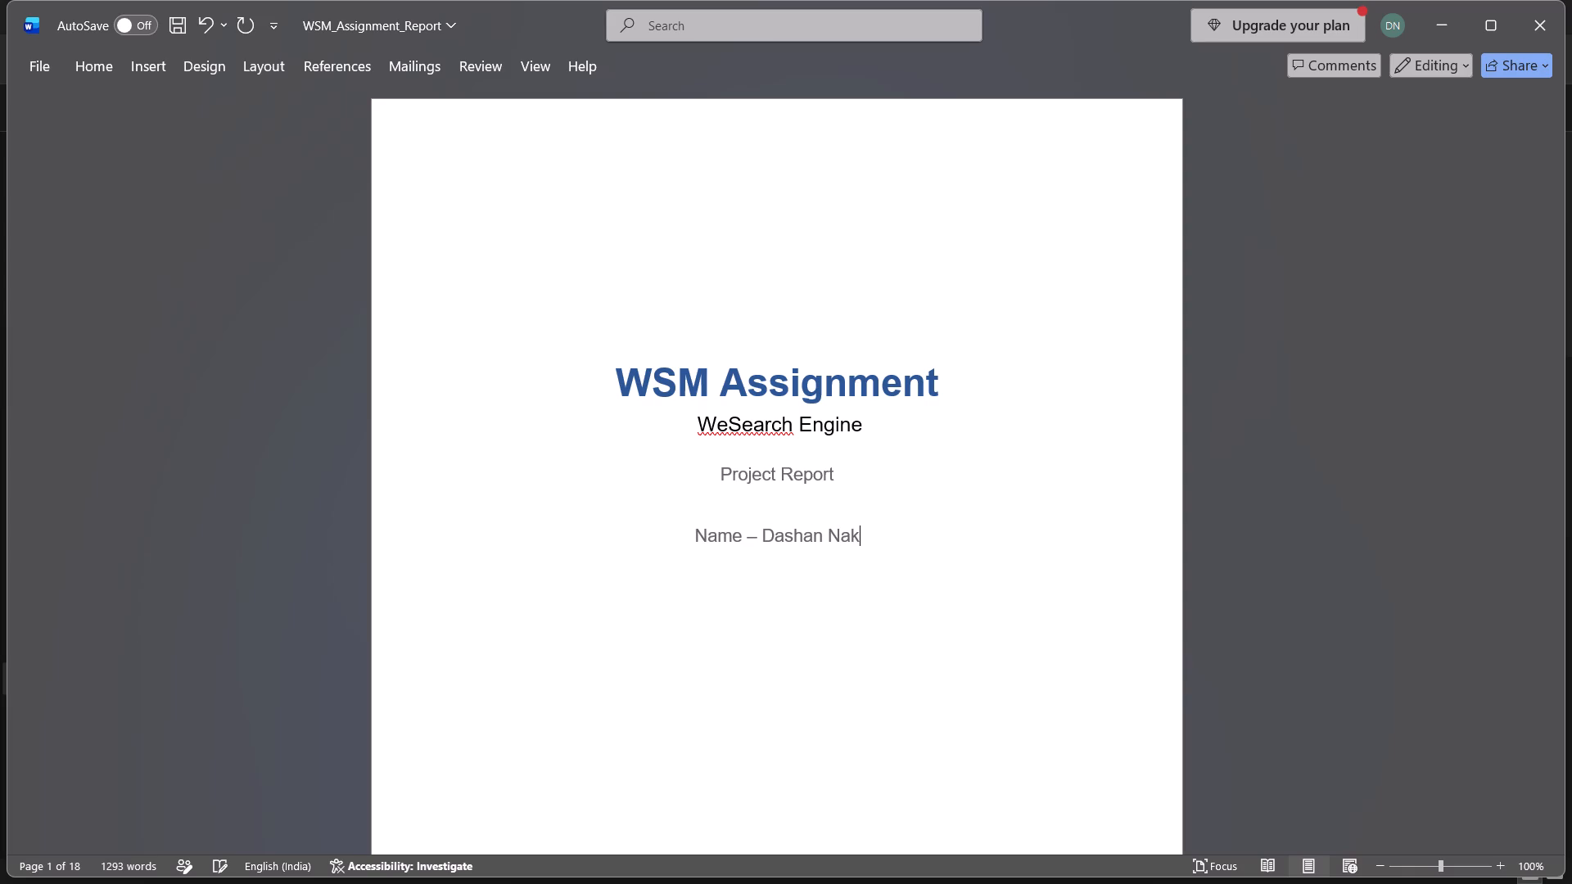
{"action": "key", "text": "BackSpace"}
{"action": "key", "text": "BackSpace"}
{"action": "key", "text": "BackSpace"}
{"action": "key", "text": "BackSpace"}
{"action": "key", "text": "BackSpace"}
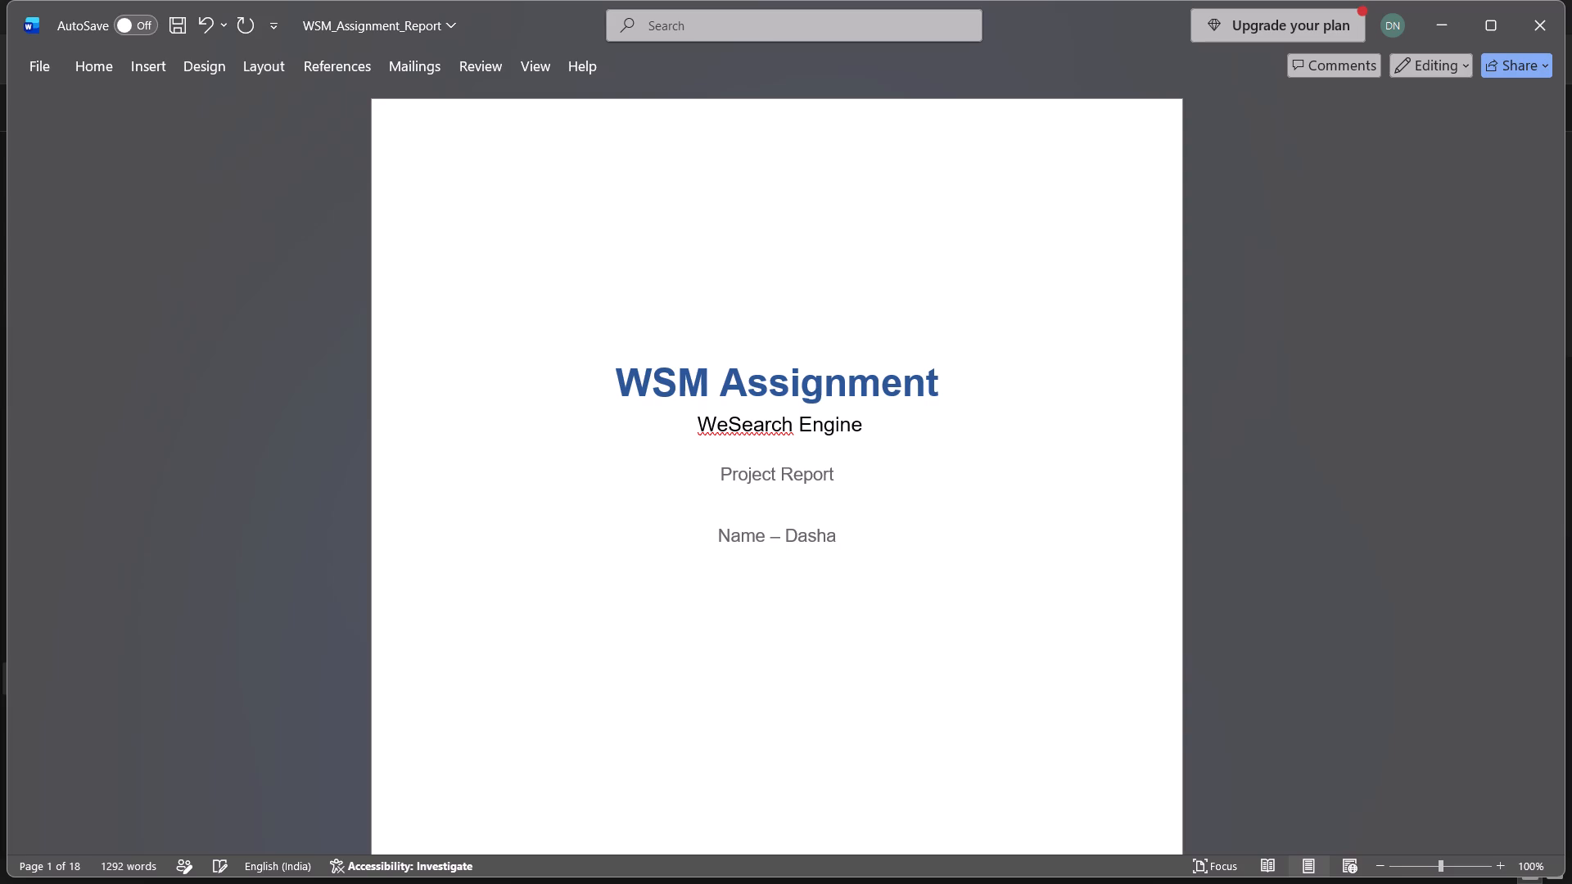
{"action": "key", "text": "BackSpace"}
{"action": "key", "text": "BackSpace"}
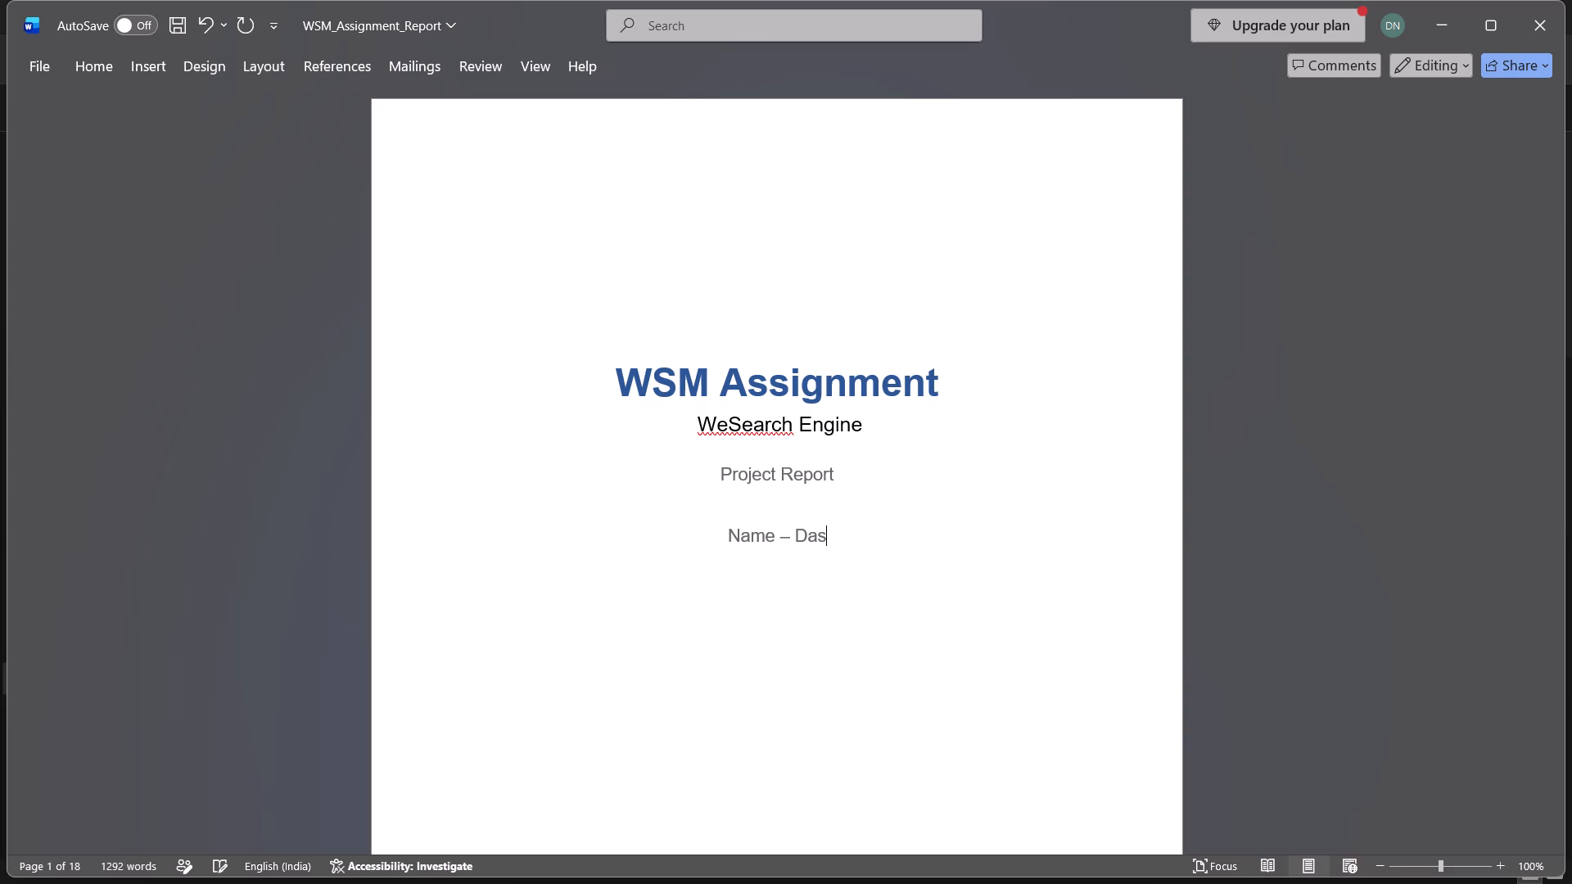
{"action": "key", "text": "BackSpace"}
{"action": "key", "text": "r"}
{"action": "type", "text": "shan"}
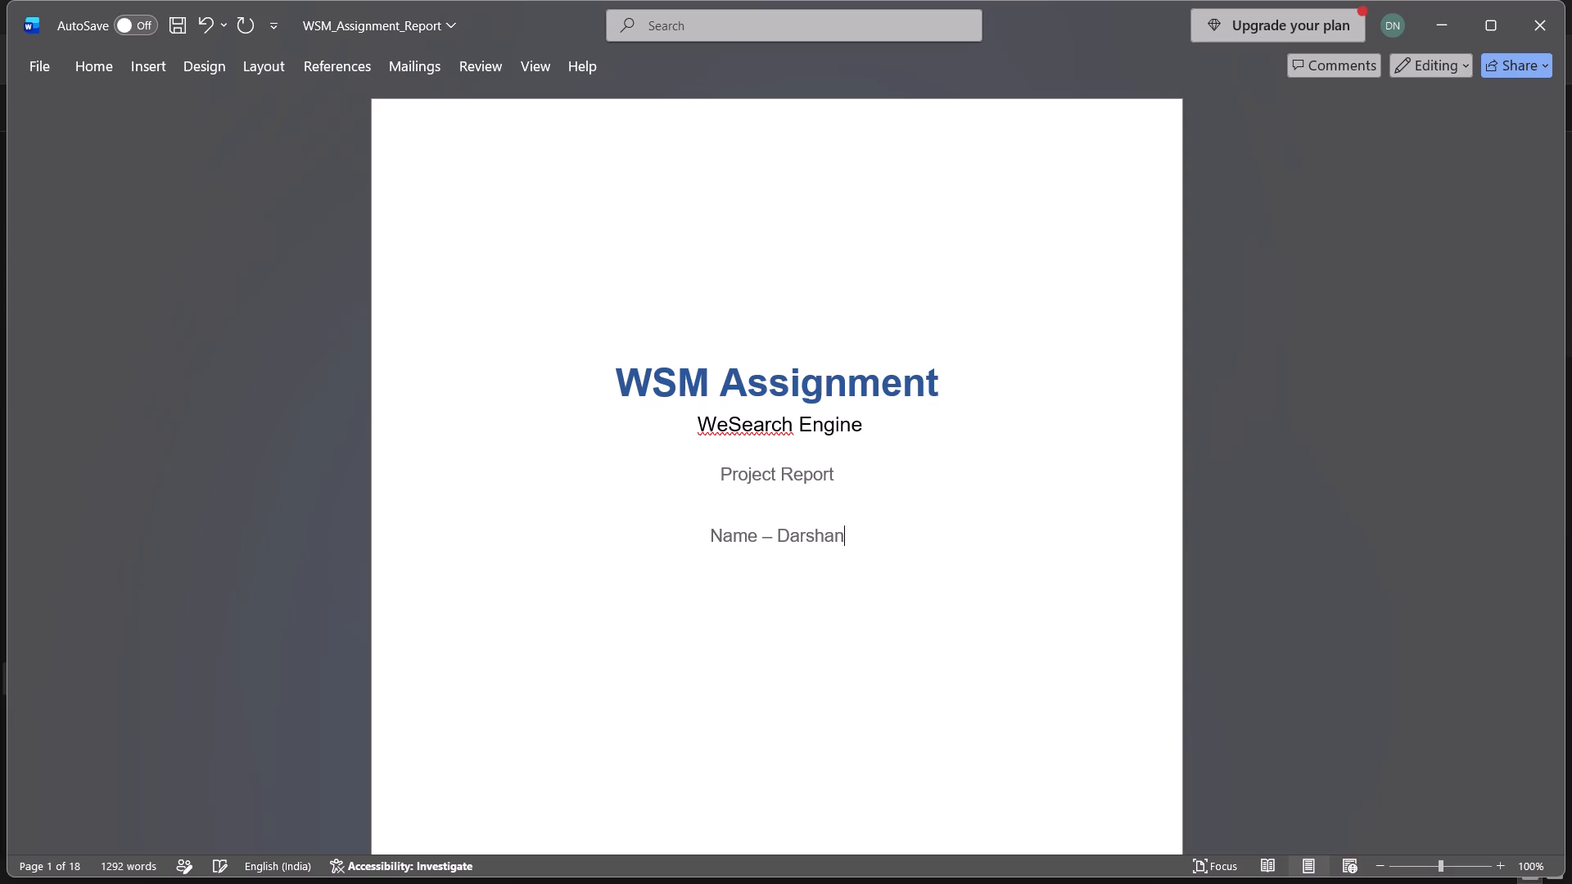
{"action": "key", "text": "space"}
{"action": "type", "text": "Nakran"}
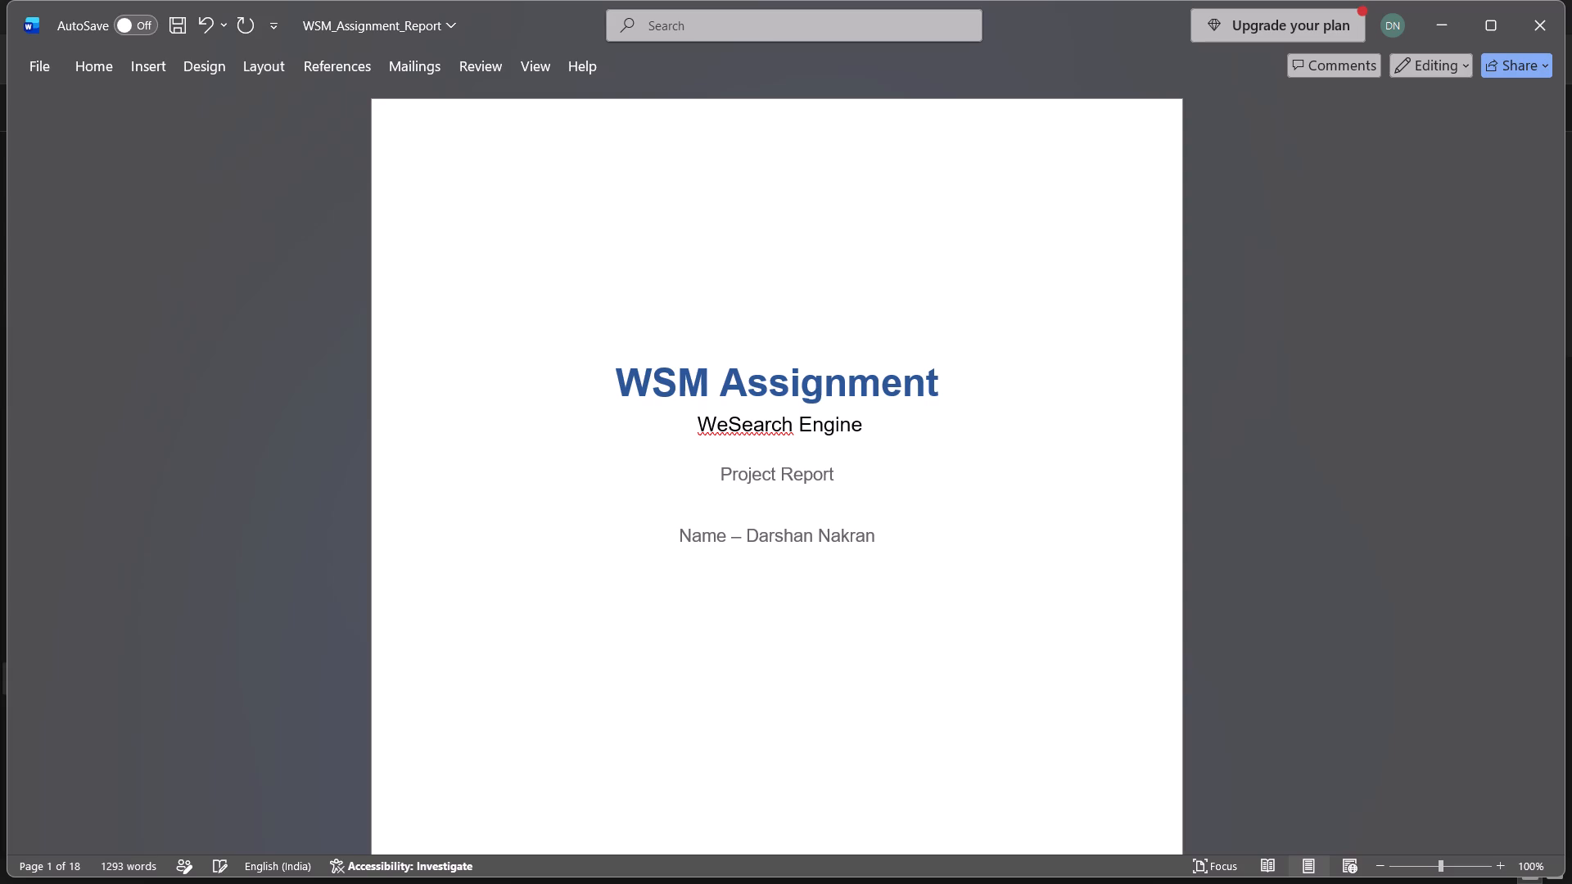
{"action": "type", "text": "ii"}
{"action": "scroll", "coordinate": [866, 483], "scroll_direction": "right", "scroll_amount": 4}
{"action": "key", "text": "BackSpace"}
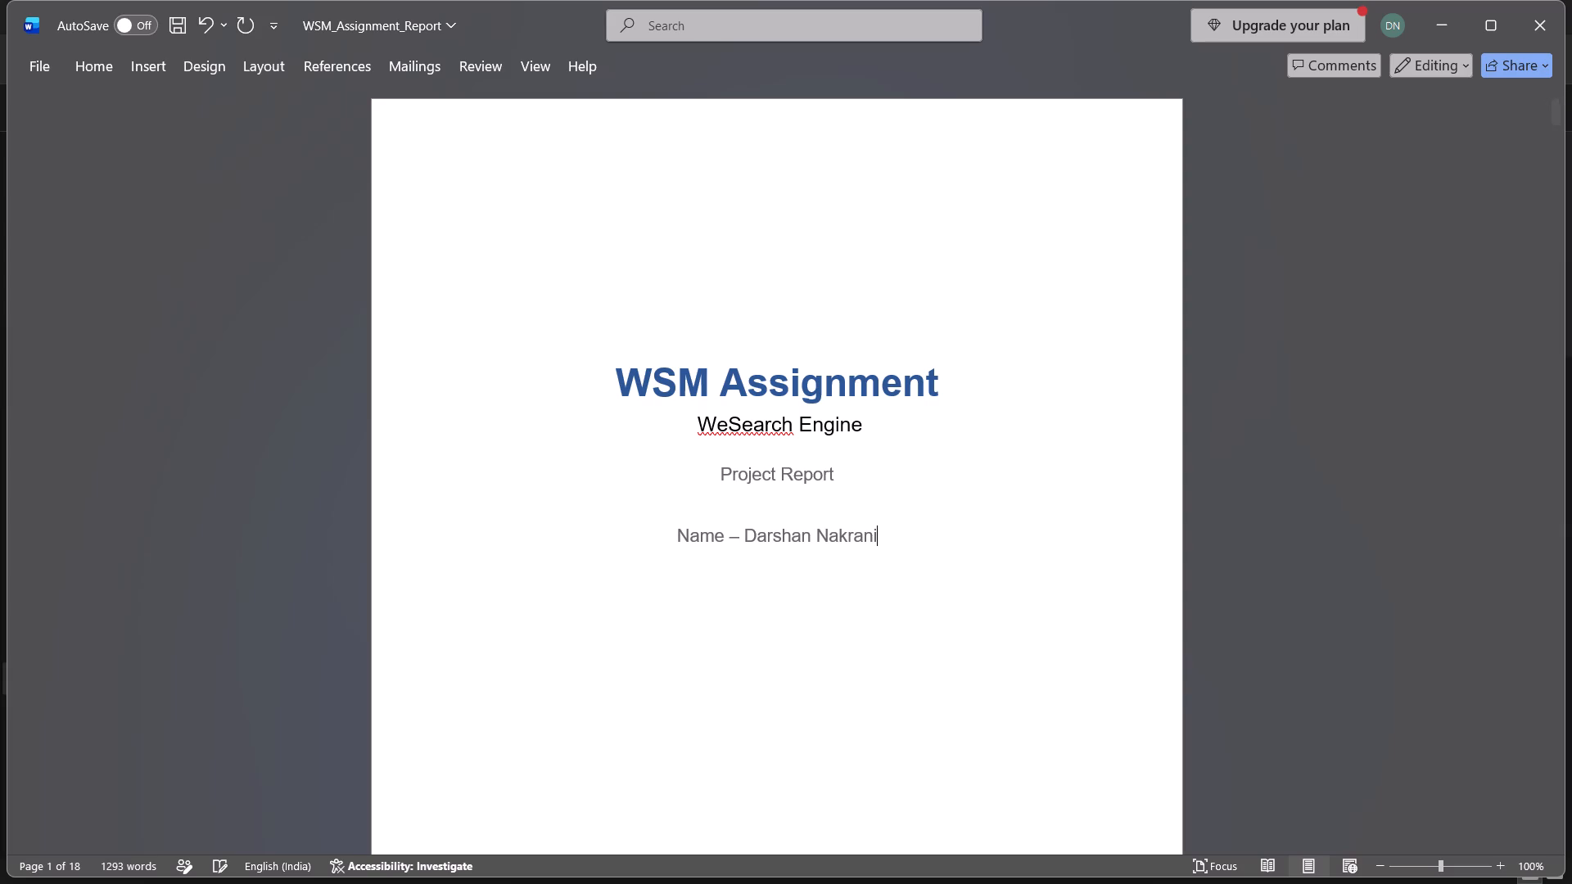
Start a new line below the name and pad it with spaces to align with the start of the Name line.
{"action": "key", "text": "Return"}
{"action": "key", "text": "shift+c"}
{"action": "key", "text": "BackSpace"}
{"action": "key", "text": "BackSpace"}
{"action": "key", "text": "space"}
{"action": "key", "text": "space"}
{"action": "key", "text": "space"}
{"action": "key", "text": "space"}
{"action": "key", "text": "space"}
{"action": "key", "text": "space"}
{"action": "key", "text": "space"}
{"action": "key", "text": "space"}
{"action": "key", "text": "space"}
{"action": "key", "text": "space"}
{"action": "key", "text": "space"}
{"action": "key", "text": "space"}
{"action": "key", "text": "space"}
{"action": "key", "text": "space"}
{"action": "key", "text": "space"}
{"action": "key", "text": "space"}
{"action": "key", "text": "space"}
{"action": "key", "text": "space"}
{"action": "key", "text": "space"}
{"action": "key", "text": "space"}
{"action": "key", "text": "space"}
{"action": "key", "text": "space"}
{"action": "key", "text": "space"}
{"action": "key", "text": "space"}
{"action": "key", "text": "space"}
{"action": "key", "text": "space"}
Enter the label "ID –" followed by the student's ID number on the padded line.
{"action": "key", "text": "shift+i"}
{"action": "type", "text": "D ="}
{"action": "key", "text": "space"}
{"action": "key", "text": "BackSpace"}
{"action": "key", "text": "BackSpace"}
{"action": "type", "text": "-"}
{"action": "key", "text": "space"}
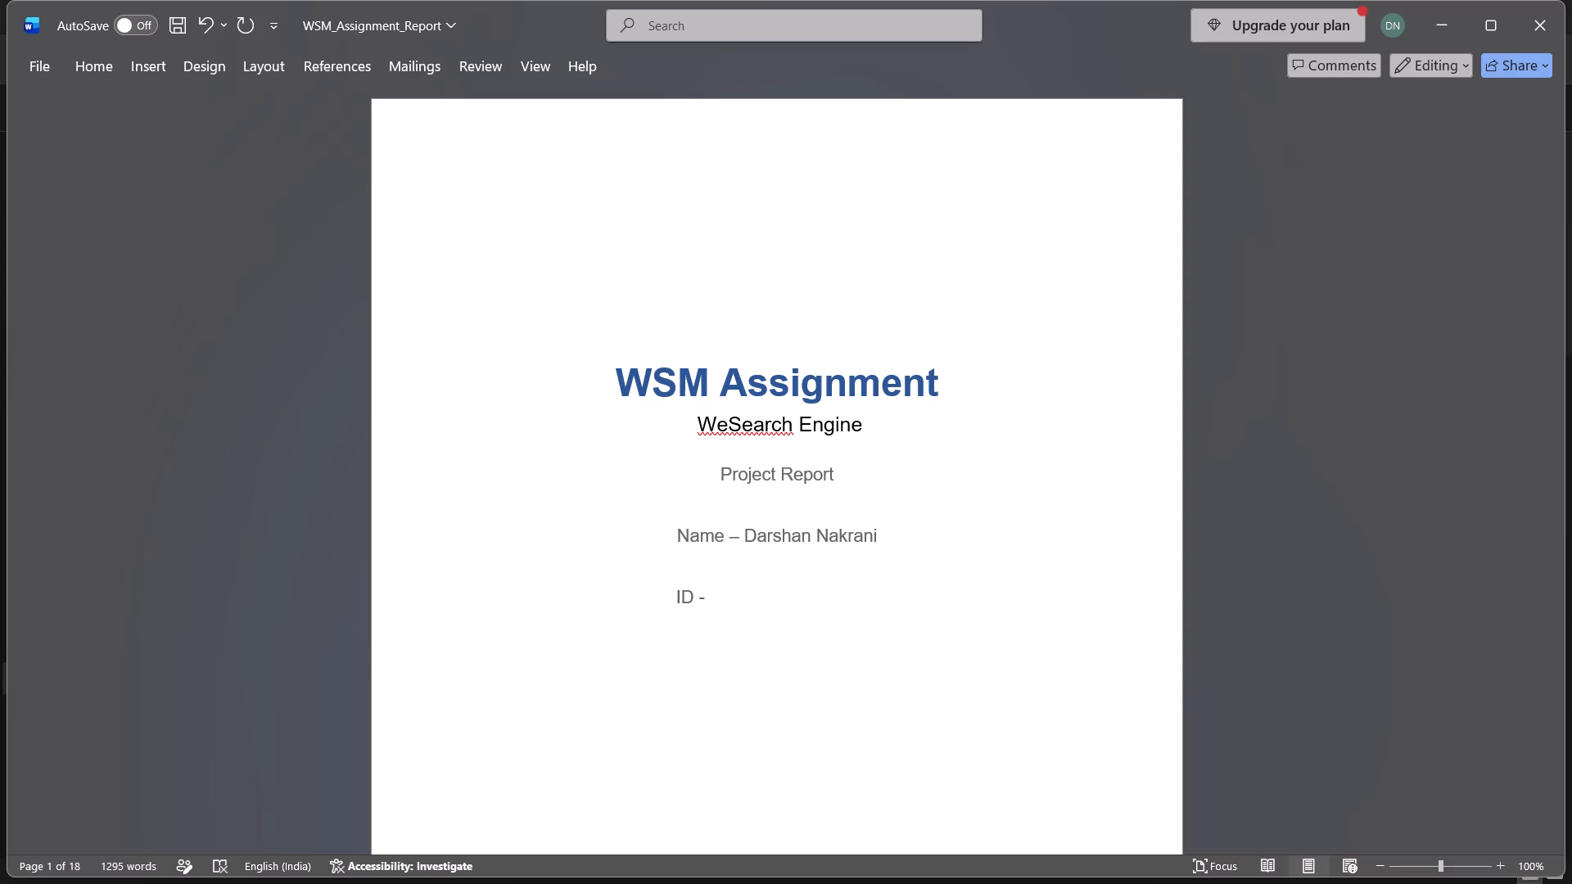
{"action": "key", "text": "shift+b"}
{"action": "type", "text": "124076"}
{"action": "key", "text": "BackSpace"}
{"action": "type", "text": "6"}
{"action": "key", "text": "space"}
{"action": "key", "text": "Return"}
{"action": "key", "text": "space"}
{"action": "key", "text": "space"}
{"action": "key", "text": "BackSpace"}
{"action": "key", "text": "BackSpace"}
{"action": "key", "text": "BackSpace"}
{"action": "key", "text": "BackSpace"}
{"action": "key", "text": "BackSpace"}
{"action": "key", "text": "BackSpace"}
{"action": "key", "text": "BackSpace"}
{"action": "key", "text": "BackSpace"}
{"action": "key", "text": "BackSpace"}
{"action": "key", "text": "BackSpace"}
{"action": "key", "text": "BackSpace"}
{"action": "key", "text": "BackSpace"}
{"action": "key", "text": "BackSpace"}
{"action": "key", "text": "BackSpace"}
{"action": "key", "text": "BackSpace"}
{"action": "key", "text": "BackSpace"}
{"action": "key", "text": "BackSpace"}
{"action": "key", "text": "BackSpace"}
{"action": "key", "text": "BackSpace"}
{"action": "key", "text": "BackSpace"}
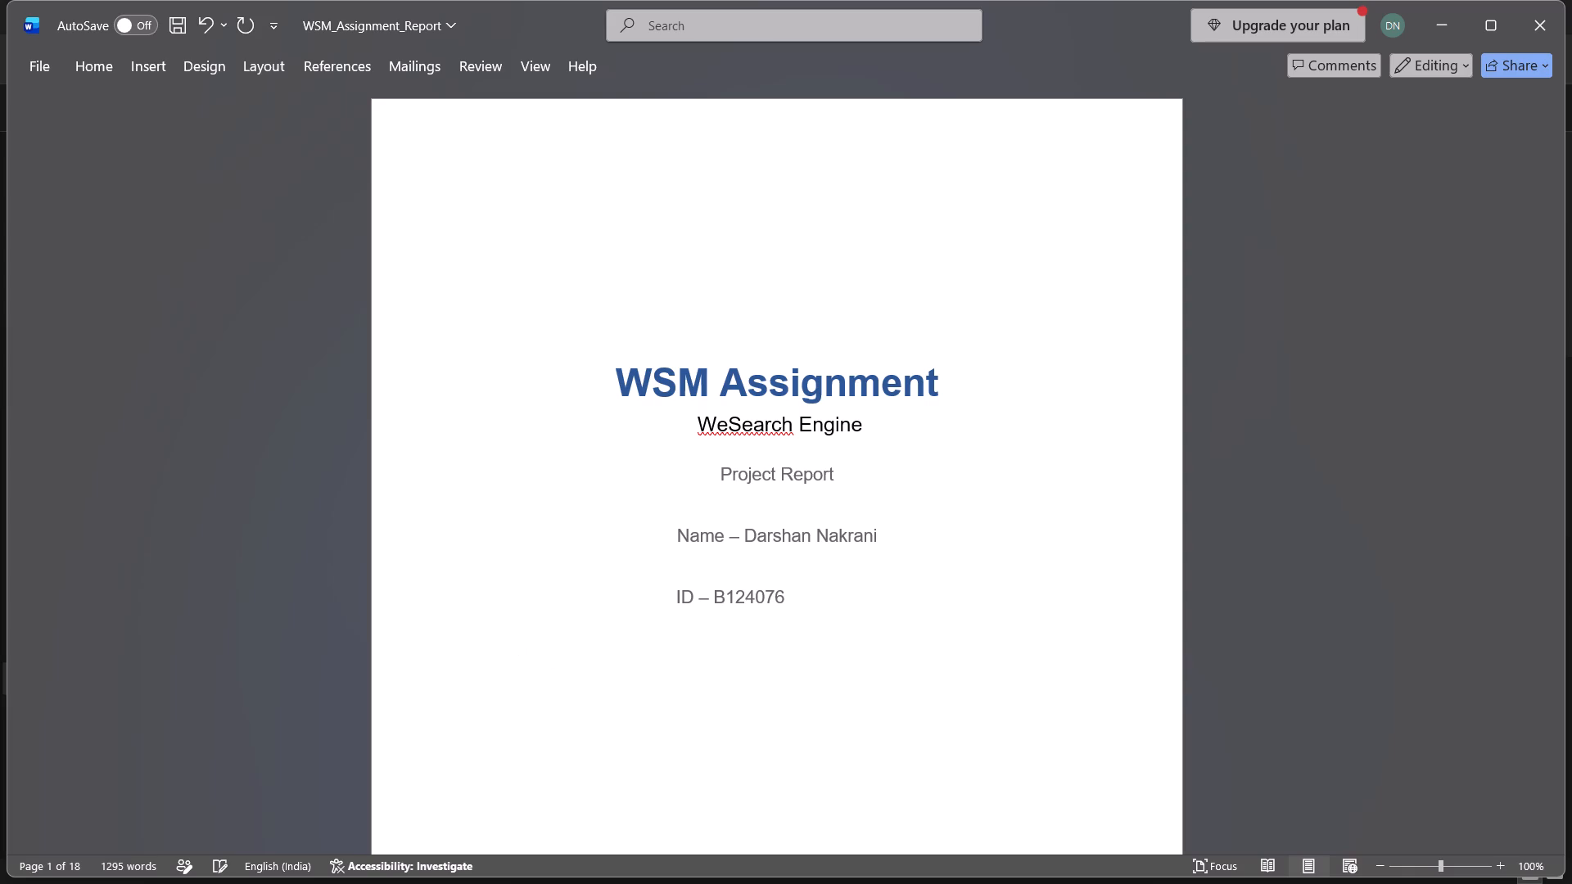
Change the last digit of the student's ID number to 5.
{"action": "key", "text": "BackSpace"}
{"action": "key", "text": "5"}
Add a line below the ID, padded with spaces to align with it, reading "BTech 3rd Year".
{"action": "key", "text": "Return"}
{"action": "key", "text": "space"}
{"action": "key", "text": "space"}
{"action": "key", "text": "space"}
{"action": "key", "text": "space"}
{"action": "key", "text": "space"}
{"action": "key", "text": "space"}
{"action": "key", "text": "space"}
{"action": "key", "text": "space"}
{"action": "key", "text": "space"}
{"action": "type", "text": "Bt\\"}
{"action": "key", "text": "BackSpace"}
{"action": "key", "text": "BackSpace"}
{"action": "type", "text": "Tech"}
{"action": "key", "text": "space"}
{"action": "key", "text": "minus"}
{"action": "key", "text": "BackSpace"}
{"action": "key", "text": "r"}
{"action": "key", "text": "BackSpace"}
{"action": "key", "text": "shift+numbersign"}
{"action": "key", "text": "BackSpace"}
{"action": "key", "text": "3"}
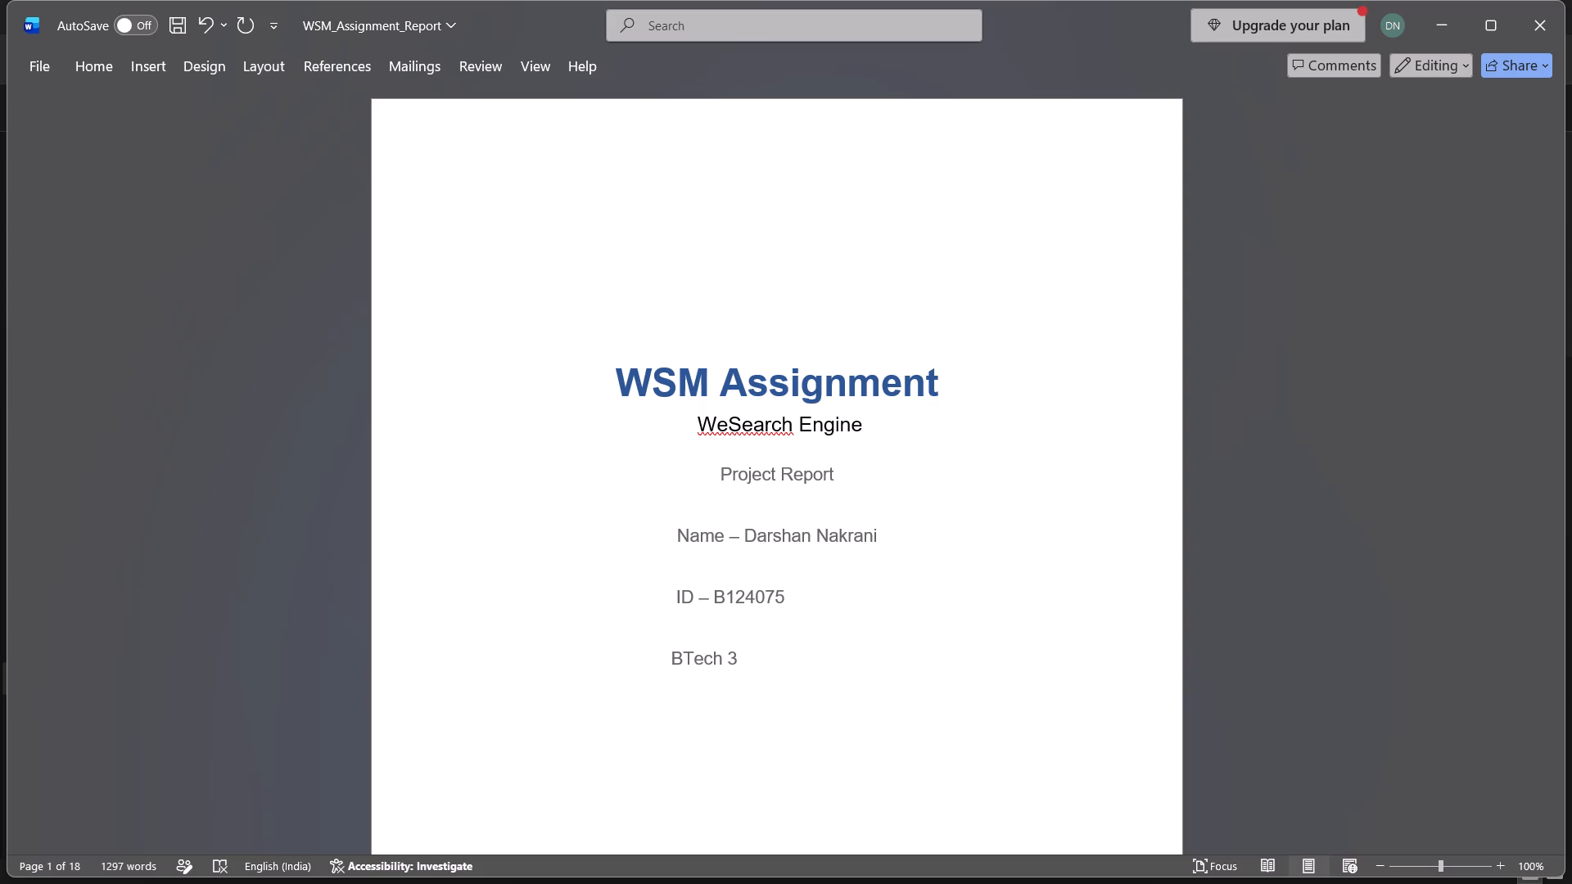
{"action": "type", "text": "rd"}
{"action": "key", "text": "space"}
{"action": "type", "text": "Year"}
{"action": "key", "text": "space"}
Start another line below "BTech 3rd Year" and pad it with spaces.
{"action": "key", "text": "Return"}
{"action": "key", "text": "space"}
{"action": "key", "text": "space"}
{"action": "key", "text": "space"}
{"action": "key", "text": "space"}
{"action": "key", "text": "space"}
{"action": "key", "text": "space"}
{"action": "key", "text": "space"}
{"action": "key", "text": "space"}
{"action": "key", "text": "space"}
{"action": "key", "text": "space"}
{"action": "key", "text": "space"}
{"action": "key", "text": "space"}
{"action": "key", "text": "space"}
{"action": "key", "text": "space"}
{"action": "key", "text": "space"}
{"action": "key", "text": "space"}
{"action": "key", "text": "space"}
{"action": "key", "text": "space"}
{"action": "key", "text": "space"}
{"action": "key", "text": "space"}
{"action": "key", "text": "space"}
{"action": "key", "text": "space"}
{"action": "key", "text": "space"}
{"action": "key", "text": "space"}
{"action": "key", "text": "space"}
Set the font size of the Name, ID and BTech 3rd Year lines to 22.
{"action": "left_click_drag", "start_coordinate": [815, 662], "coordinate": [777, 637]}
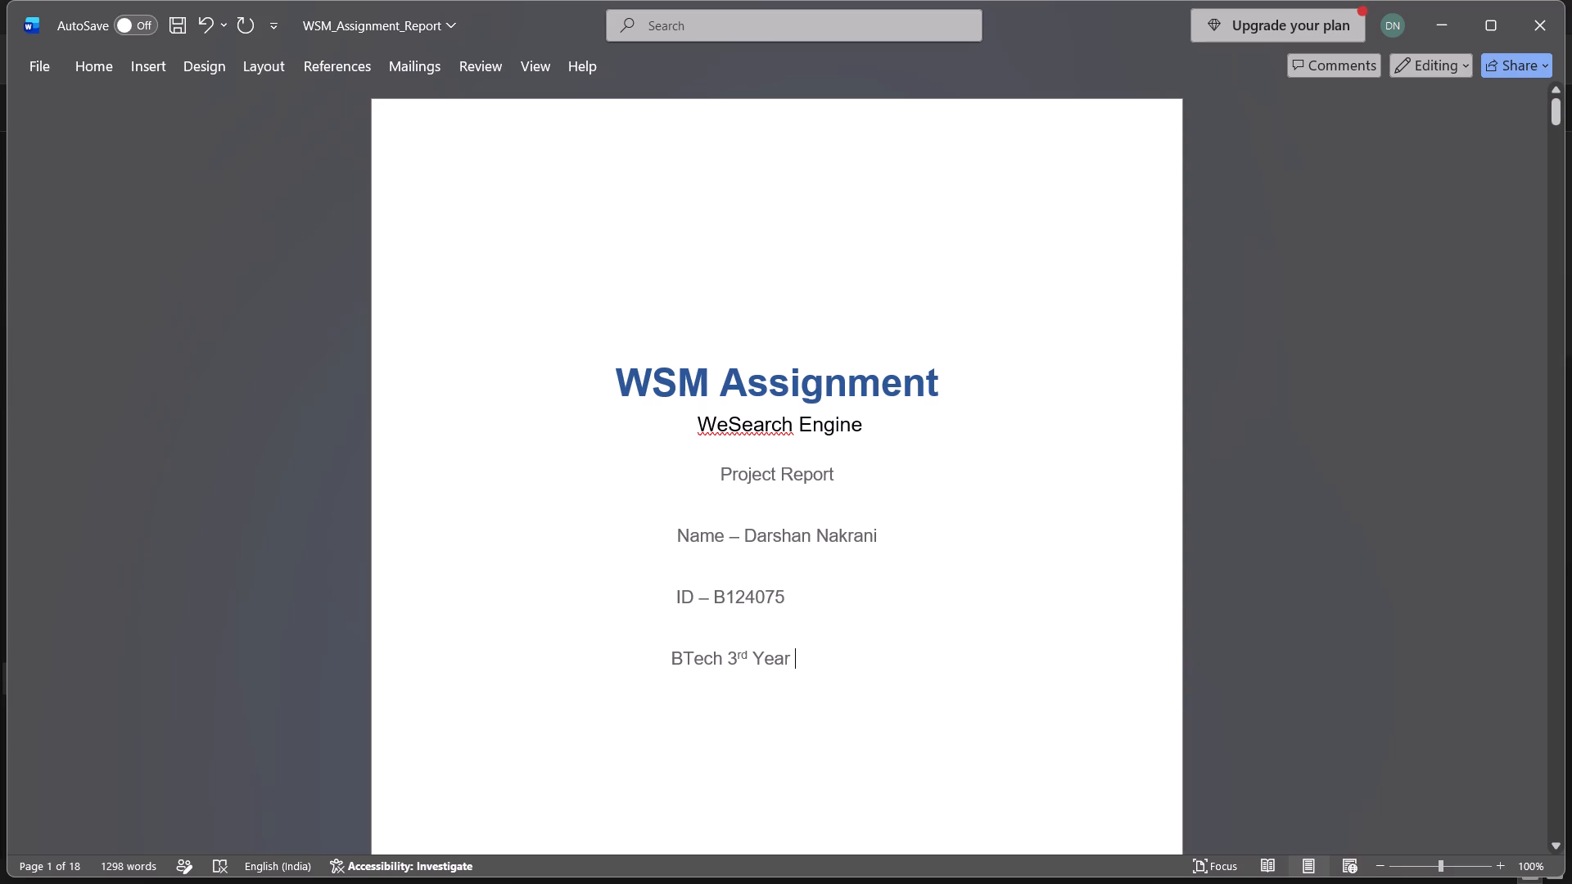
{"action": "left_click_drag", "start_coordinate": [777, 637], "coordinate": [674, 545]}
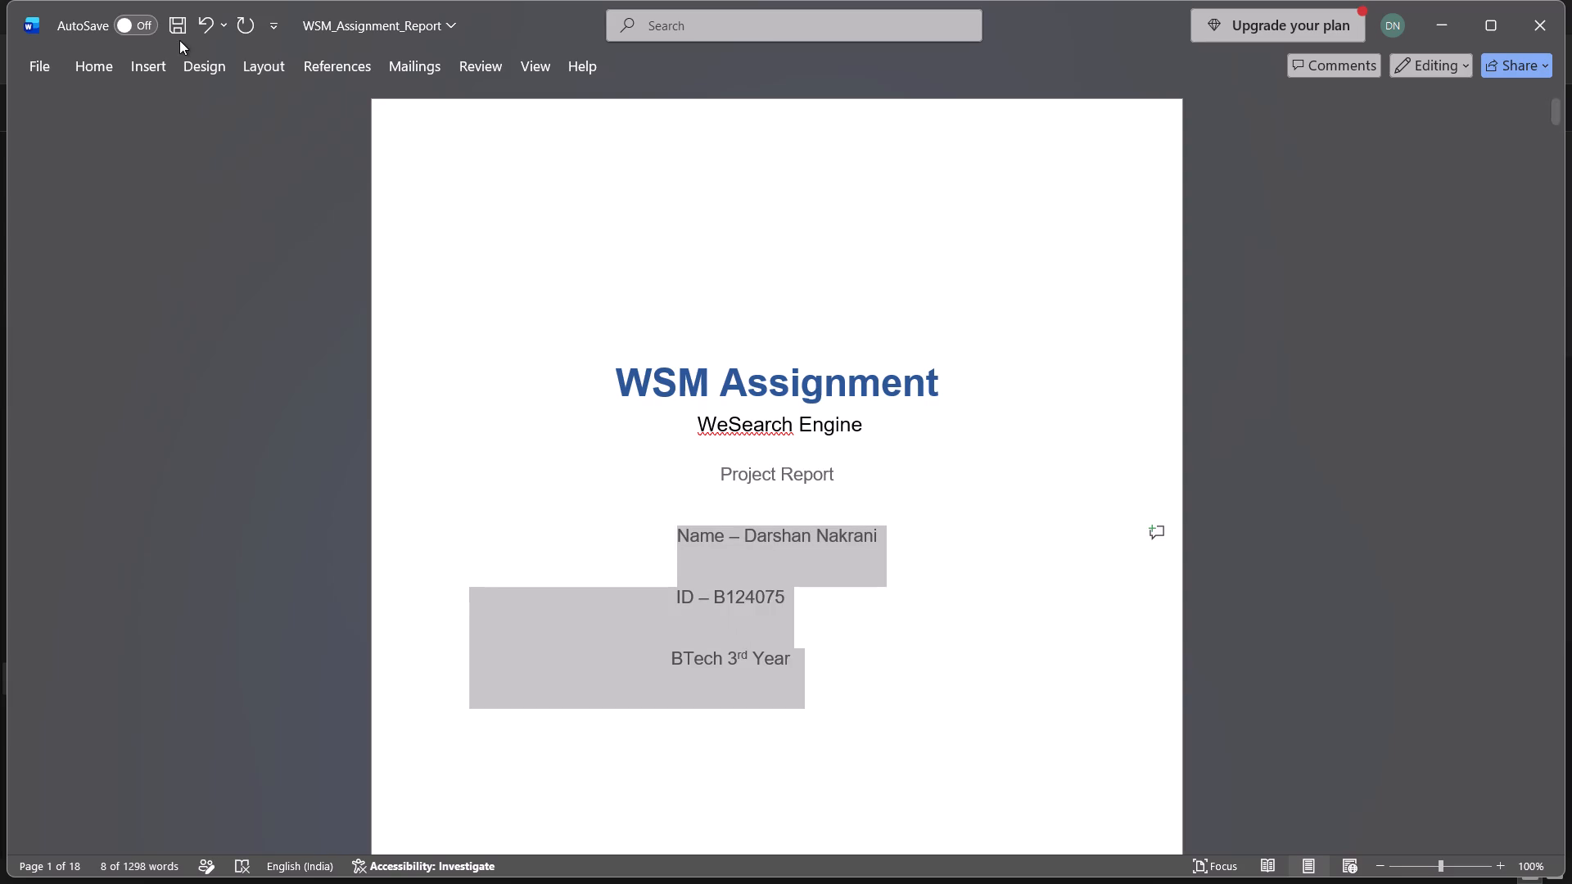
{"action": "left_click", "coordinate": [101, 70]}
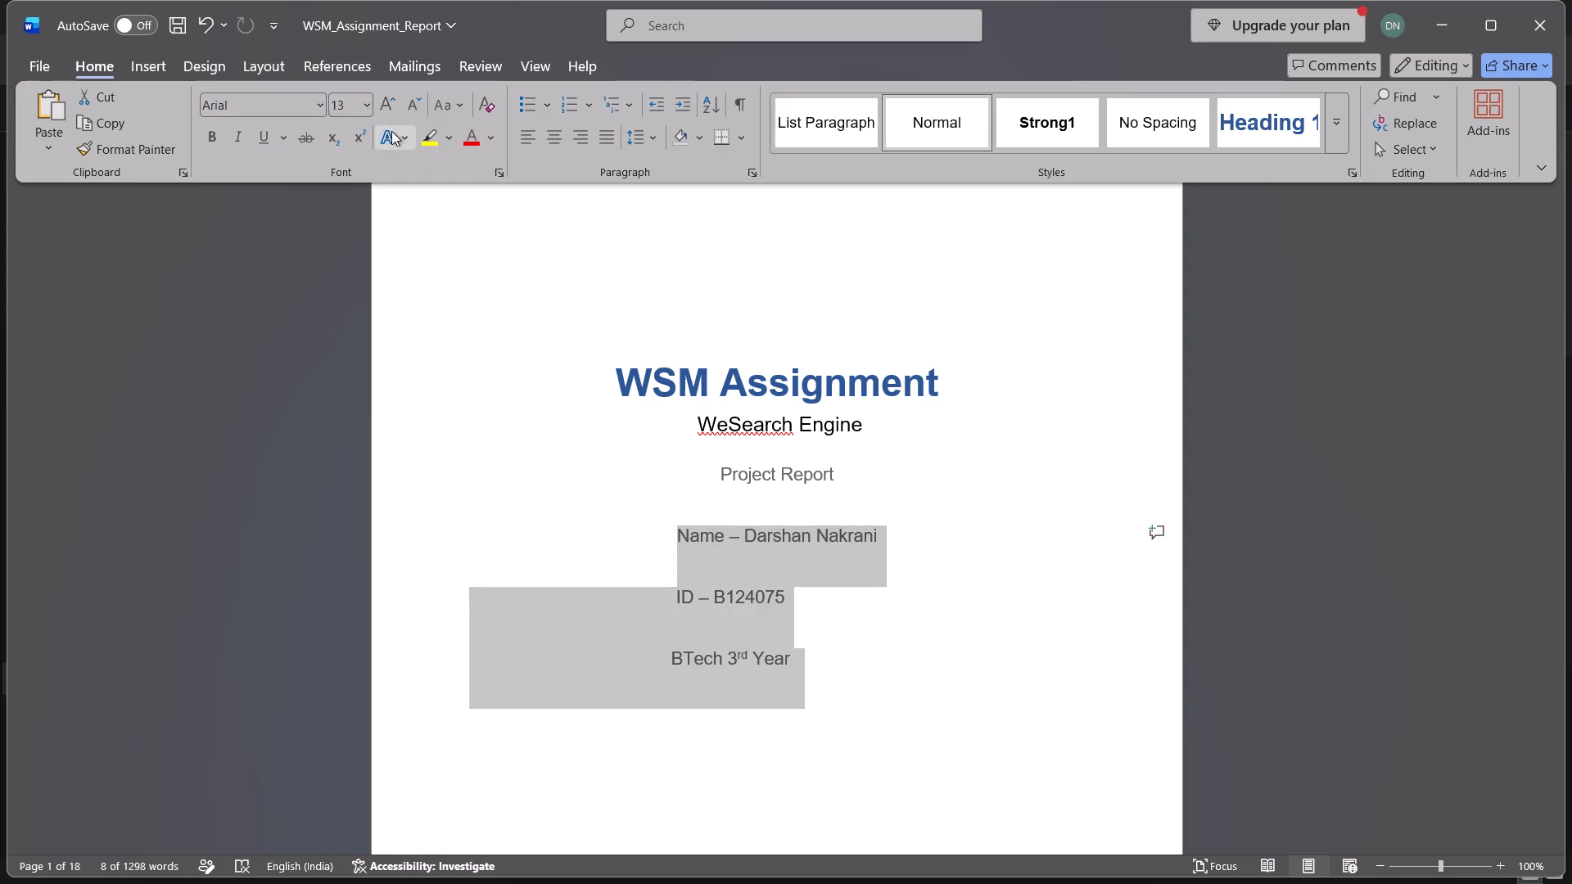
{"action": "left_click", "coordinate": [363, 99]}
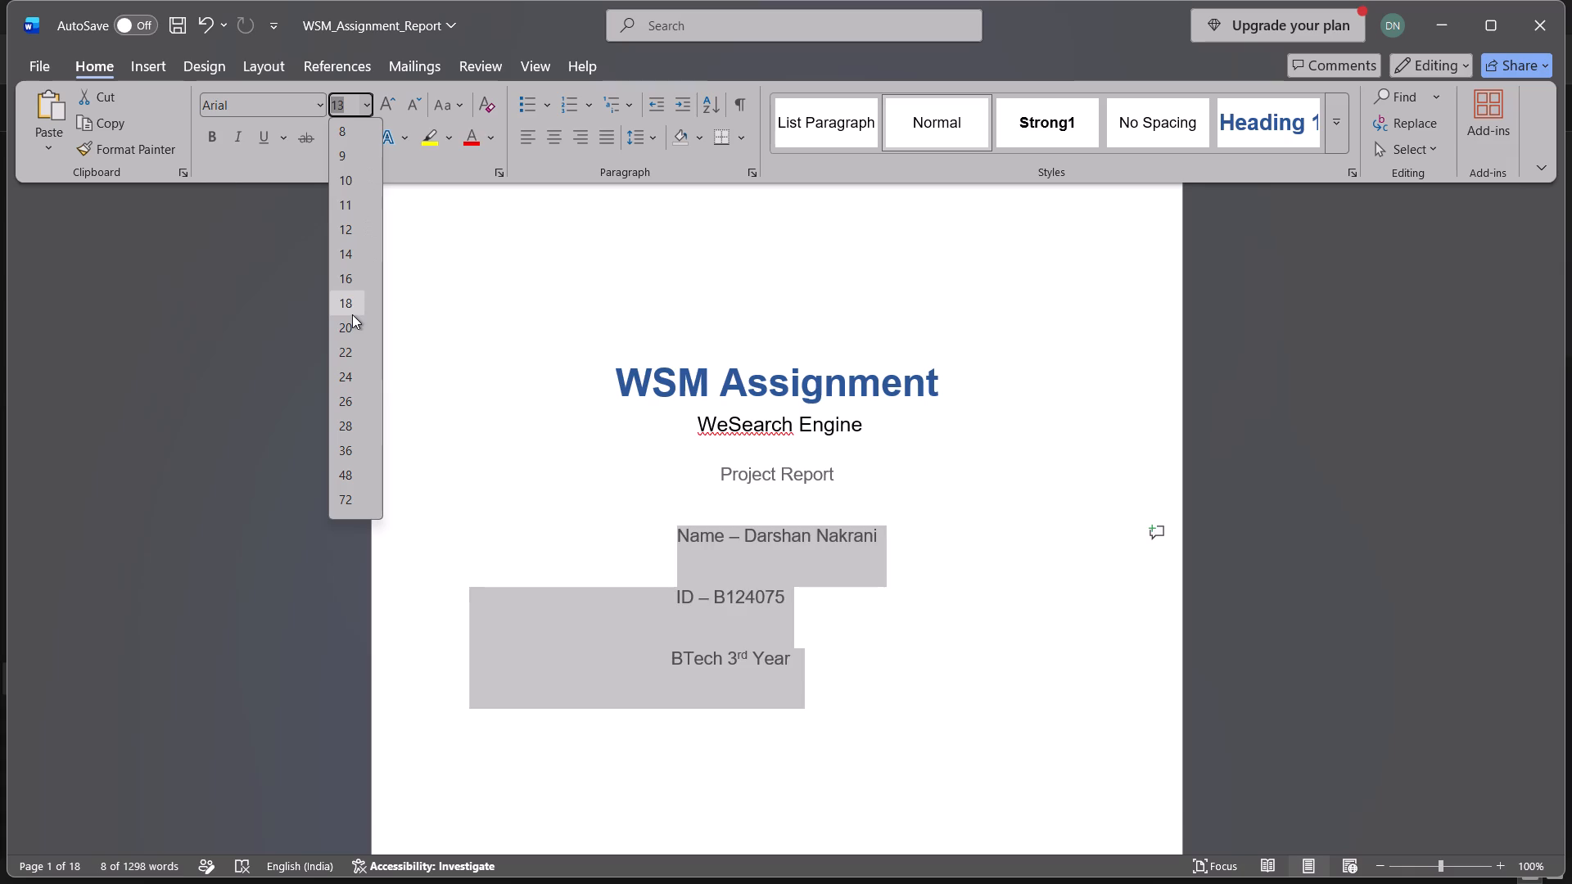
{"action": "left_click", "coordinate": [350, 360]}
{"action": "left_click", "coordinate": [823, 685]}
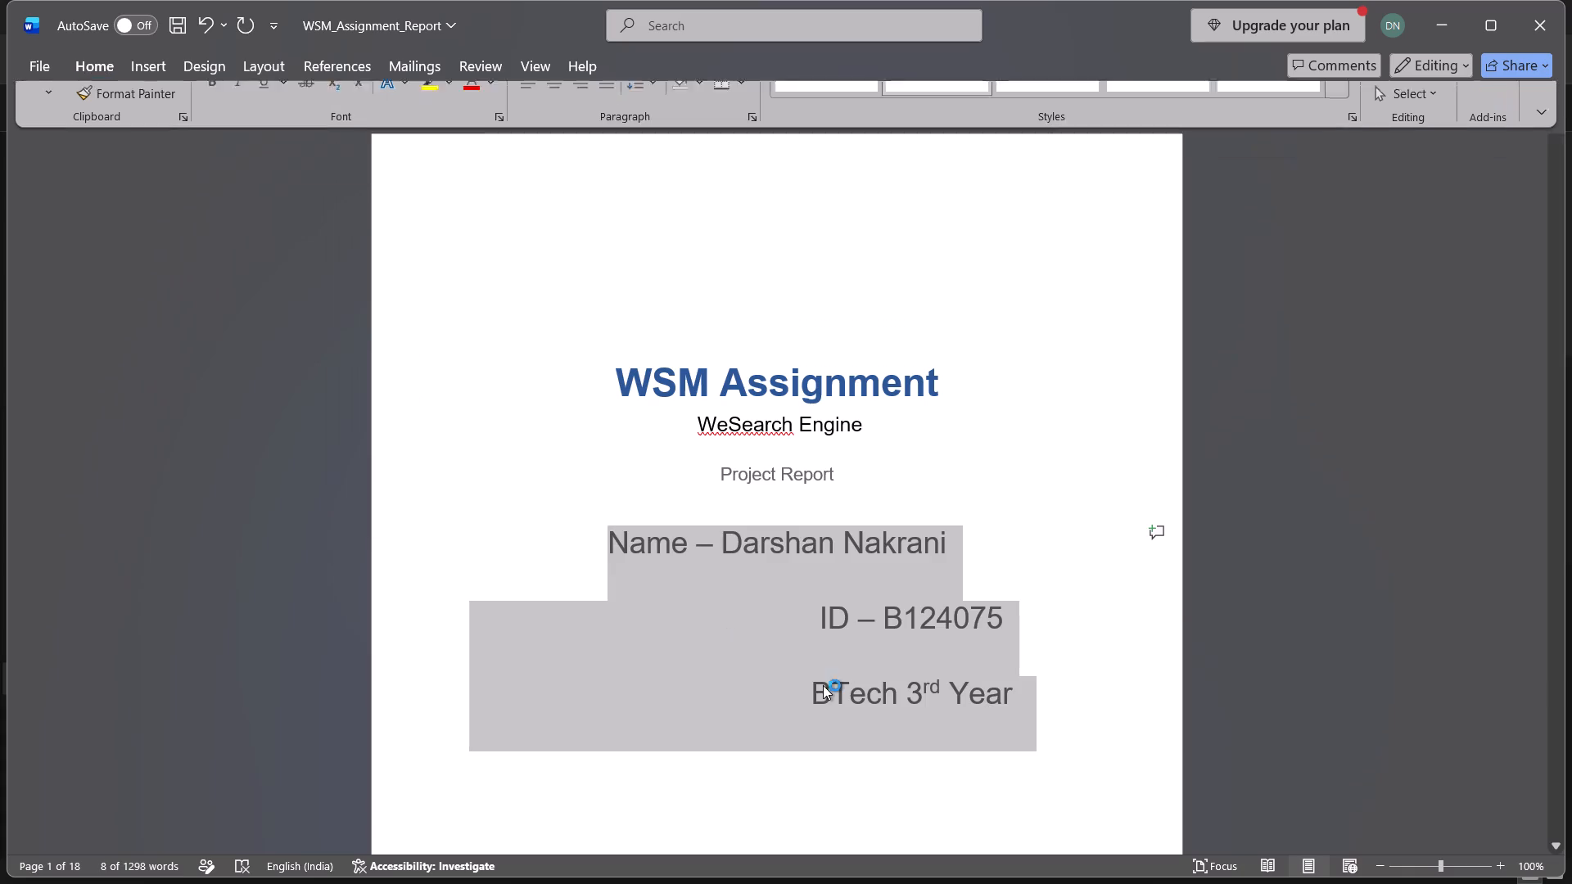
Remove excess leading spaces from the ID line so it sits centred beneath the Name line.
{"action": "left_click", "coordinate": [788, 647]}
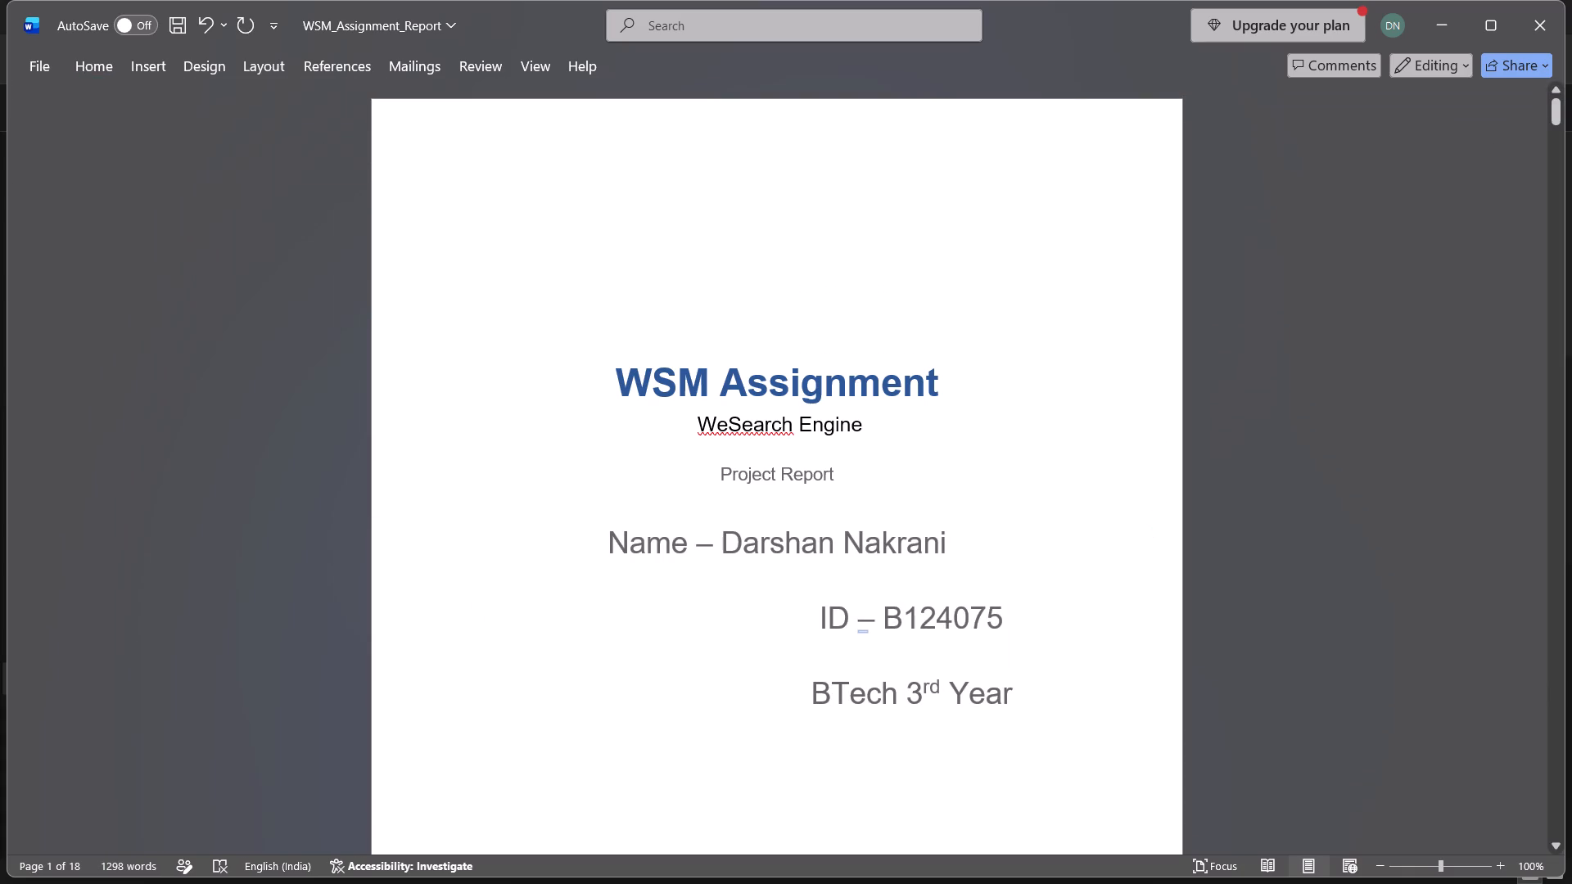
{"action": "key", "text": "BackSpace"}
{"action": "key", "text": "BackSpace"}
{"action": "key", "text": "BackSpace"}
{"action": "key", "text": "BackSpace"}
{"action": "key", "text": "BackSpace"}
{"action": "key", "text": "BackSpace"}
{"action": "key", "text": "BackSpace"}
{"action": "key", "text": "BackSpace"}
{"action": "key", "text": "BackSpace"}
{"action": "key", "text": "BackSpace"}
{"action": "key", "text": "BackSpace"}
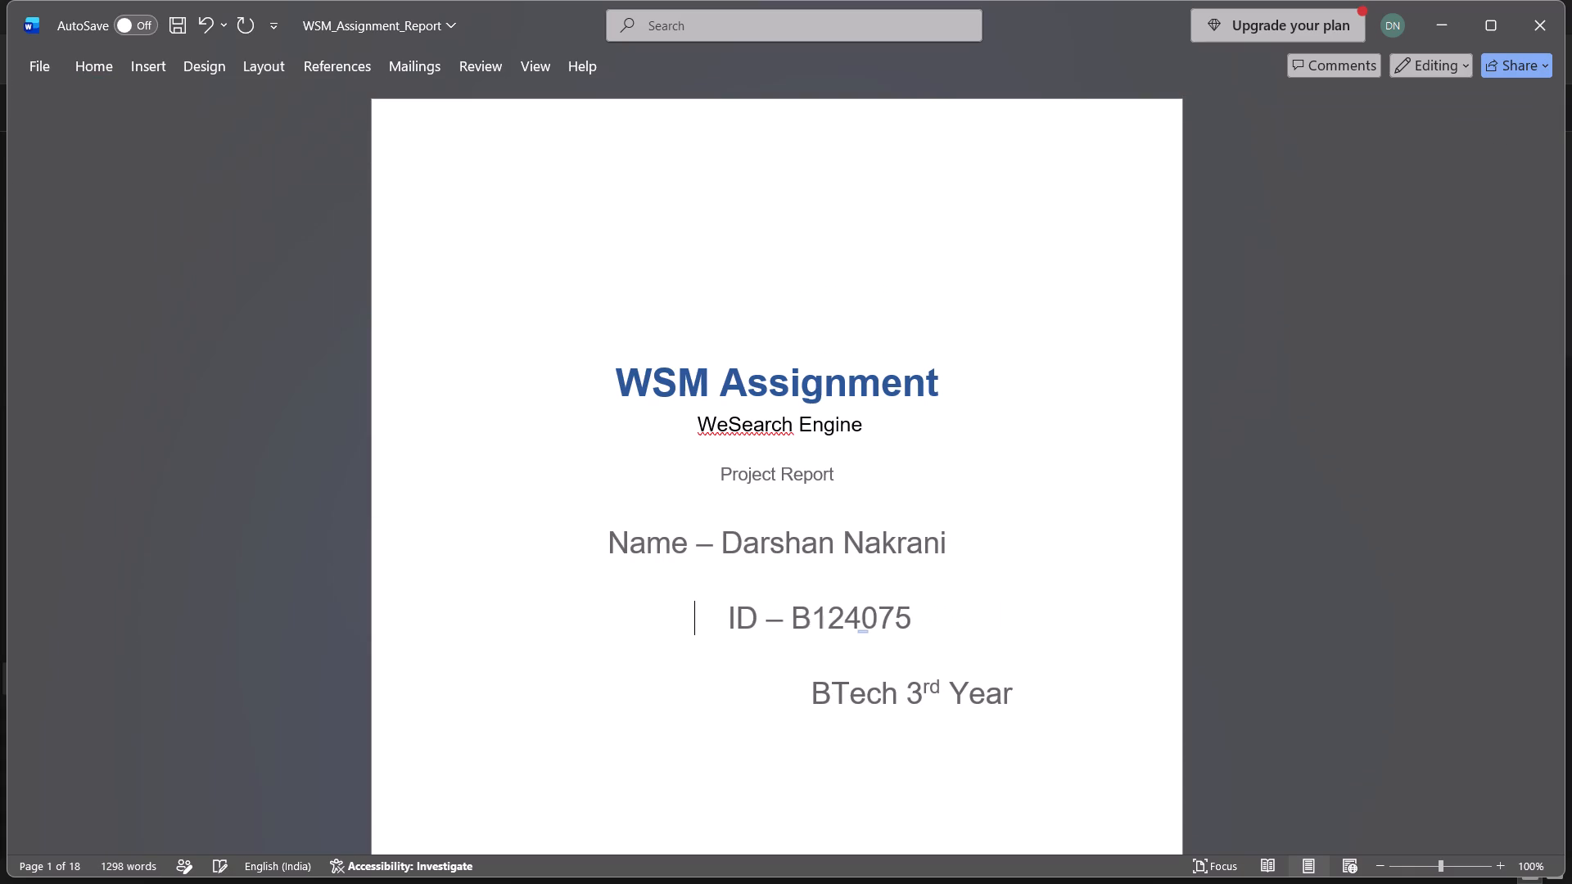
{"action": "key", "text": "BackSpace"}
{"action": "key", "text": "BackSpace"}
{"action": "key", "text": "BackSpace"}
{"action": "key", "text": "BackSpace"}
{"action": "key", "text": "BackSpace"}
{"action": "key", "text": "BackSpace"}
{"action": "key", "text": "BackSpace"}
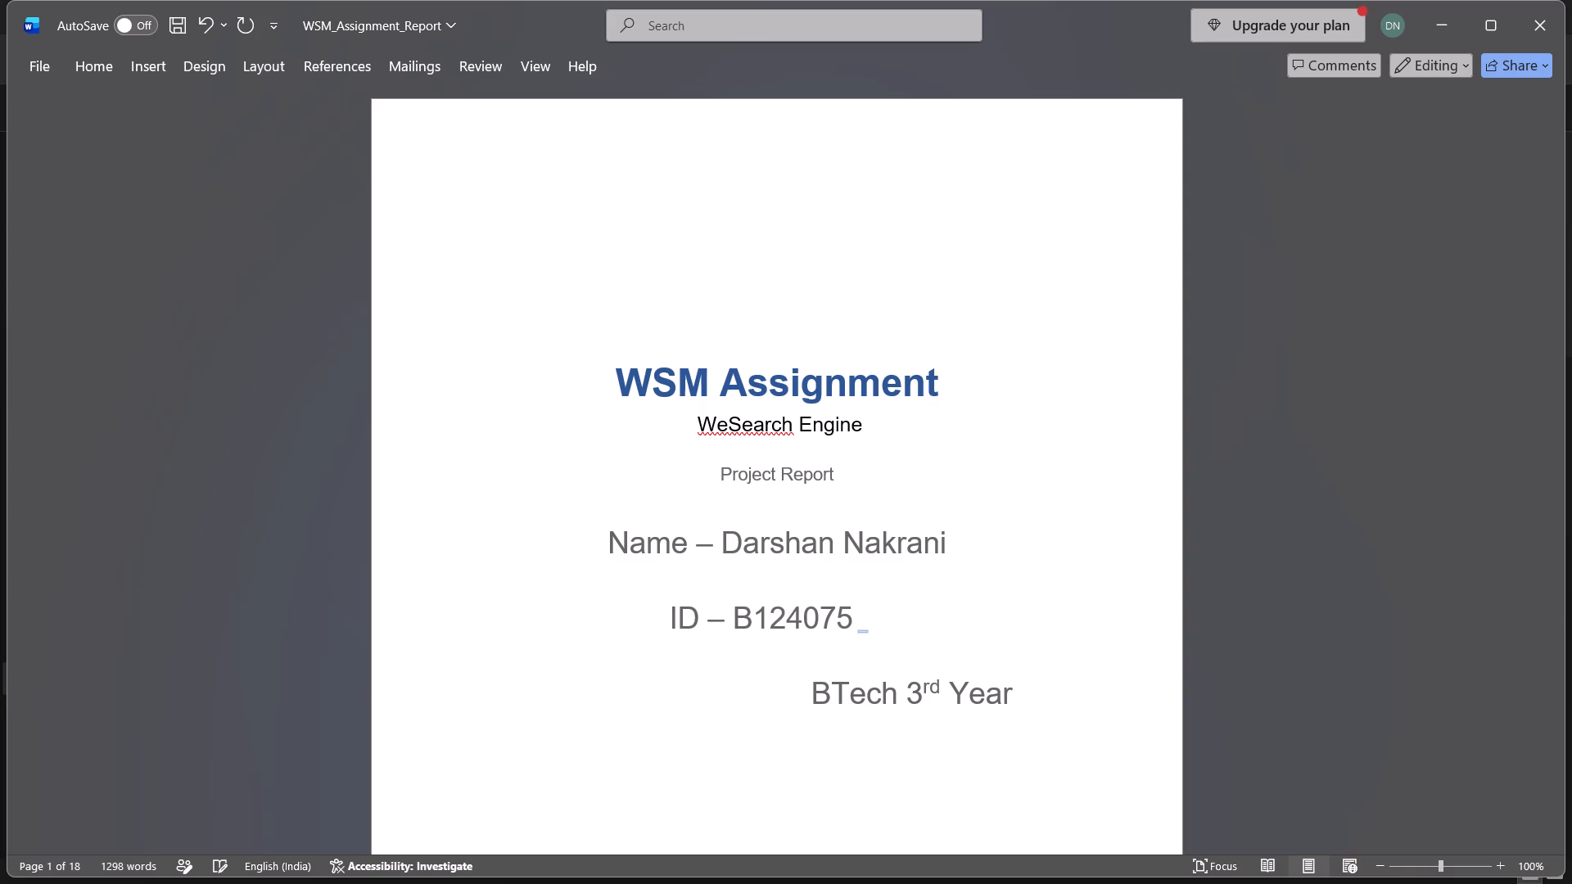
Adjust the leading spaces of the "BTech 3rd Year" line so it sits centred beneath the ID line.
{"action": "left_click", "coordinate": [814, 690]}
{"action": "key", "text": "BackSpace"}
{"action": "key", "text": "BackSpace"}
{"action": "key", "text": "BackSpace"}
{"action": "key", "text": "BackSpace"}
{"action": "key", "text": "BackSpace"}
{"action": "key", "text": "BackSpace"}
{"action": "key", "text": "BackSpace"}
{"action": "key", "text": "BackSpace"}
{"action": "key", "text": "BackSpace"}
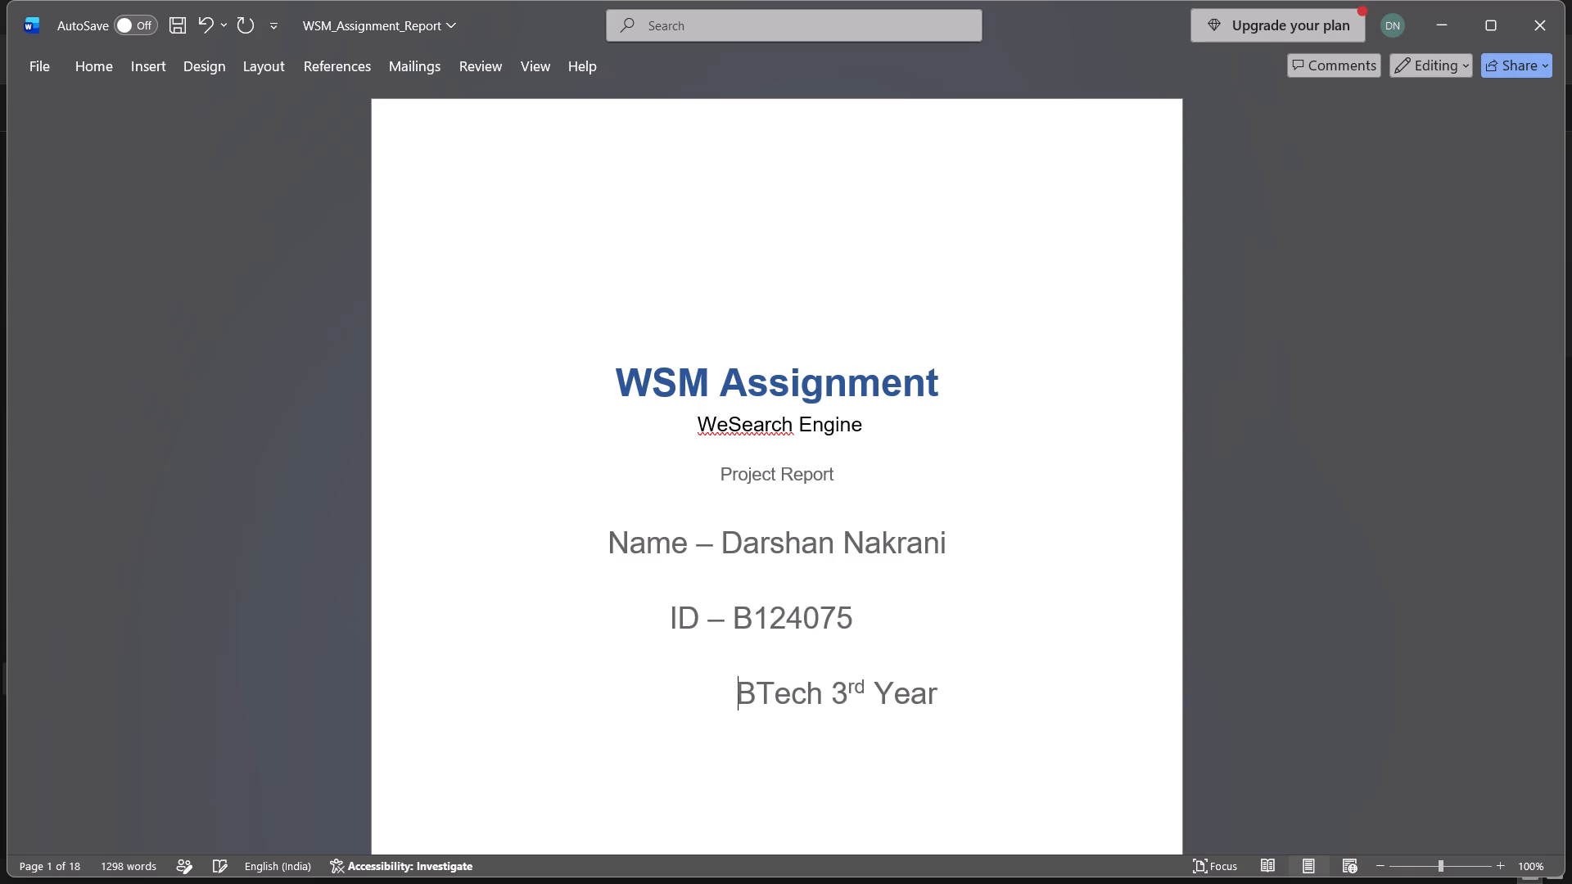
{"action": "key", "text": "BackSpace"}
{"action": "key", "text": "BackSpace"}
{"action": "key", "text": "BackSpace"}
{"action": "key", "text": "BackSpace"}
{"action": "key", "text": "BackSpace"}
{"action": "key", "text": "BackSpace"}
{"action": "key", "text": "BackSpace"}
{"action": "key", "text": "BackSpace"}
{"action": "key", "text": "BackSpace"}
{"action": "key", "text": "BackSpace"}
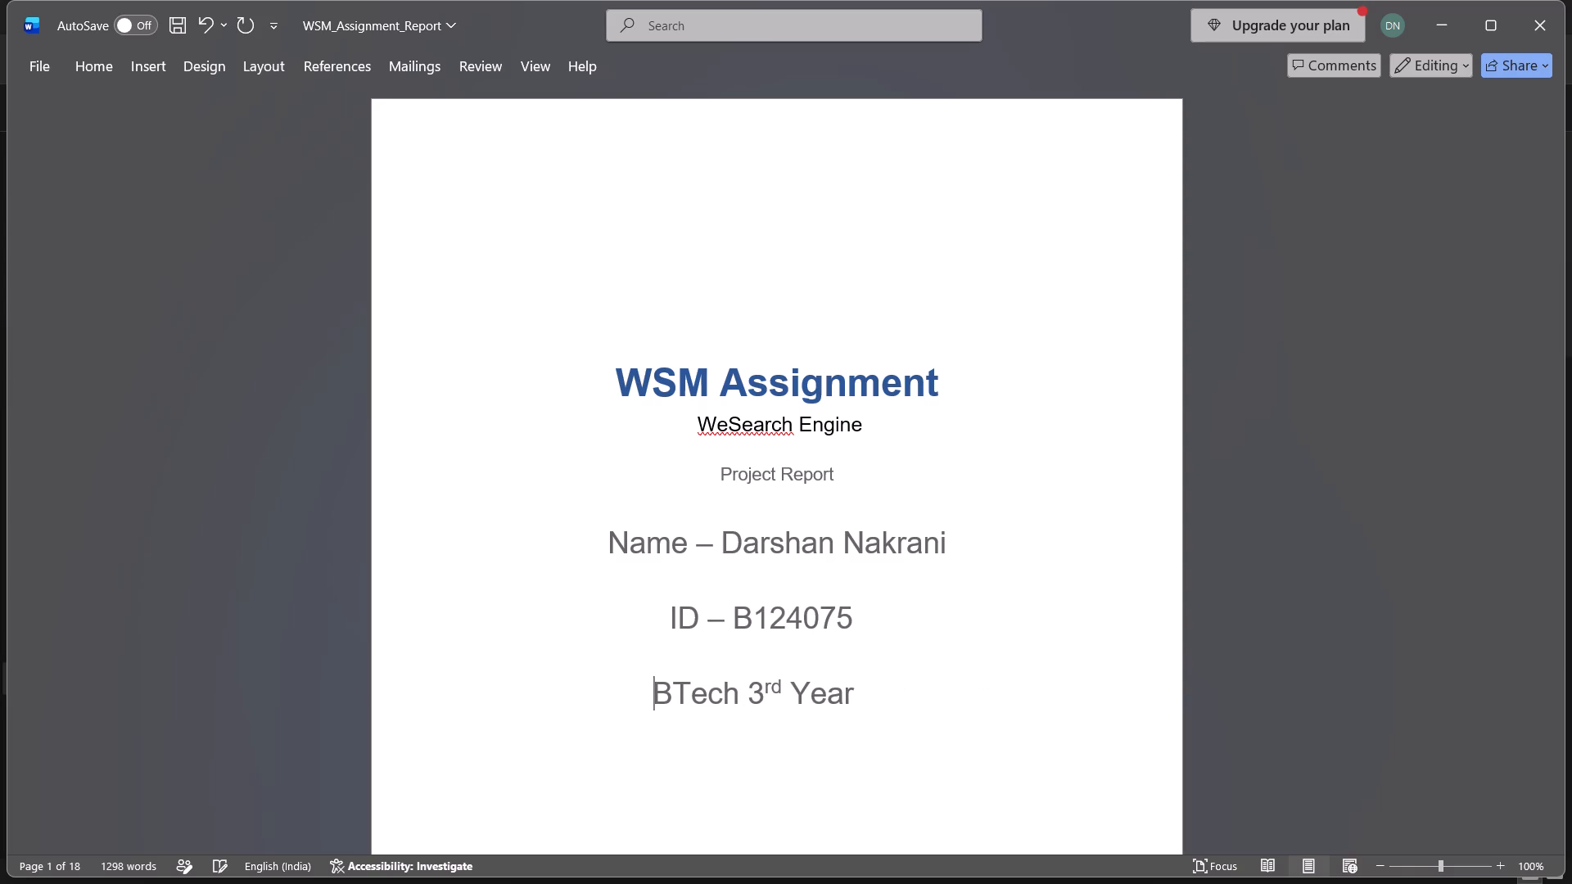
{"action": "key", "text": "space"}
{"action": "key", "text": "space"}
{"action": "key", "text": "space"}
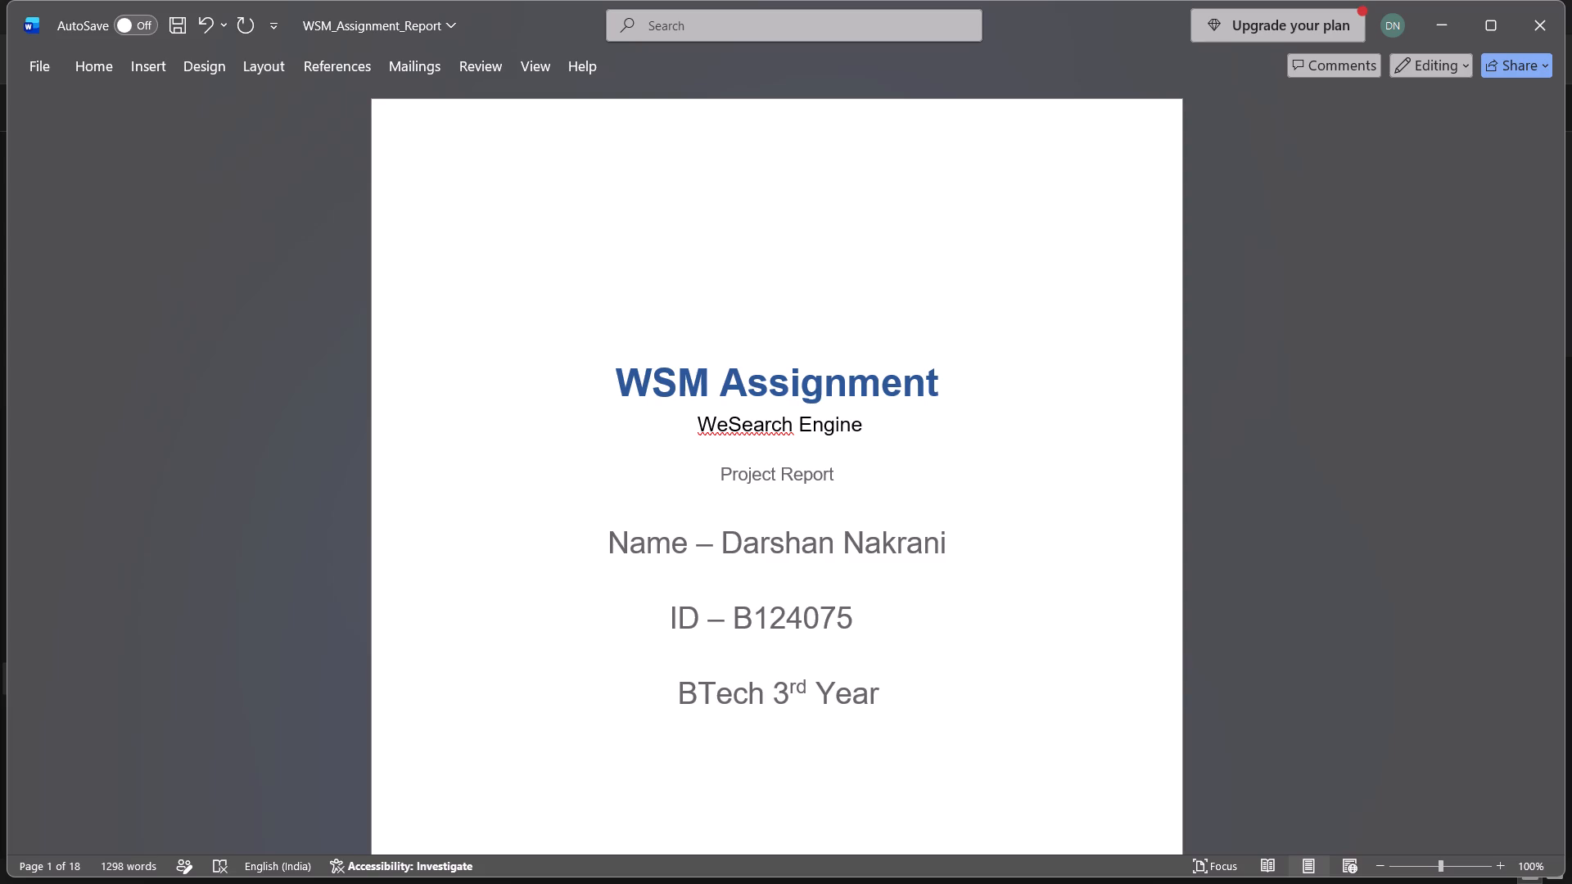
Correct "WeSearch Engine" in the subtitle to "Web Search Engine".
{"action": "scroll", "coordinate": [1074, 696], "scroll_direction": "down", "scroll_amount": 3}
{"action": "scroll", "coordinate": [1074, 696], "scroll_direction": "up", "scroll_amount": 3}
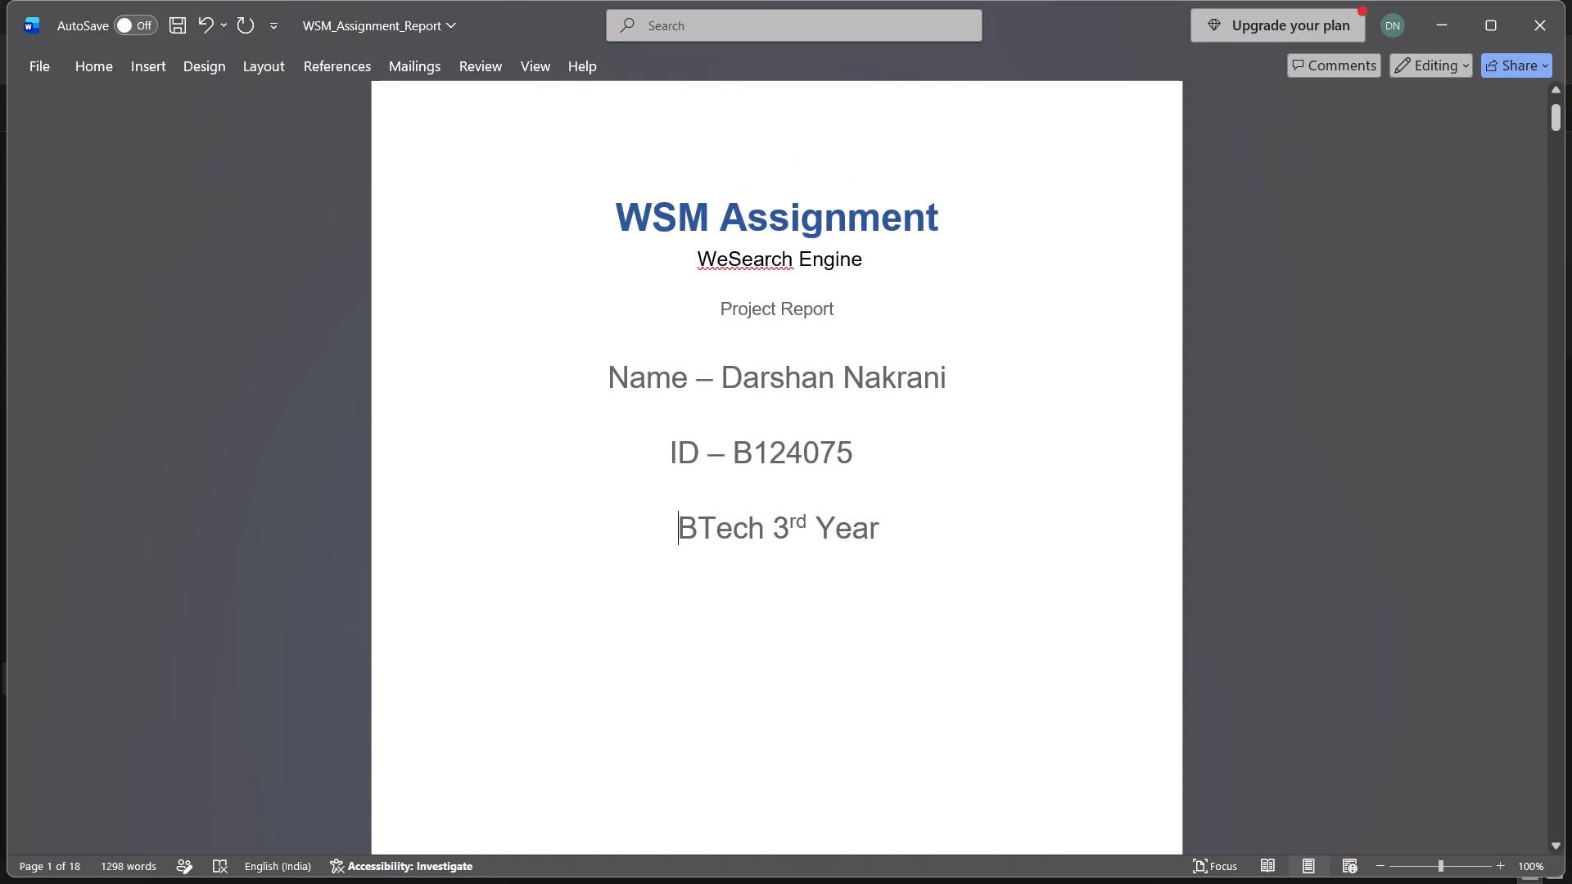
{"action": "left_click", "coordinate": [724, 258]}
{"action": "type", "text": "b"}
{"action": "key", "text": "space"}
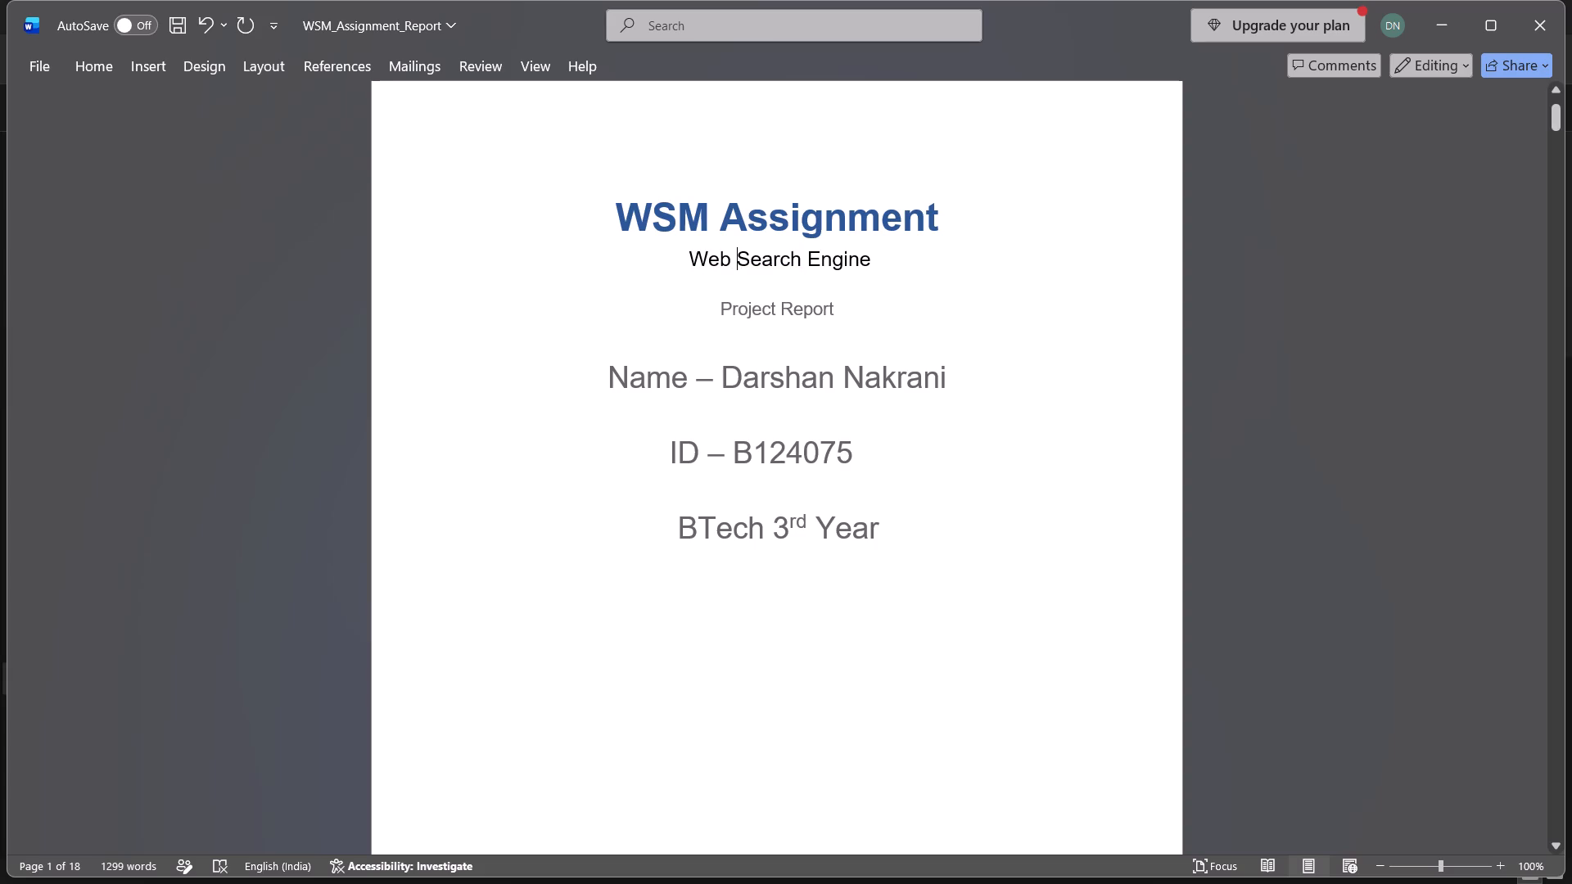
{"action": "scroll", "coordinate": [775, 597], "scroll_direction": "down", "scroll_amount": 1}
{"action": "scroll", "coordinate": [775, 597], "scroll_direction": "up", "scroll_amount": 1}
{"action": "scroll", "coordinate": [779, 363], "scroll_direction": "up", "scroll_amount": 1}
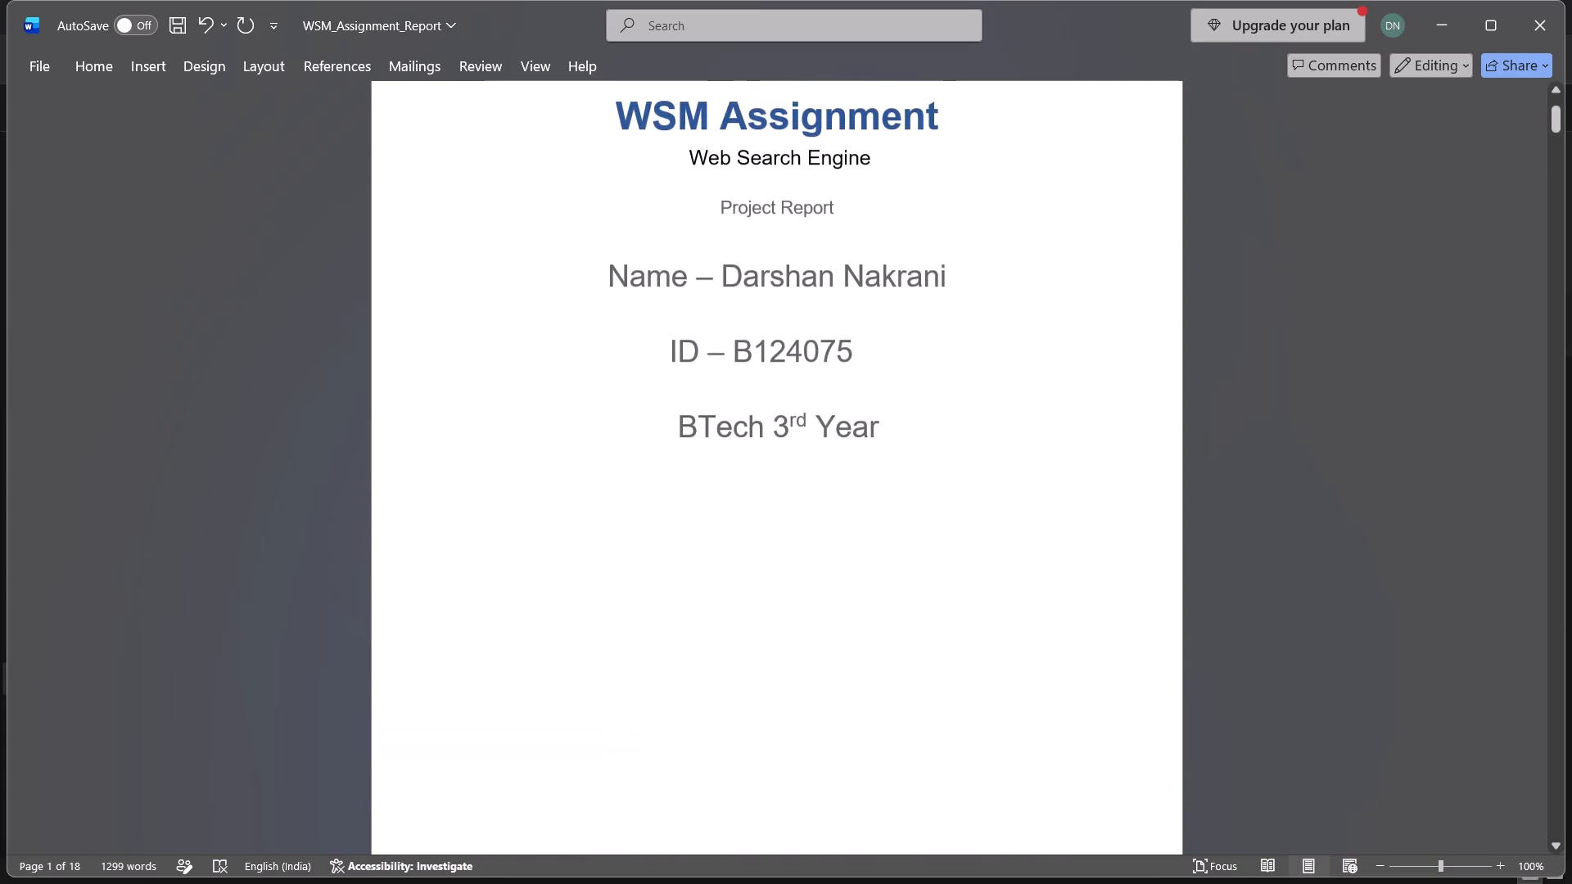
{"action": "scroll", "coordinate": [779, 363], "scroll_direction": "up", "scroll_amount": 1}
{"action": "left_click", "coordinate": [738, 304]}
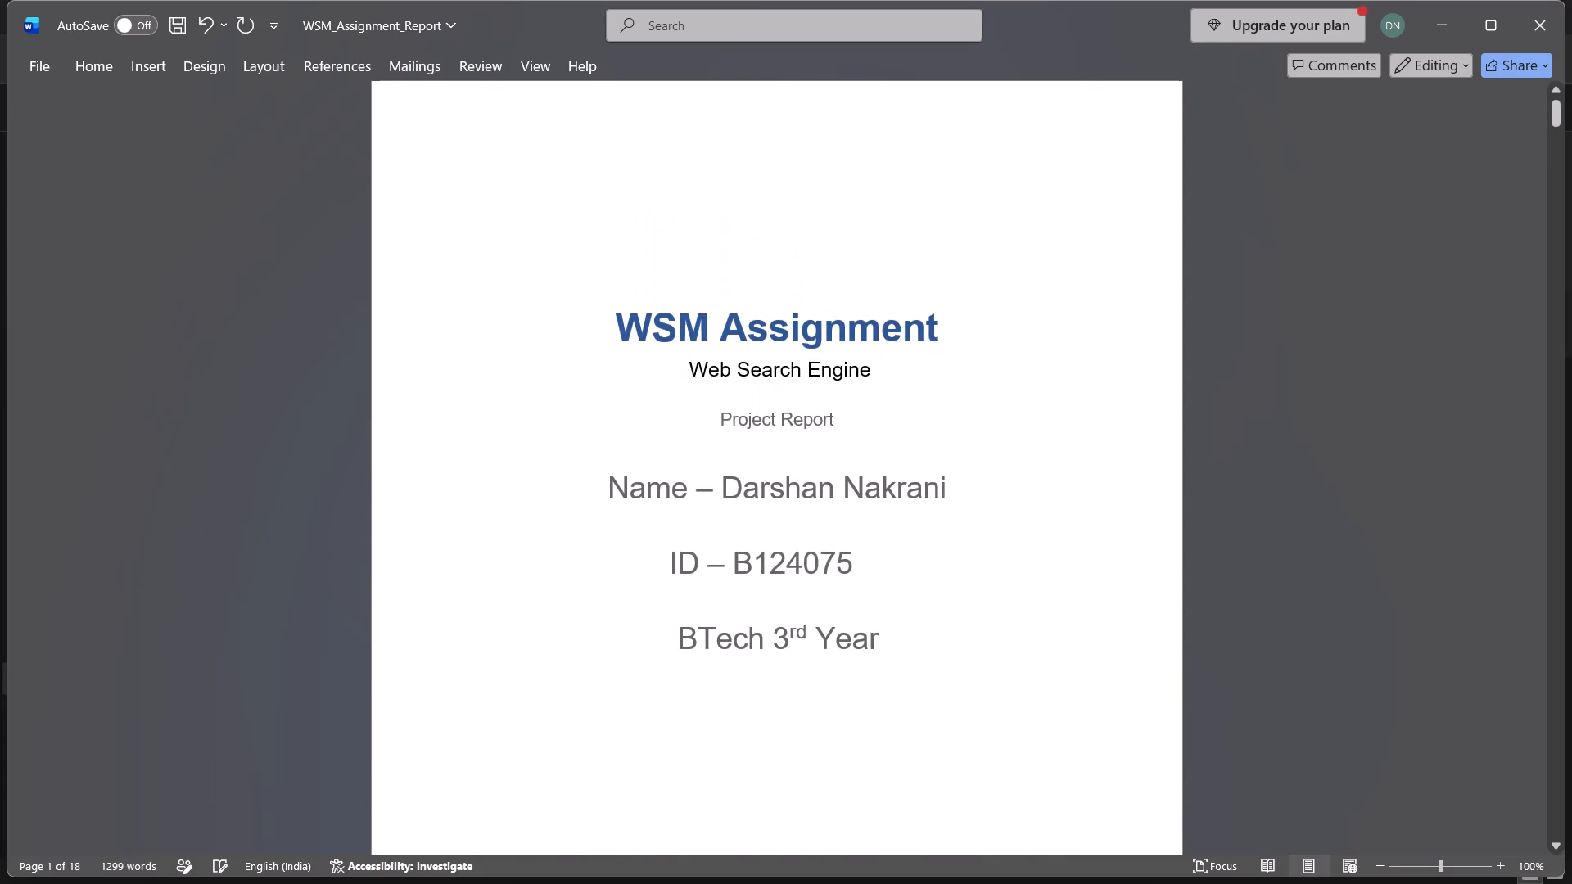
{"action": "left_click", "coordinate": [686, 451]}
Insert one blank line between the "Project Report" line and the Name line on the title page.
{"action": "left_click", "coordinate": [880, 416]}
{"action": "key", "text": "Return"}
{"action": "key", "text": "Return"}
{"action": "key", "text": "BackSpace"}
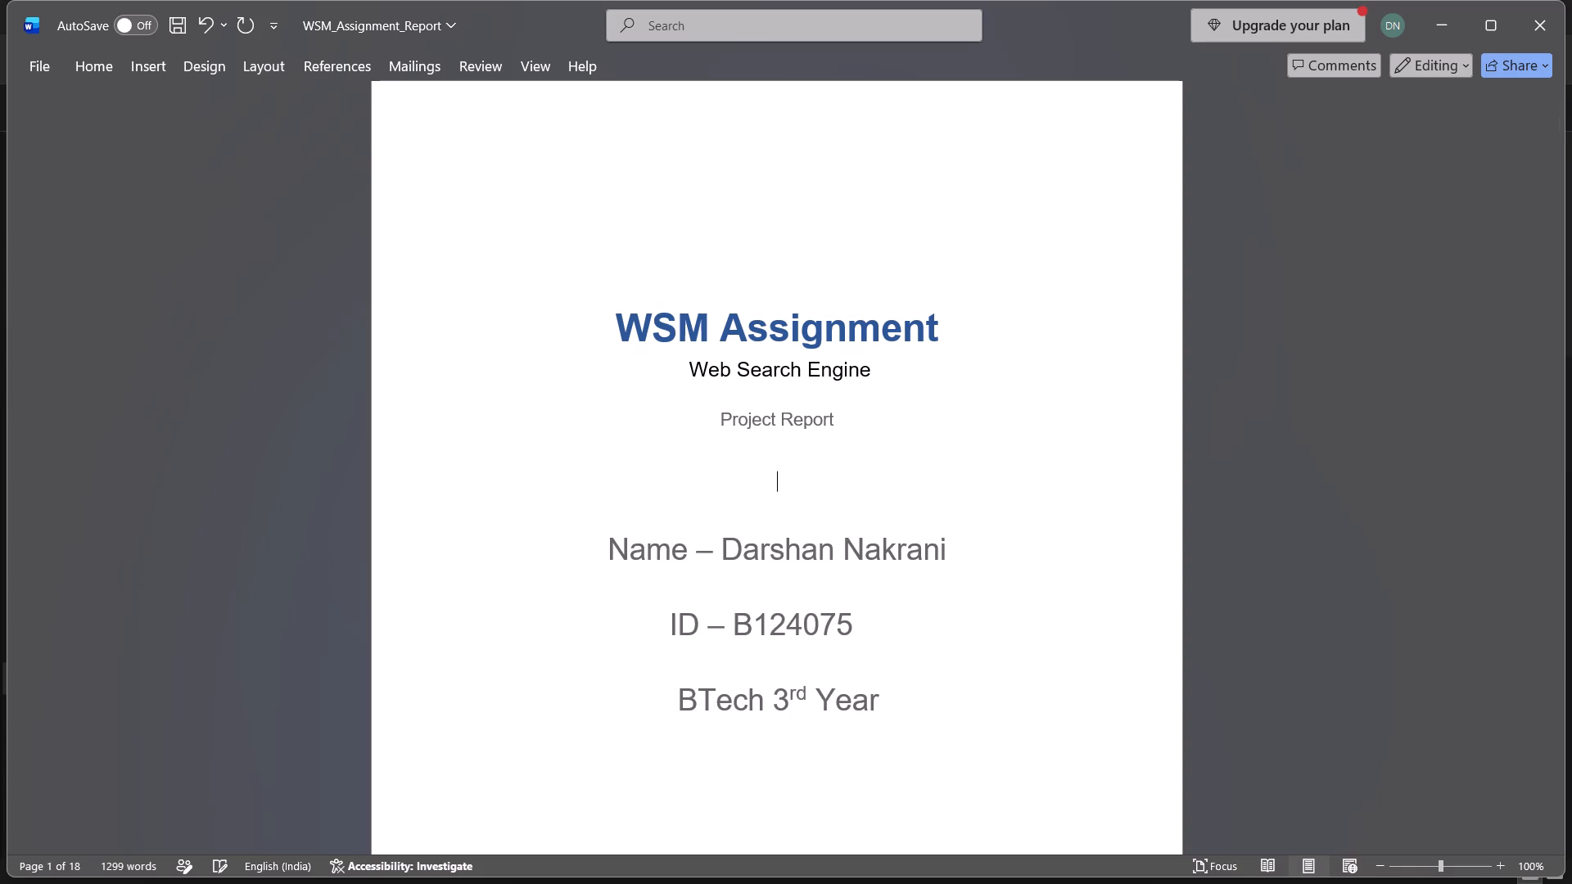
Change the font of the Name, ID and BTech 3rd Year lines to Bahnschrift.
{"action": "scroll", "coordinate": [880, 416], "scroll_direction": "down", "scroll_amount": 1}
{"action": "scroll", "coordinate": [880, 416], "scroll_direction": "up", "scroll_amount": 2}
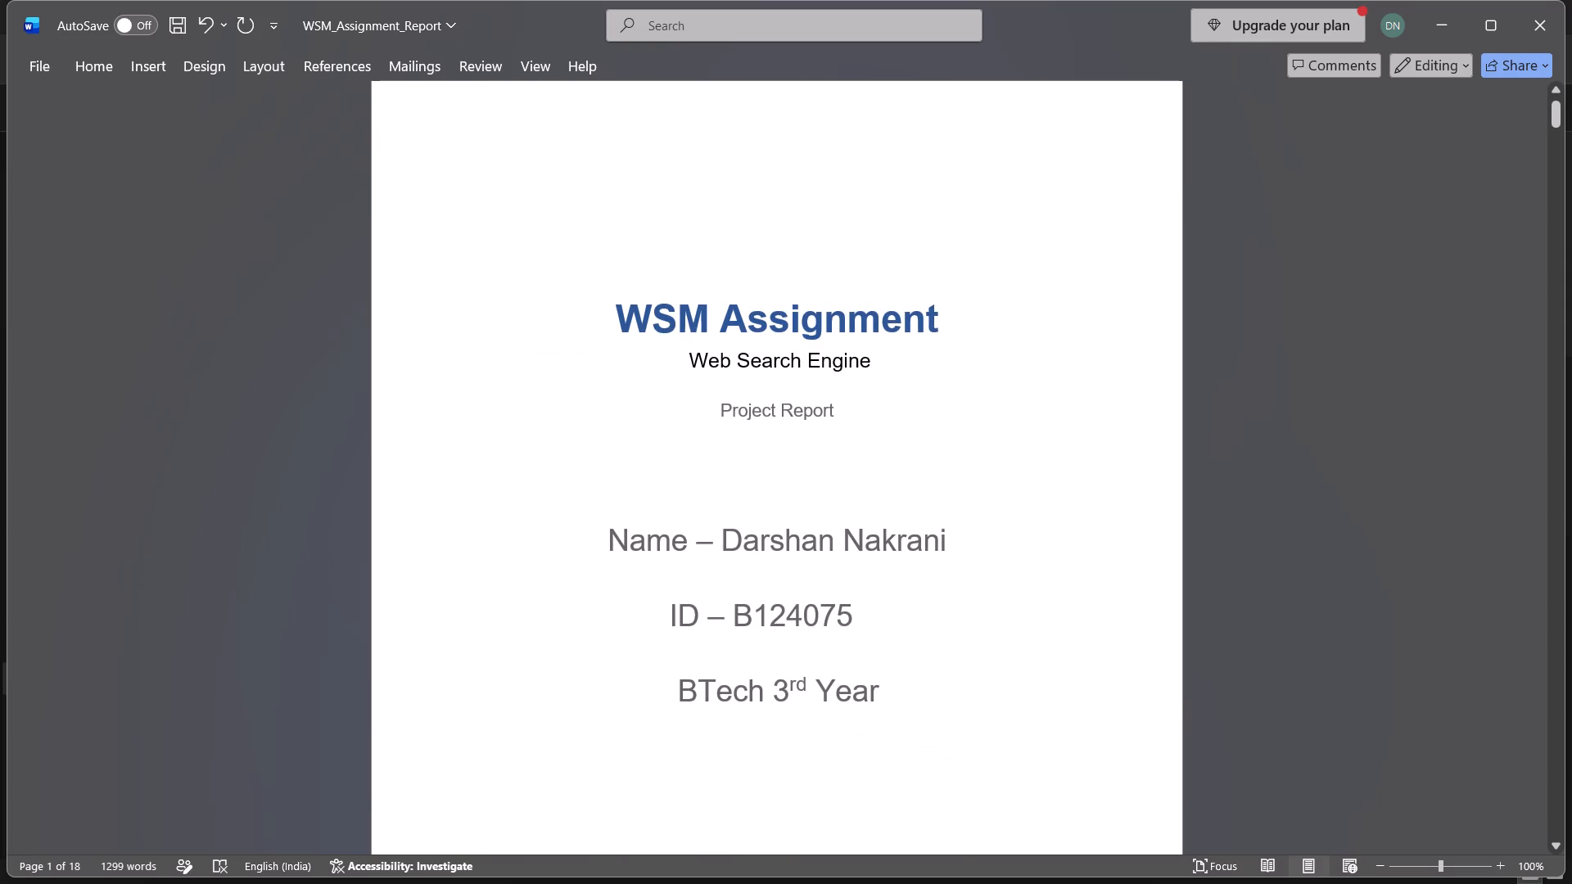
{"action": "left_click_drag", "start_coordinate": [892, 706], "coordinate": [604, 559]}
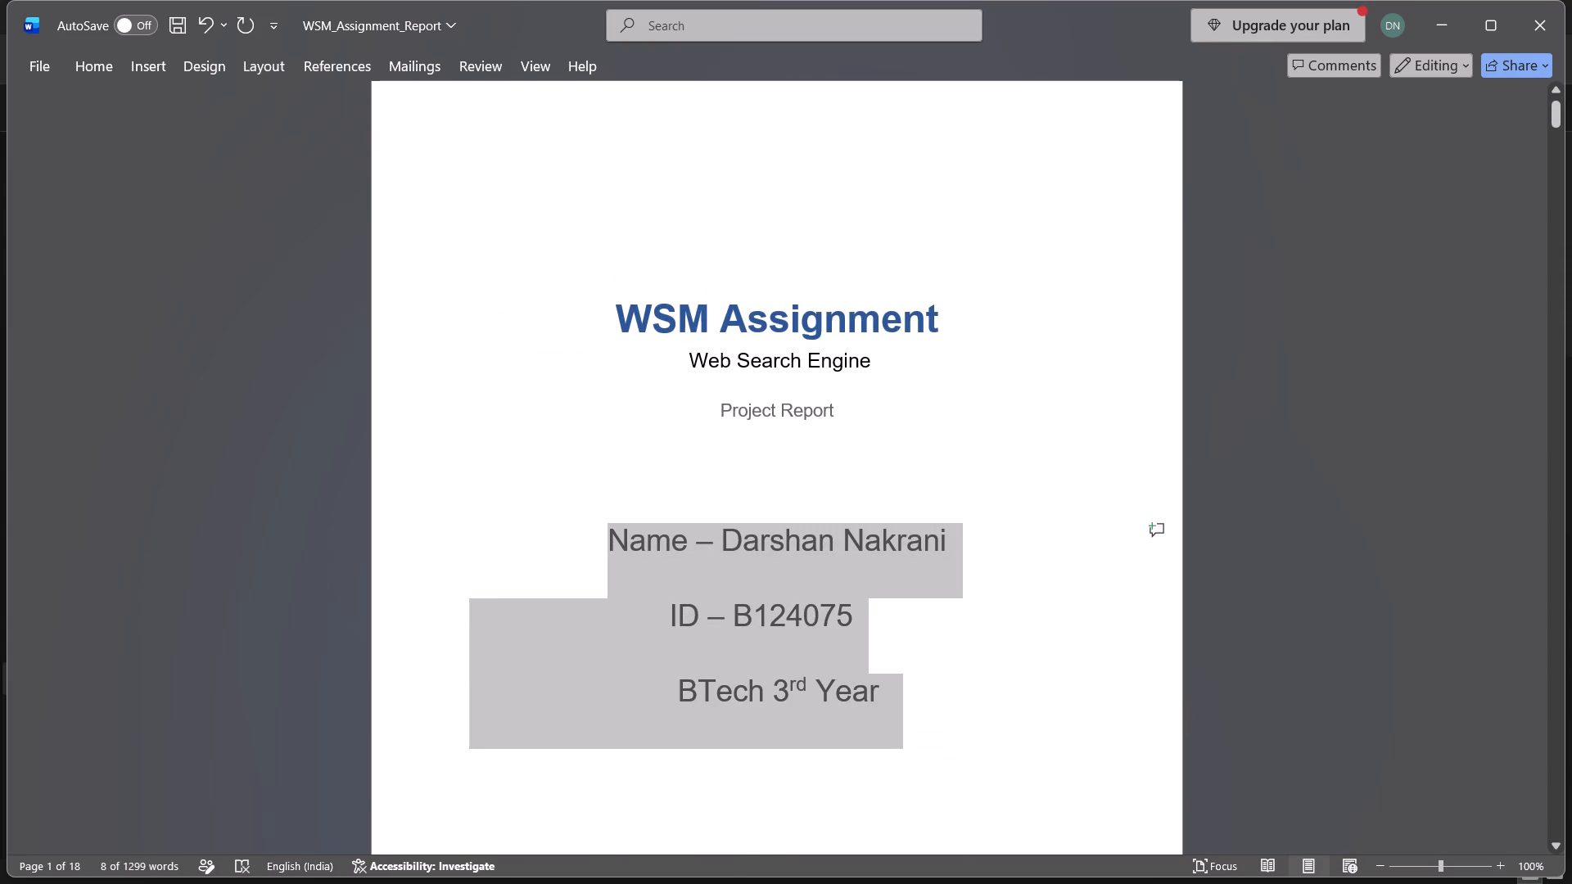
{"action": "left_click", "coordinate": [90, 70]}
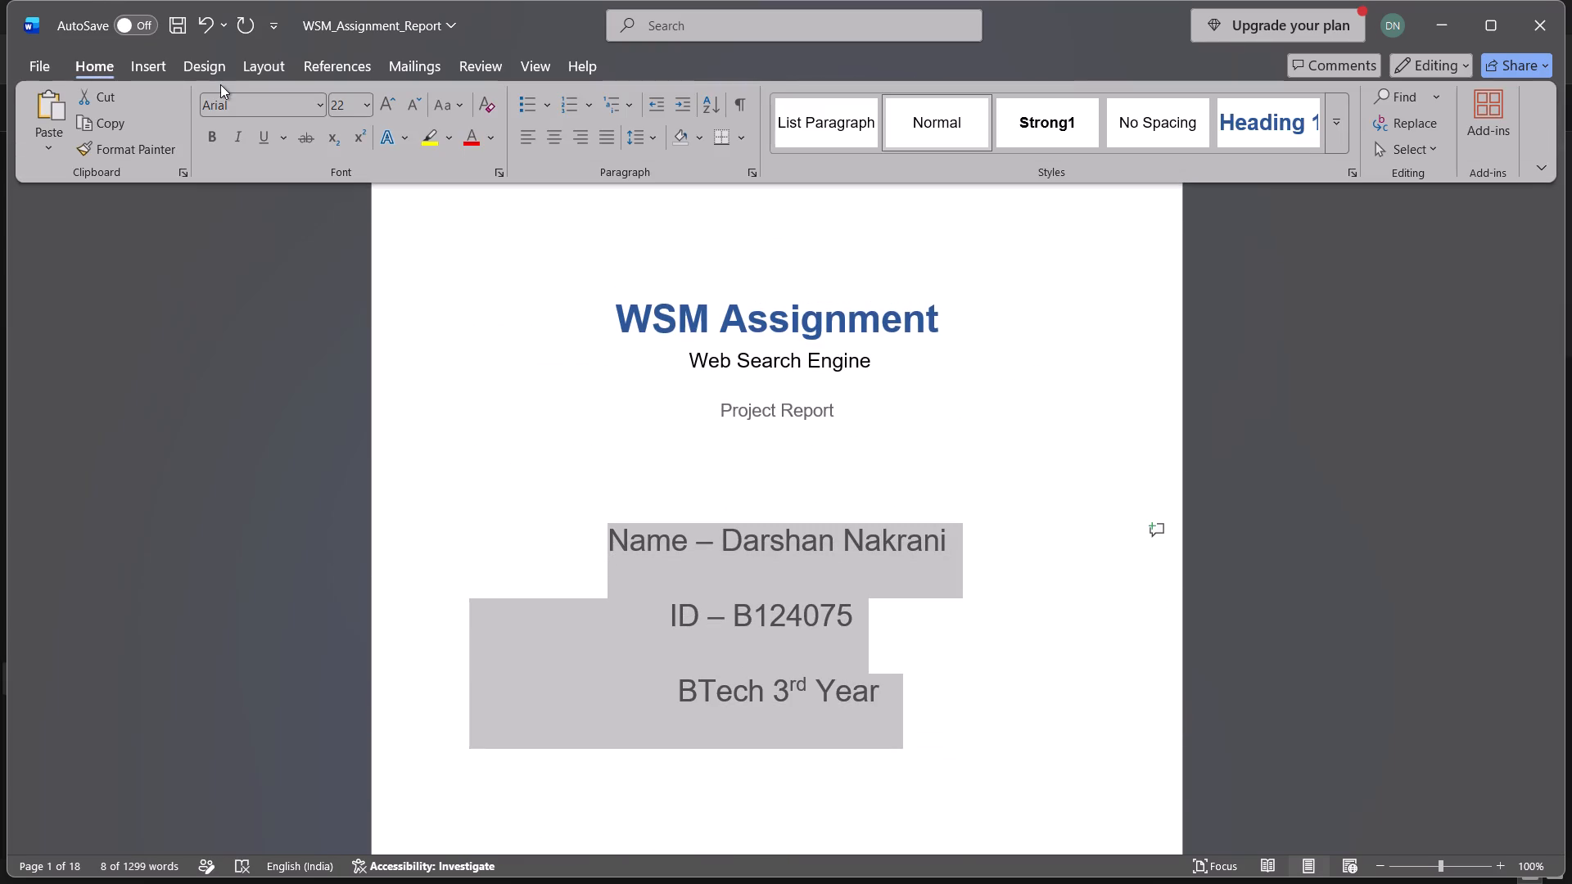
{"action": "left_click", "coordinate": [305, 98]}
{"action": "left_click", "coordinate": [323, 103]}
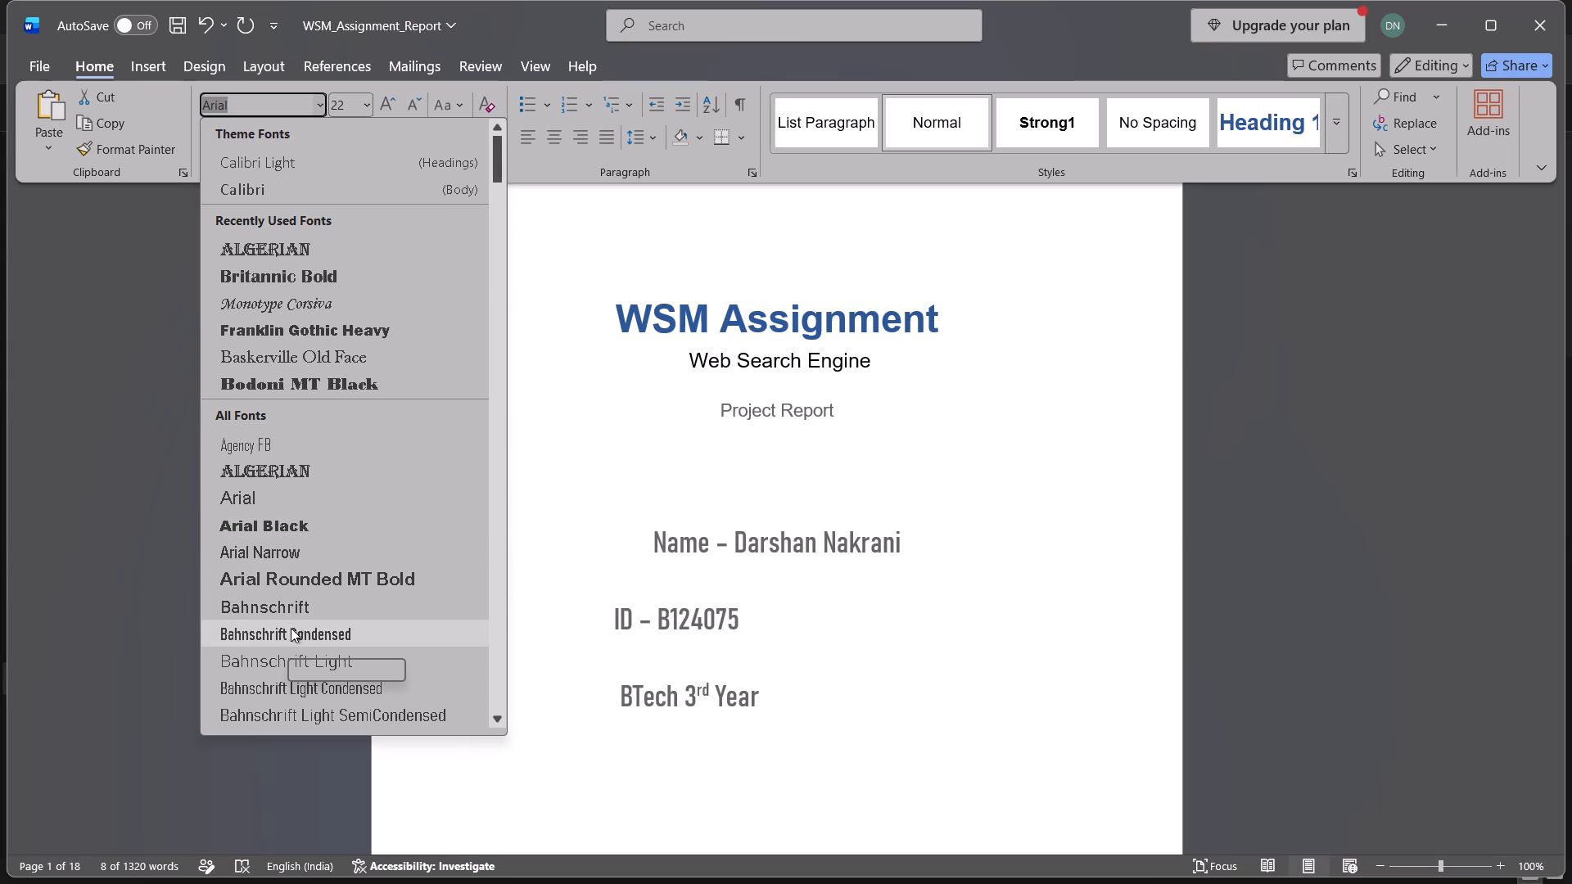
{"action": "left_click", "coordinate": [295, 609]}
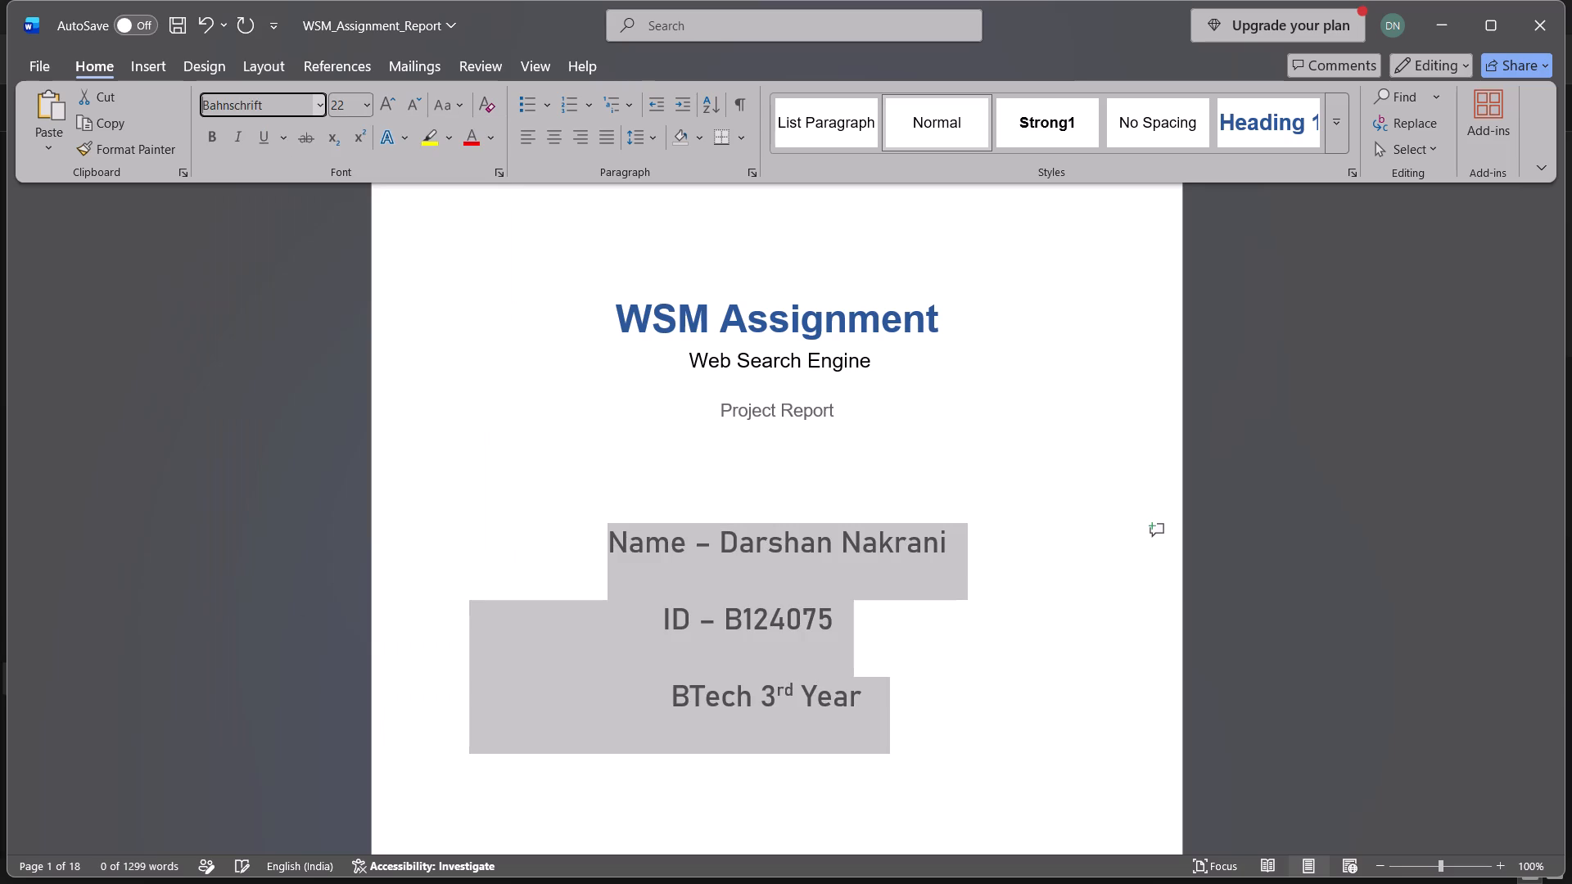
{"action": "left_click", "coordinate": [984, 464]}
{"action": "left_click", "coordinate": [984, 464]}
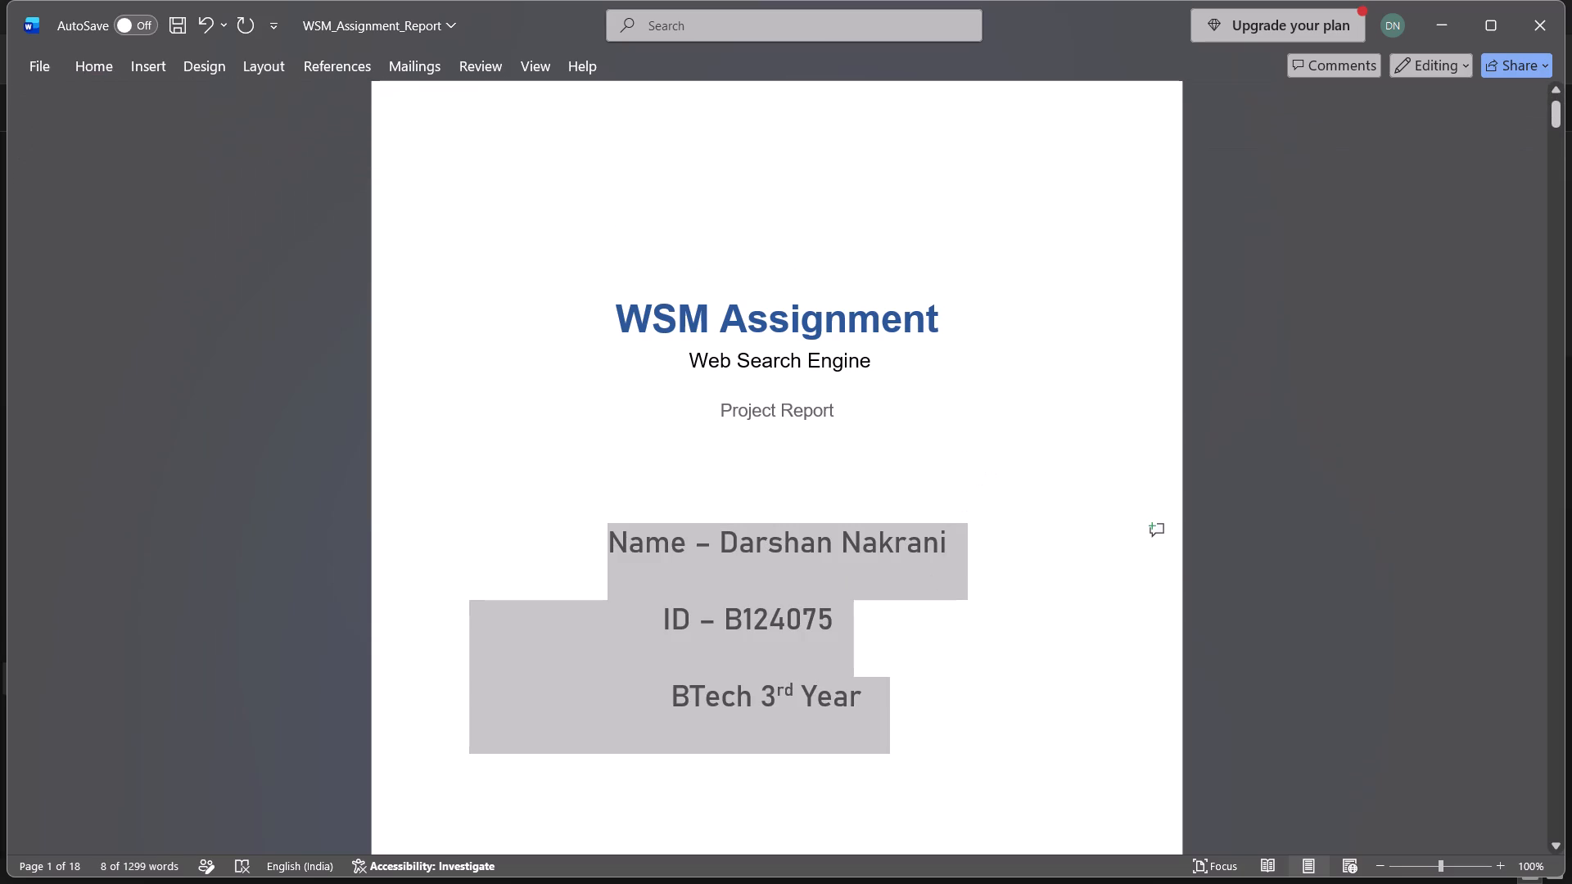
Set the font size of the "Web Search Engine" and "Project Report" lines to 20.
{"action": "scroll", "coordinate": [970, 703], "scroll_direction": "down", "scroll_amount": 2}
{"action": "scroll", "coordinate": [970, 703], "scroll_direction": "up", "scroll_amount": 2}
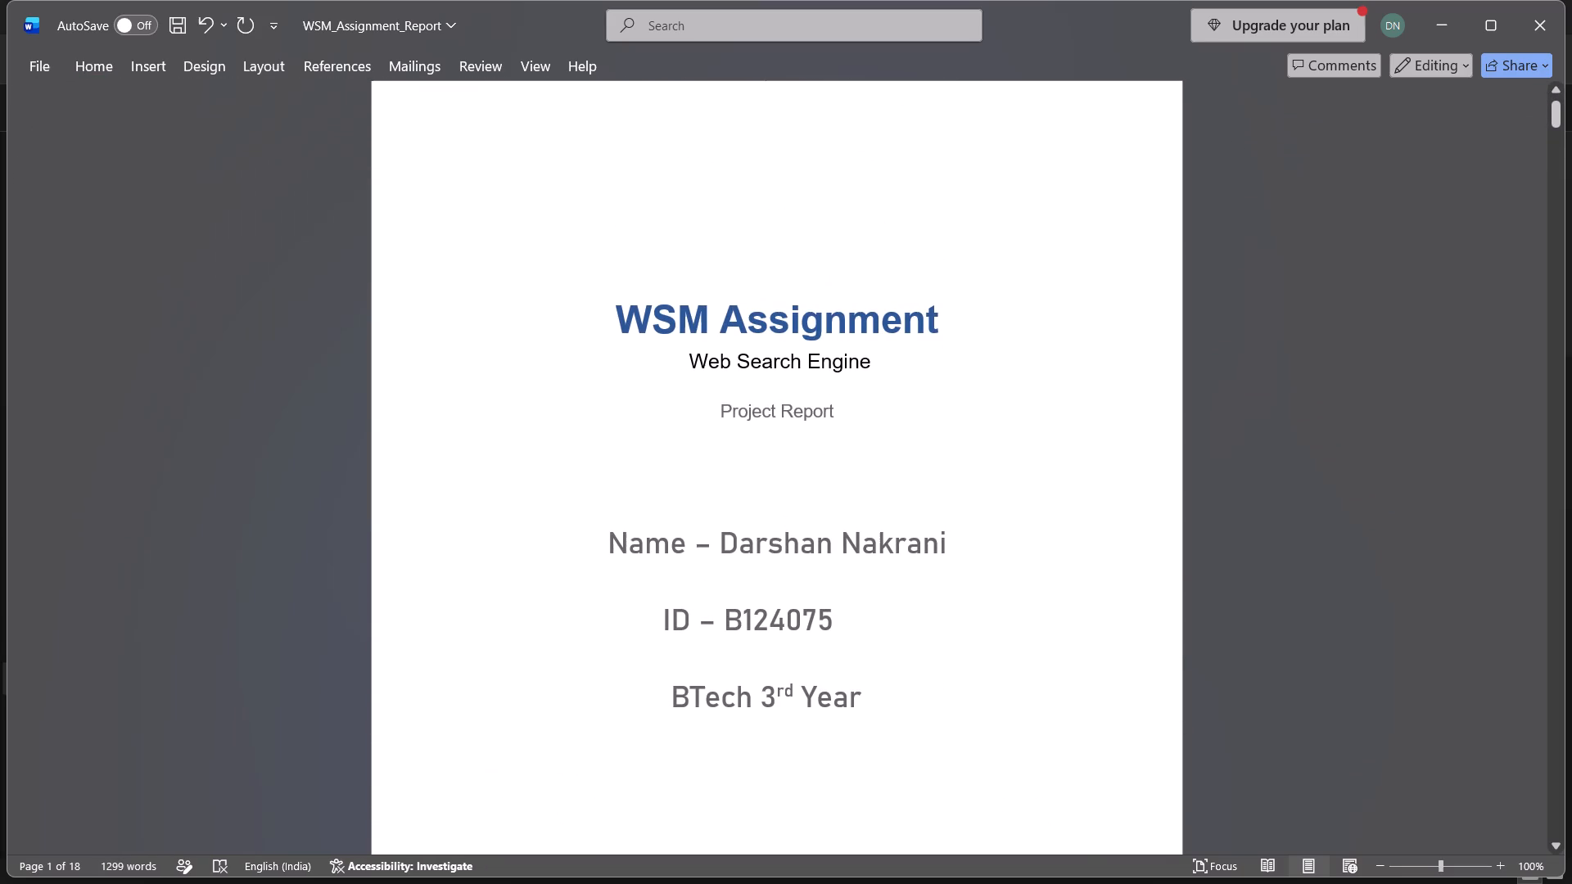
{"action": "left_click_drag", "start_coordinate": [853, 421], "coordinate": [689, 363]}
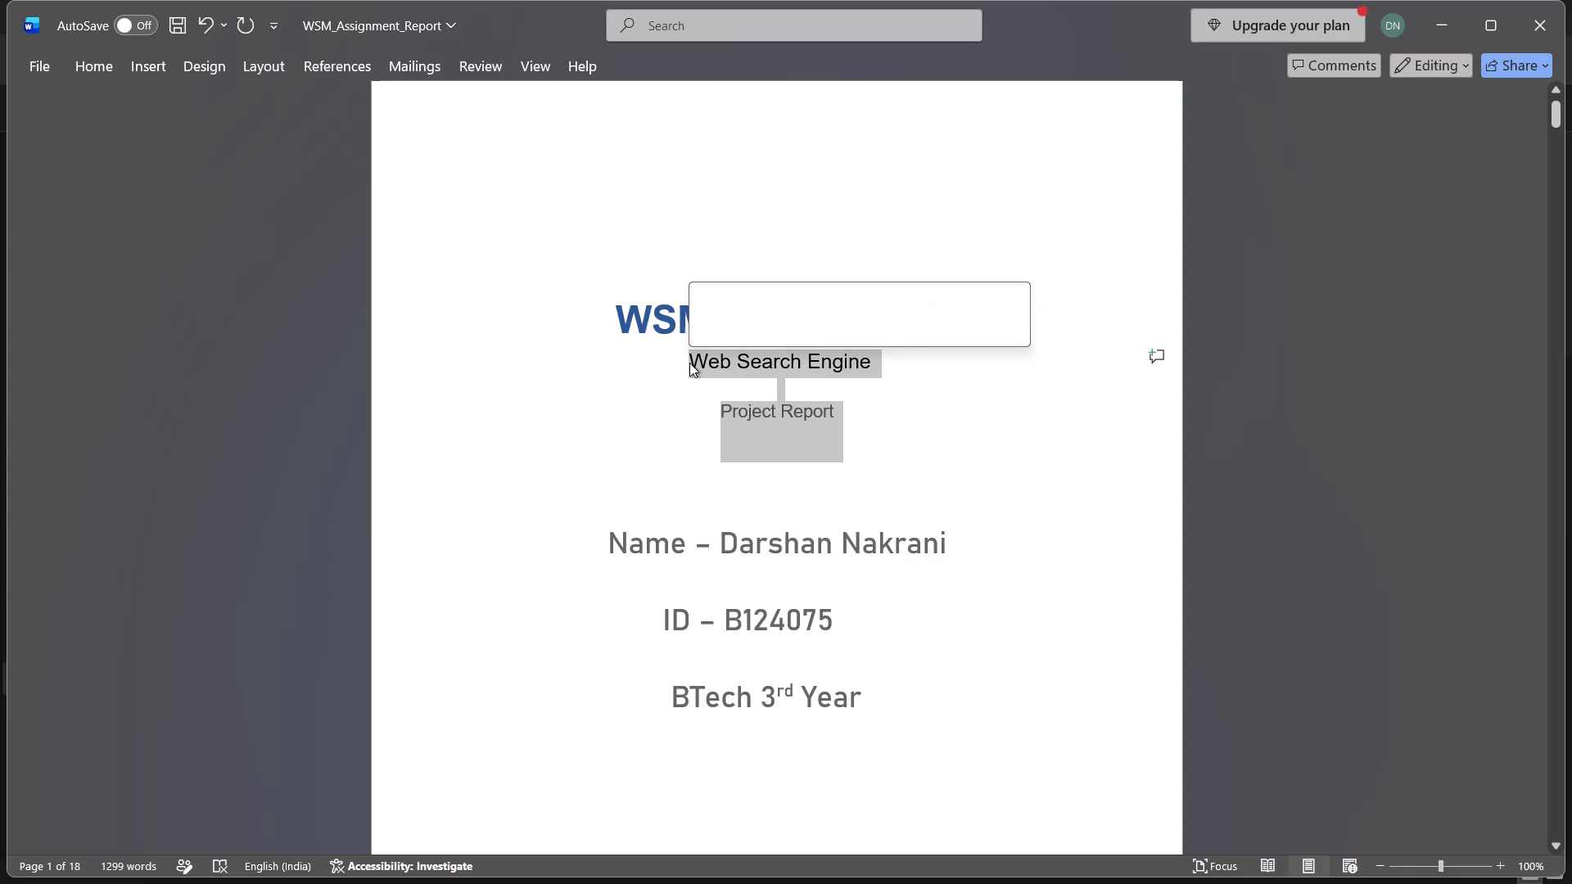
{"action": "left_click", "coordinate": [102, 58]}
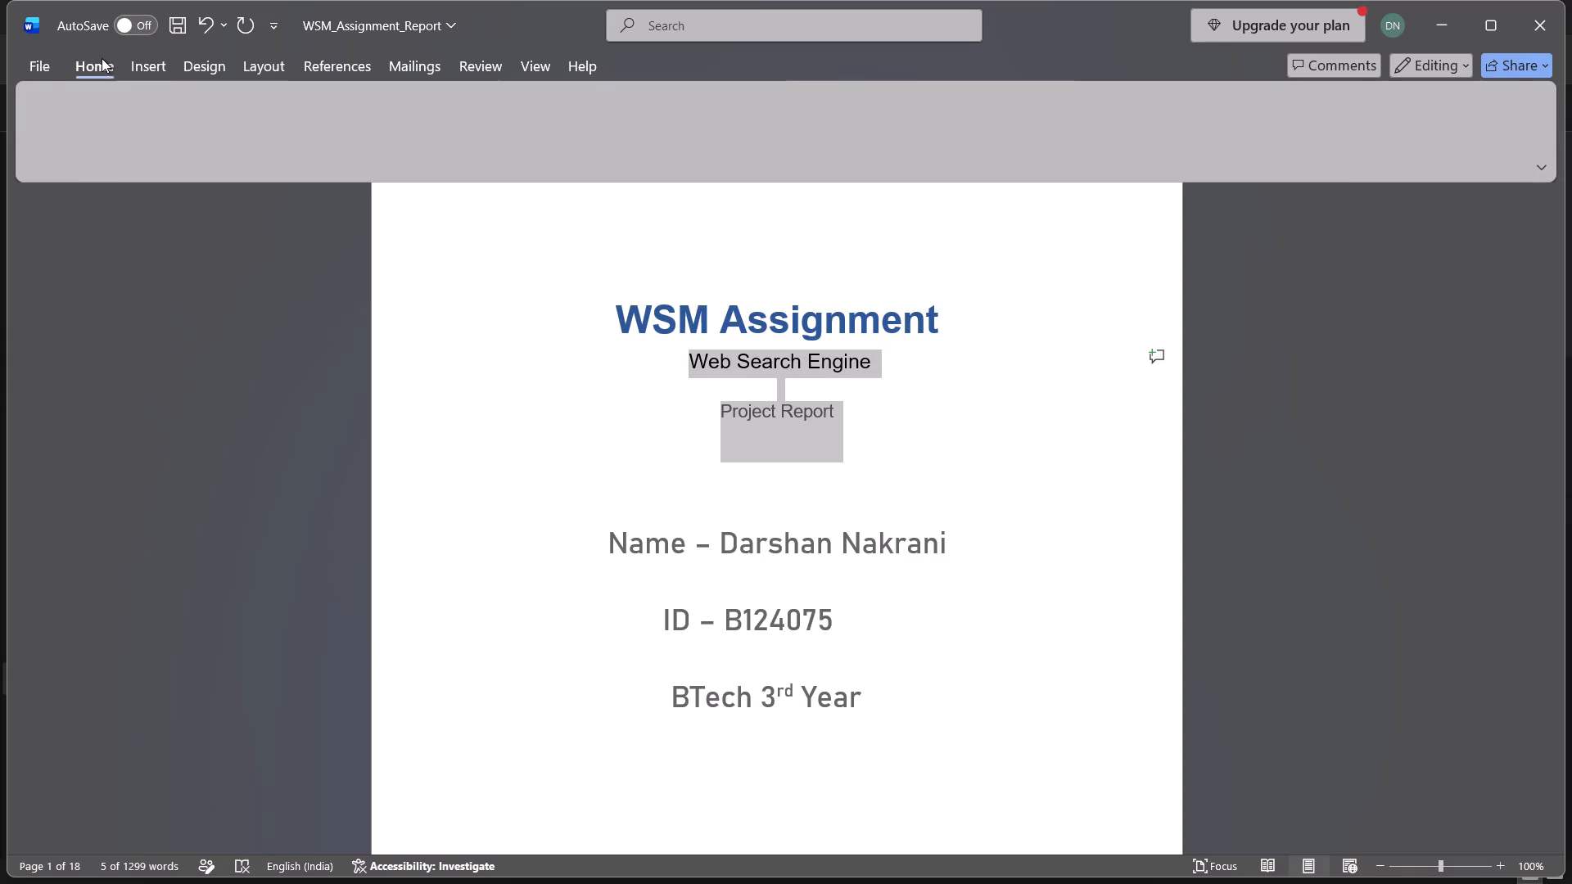
{"action": "left_click", "coordinate": [359, 110]}
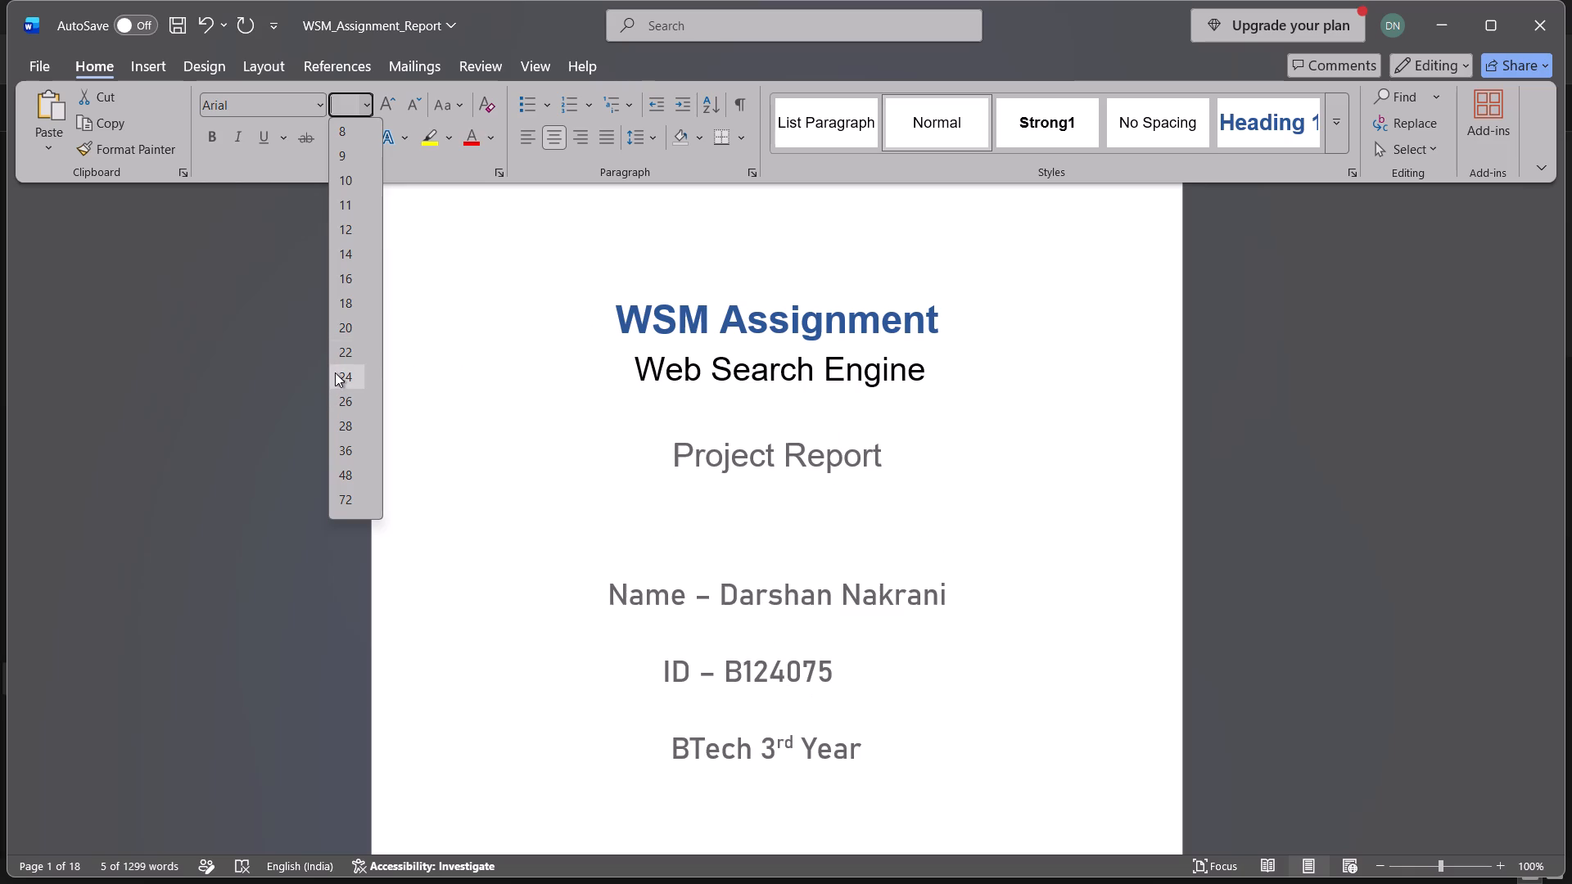
{"action": "left_click", "coordinate": [336, 325]}
{"action": "left_click", "coordinate": [977, 337]}
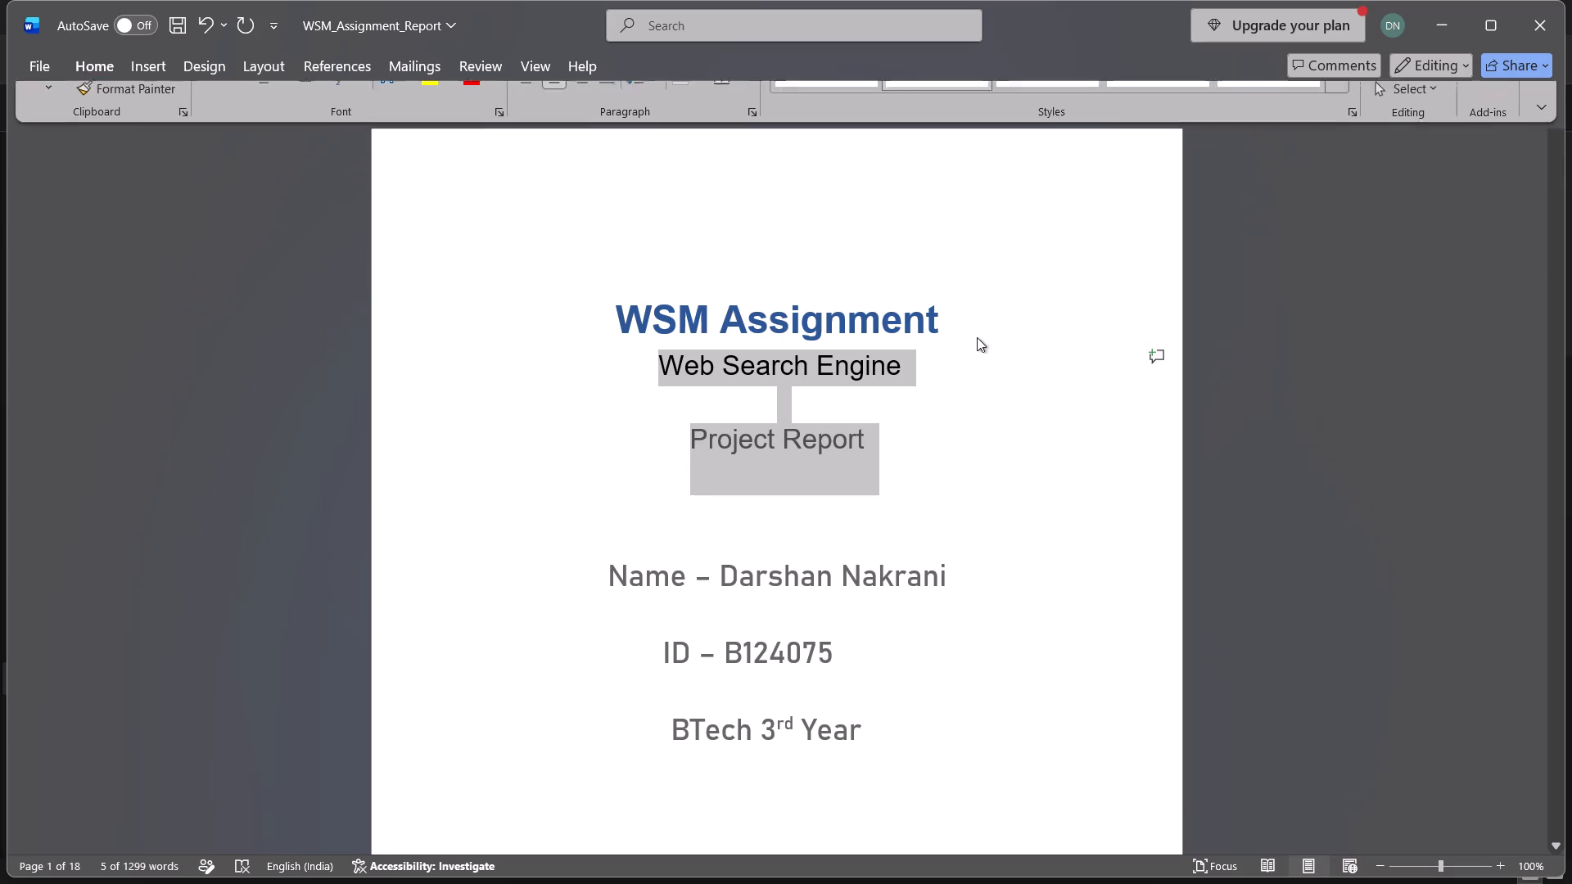
{"action": "left_click", "coordinate": [1024, 440]}
{"action": "right_click", "coordinate": [1024, 440]}
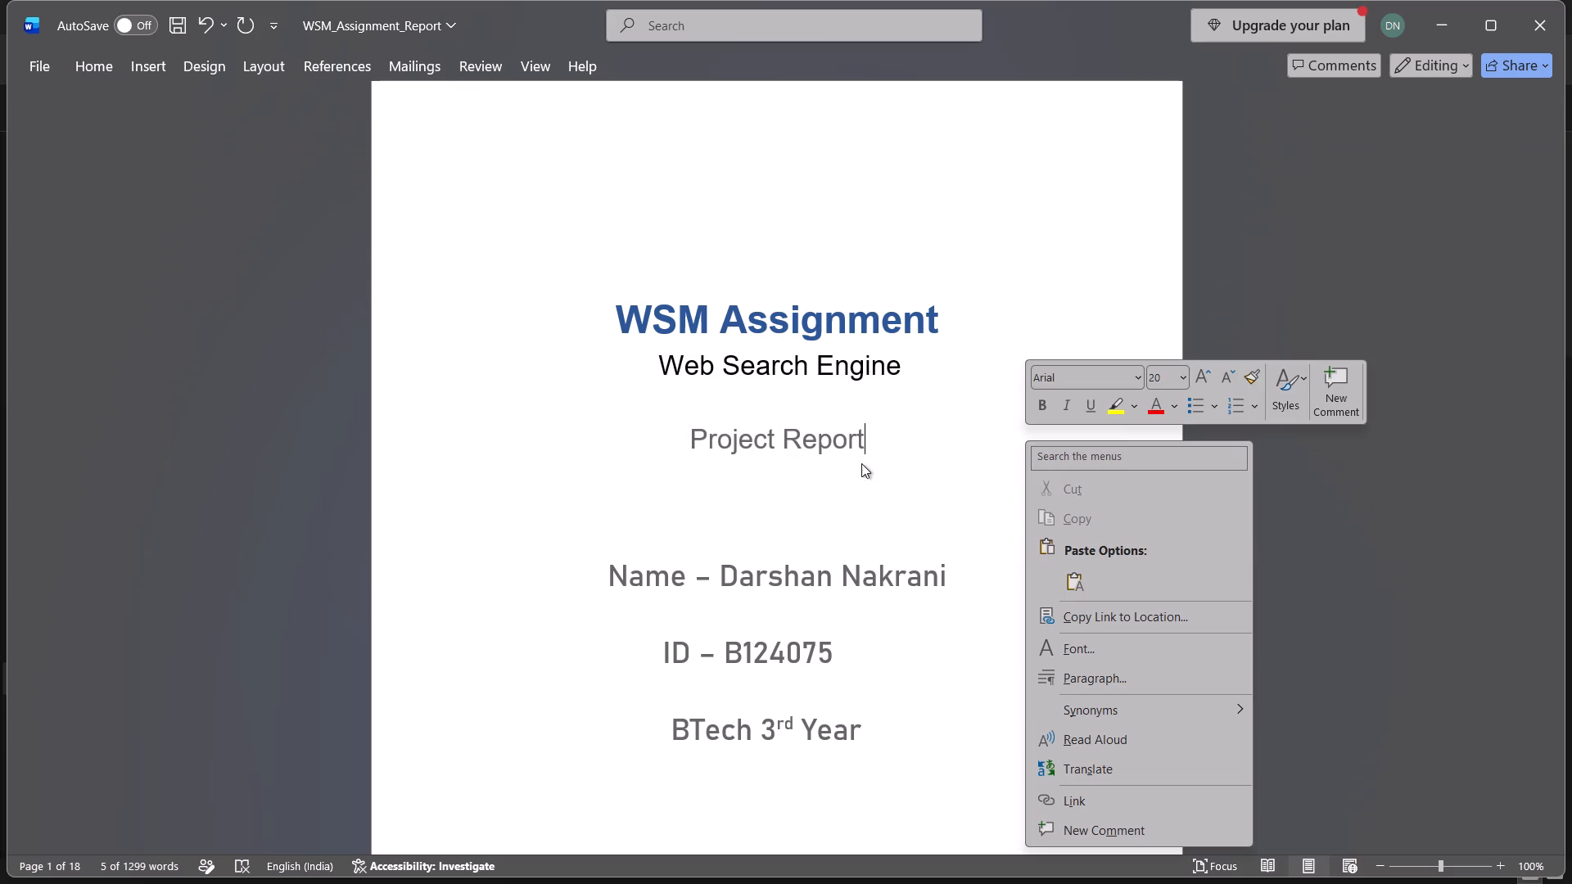
{"action": "left_click", "coordinate": [861, 463]}
{"action": "scroll", "coordinate": [861, 463], "scroll_direction": "down", "scroll_amount": 1}
{"action": "scroll", "coordinate": [861, 463], "scroll_direction": "up", "scroll_amount": 3}
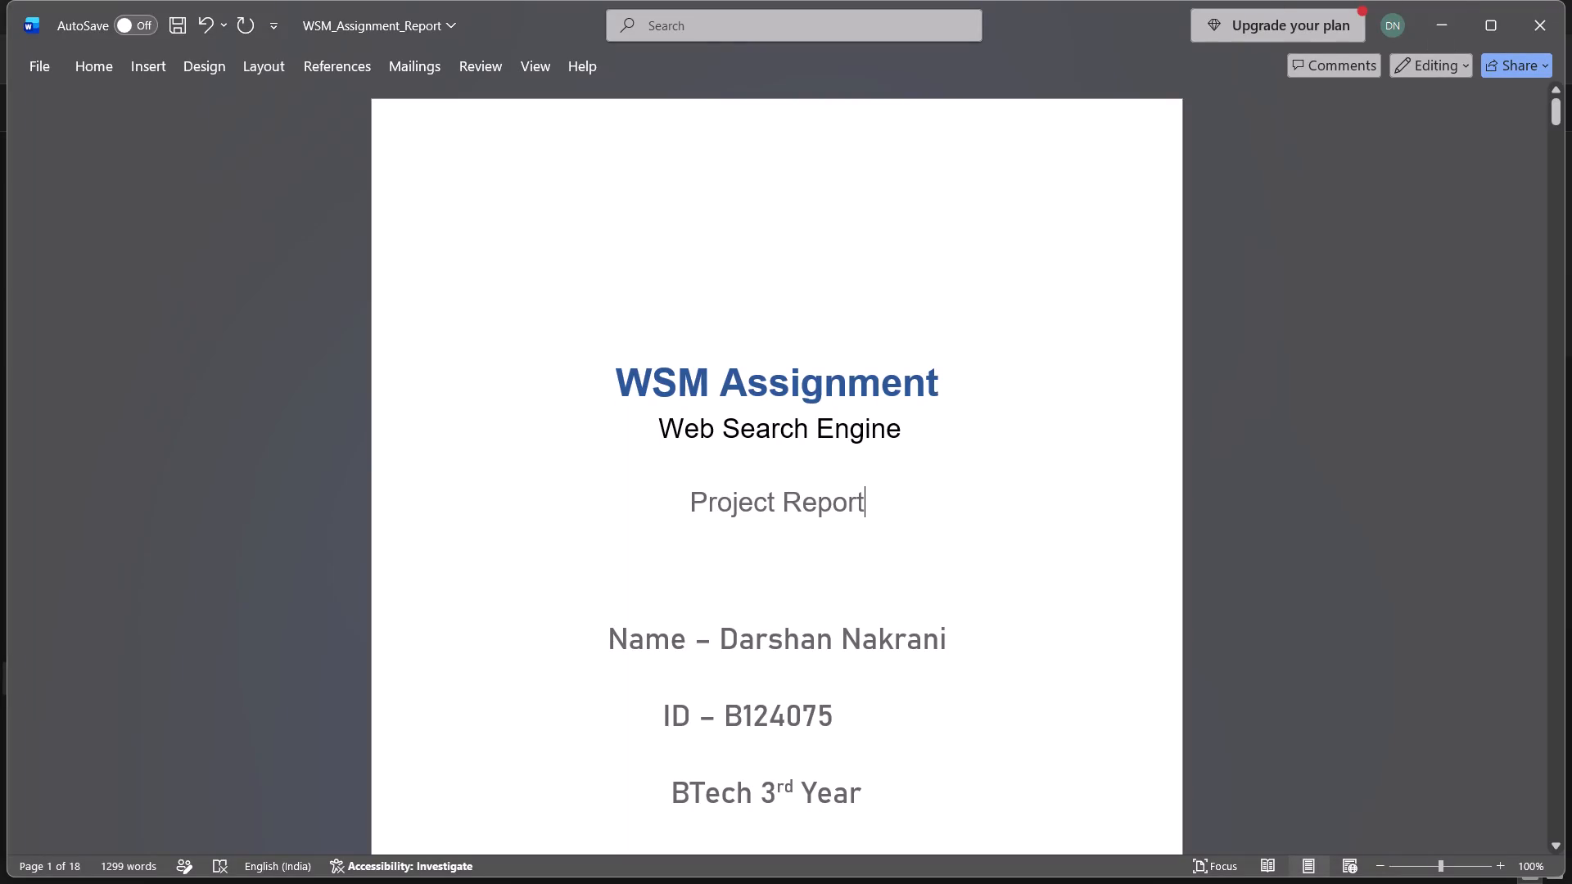
{"action": "left_click", "coordinate": [1444, 10]}
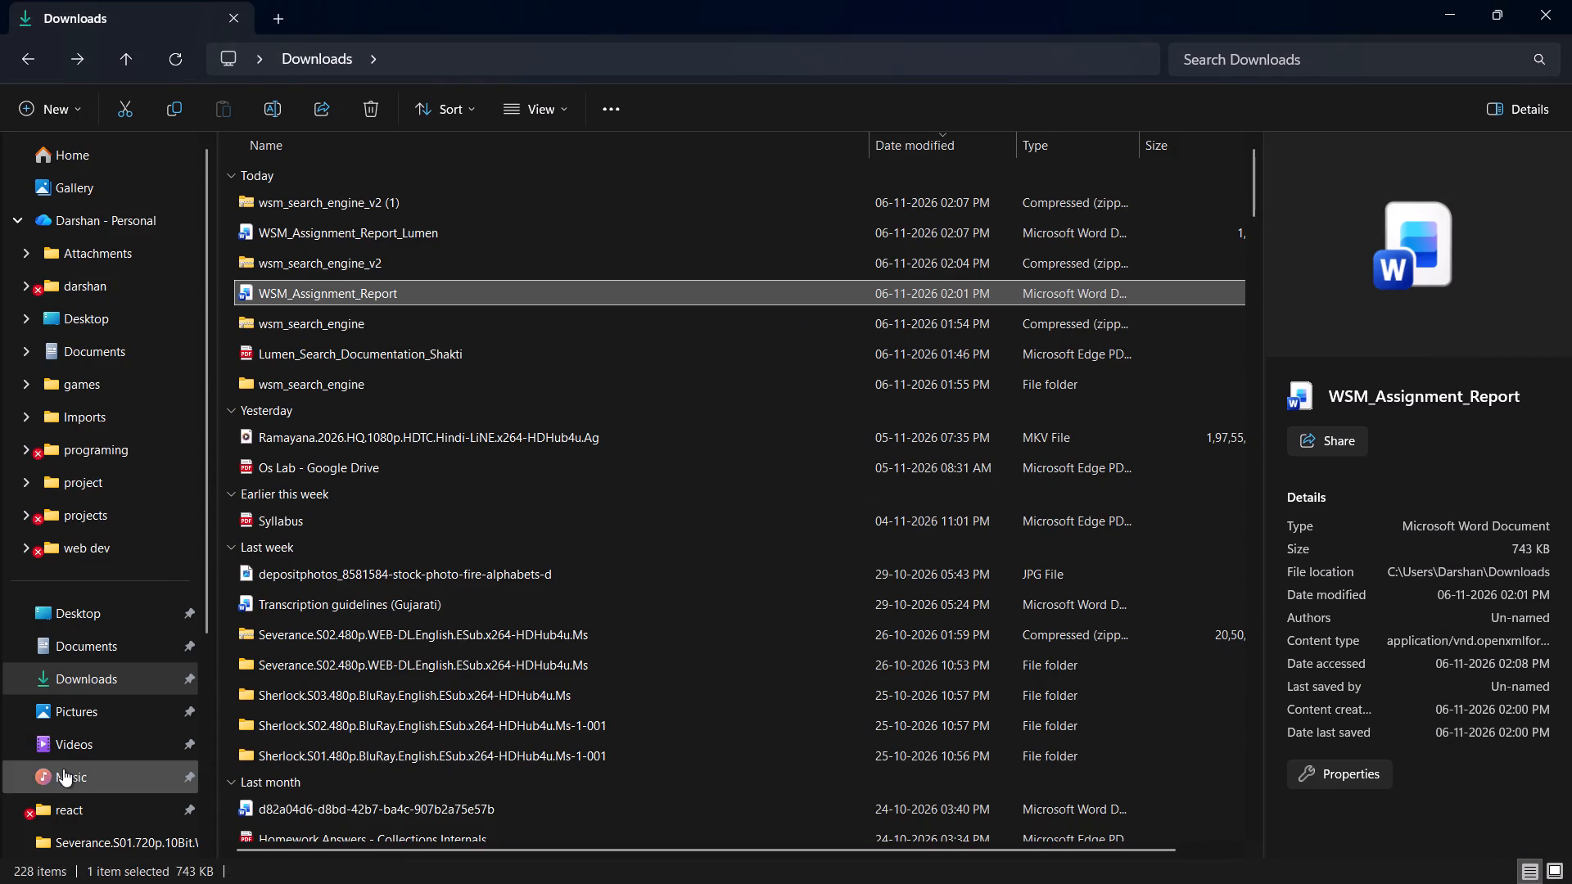
{"action": "left_click", "coordinate": [120, 700]}
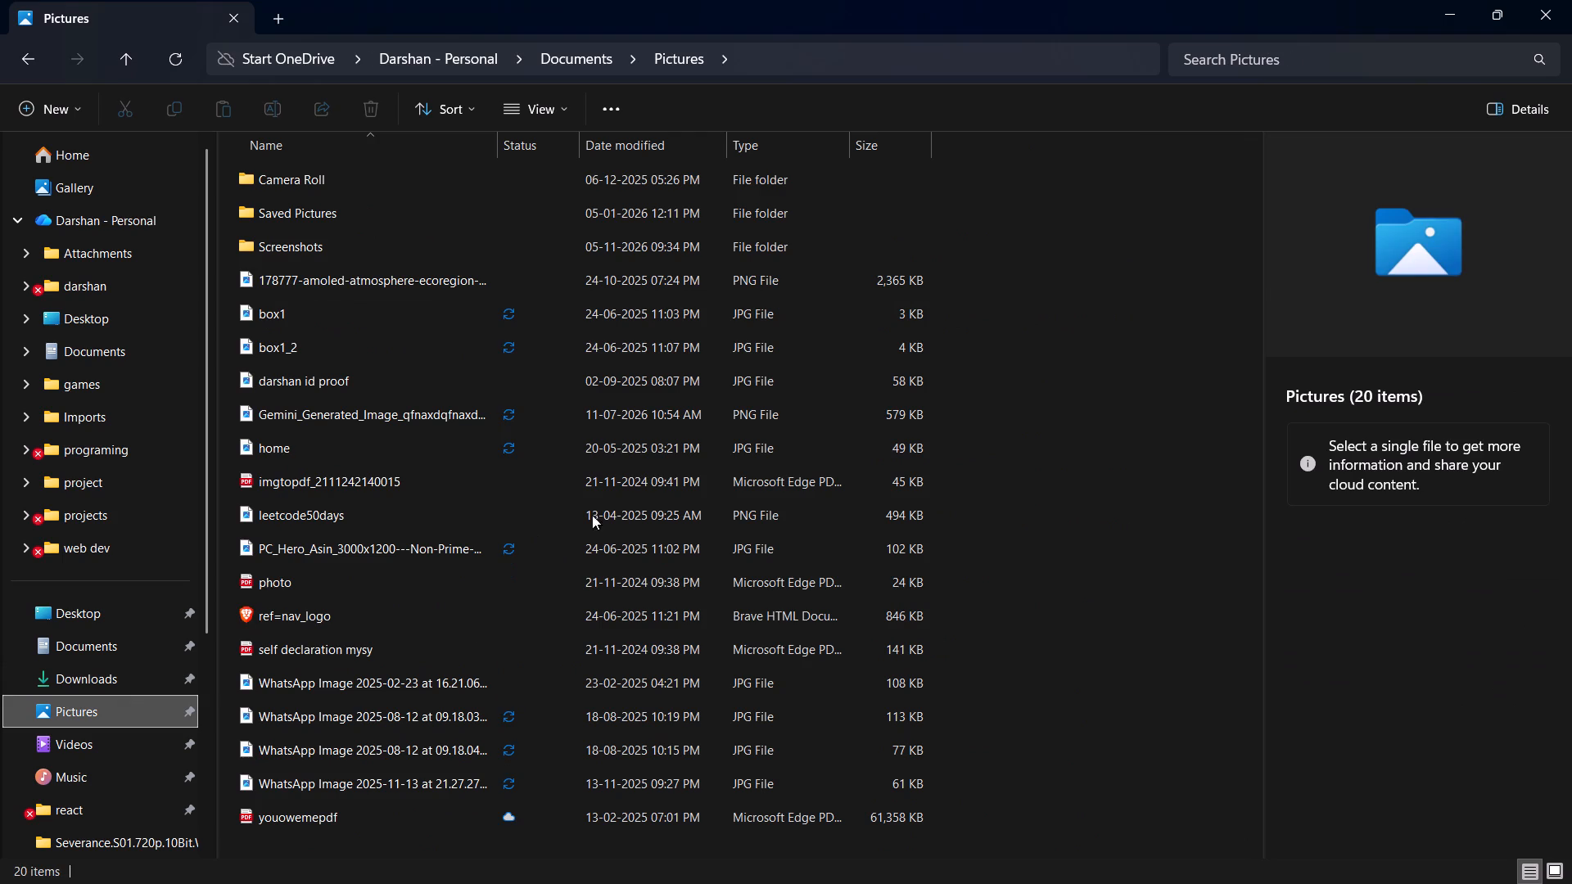
{"action": "double_click", "coordinate": [472, 241]}
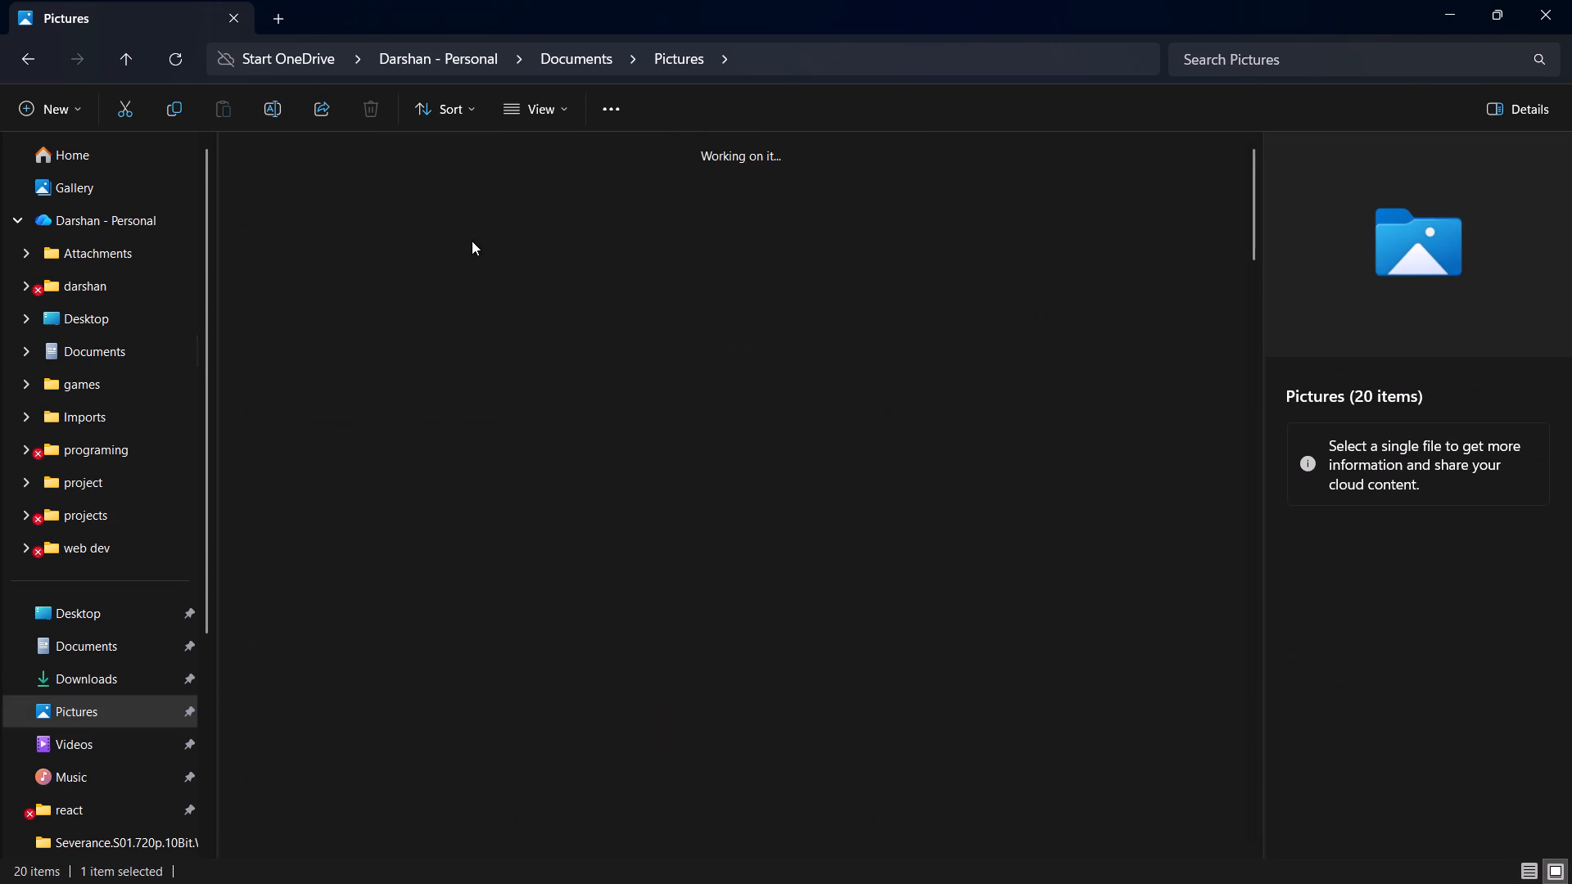
{"action": "scroll", "coordinate": [803, 476], "scroll_direction": "down", "scroll_amount": 3}
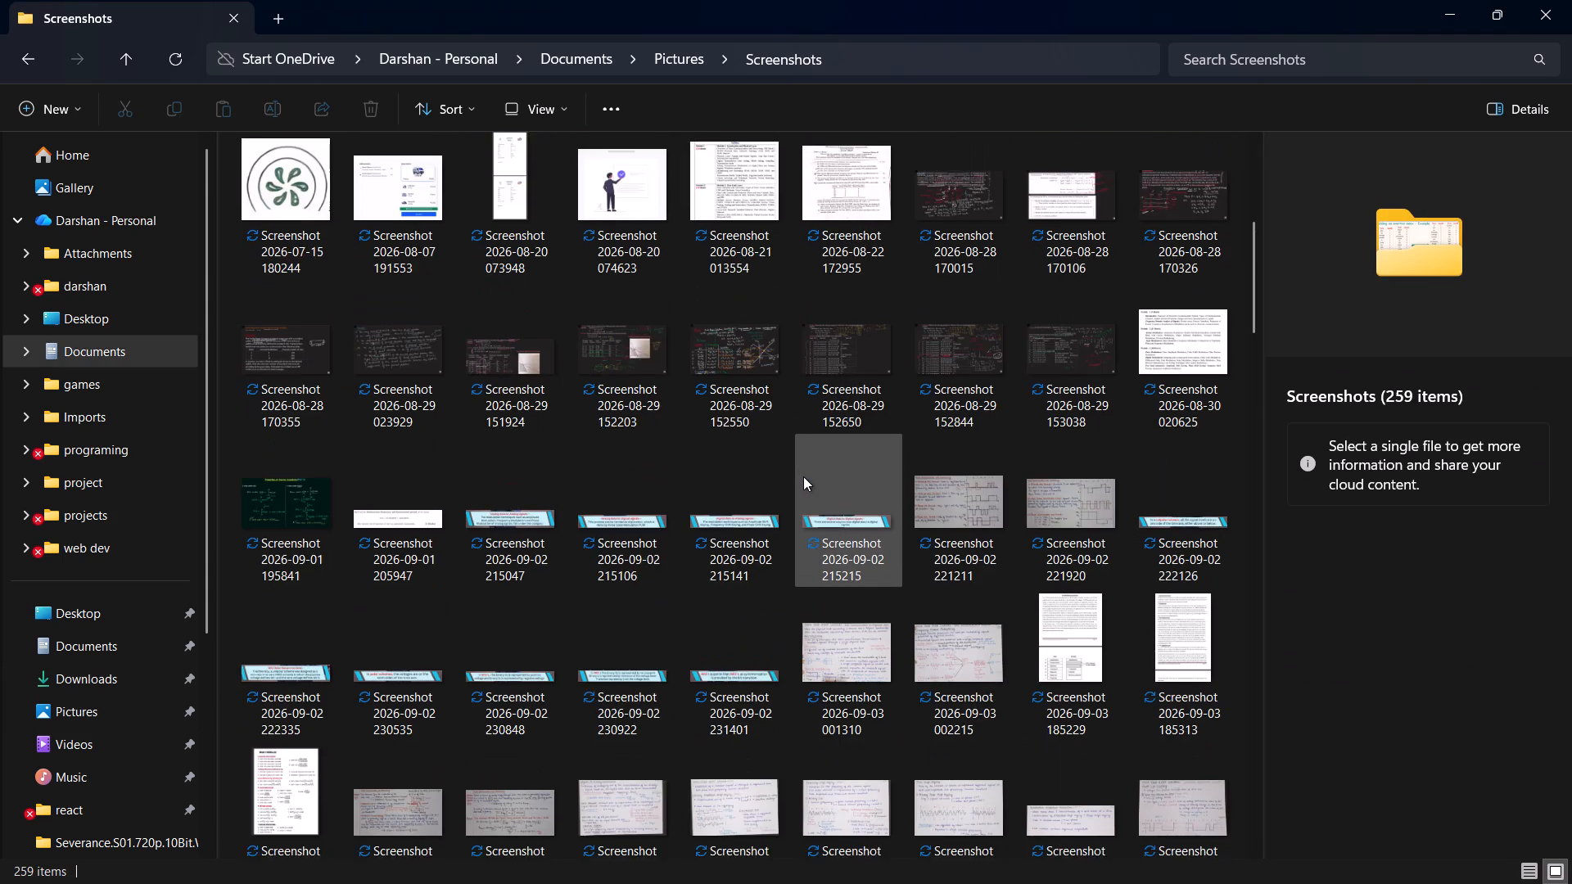
{"action": "scroll", "coordinate": [803, 476], "scroll_direction": "down", "scroll_amount": 5}
{"action": "scroll", "coordinate": [803, 476], "scroll_direction": "up", "scroll_amount": 4}
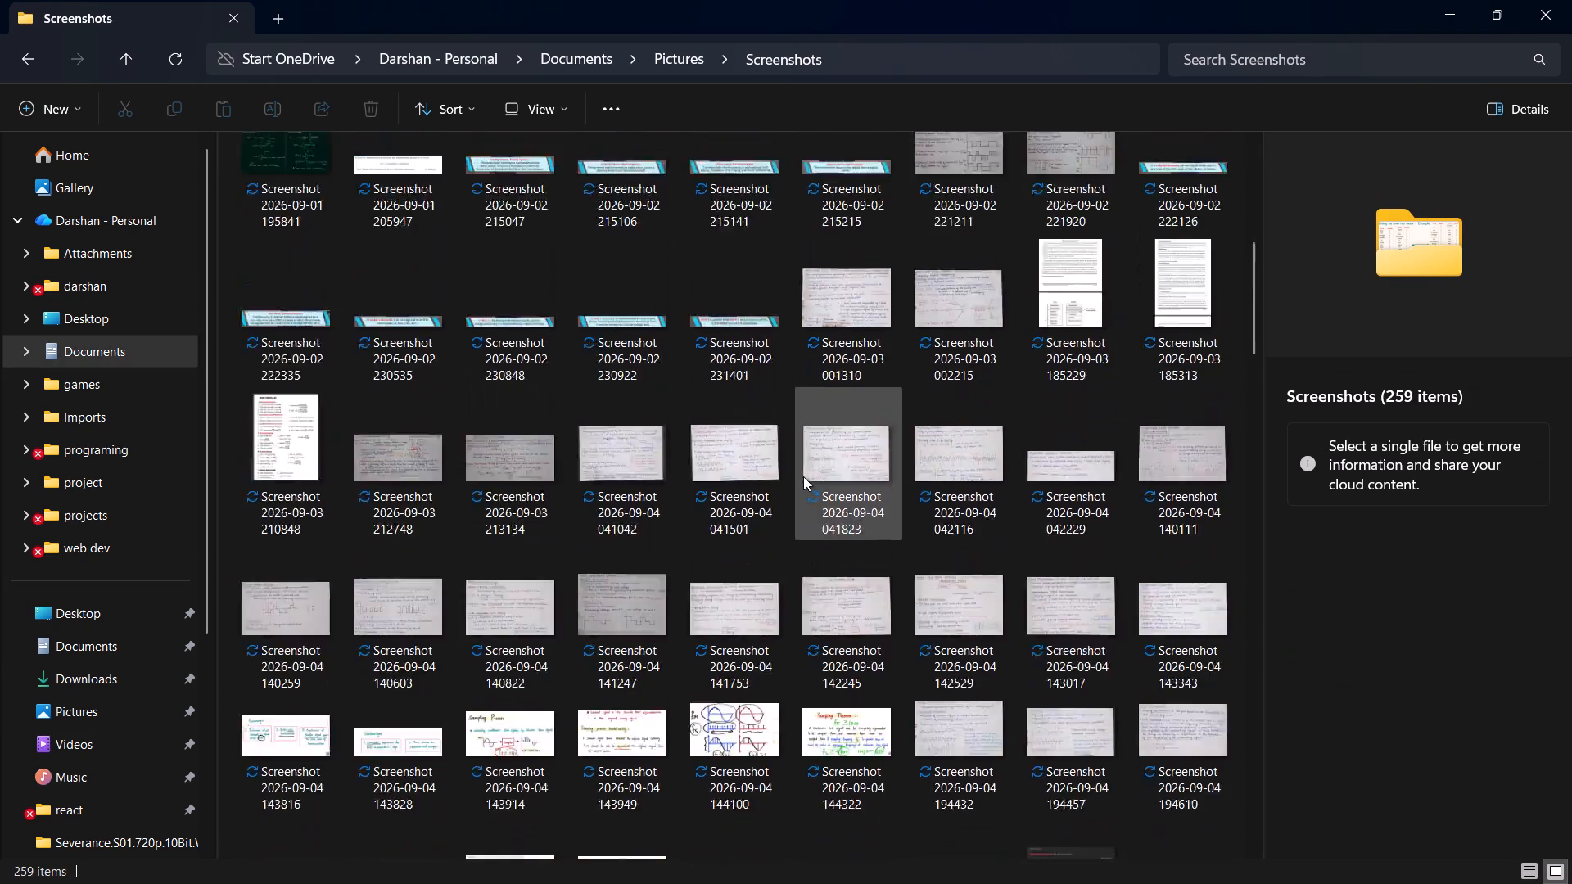
{"action": "scroll", "coordinate": [803, 476], "scroll_direction": "up", "scroll_amount": 10}
{"action": "left_click", "coordinate": [318, 673]}
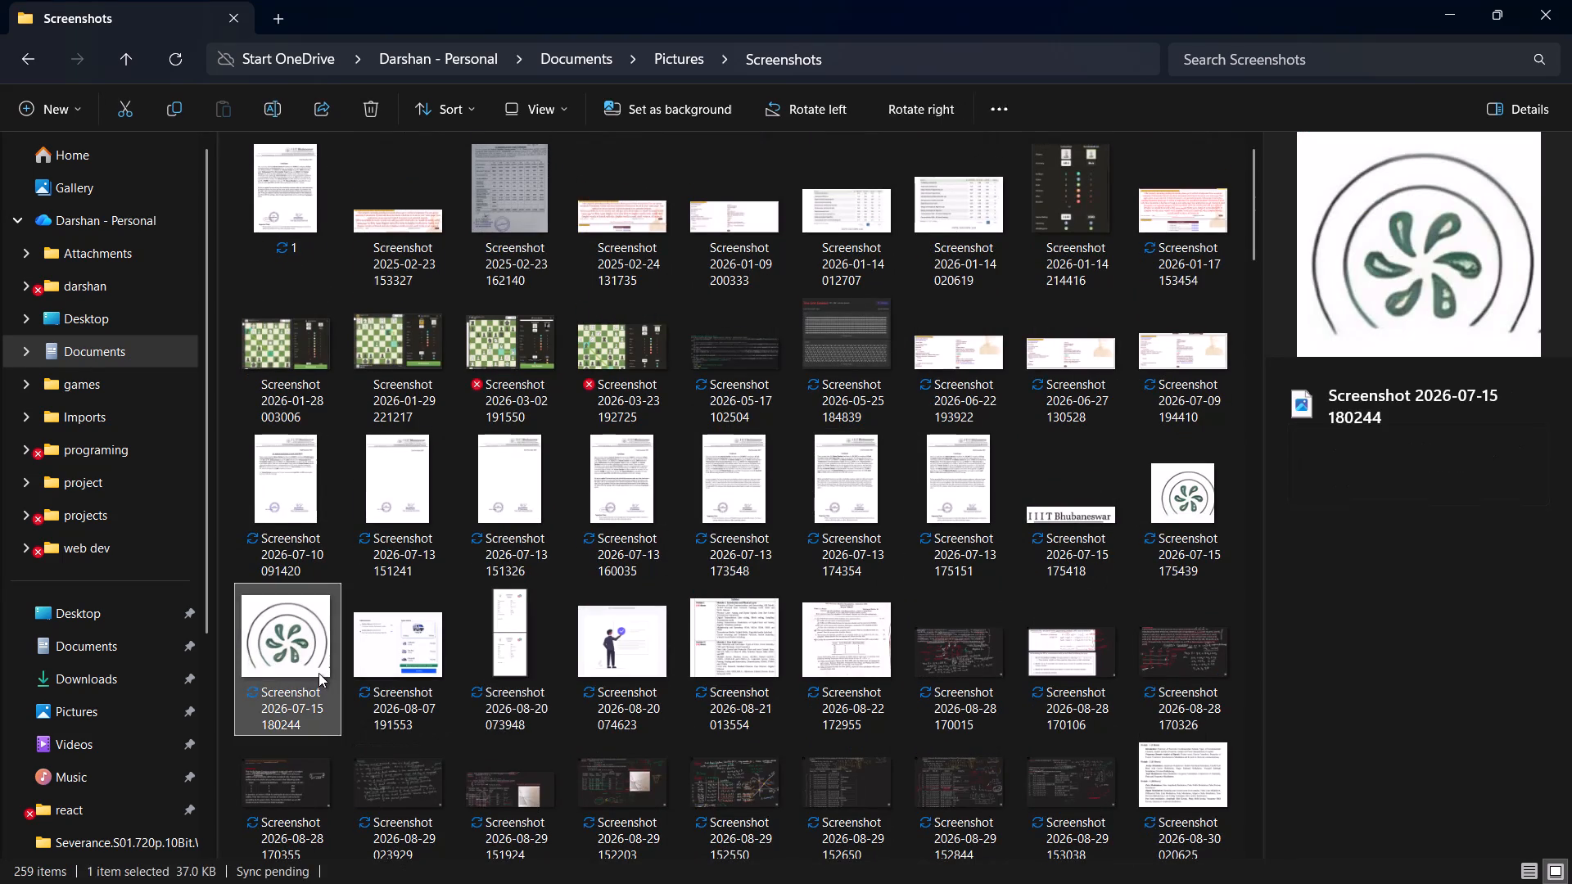
{"action": "left_click", "coordinate": [1495, 247]}
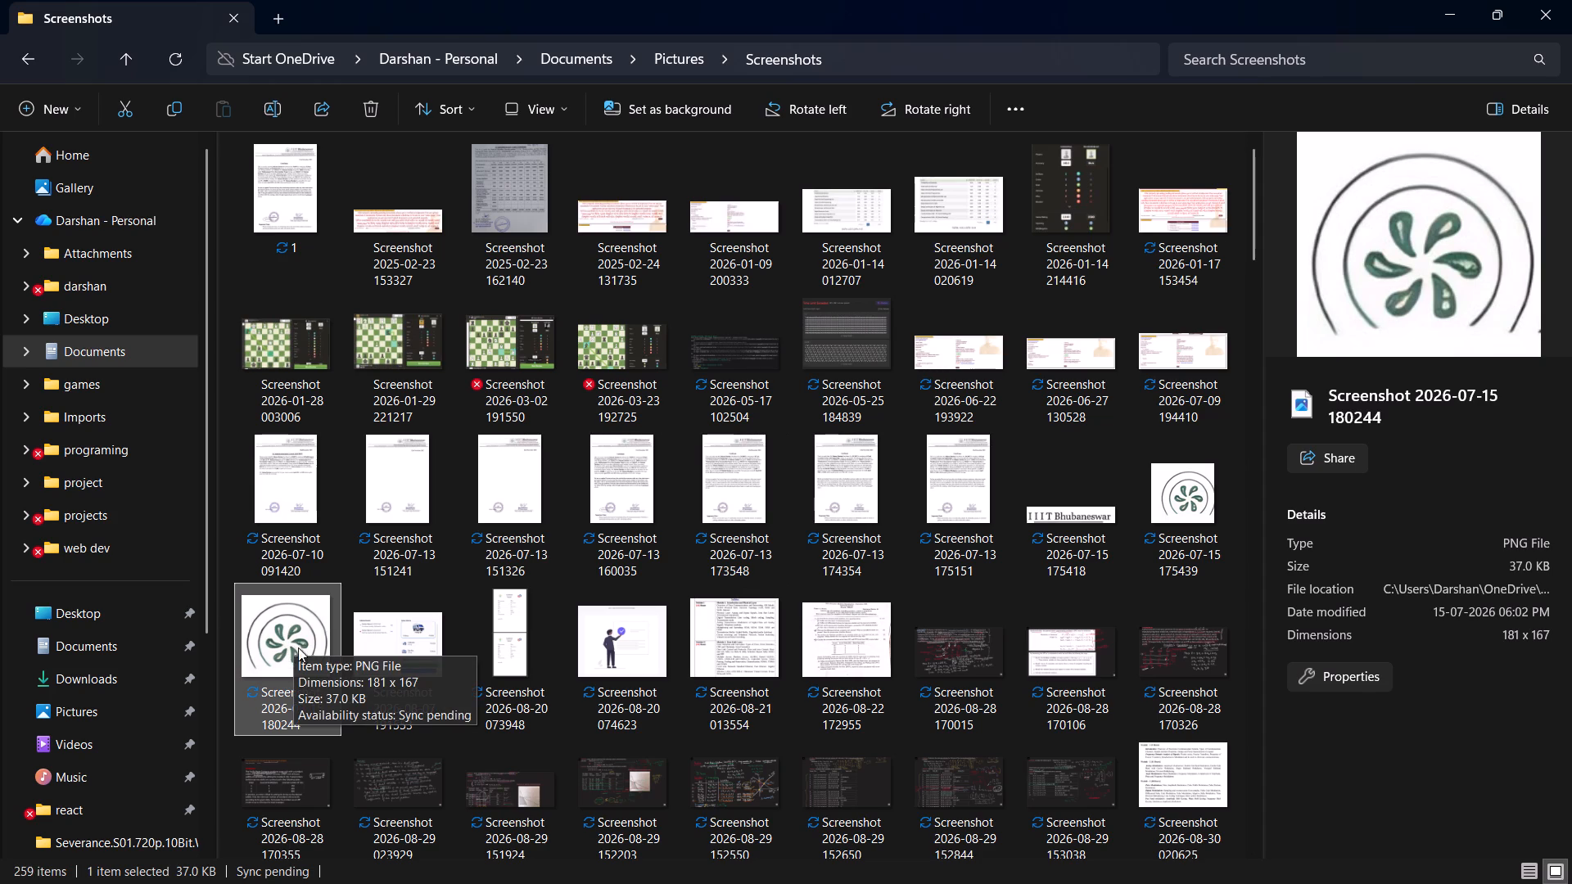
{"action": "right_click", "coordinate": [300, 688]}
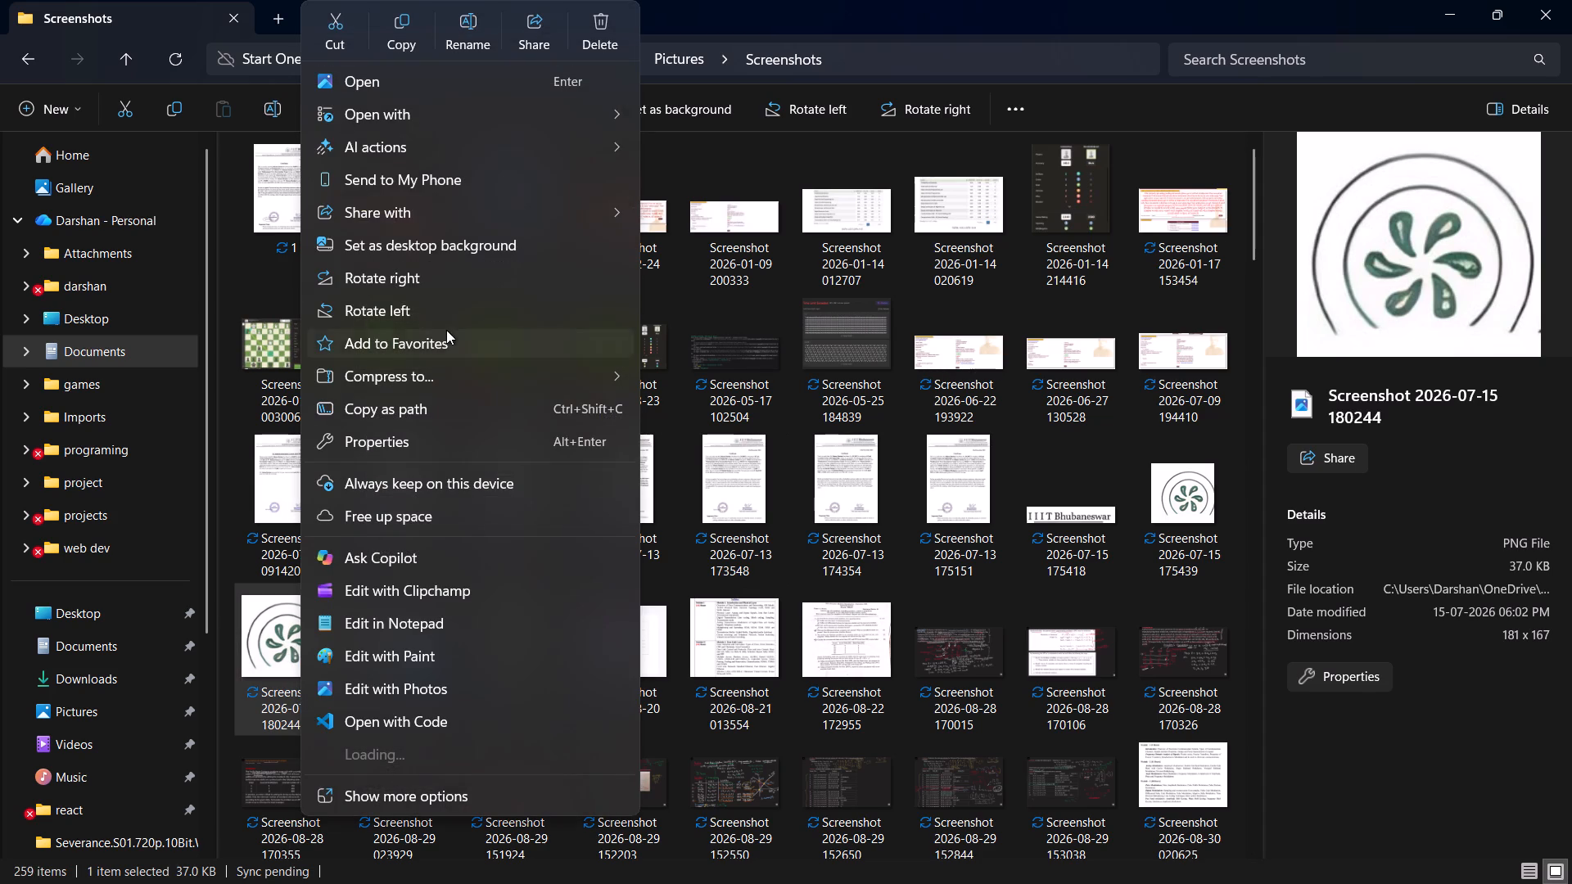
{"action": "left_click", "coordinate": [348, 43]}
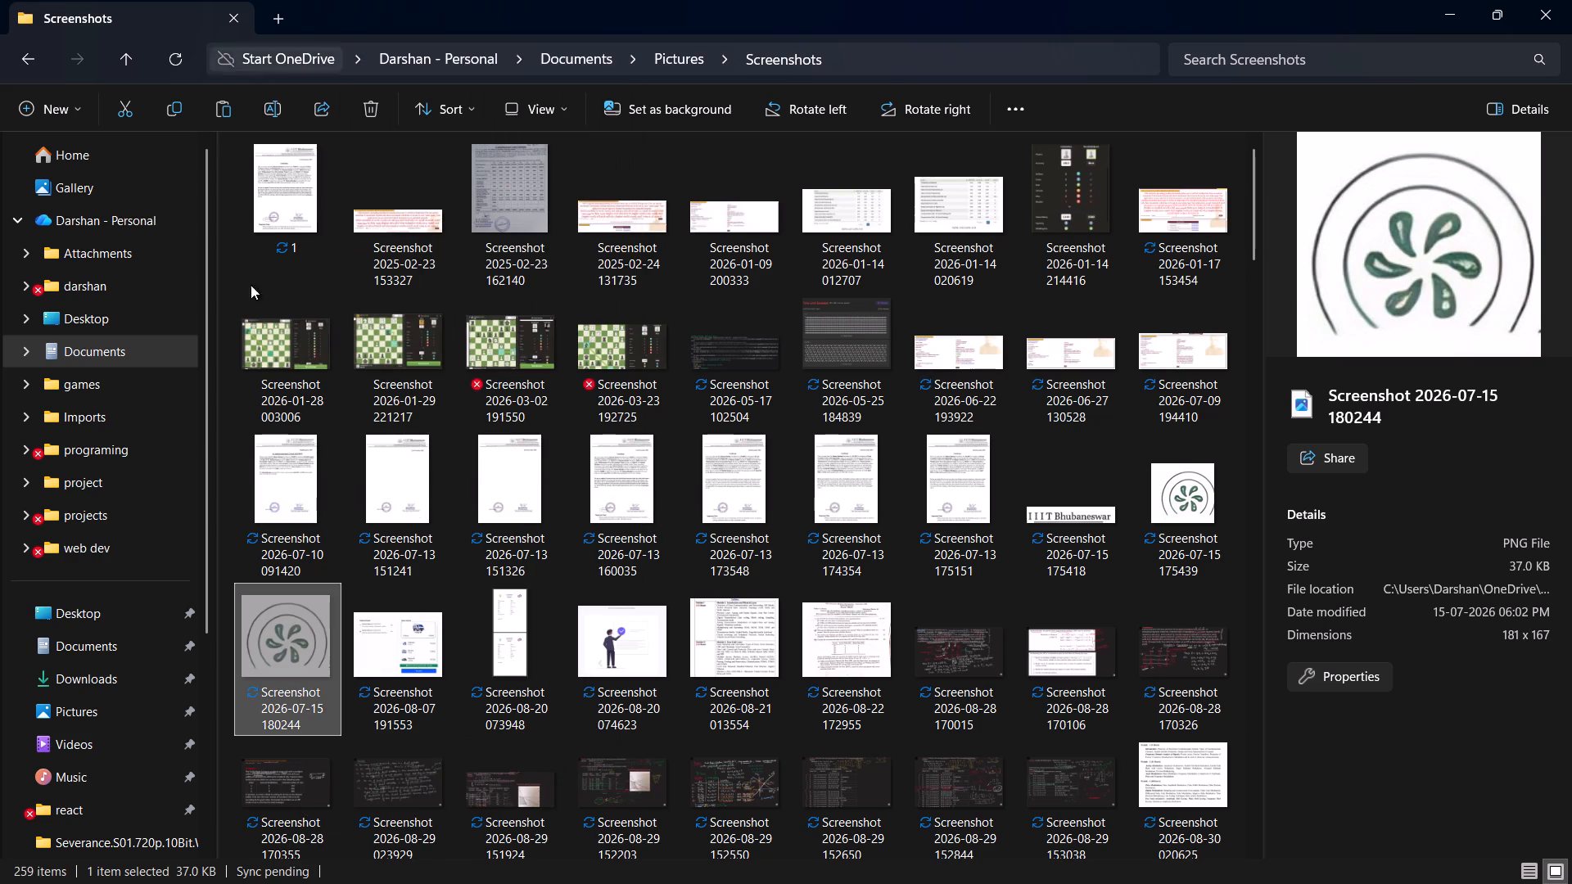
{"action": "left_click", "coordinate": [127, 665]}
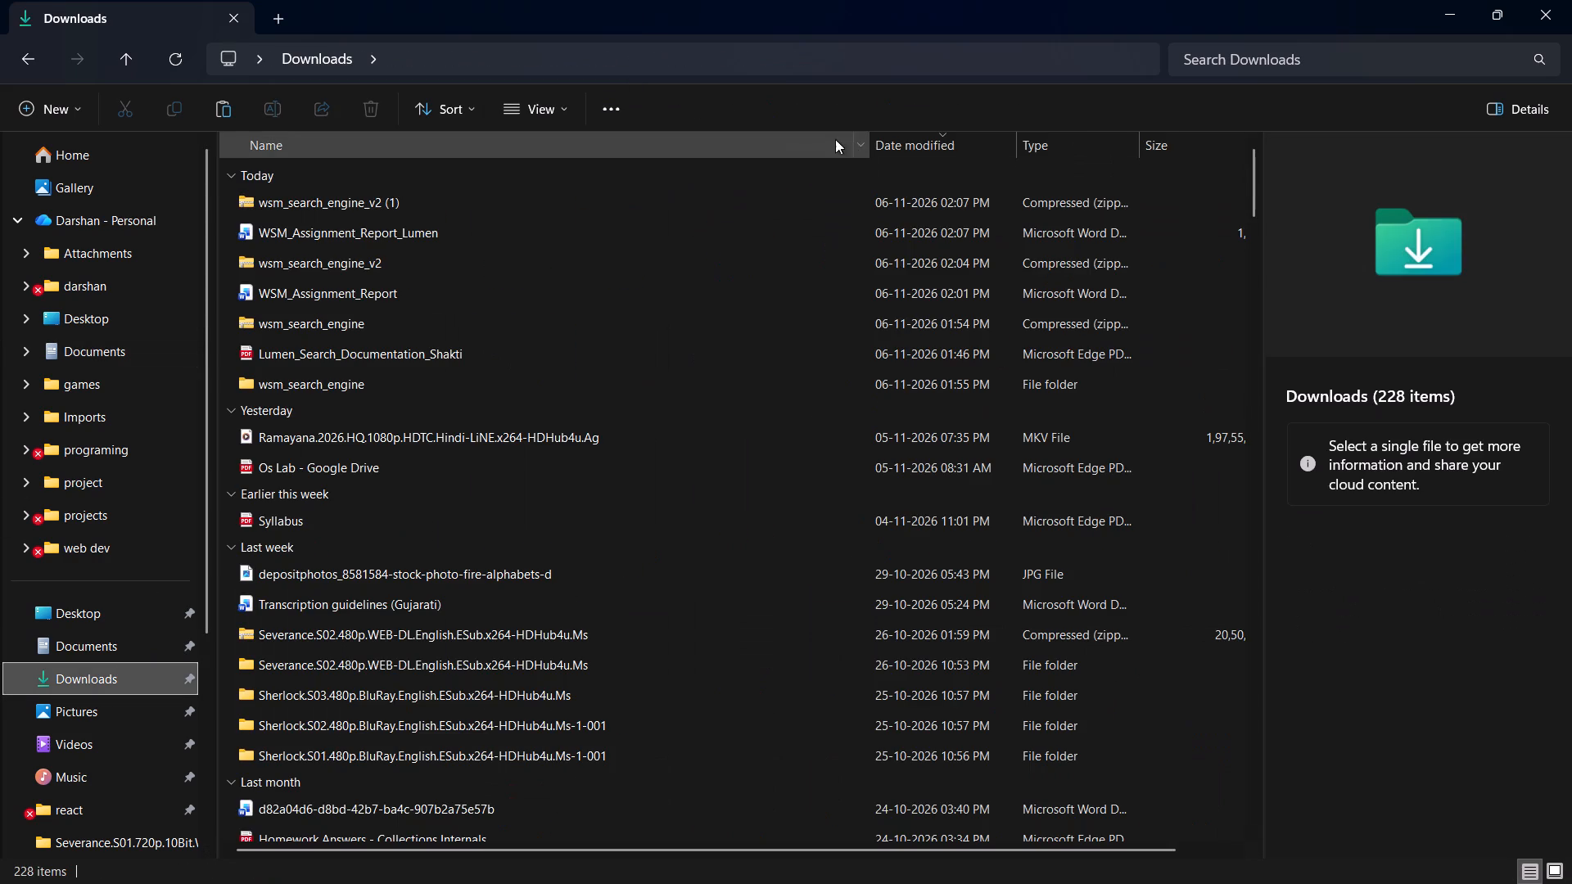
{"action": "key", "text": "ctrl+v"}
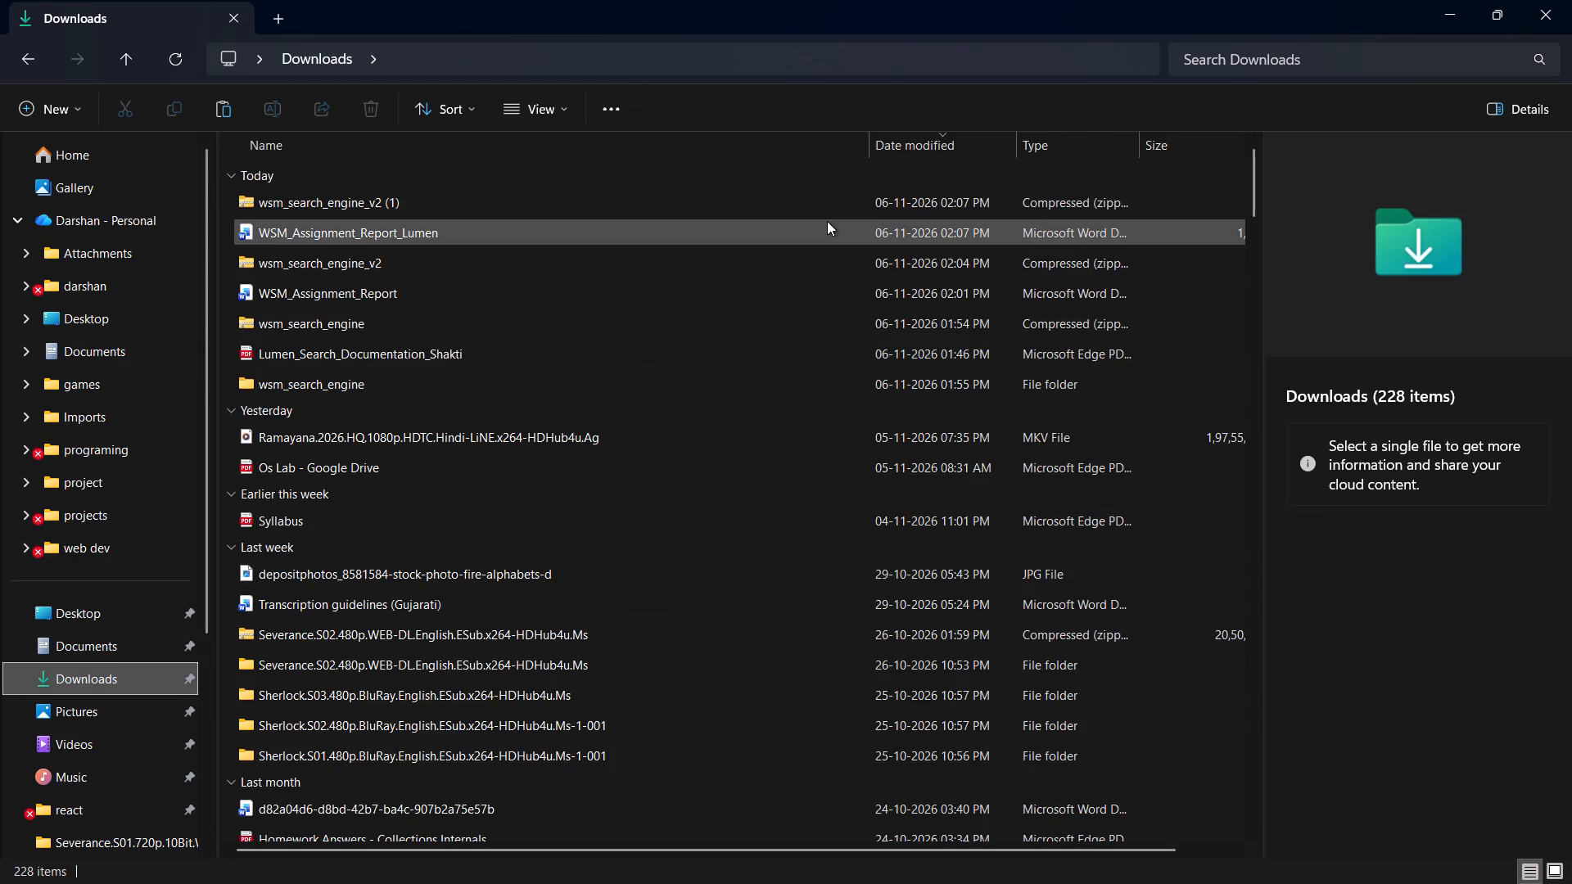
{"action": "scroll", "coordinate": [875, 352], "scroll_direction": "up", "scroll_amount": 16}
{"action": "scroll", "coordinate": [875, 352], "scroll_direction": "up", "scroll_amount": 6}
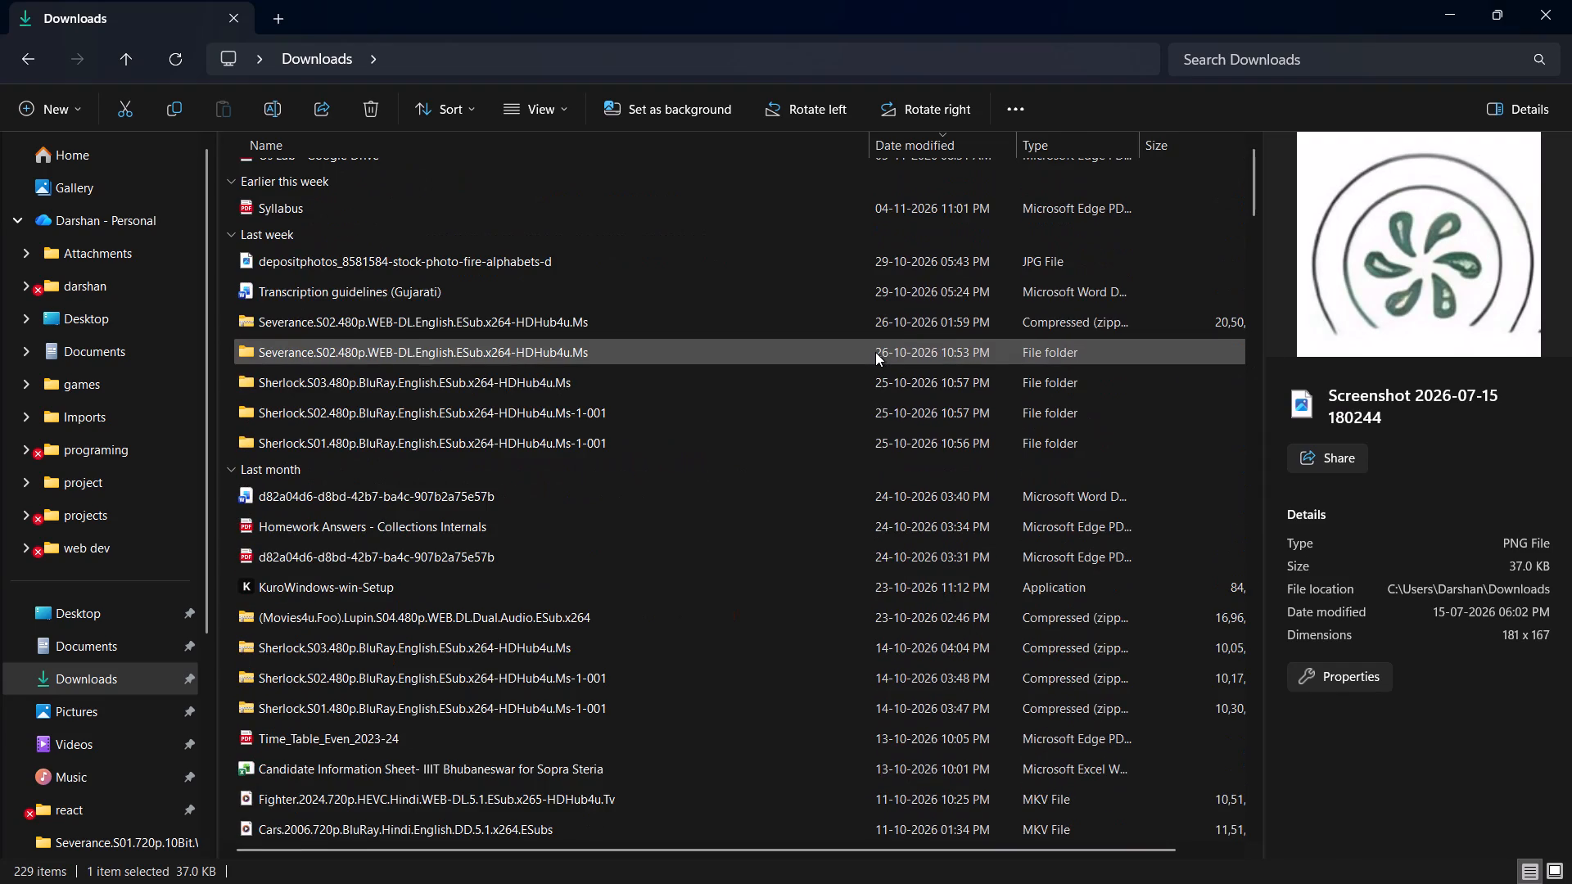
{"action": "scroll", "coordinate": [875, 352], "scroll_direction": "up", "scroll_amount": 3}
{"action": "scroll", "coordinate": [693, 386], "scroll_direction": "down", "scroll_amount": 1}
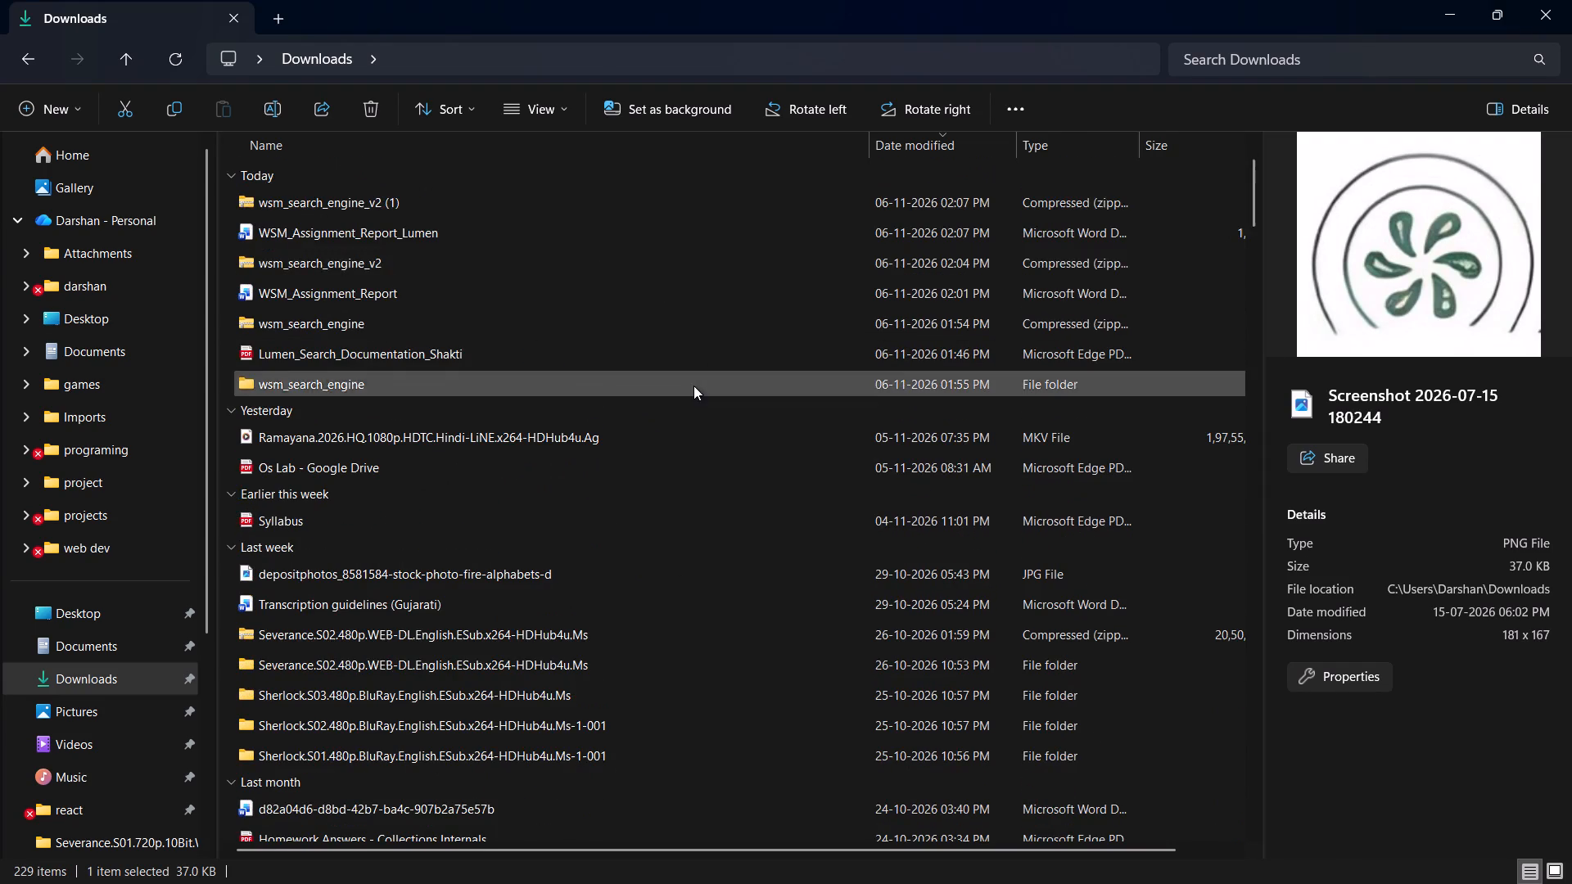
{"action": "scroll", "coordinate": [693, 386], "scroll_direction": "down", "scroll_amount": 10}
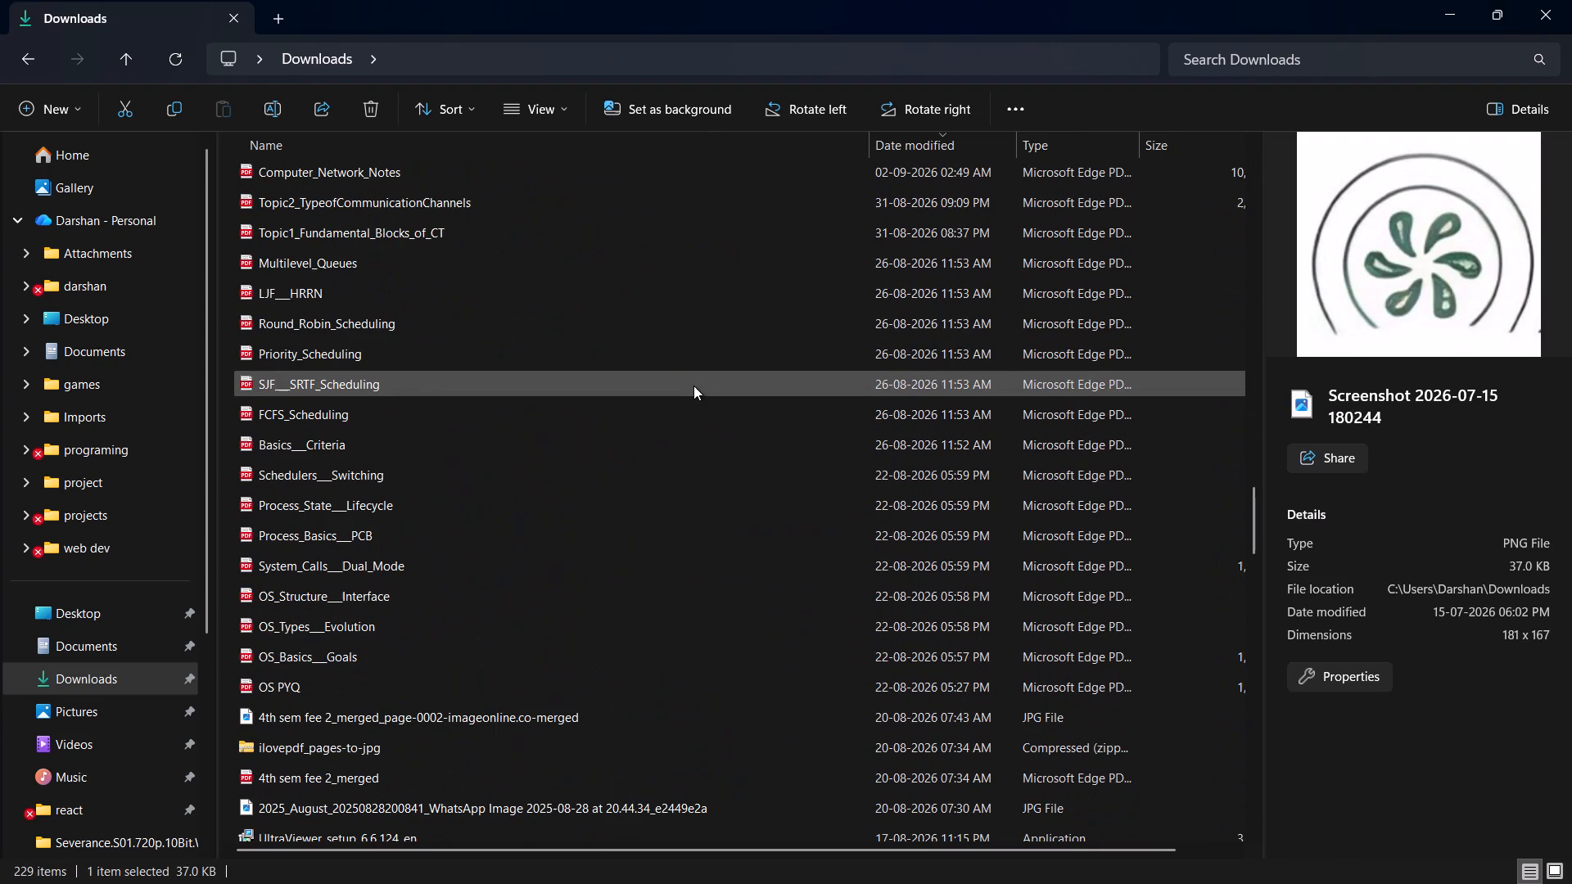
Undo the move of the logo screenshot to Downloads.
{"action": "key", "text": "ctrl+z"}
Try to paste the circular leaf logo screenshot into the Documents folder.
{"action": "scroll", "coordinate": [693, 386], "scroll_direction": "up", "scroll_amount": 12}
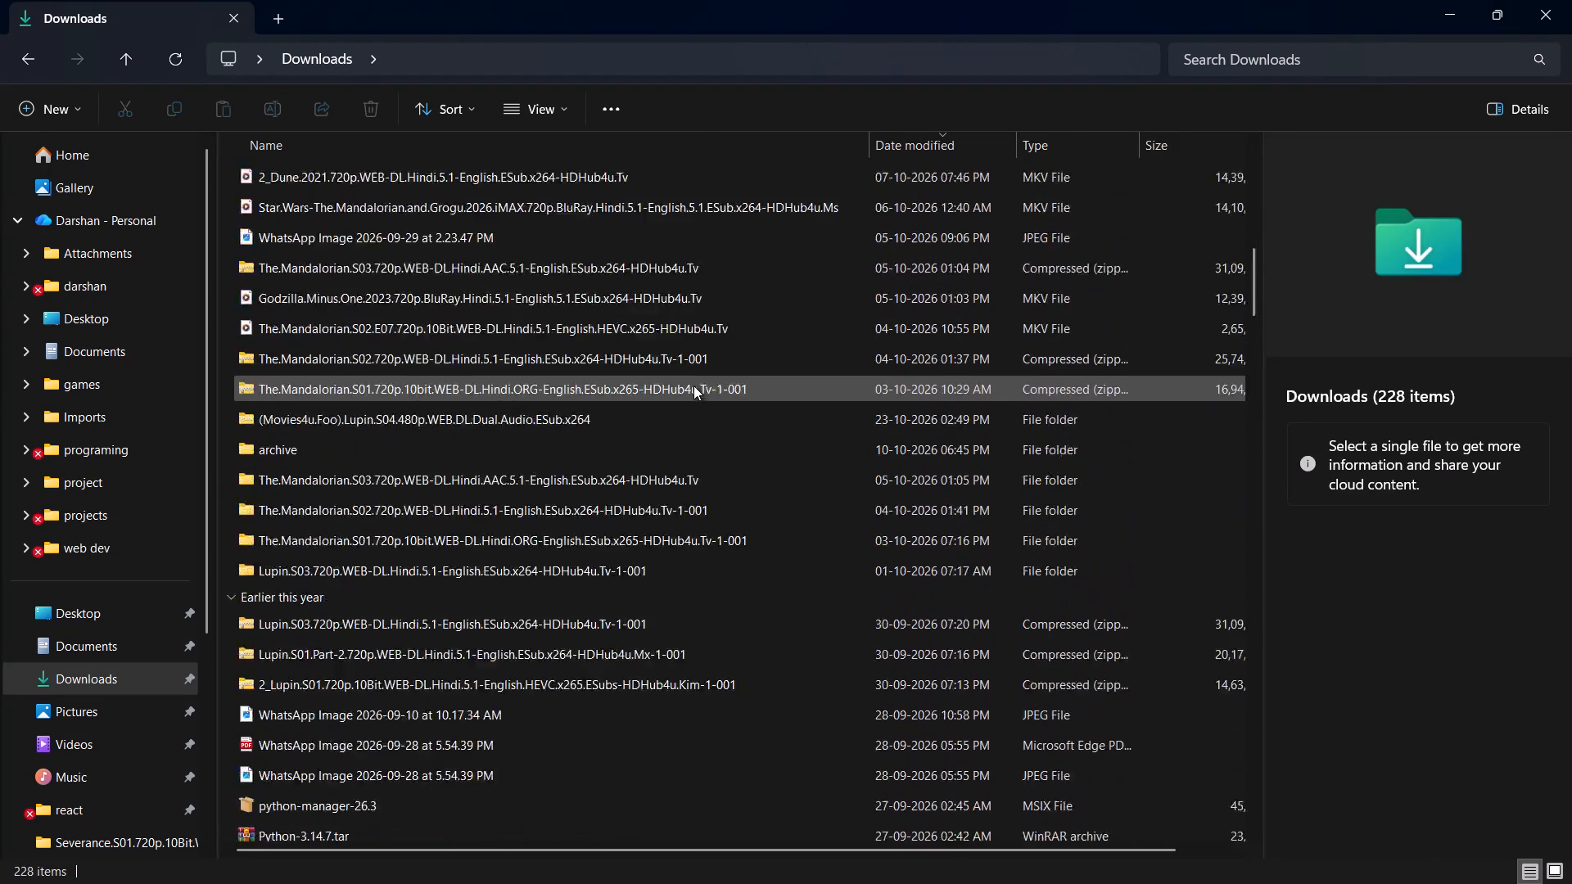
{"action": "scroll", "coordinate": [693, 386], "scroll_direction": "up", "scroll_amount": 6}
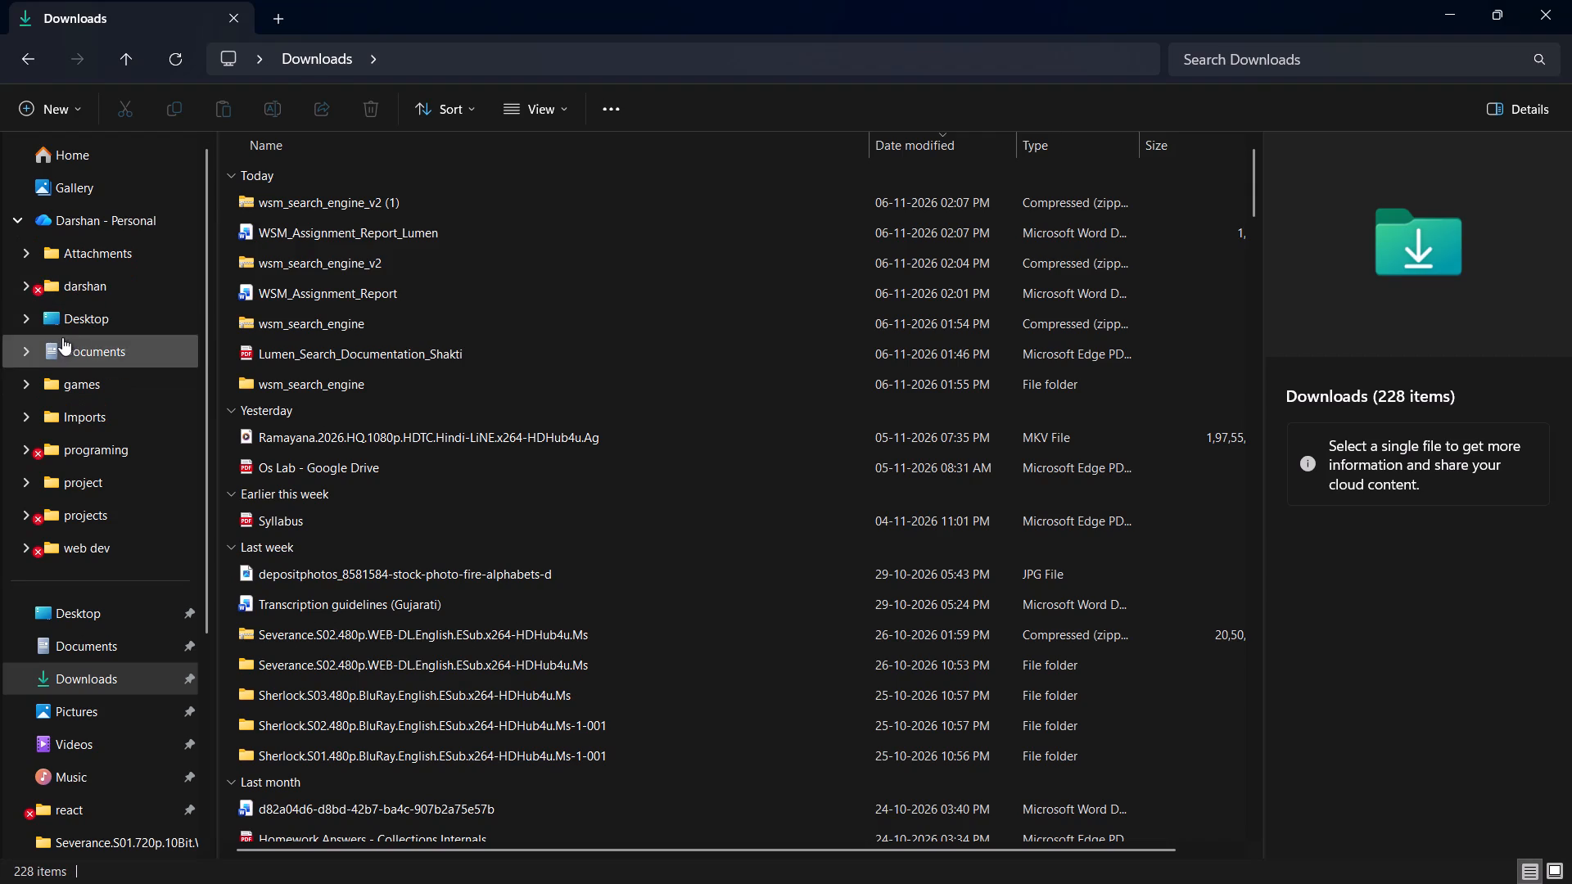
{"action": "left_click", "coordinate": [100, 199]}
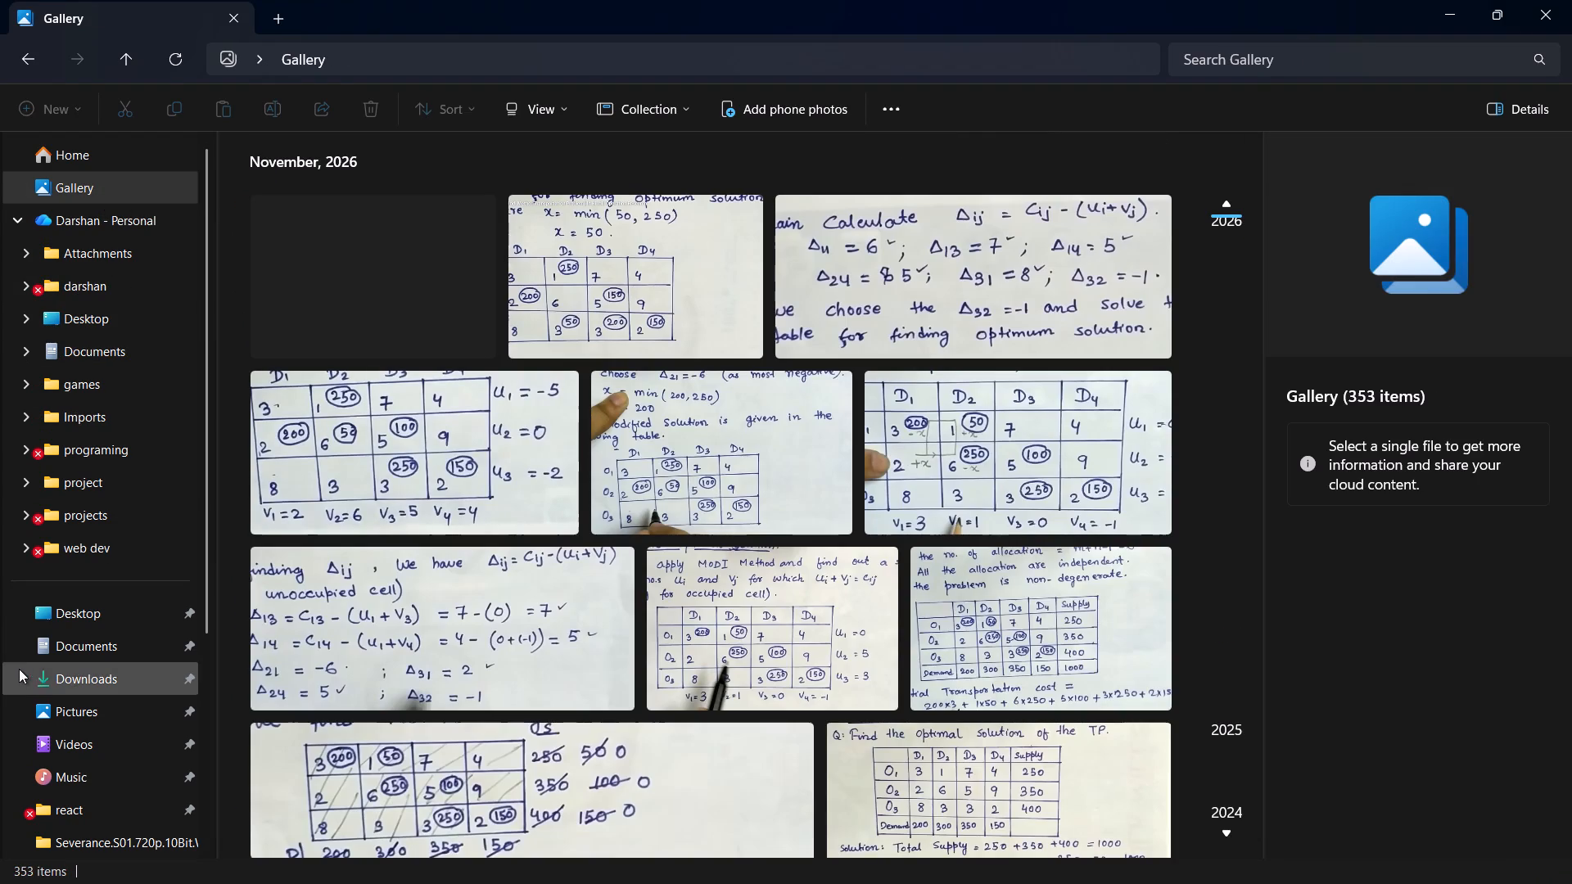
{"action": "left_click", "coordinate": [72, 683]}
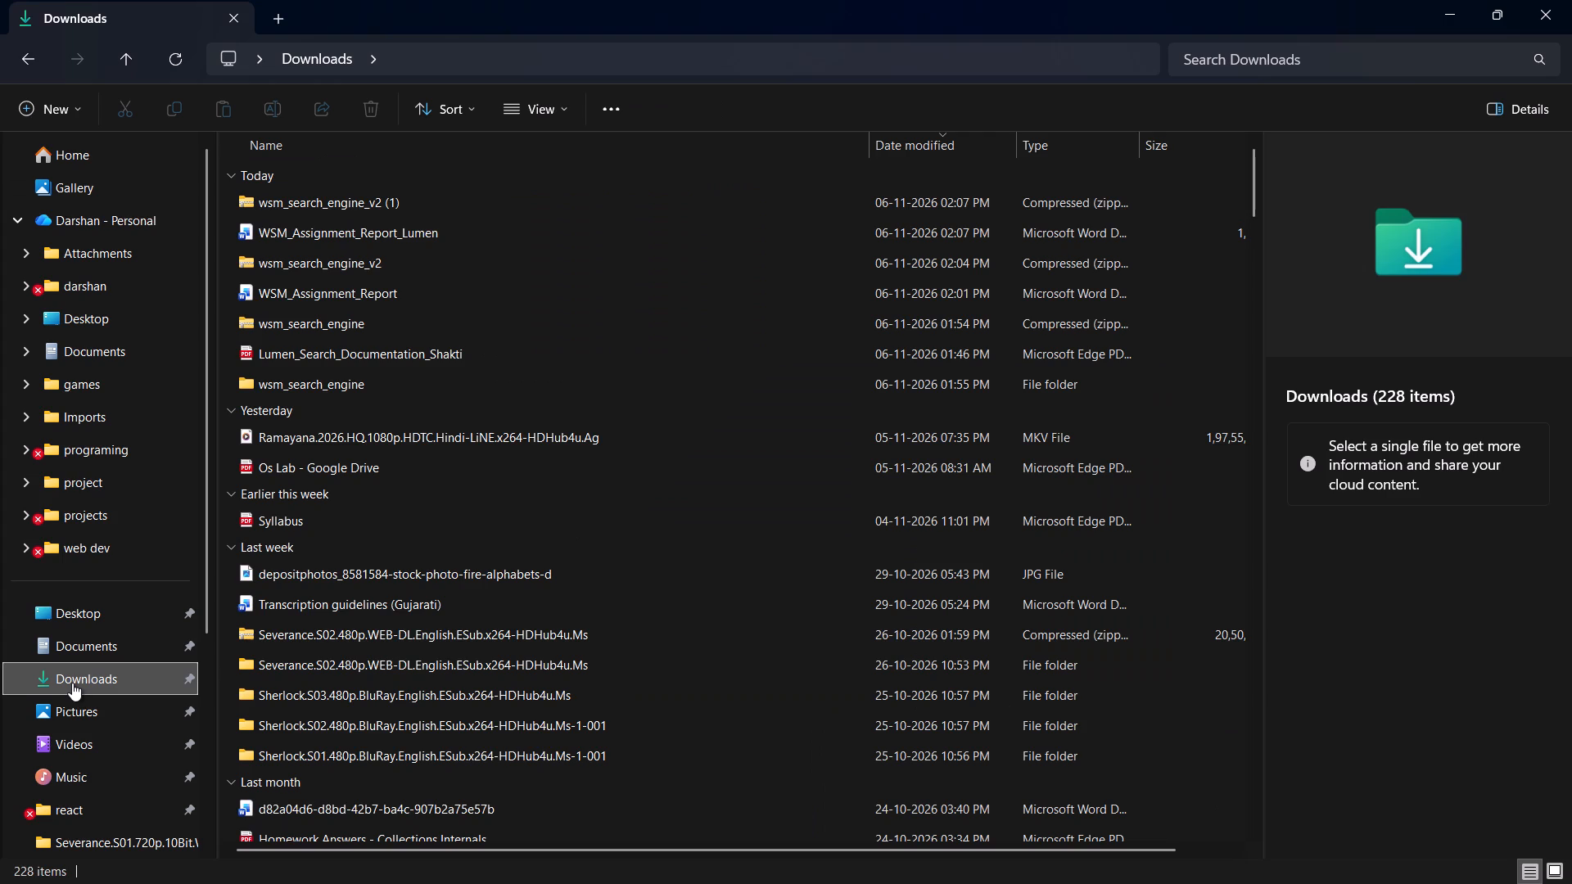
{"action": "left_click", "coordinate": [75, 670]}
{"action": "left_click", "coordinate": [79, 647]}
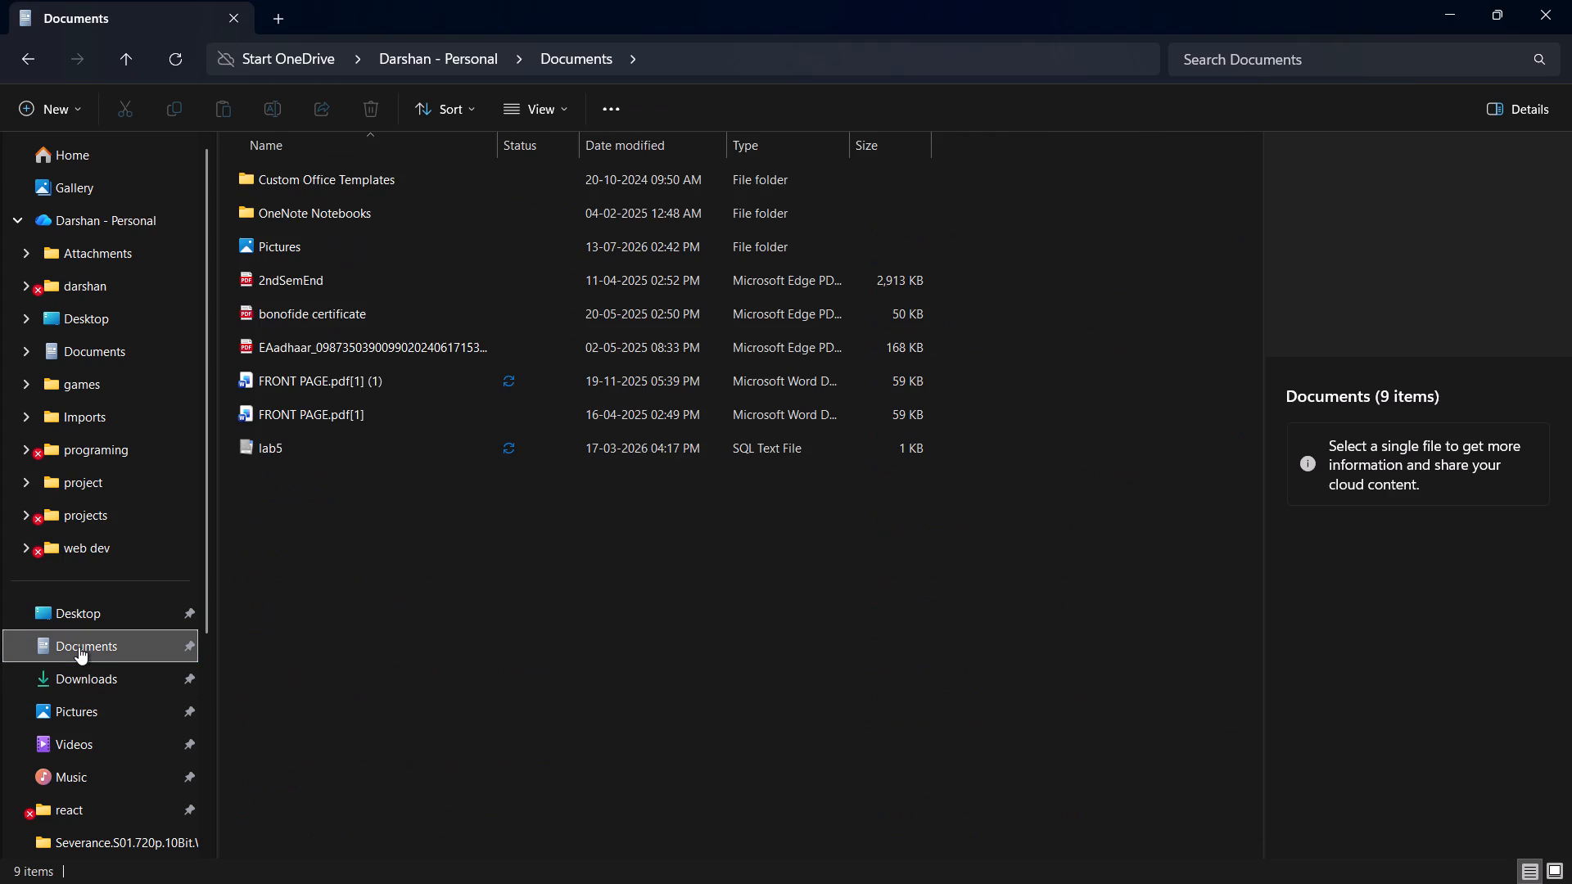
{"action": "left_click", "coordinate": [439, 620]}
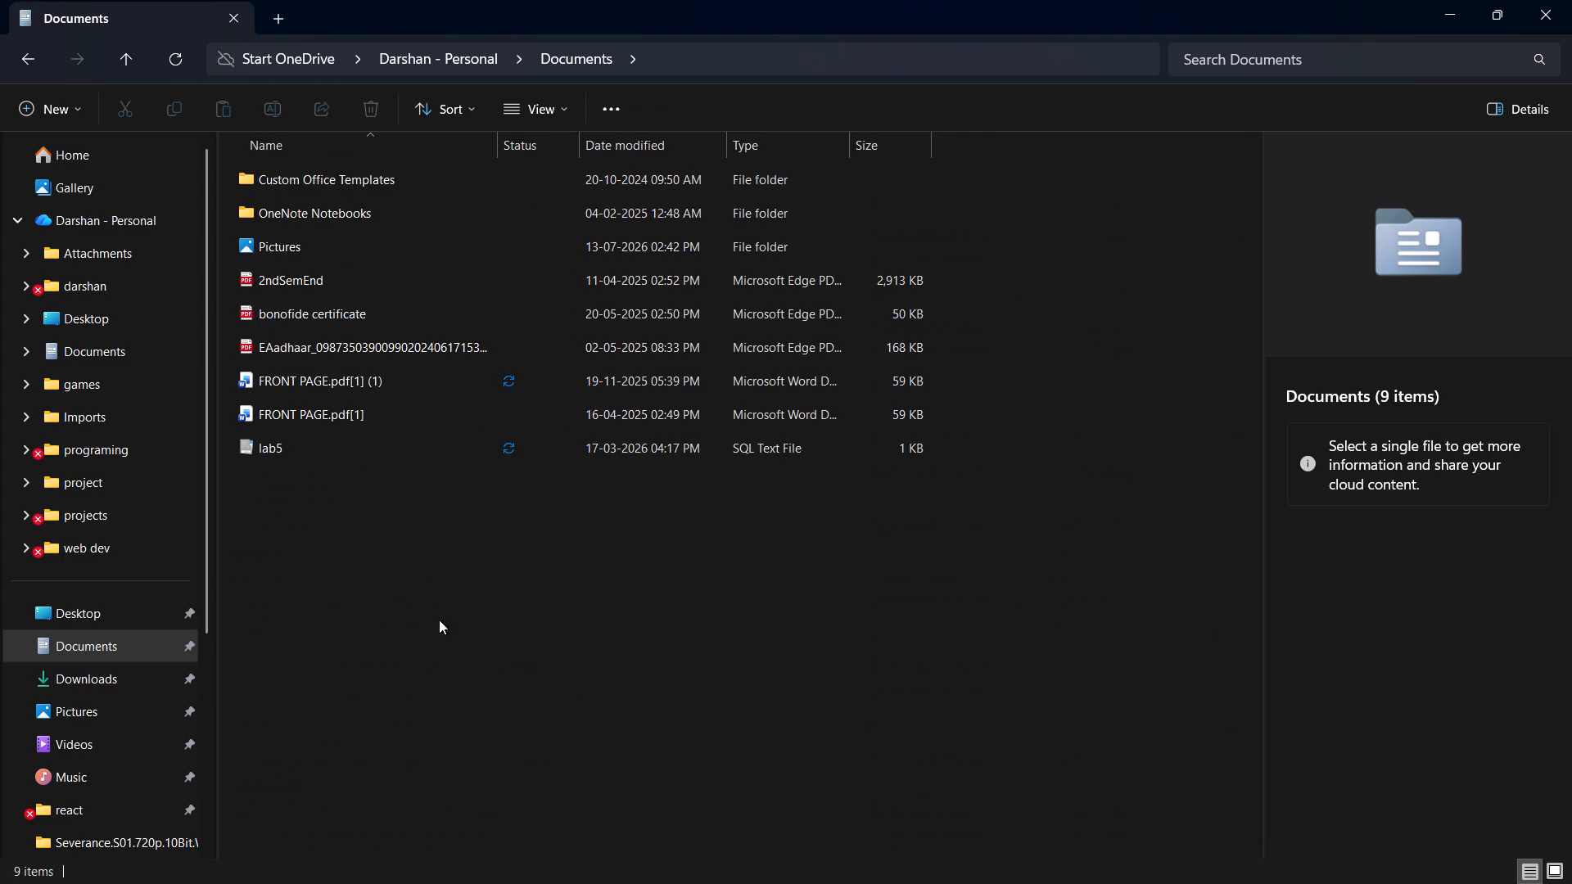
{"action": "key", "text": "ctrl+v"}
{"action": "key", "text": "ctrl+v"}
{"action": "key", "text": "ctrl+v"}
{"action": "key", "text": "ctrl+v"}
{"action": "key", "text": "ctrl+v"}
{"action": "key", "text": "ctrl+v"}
Switch to Chrome with the Person 1 profile and search Google Images for "iiit bhubaneswar logo", looking through the image results.
{"action": "left_click", "coordinate": [861, 864]}
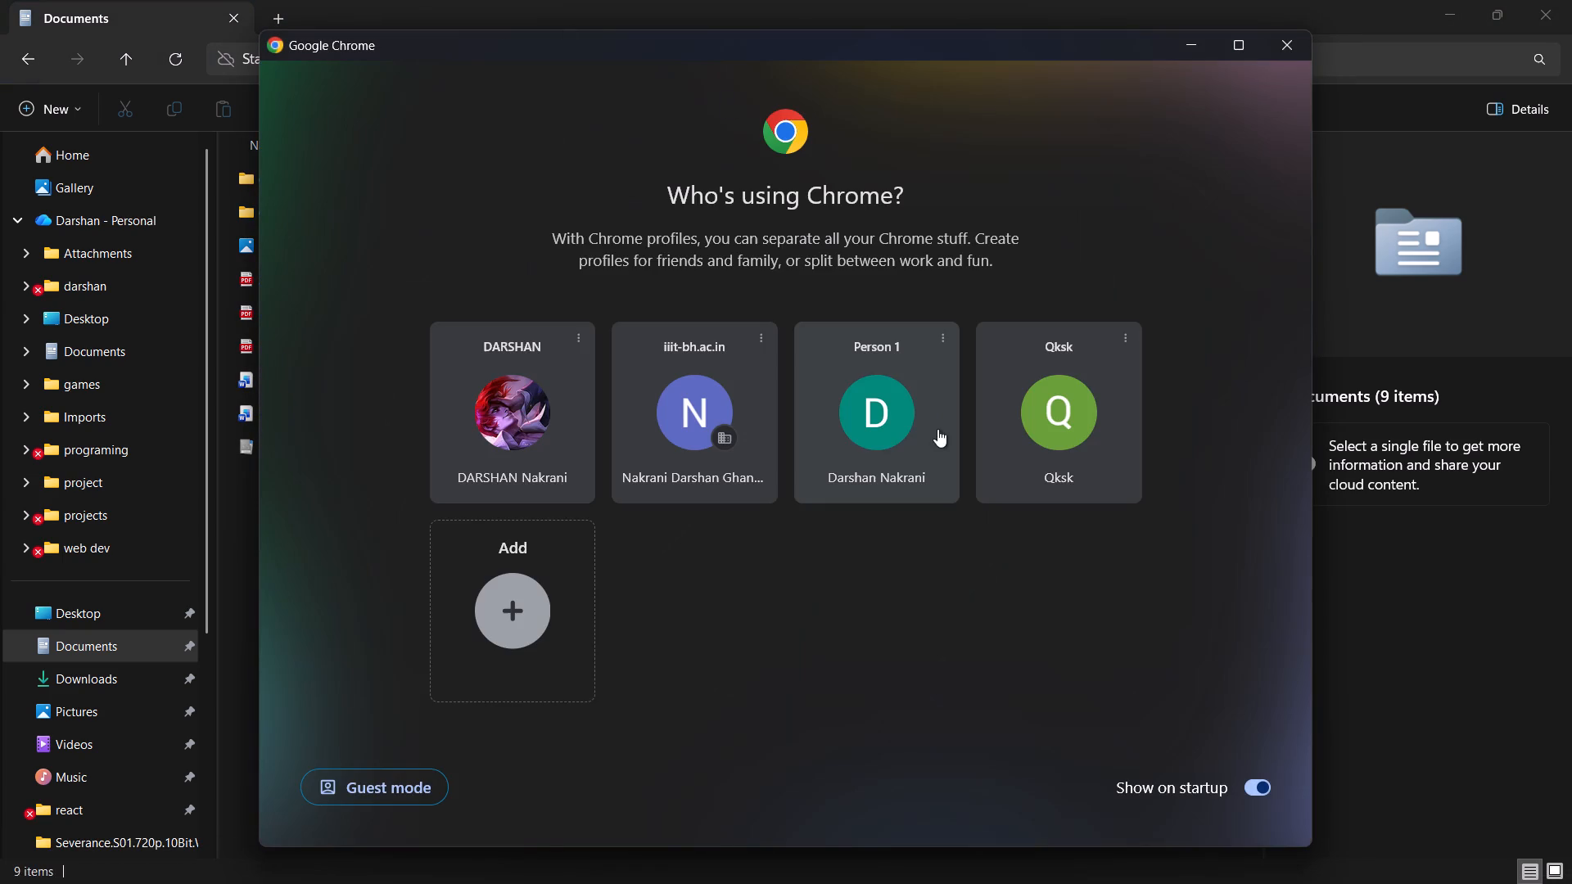
{"action": "left_click", "coordinate": [911, 452]}
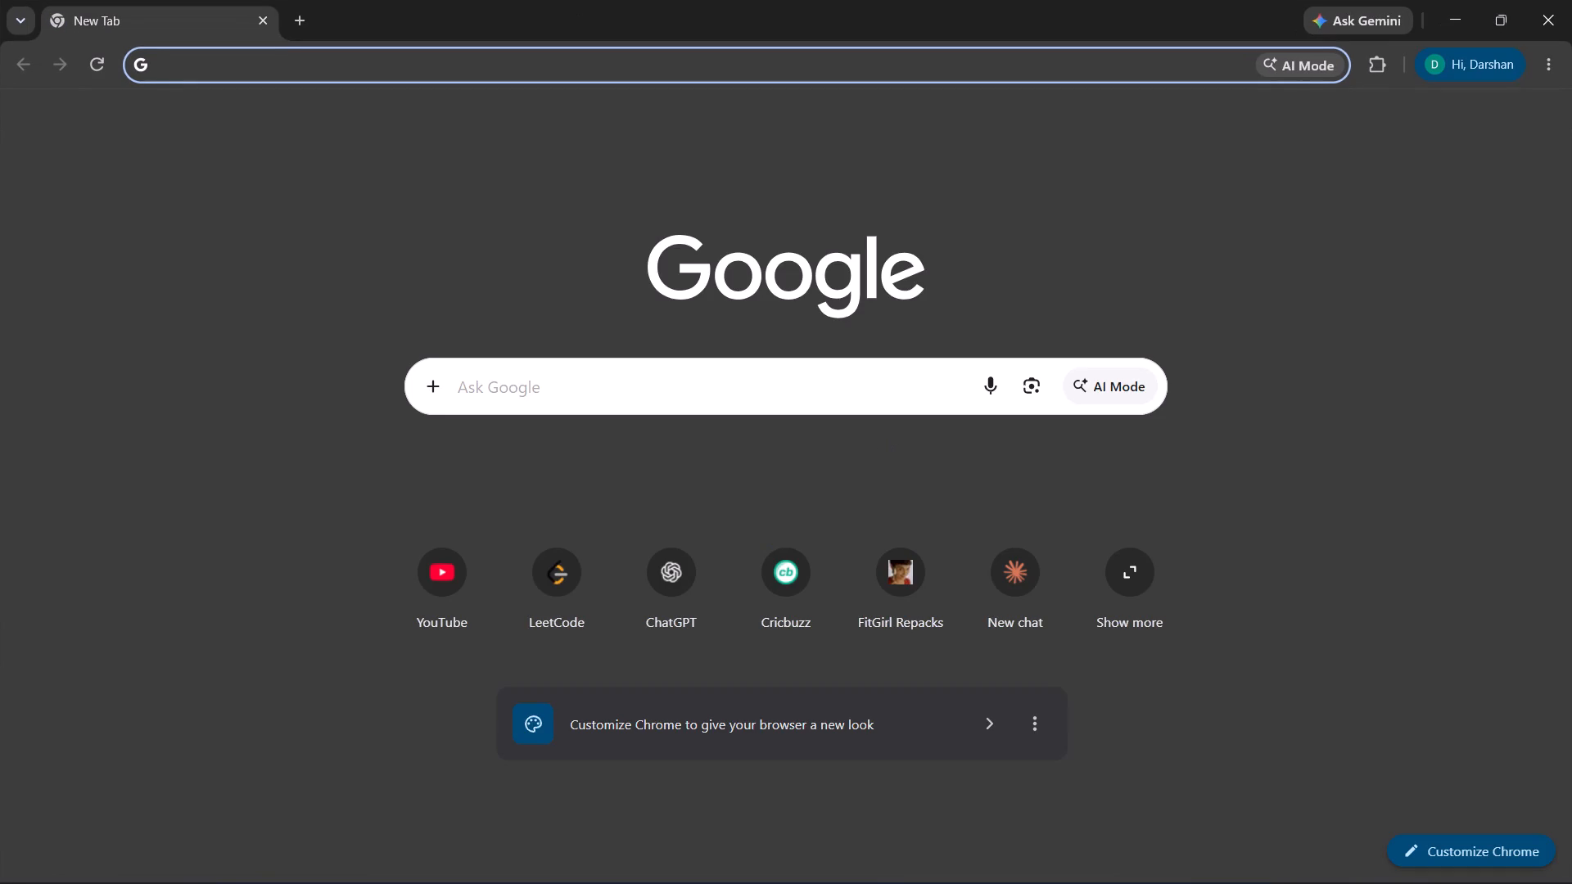
{"action": "left_click", "coordinate": [499, 63]}
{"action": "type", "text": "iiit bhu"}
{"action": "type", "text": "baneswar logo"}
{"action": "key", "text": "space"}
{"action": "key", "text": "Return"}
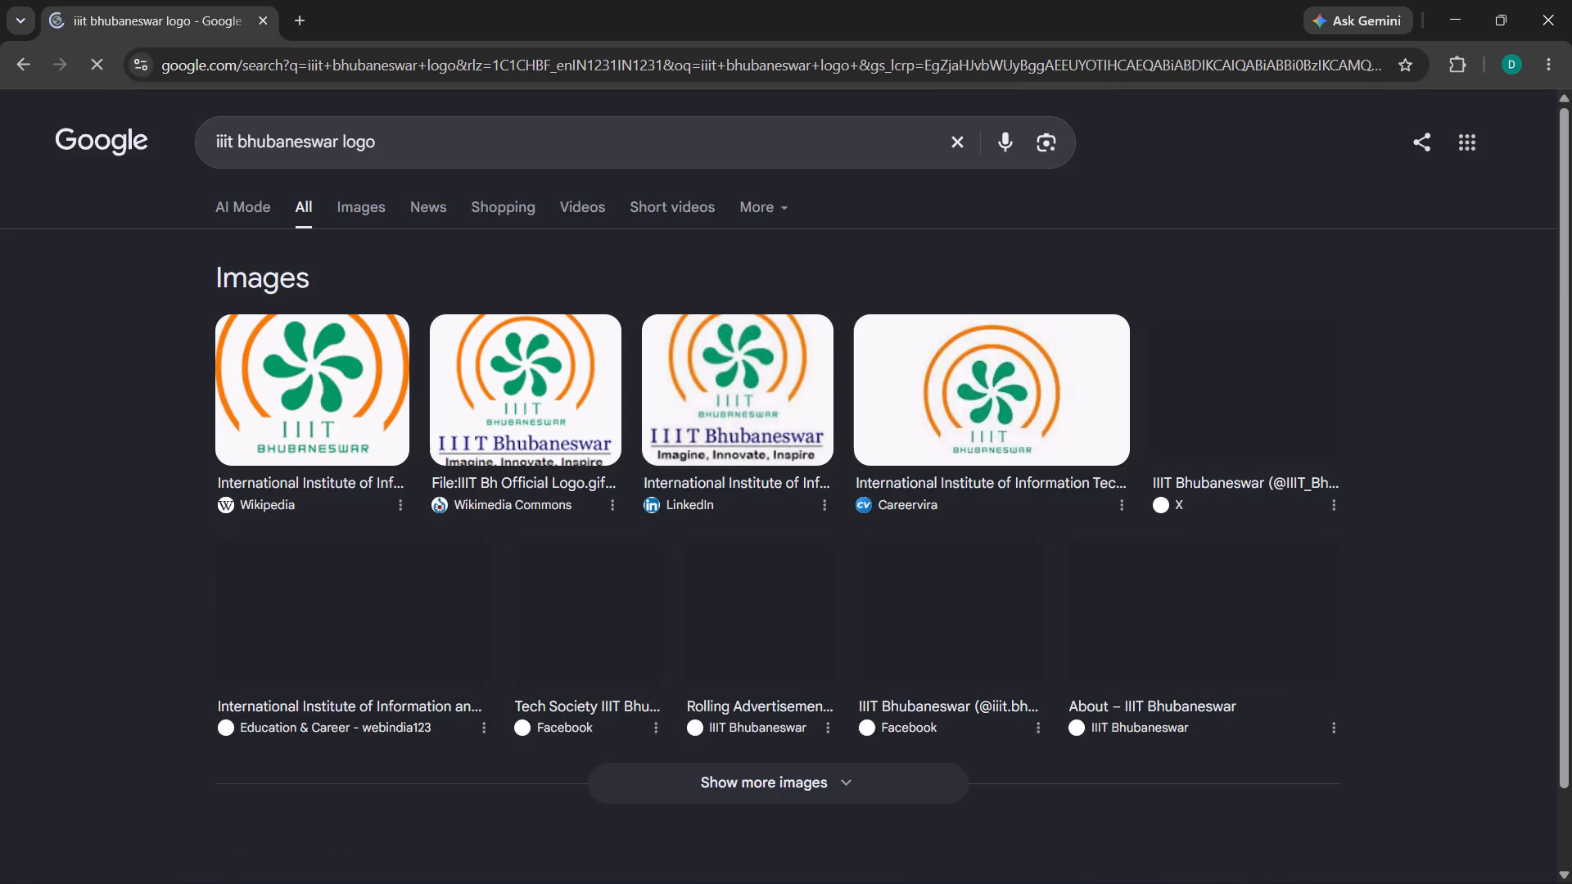
{"action": "left_click", "coordinate": [386, 214]}
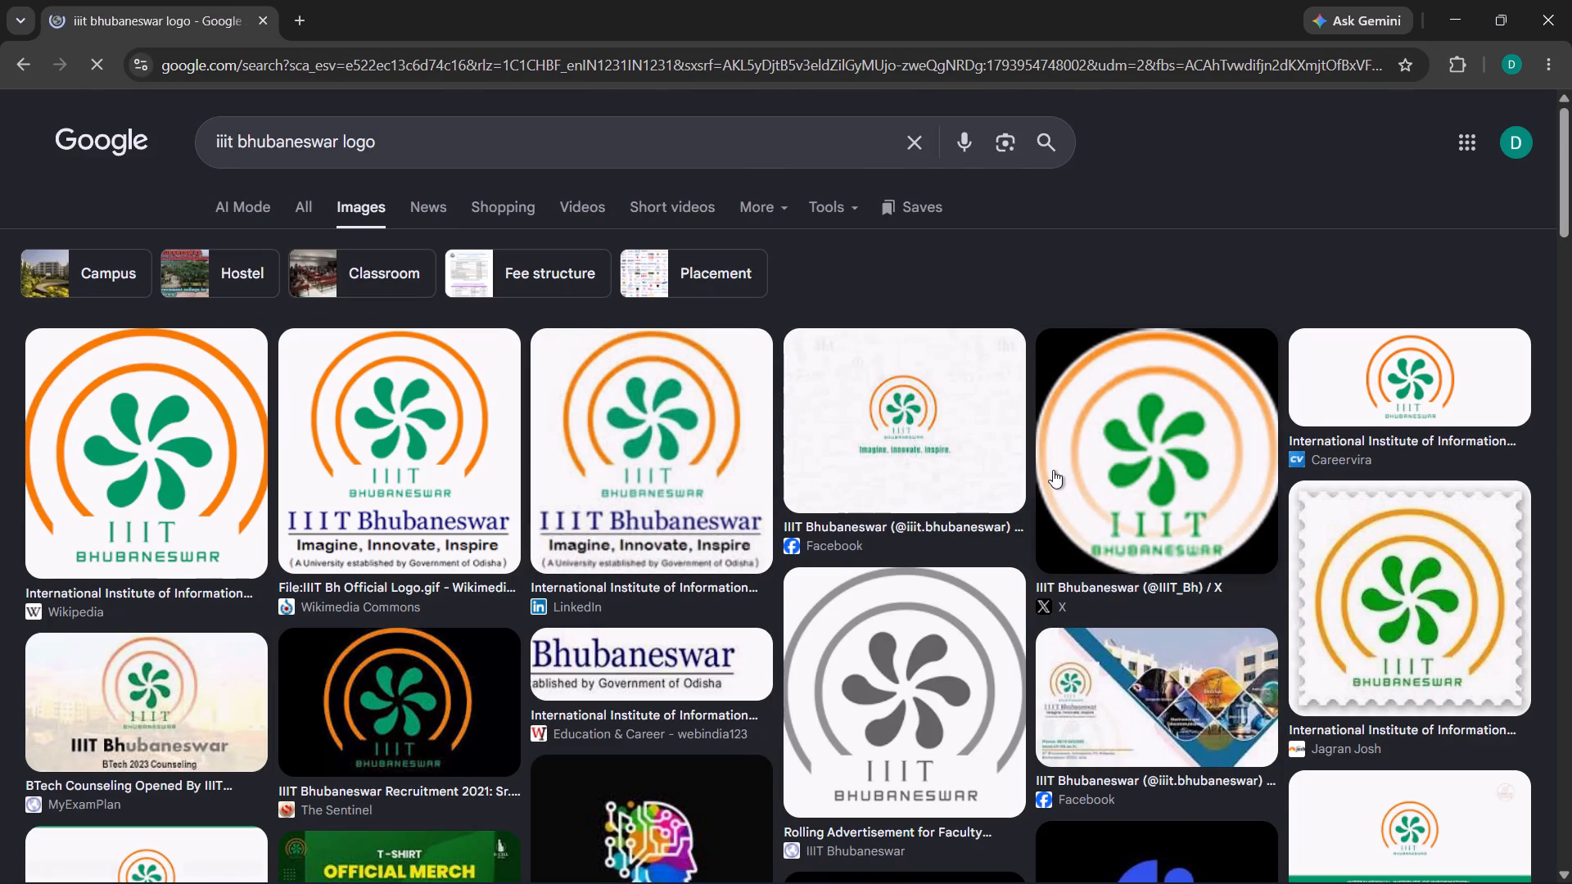
{"action": "scroll", "coordinate": [1226, 627], "scroll_direction": "down", "scroll_amount": 3}
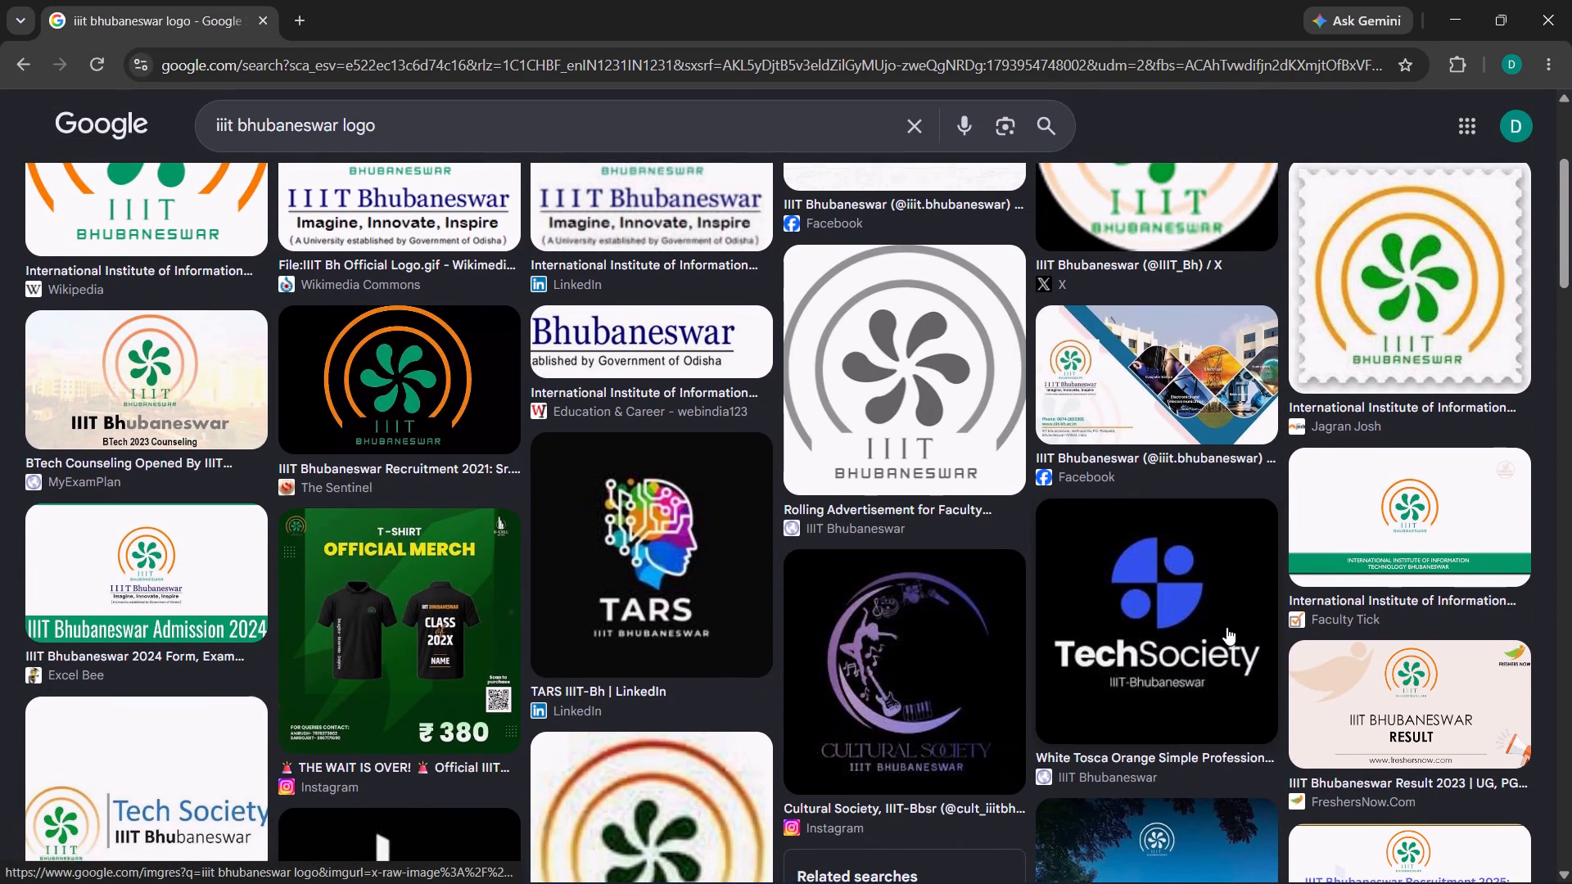
{"action": "scroll", "coordinate": [1226, 627], "scroll_direction": "down", "scroll_amount": 1}
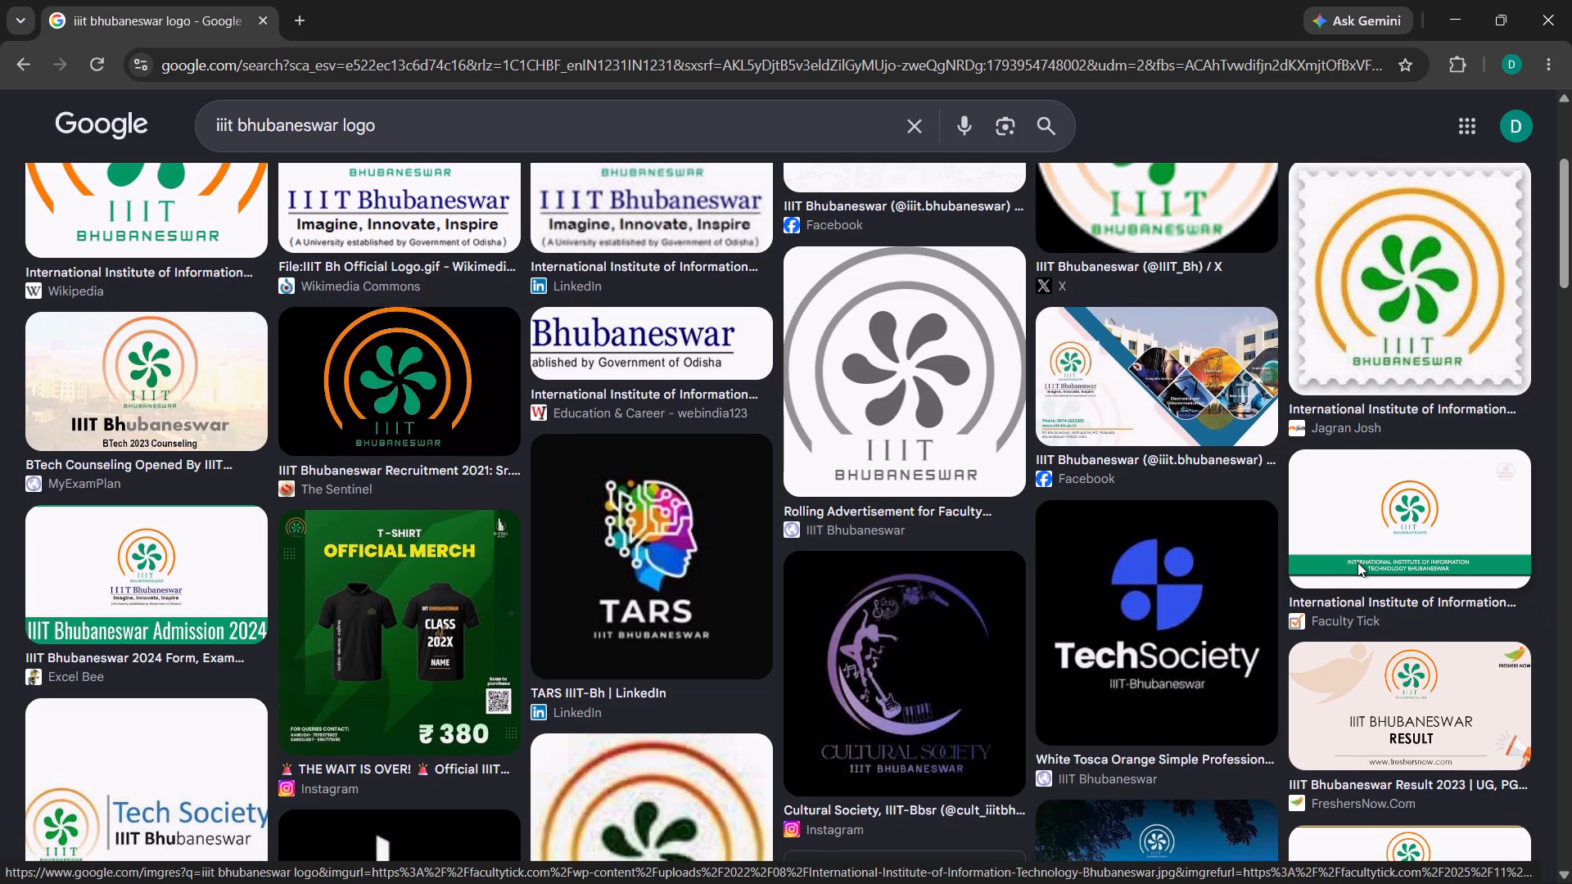
{"action": "scroll", "coordinate": [1357, 562], "scroll_direction": "down", "scroll_amount": 3}
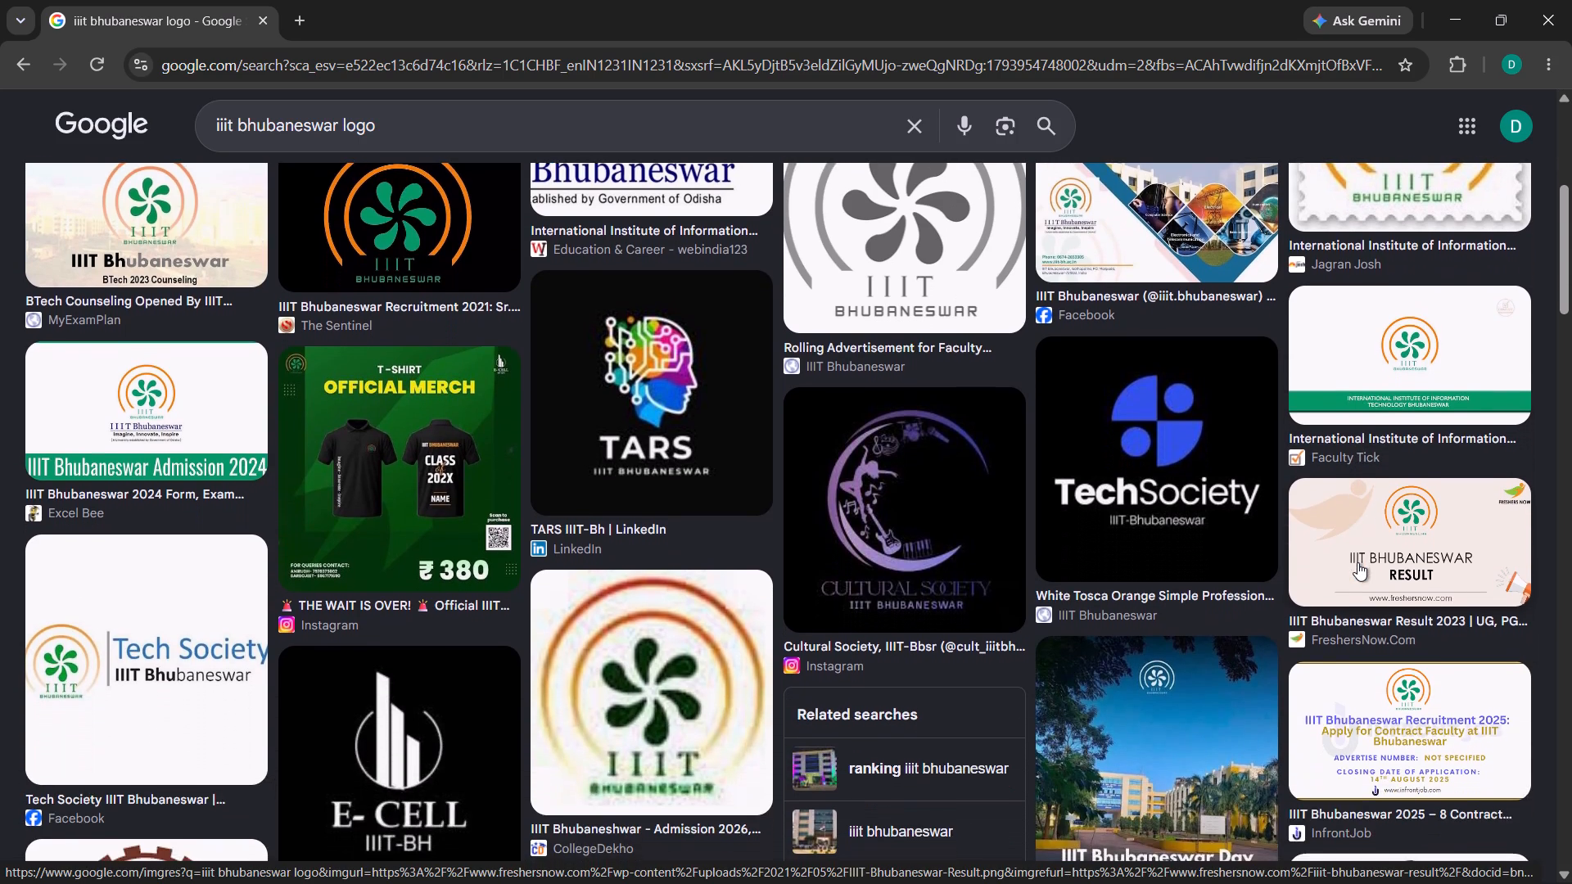
Look through the "iiit bhubaneswar logo" image results for a suitable version of the institute logo.
{"action": "scroll", "coordinate": [1357, 562], "scroll_direction": "down", "scroll_amount": 2}
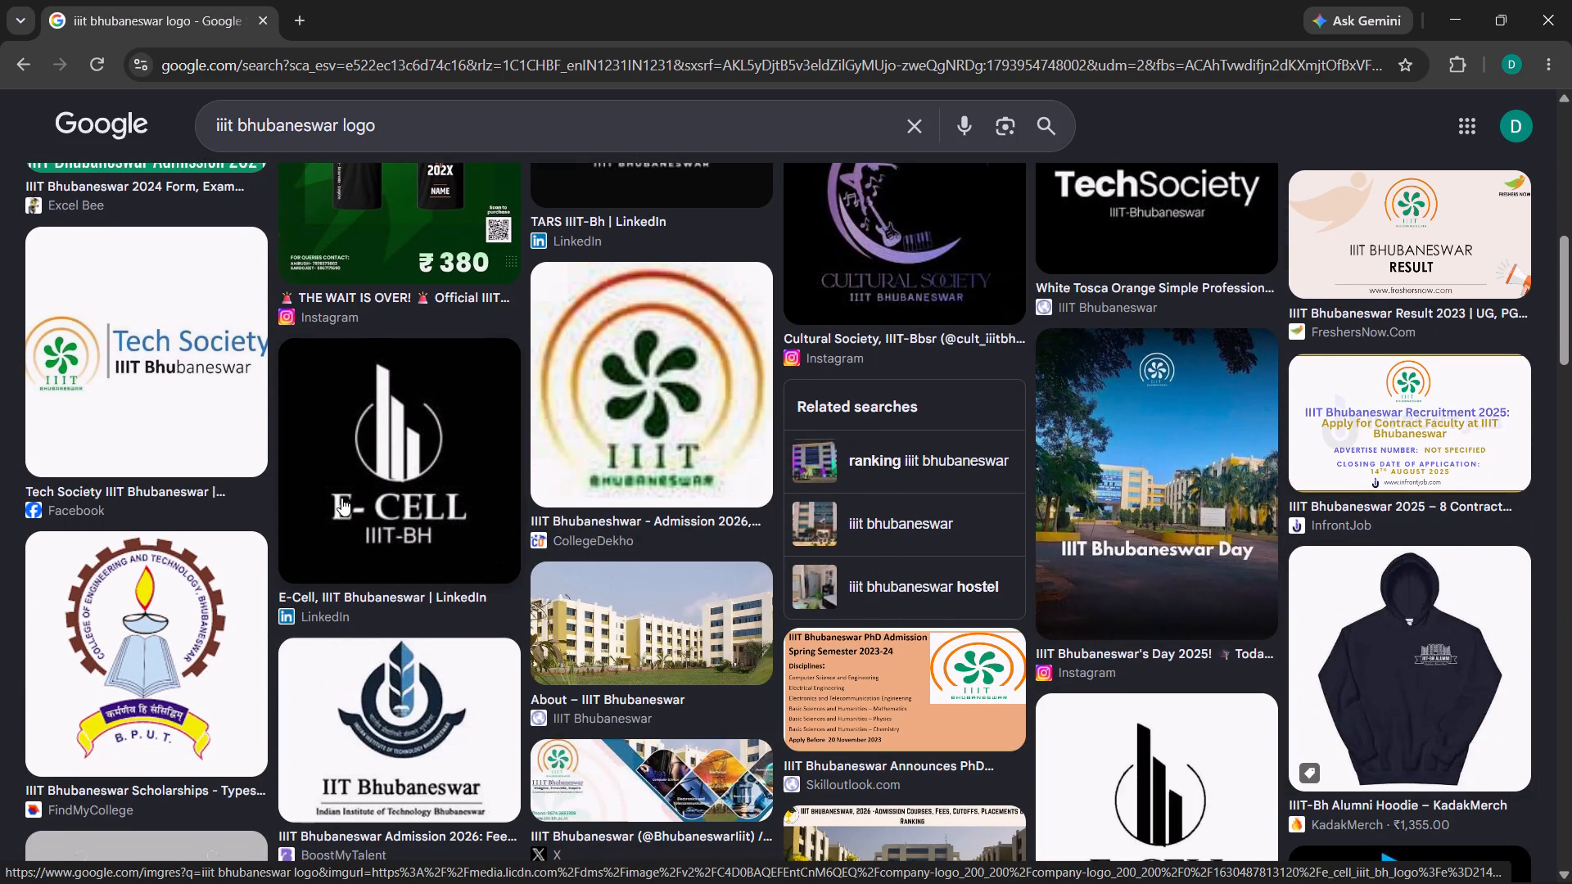
{"action": "scroll", "coordinate": [976, 506], "scroll_direction": "down", "scroll_amount": 5}
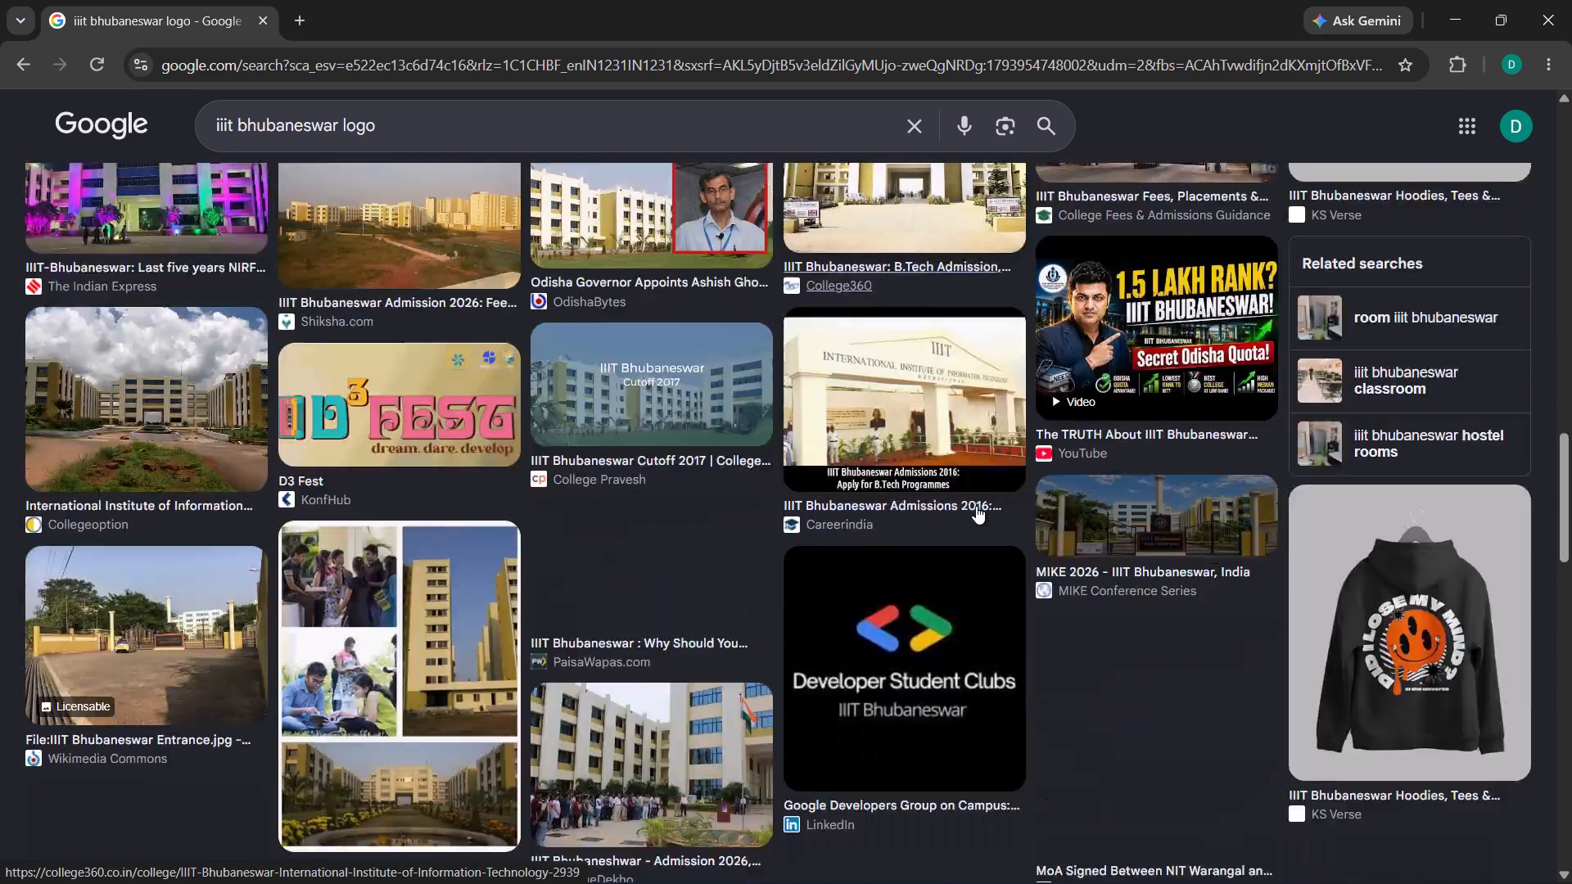
{"action": "scroll", "coordinate": [976, 506], "scroll_direction": "down", "scroll_amount": 1}
{"action": "scroll", "coordinate": [976, 506], "scroll_direction": "up", "scroll_amount": 3}
{"action": "scroll", "coordinate": [976, 506], "scroll_direction": "down", "scroll_amount": 5}
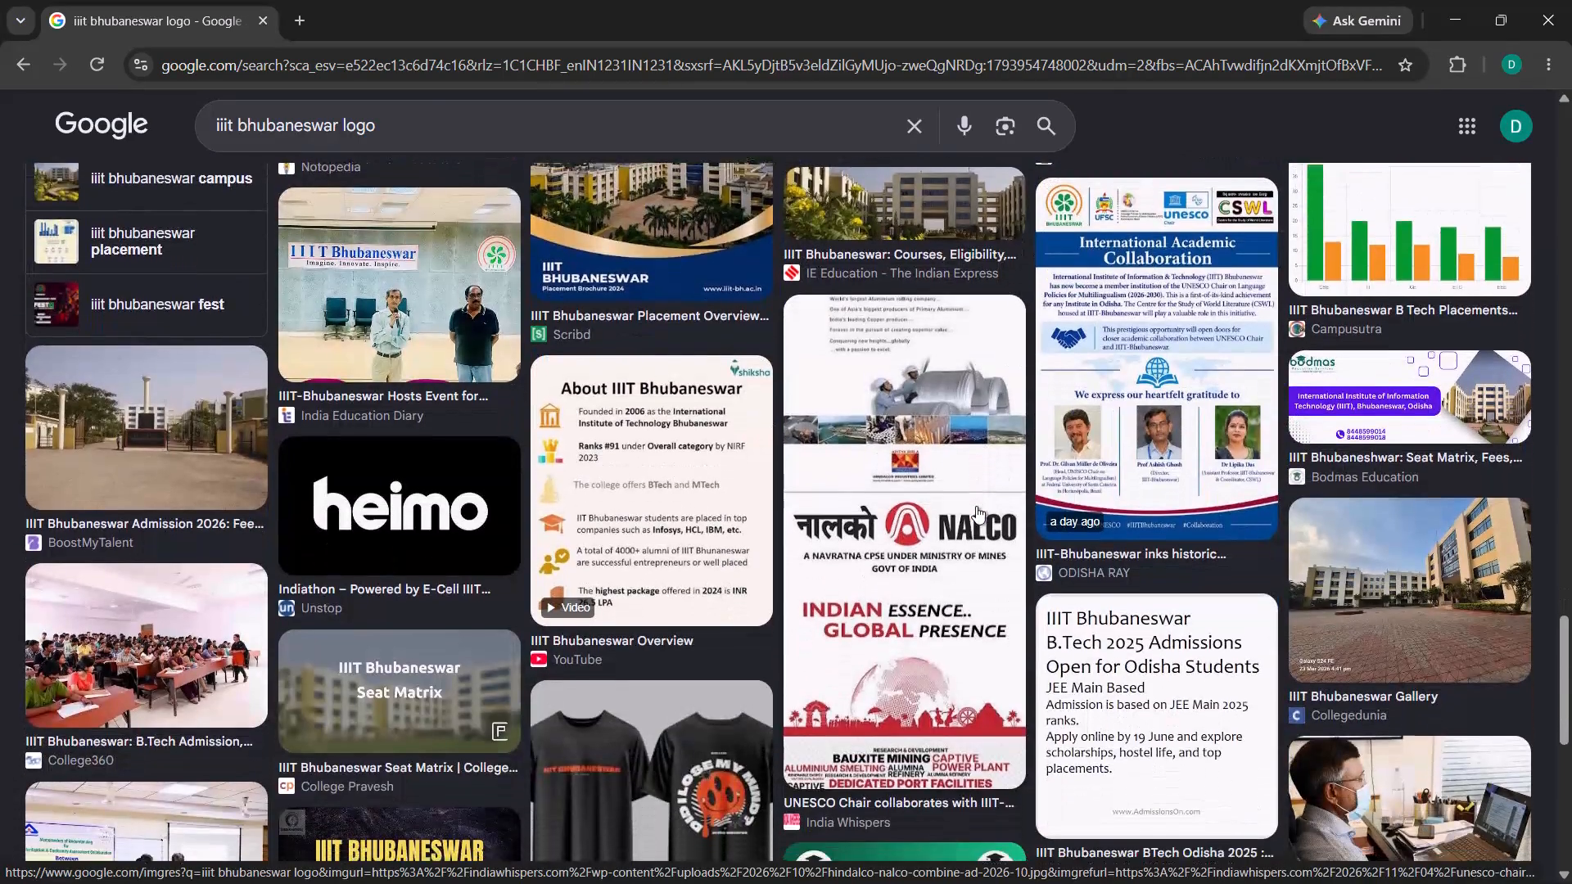
{"action": "scroll", "coordinate": [976, 506], "scroll_direction": "up", "scroll_amount": 1}
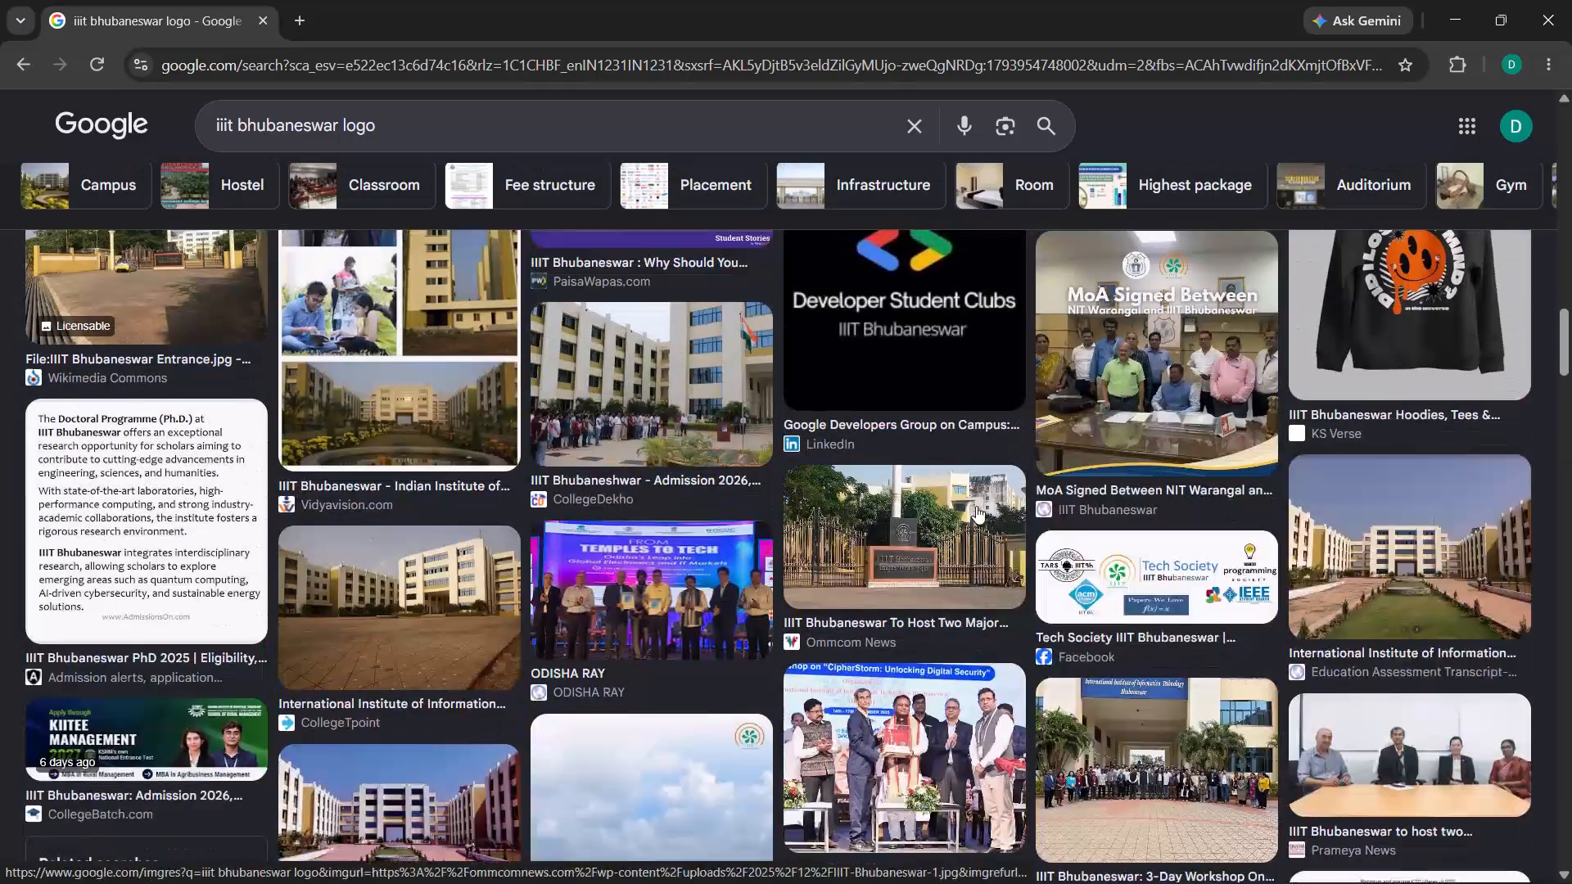
{"action": "scroll", "coordinate": [976, 506], "scroll_direction": "up", "scroll_amount": 6}
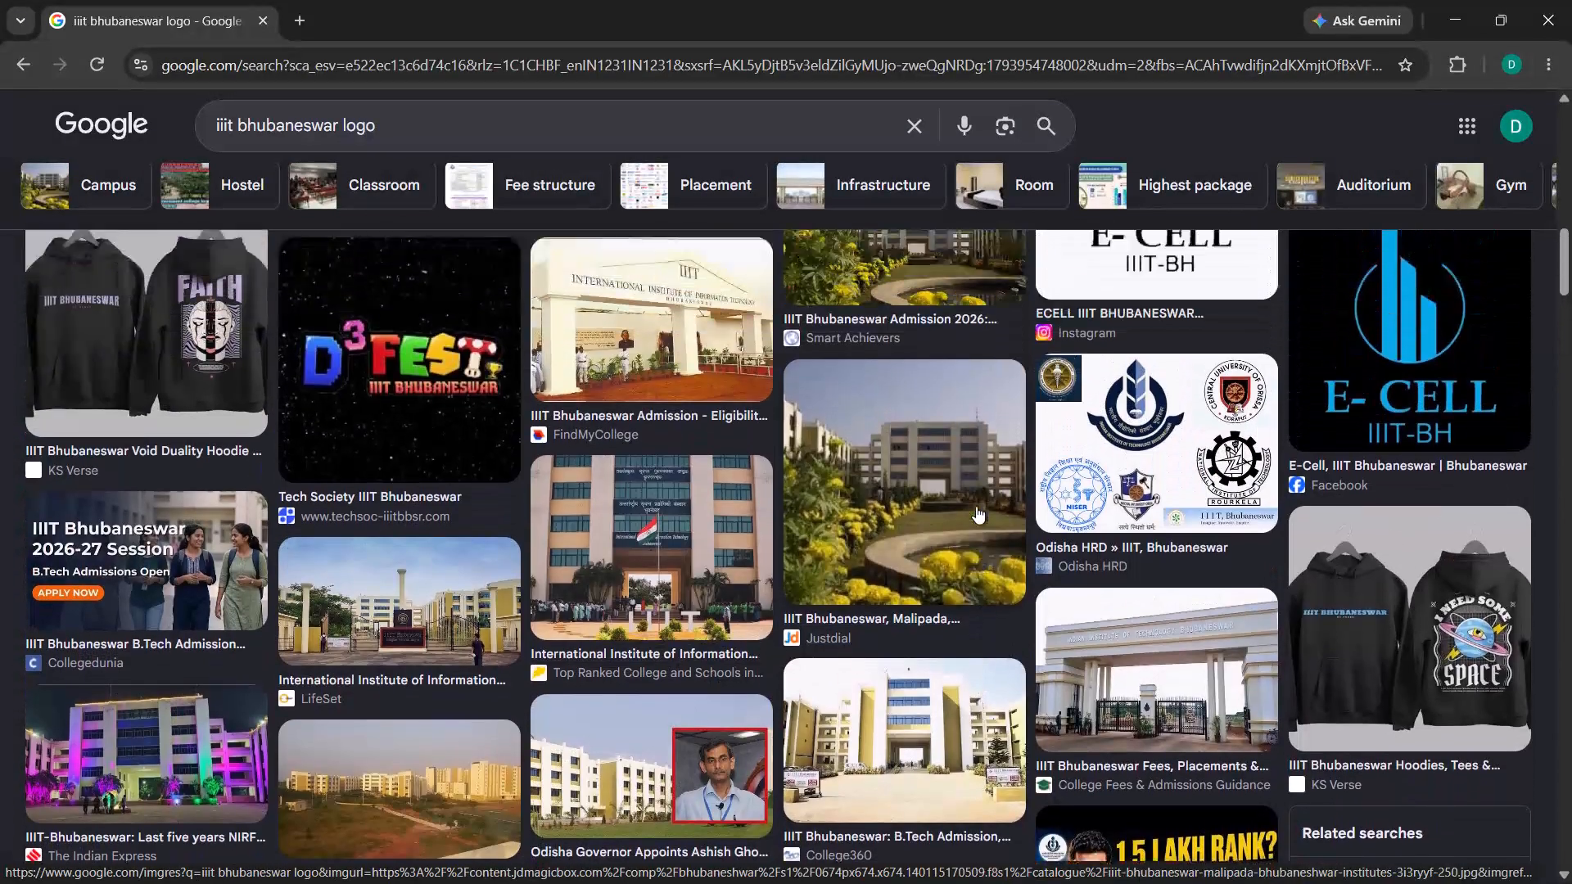
{"action": "scroll", "coordinate": [976, 506], "scroll_direction": "up", "scroll_amount": 3}
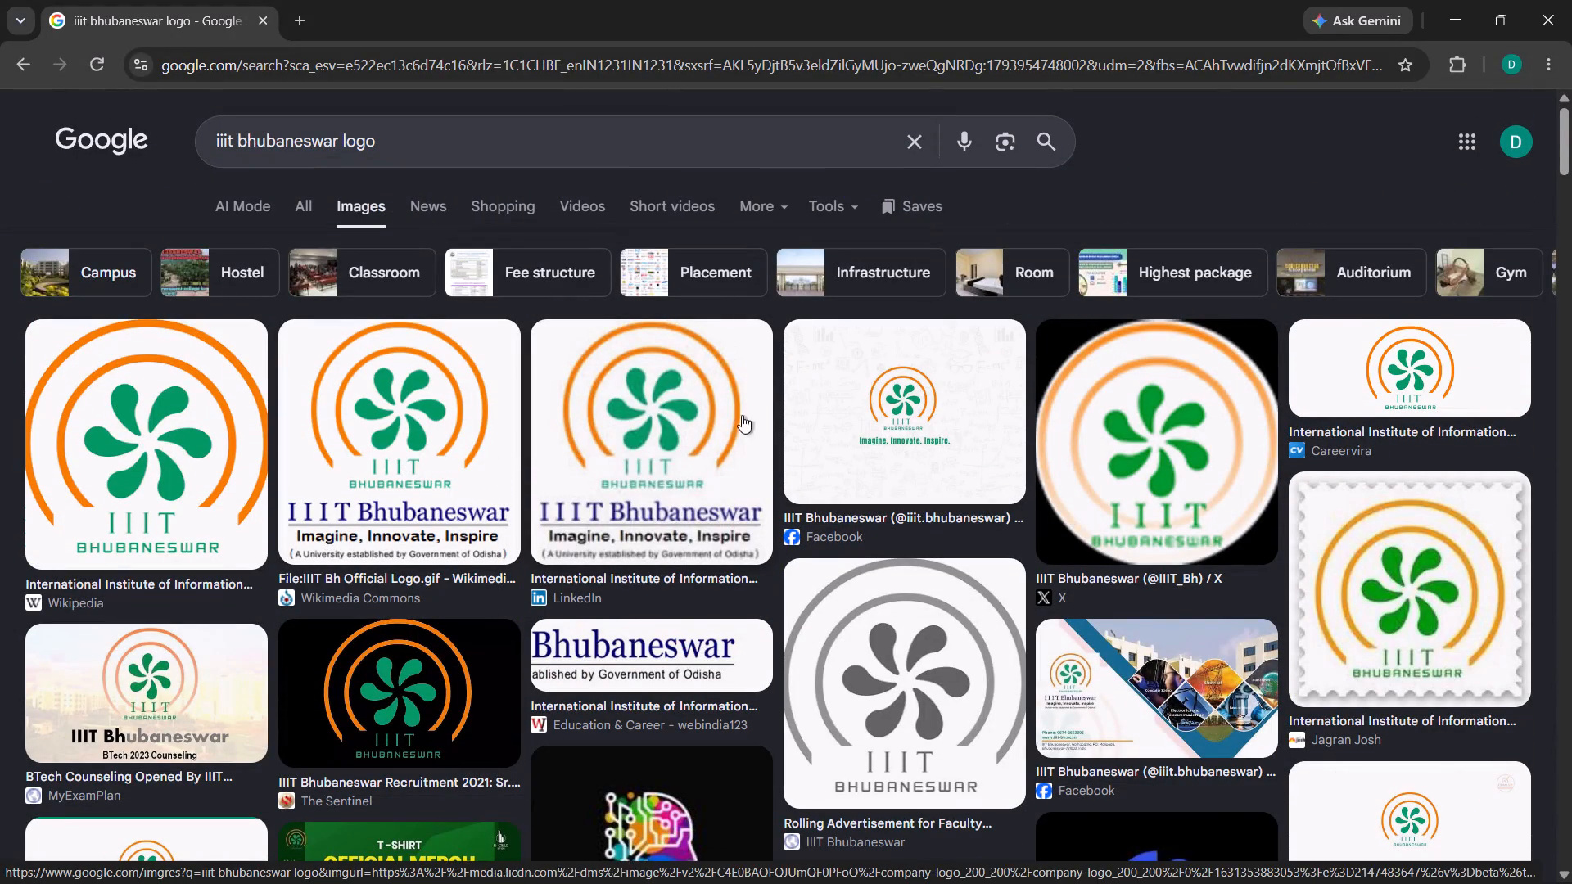
Save the Facebook IIIT Bhubaneswar logo image with the "Imagine. Innovate. Inspire." tagline to Downloads as the JPEG file "images".
{"action": "right_click", "coordinate": [943, 464]}
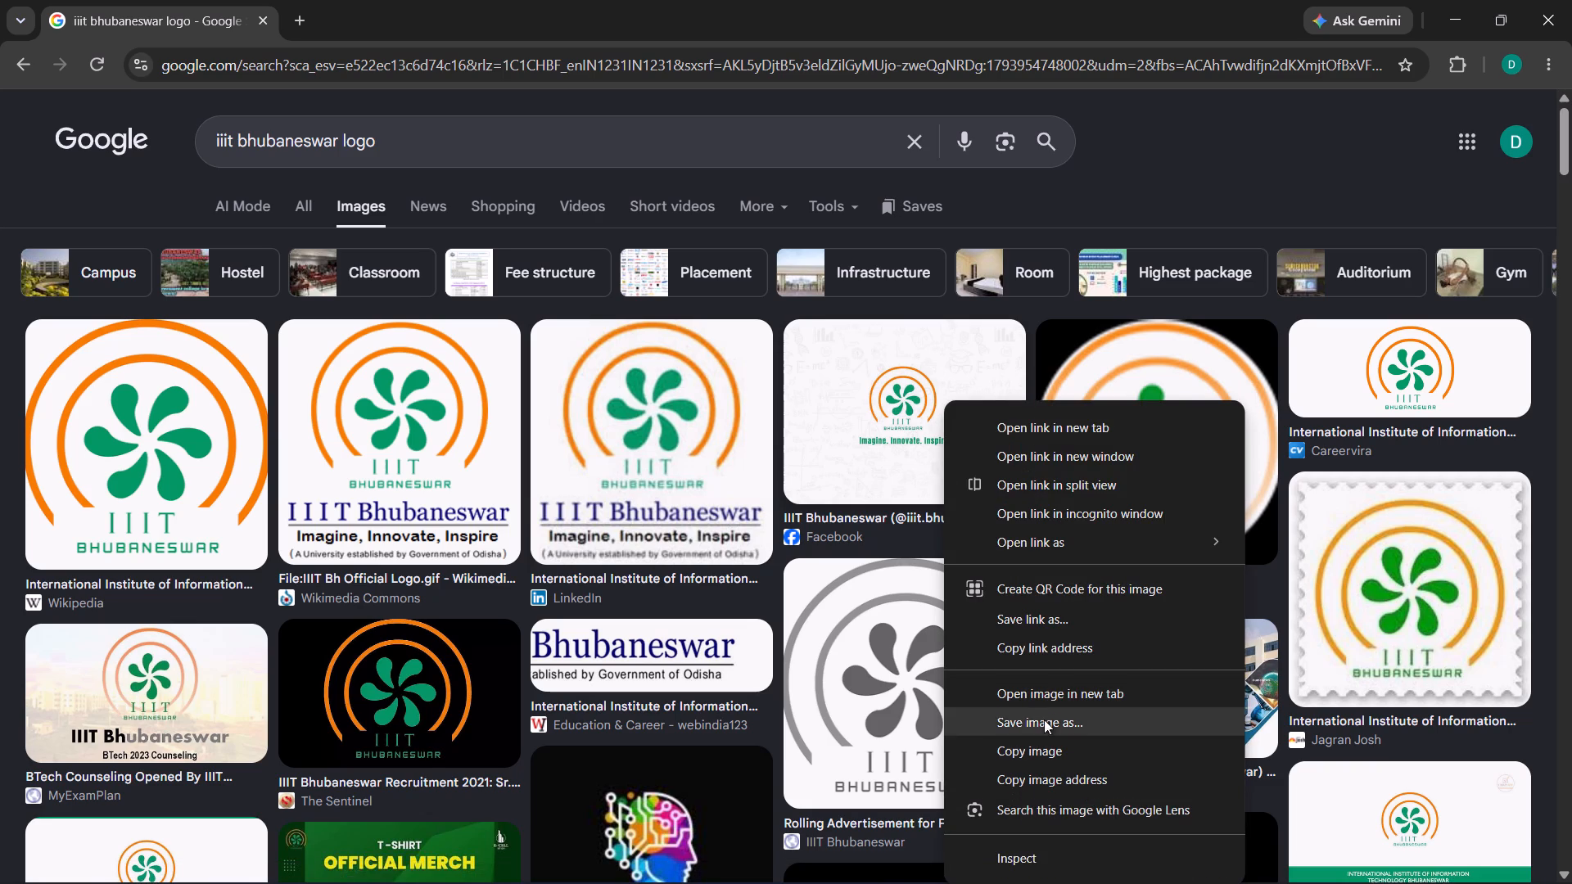
{"action": "left_click", "coordinate": [928, 412]}
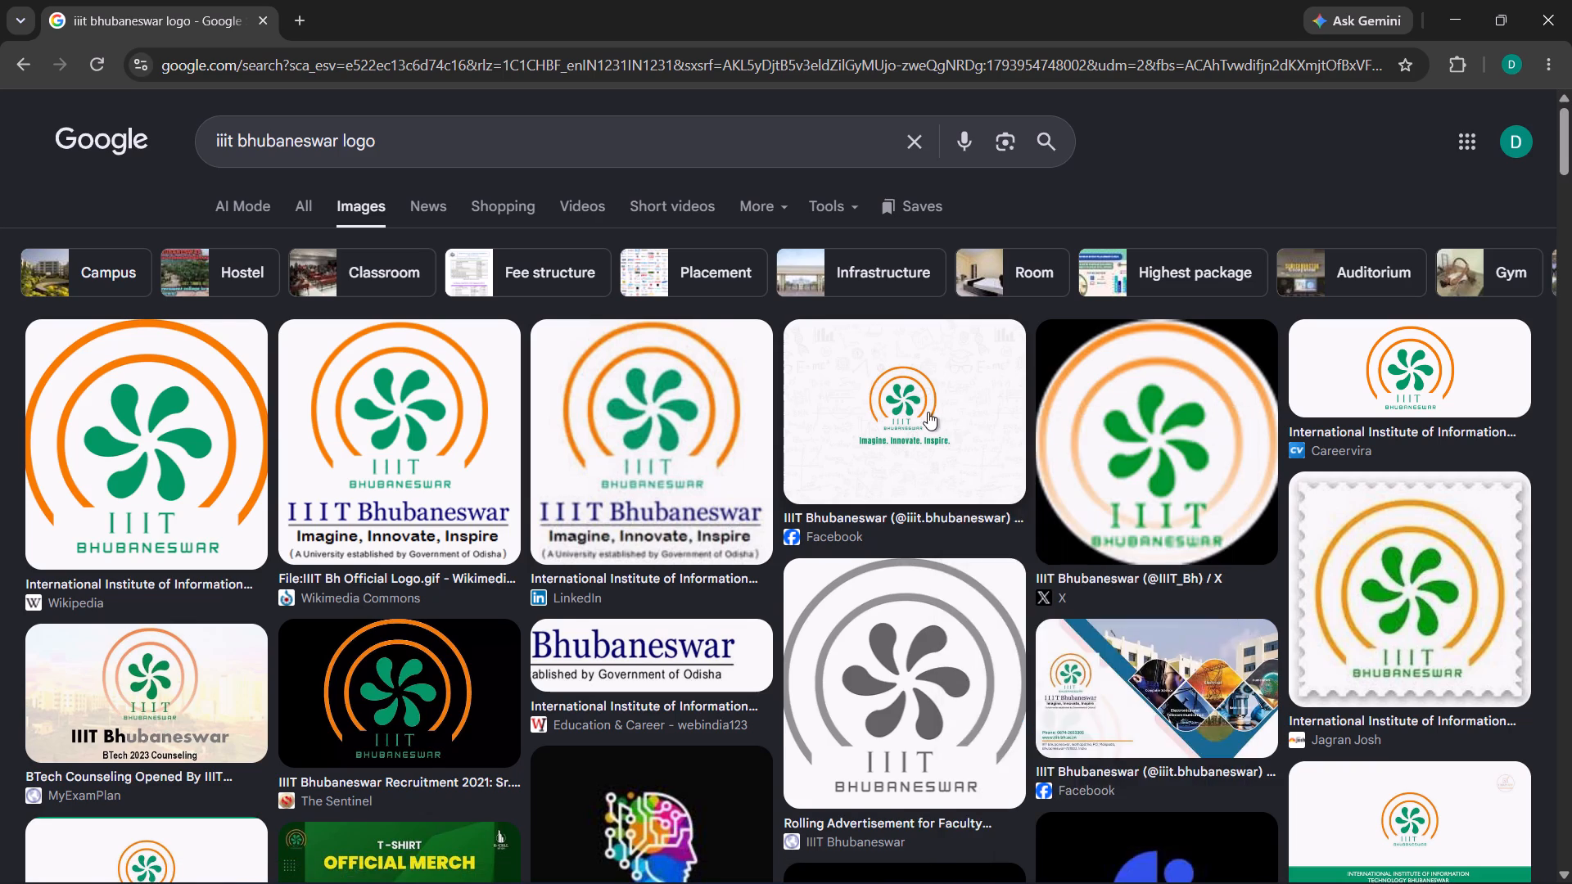
{"action": "right_click", "coordinate": [1221, 557]}
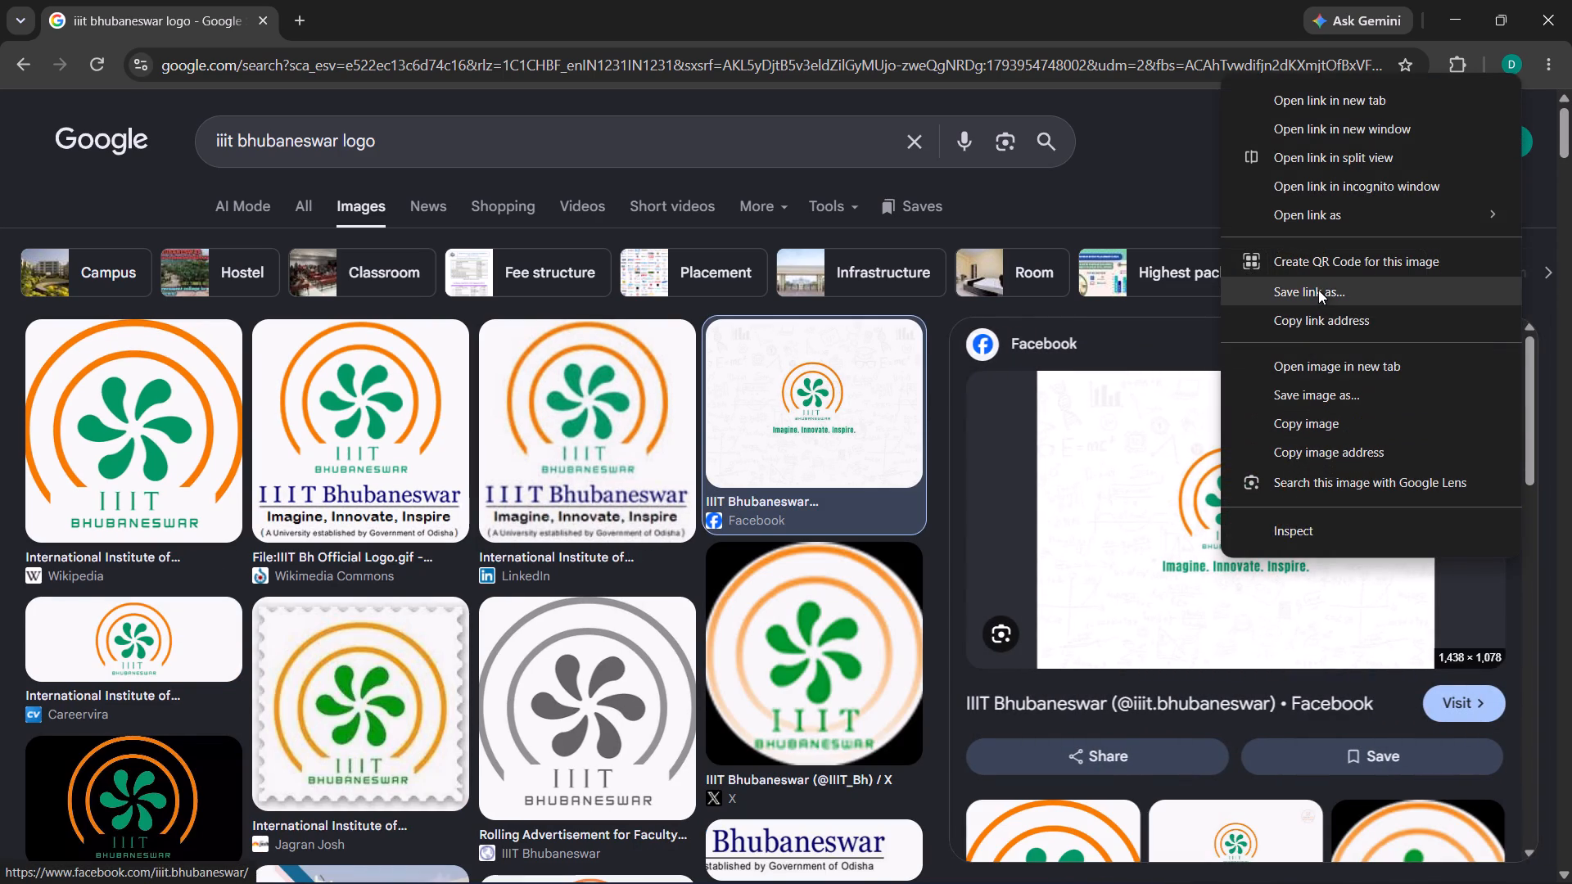
{"action": "left_click", "coordinate": [1343, 407]}
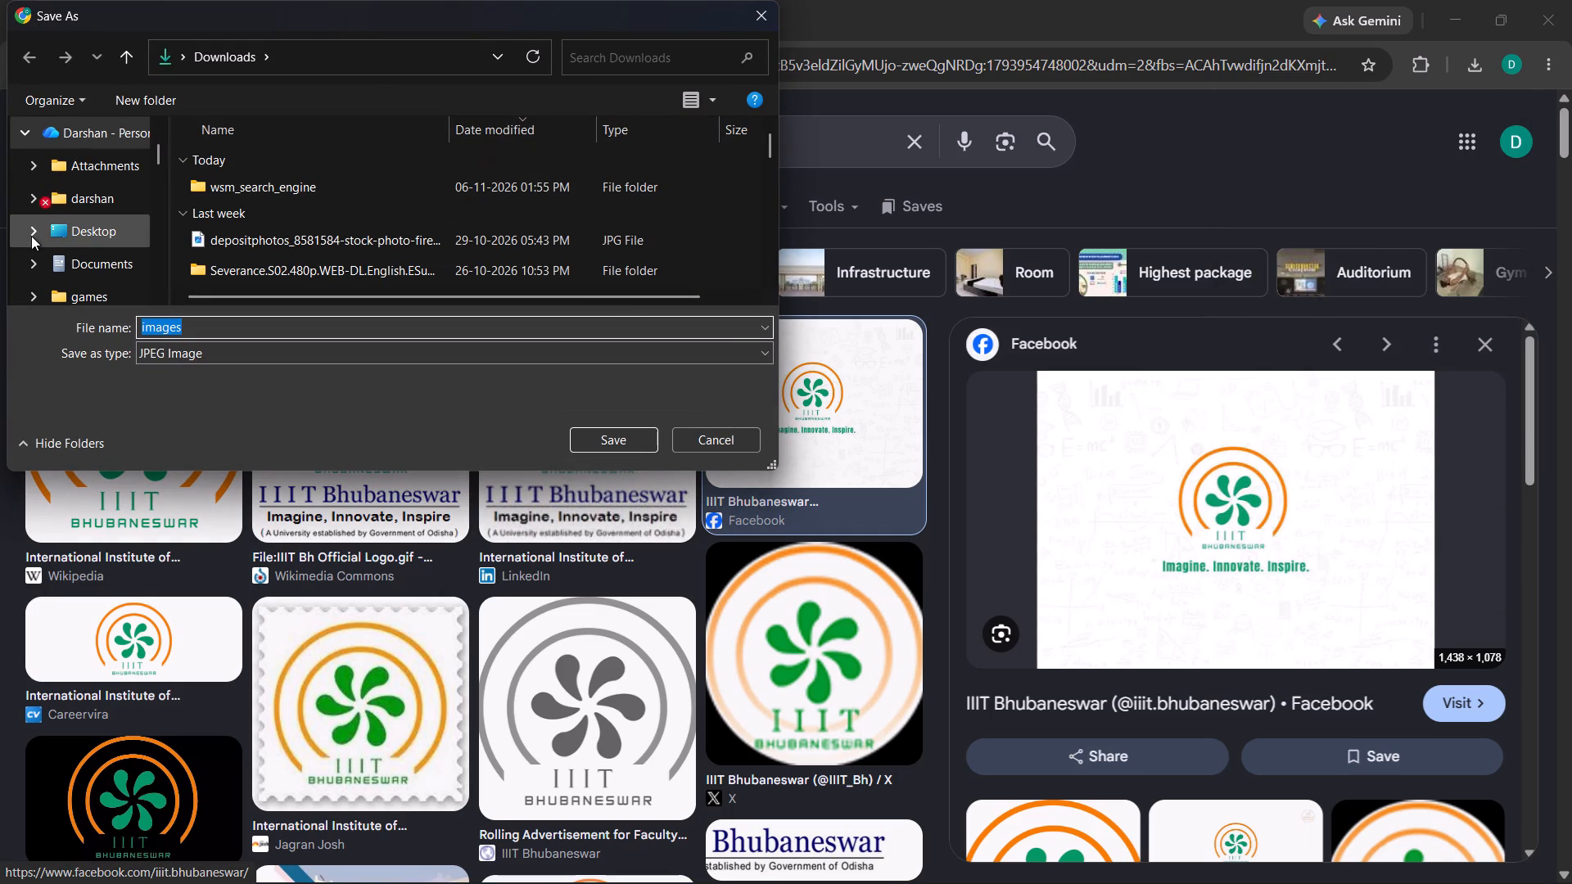
{"action": "left_click", "coordinate": [618, 442]}
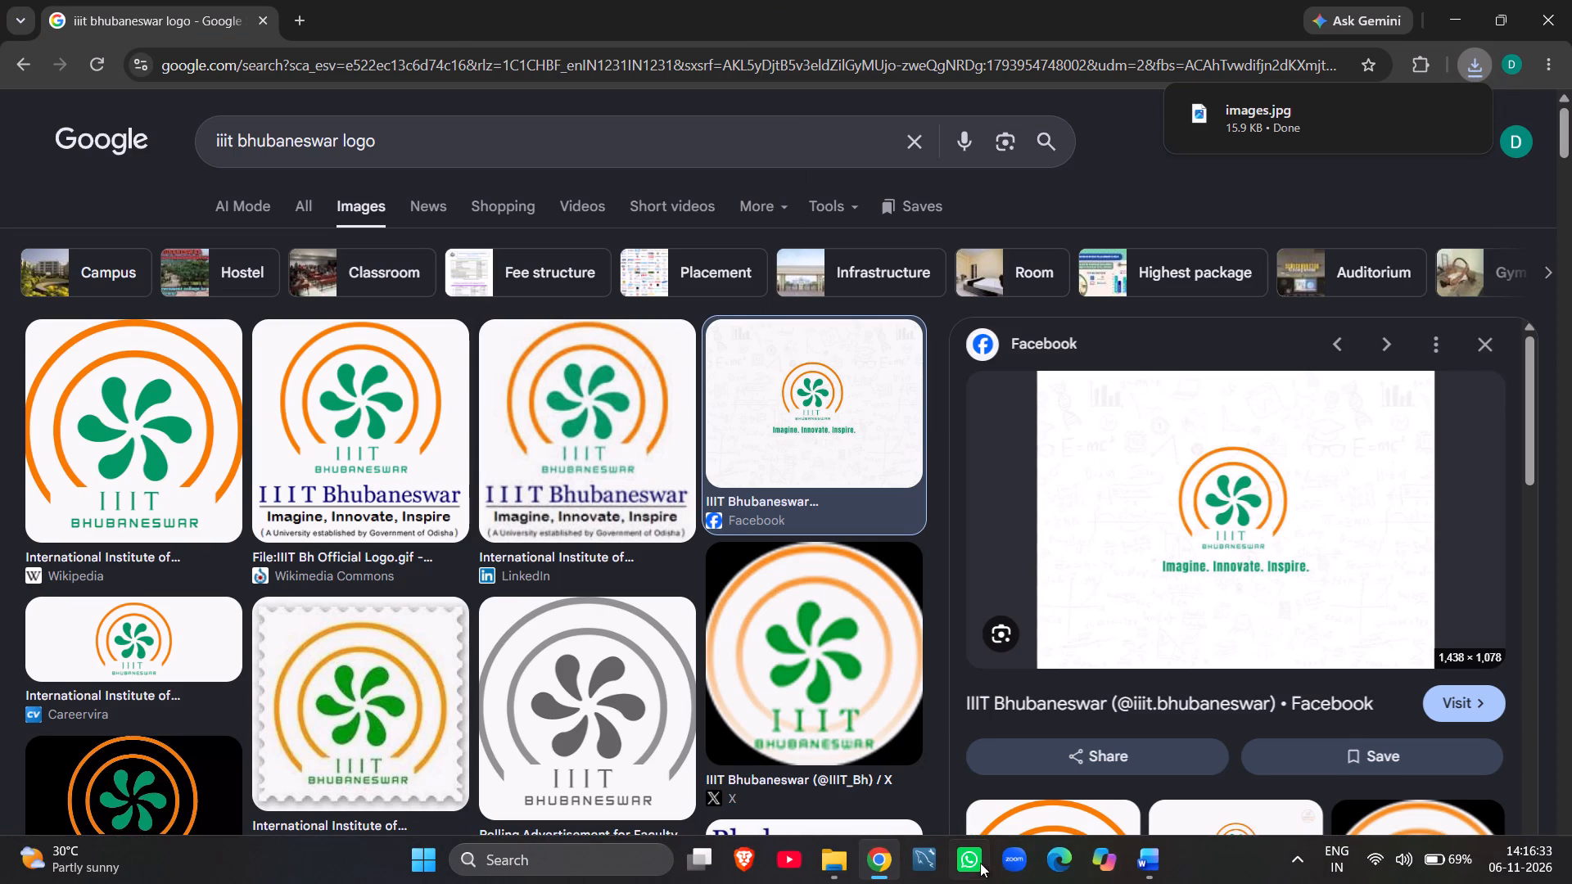
Switch to Word and return to the cover page of the WSM_Assignment_Report document.
{"action": "left_click", "coordinate": [1157, 859]}
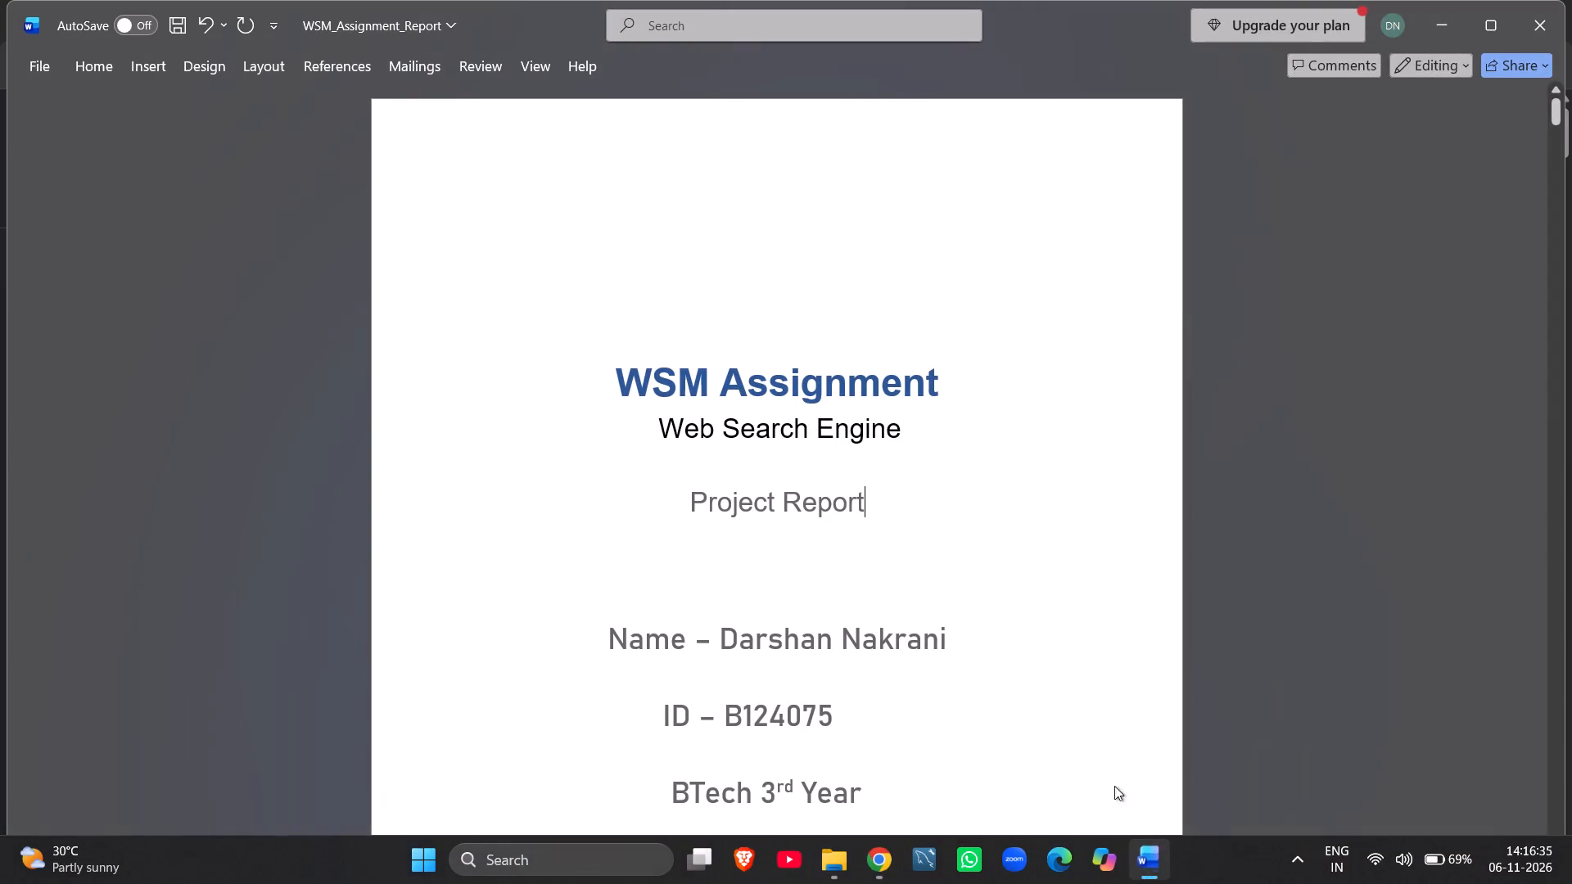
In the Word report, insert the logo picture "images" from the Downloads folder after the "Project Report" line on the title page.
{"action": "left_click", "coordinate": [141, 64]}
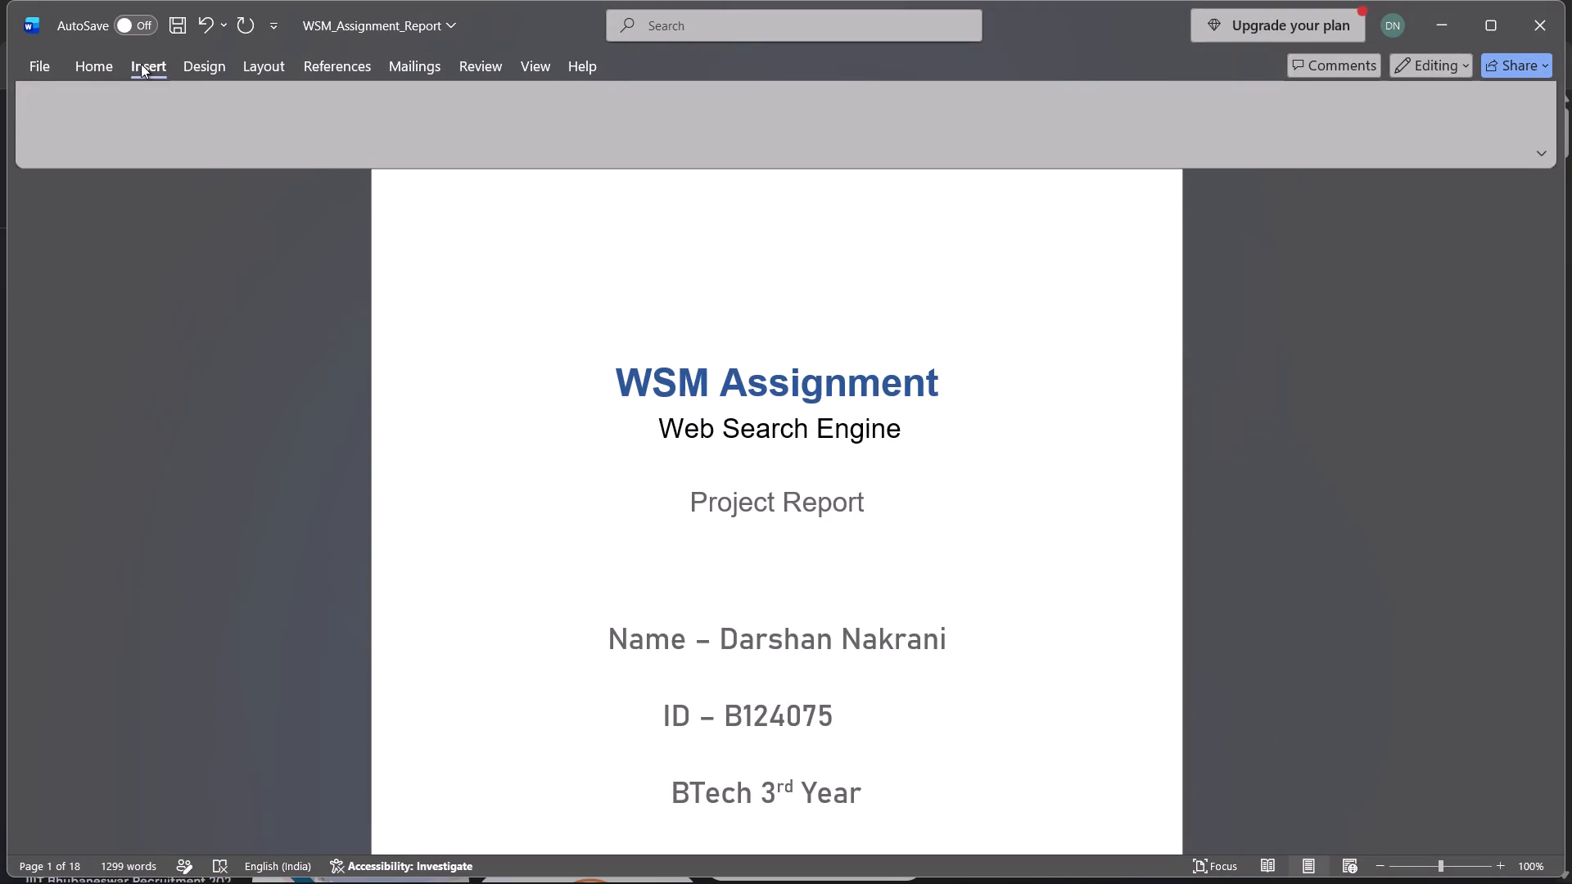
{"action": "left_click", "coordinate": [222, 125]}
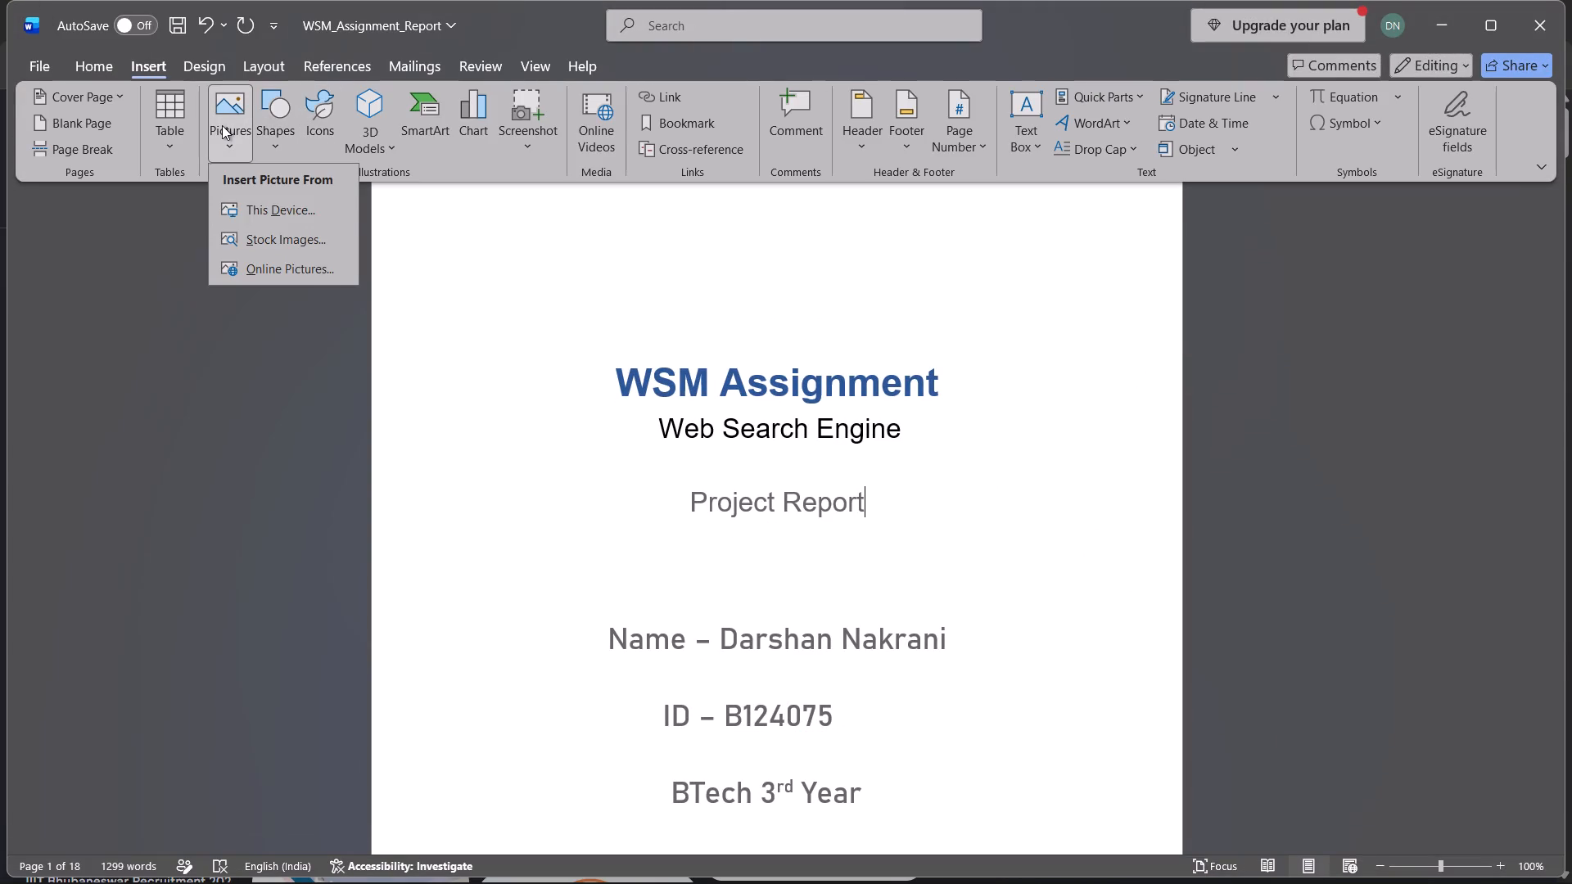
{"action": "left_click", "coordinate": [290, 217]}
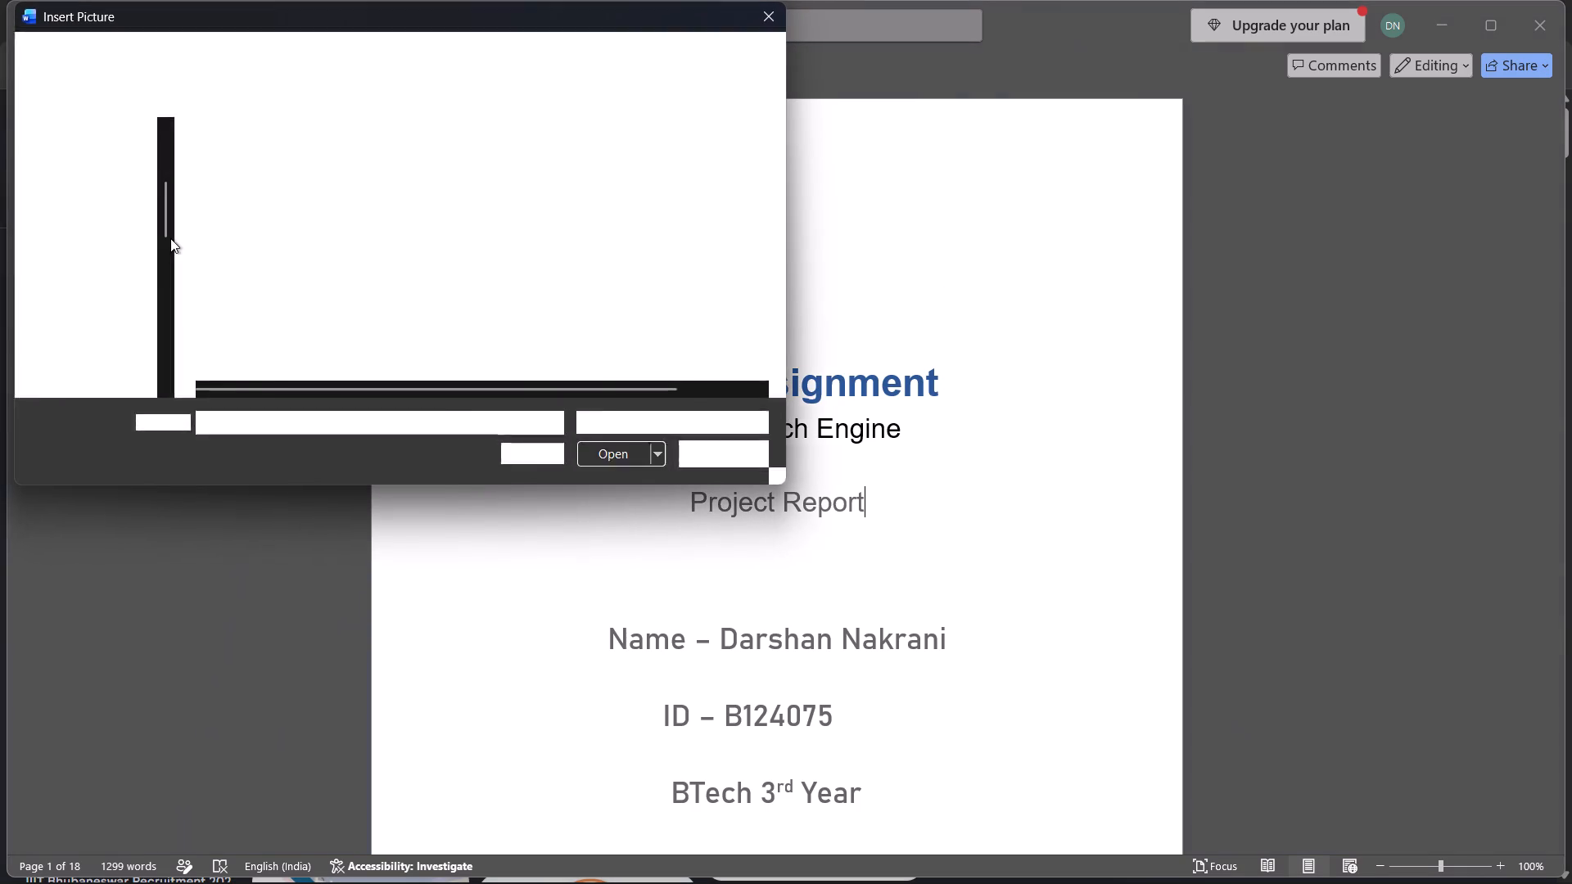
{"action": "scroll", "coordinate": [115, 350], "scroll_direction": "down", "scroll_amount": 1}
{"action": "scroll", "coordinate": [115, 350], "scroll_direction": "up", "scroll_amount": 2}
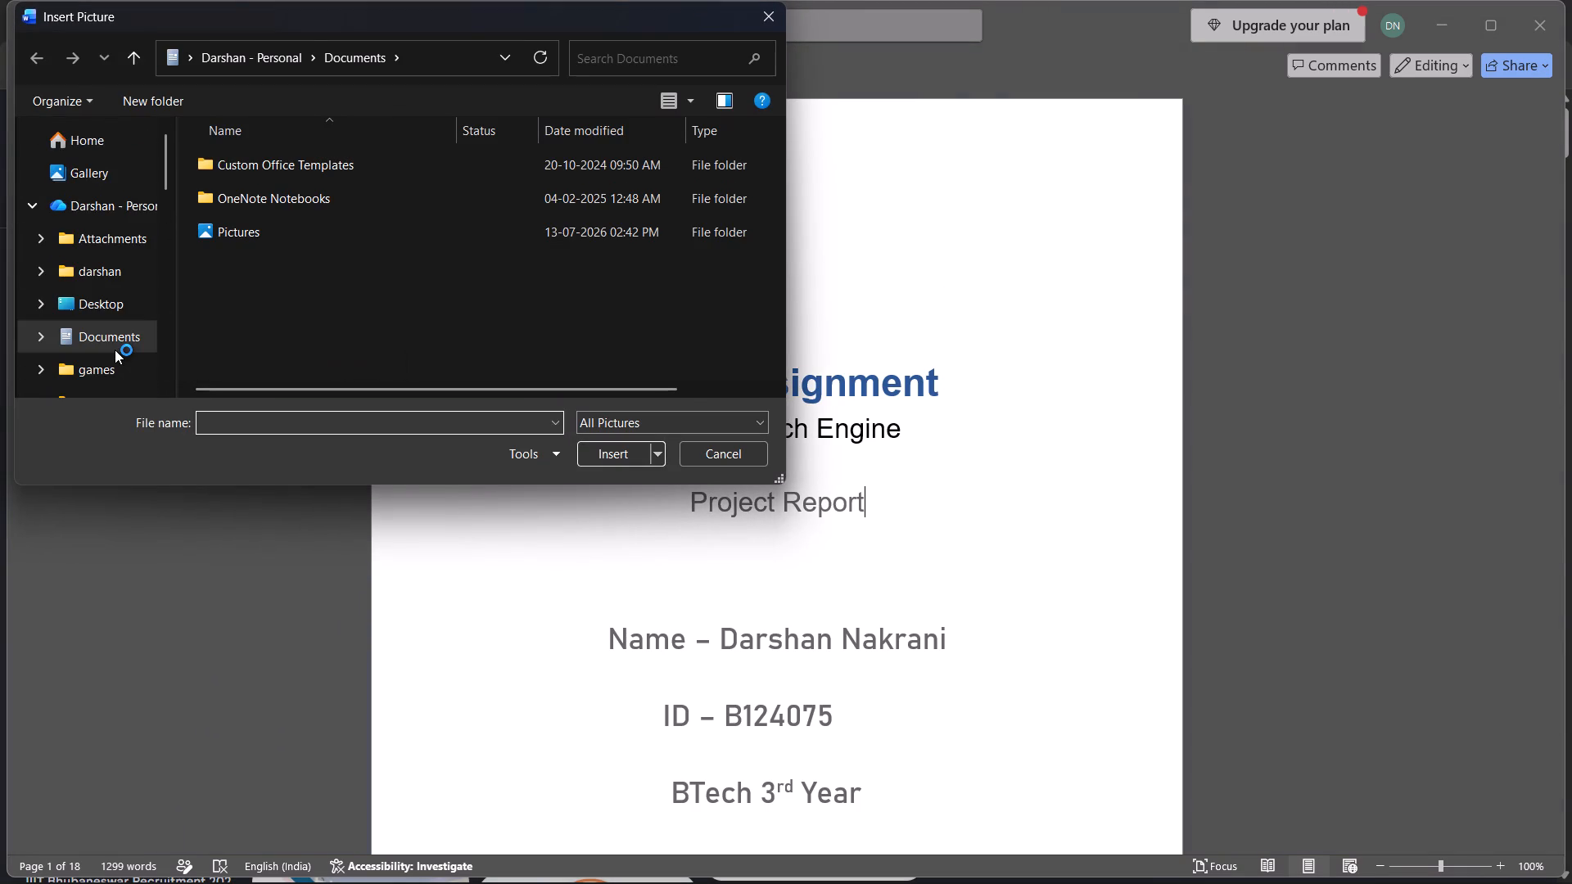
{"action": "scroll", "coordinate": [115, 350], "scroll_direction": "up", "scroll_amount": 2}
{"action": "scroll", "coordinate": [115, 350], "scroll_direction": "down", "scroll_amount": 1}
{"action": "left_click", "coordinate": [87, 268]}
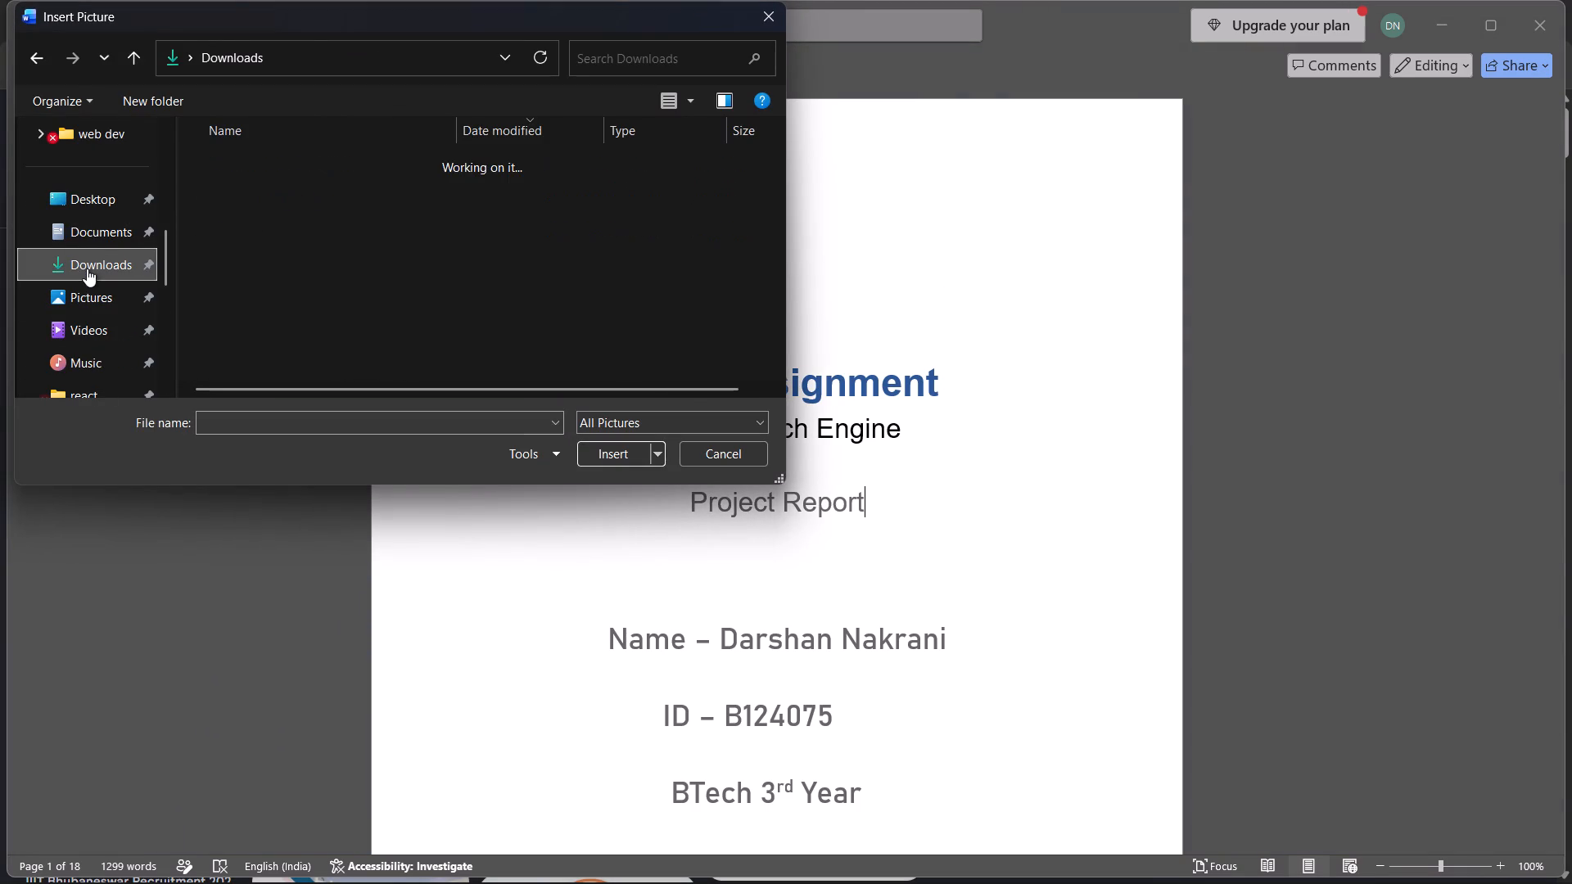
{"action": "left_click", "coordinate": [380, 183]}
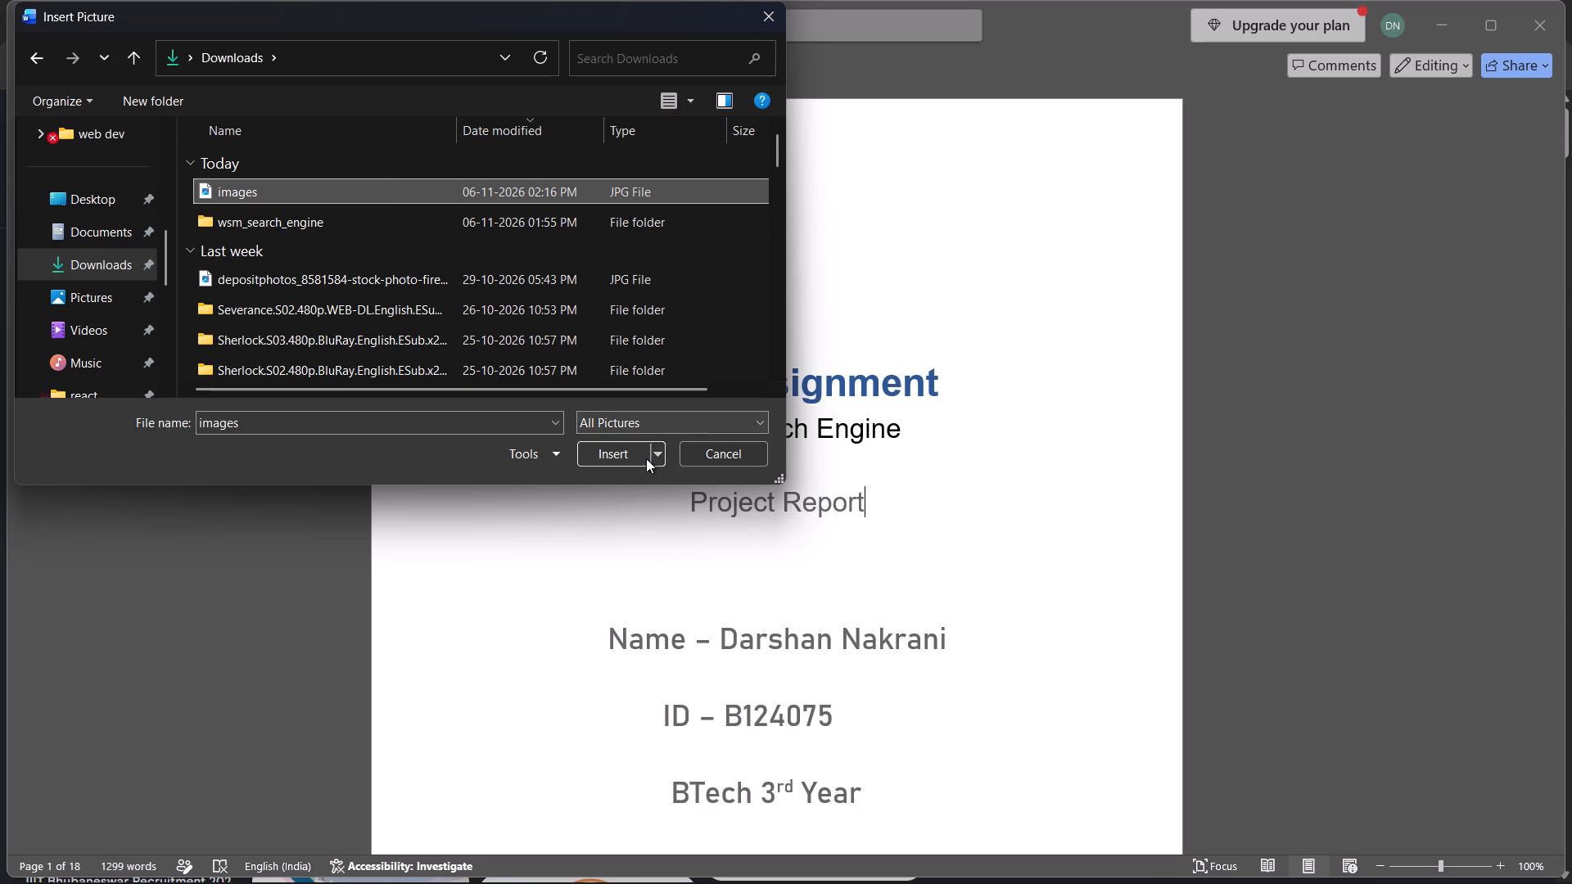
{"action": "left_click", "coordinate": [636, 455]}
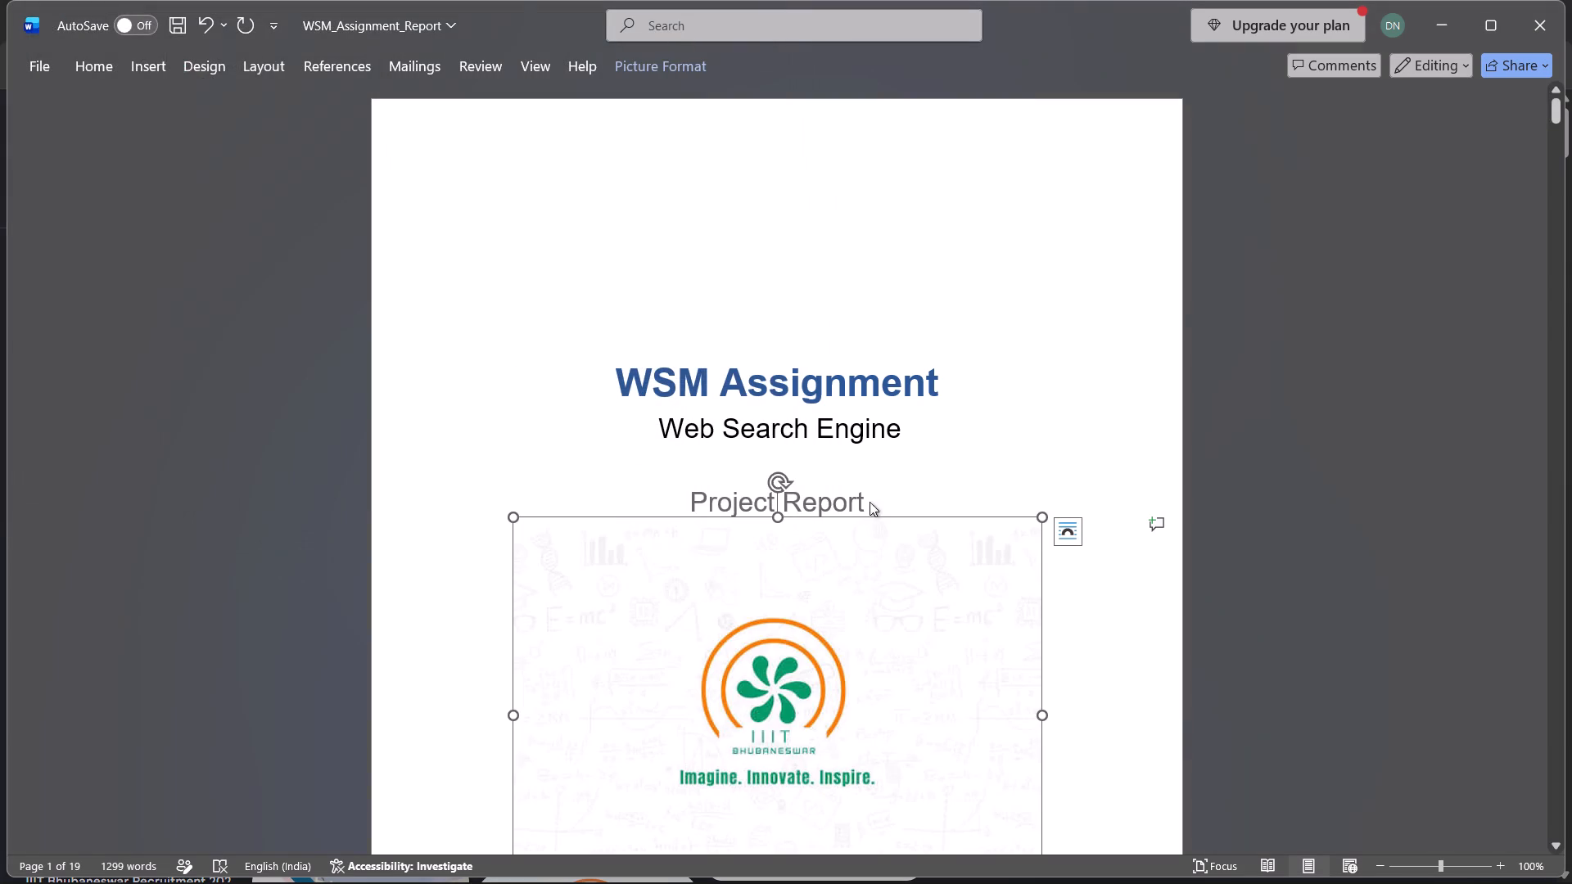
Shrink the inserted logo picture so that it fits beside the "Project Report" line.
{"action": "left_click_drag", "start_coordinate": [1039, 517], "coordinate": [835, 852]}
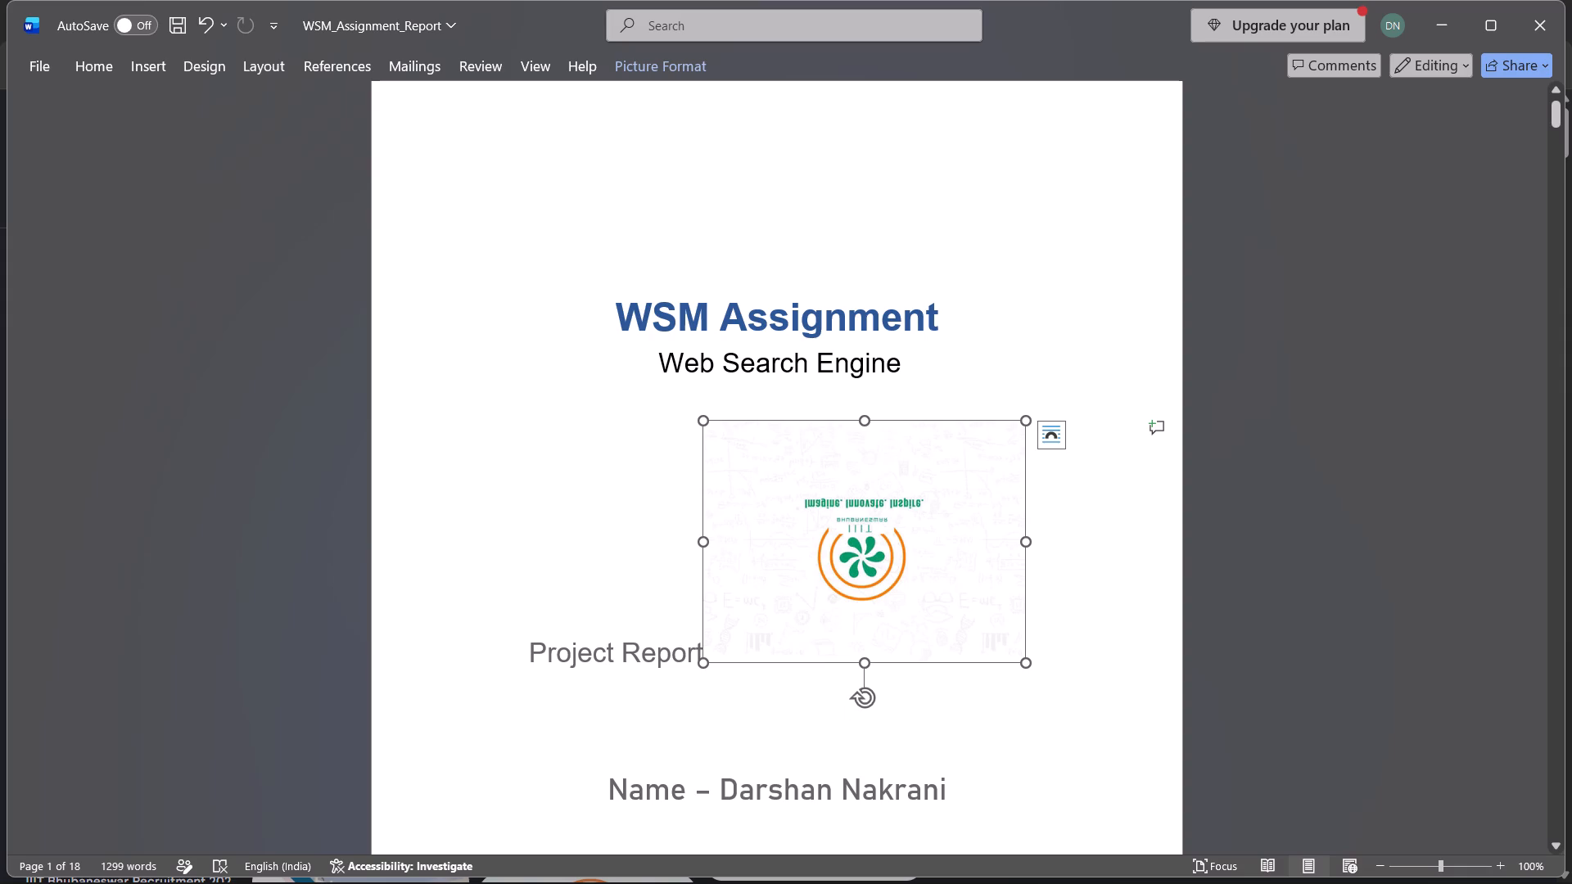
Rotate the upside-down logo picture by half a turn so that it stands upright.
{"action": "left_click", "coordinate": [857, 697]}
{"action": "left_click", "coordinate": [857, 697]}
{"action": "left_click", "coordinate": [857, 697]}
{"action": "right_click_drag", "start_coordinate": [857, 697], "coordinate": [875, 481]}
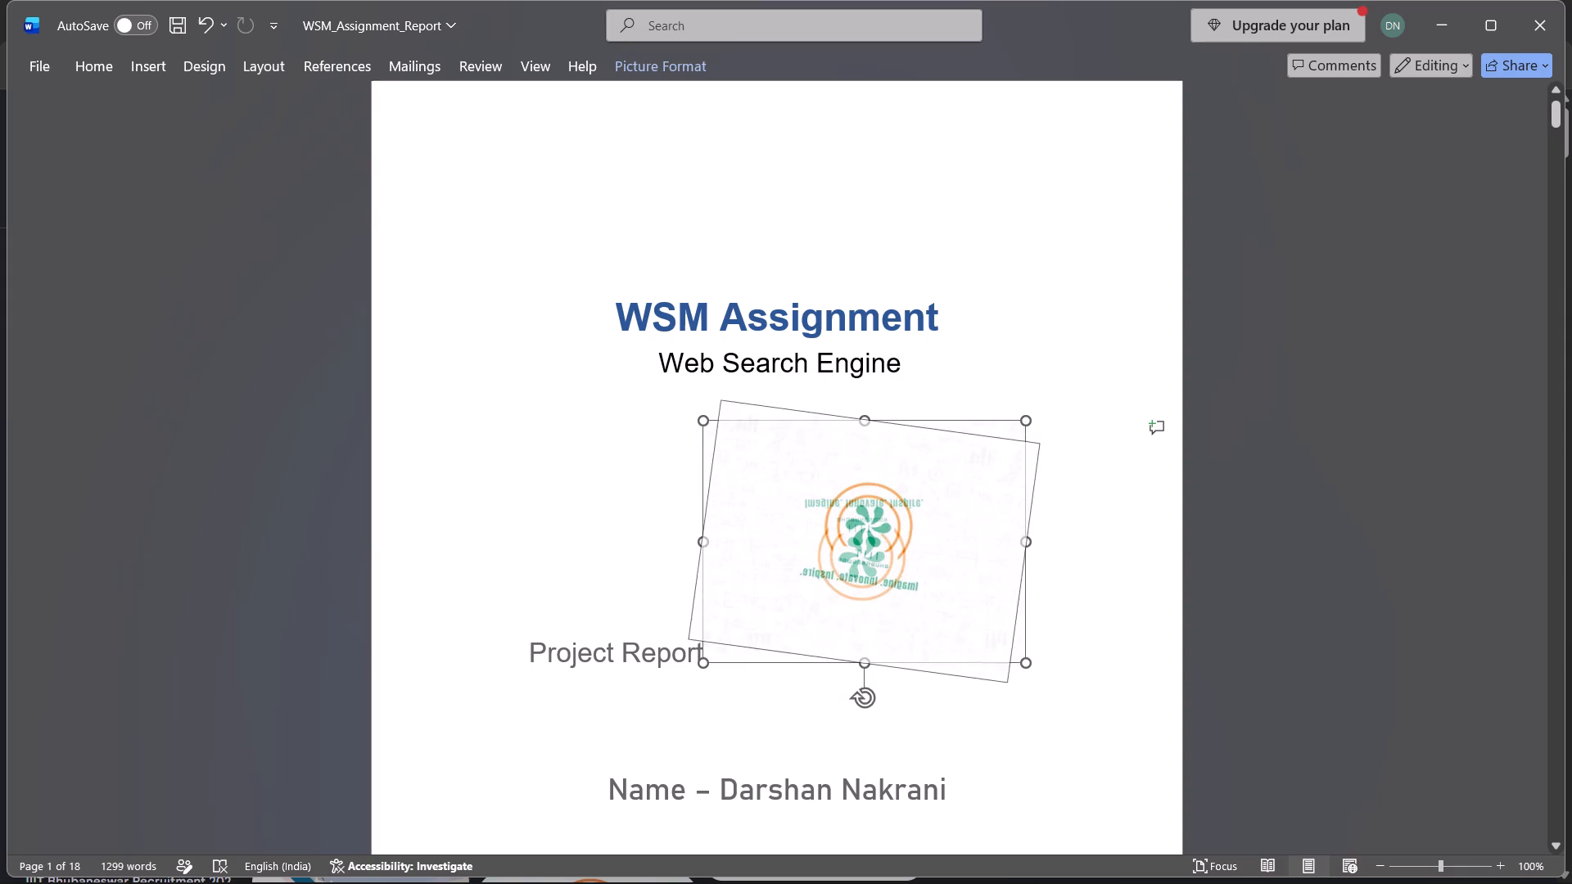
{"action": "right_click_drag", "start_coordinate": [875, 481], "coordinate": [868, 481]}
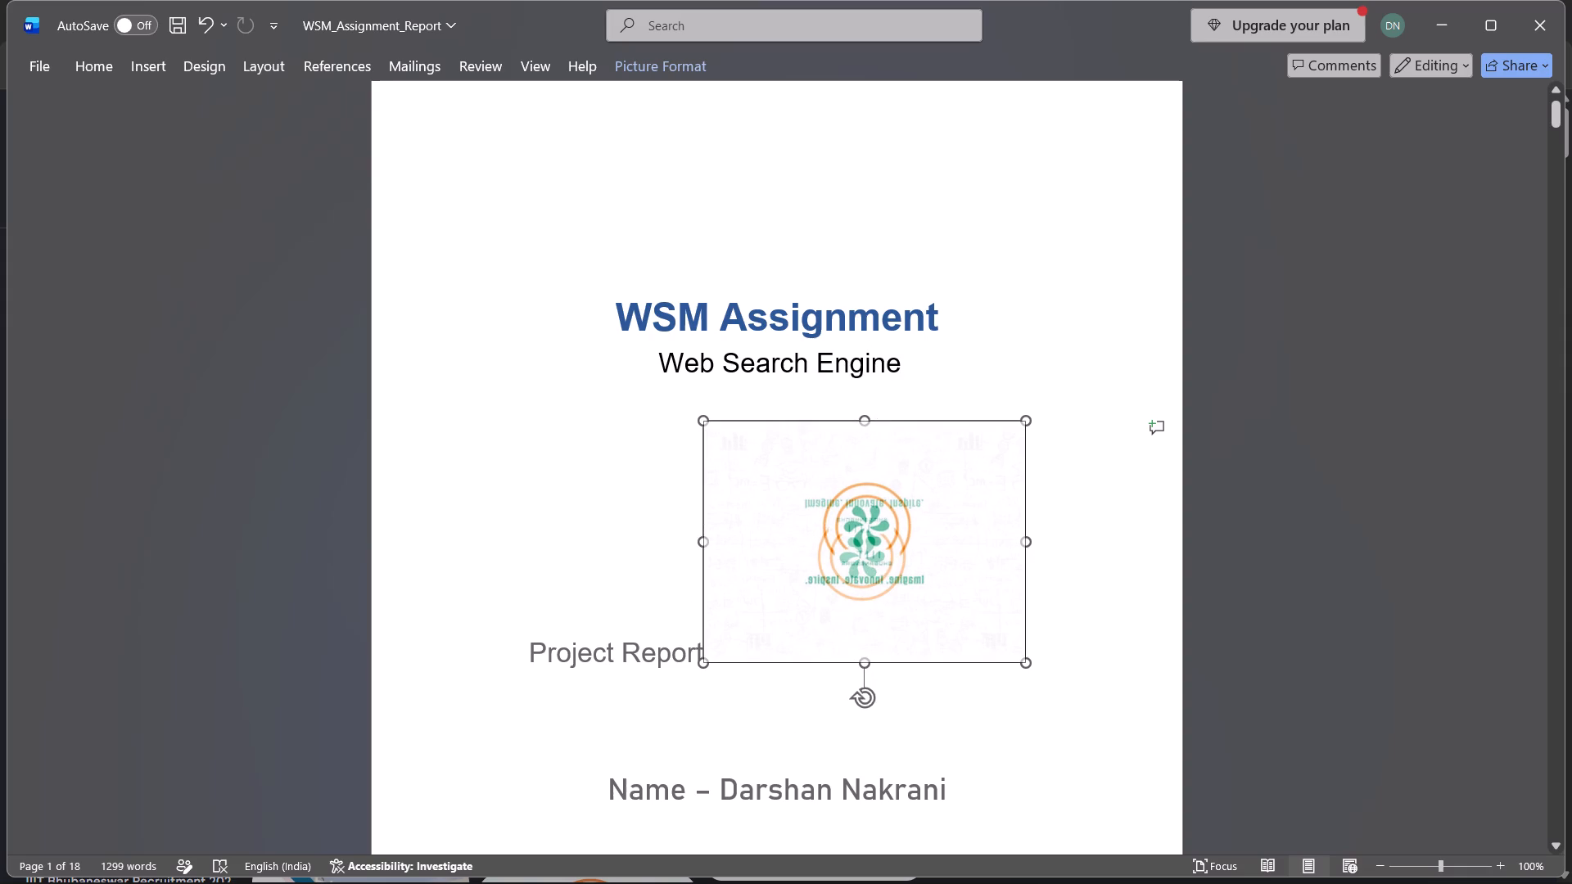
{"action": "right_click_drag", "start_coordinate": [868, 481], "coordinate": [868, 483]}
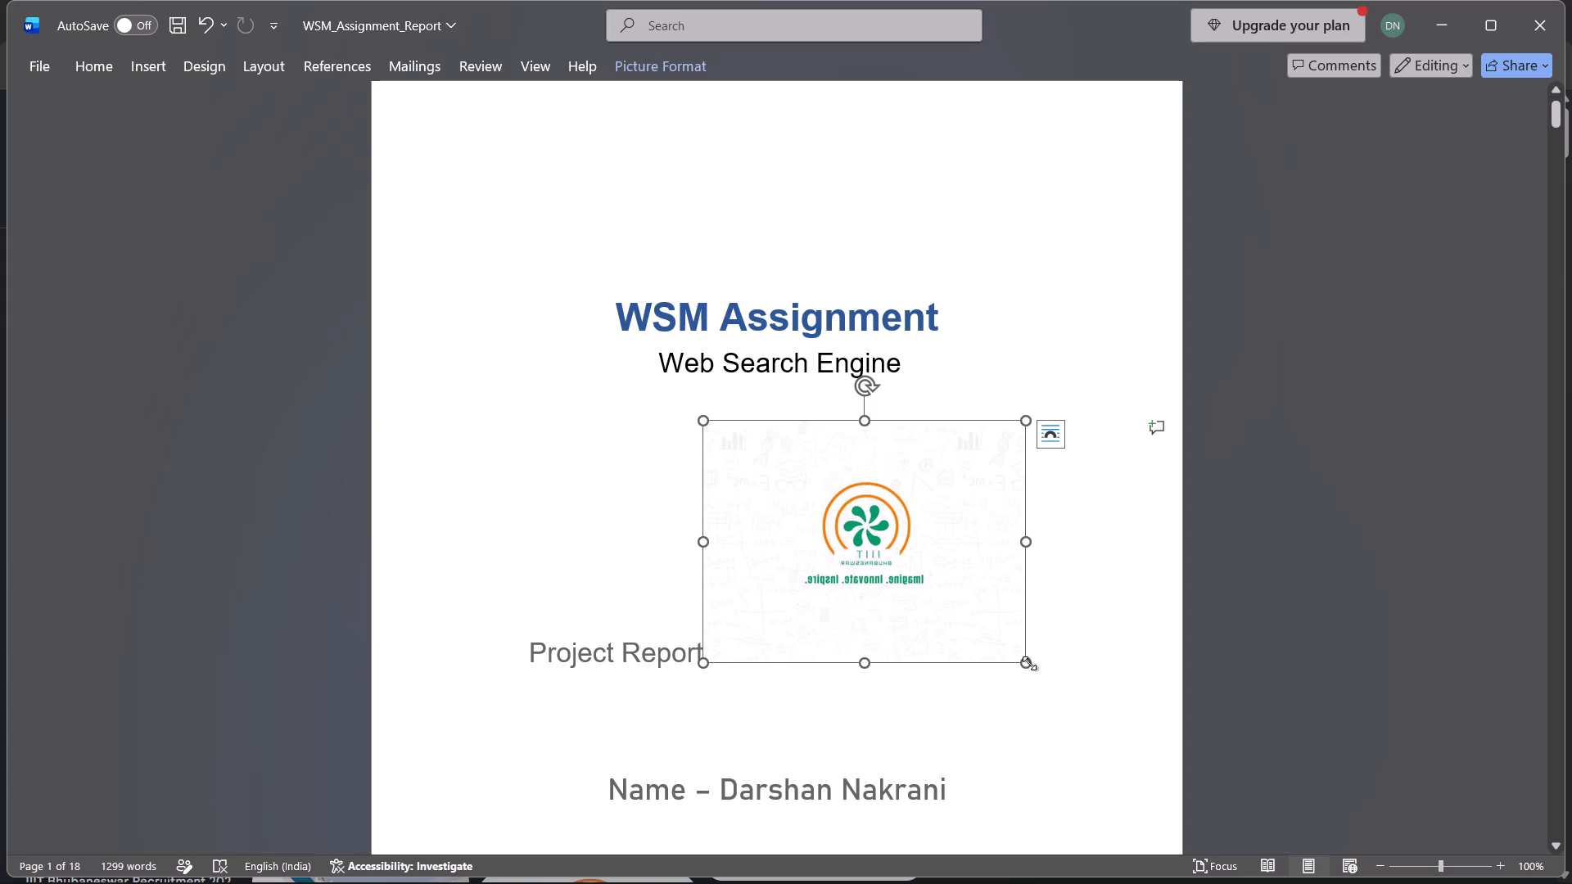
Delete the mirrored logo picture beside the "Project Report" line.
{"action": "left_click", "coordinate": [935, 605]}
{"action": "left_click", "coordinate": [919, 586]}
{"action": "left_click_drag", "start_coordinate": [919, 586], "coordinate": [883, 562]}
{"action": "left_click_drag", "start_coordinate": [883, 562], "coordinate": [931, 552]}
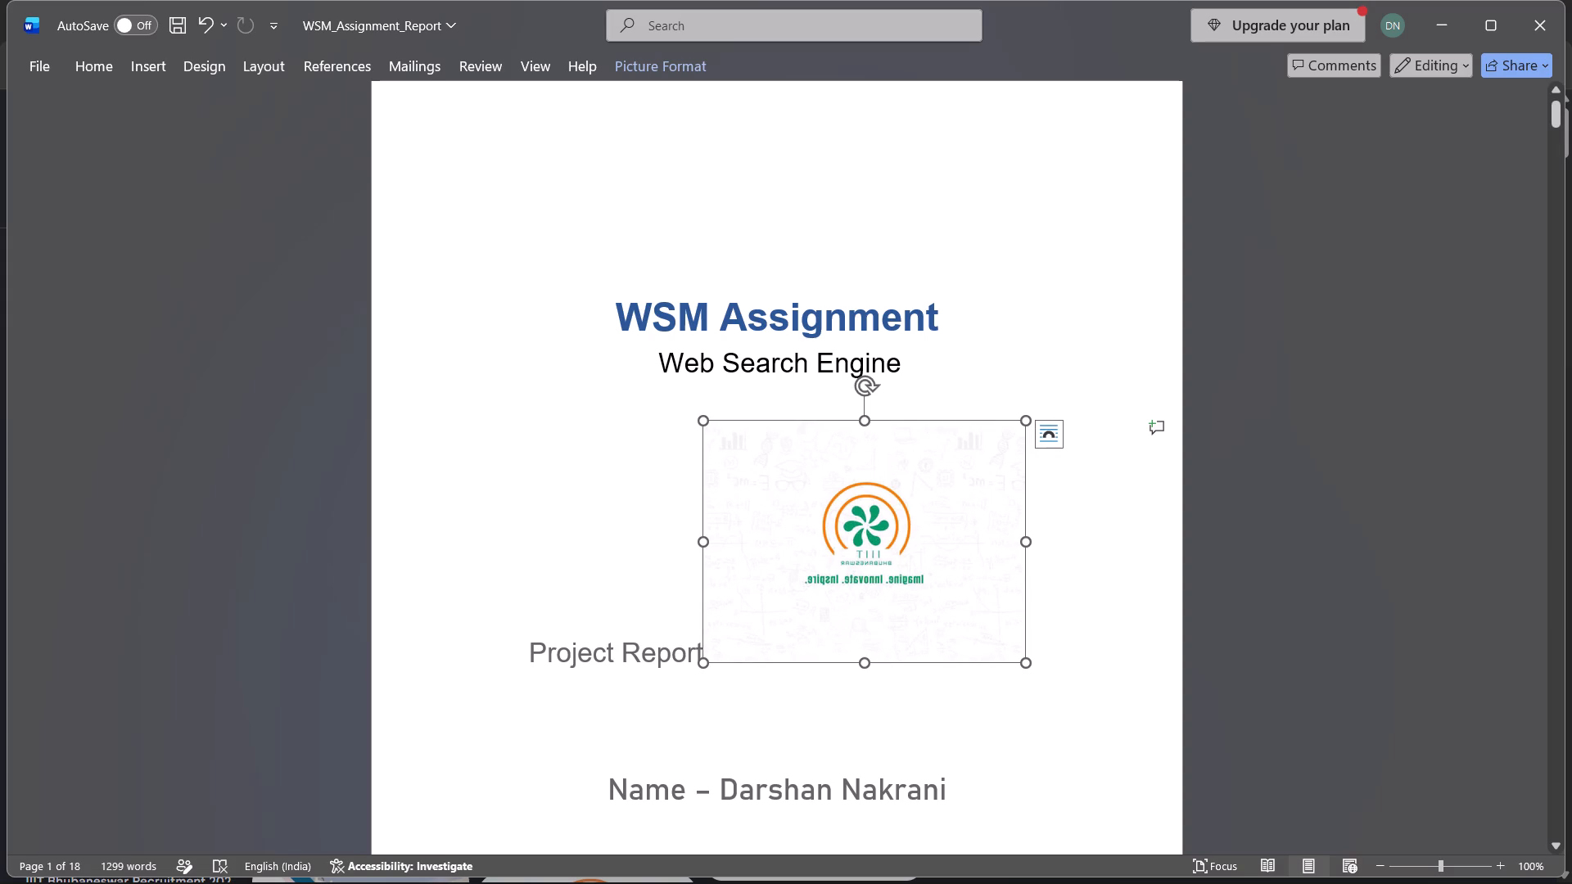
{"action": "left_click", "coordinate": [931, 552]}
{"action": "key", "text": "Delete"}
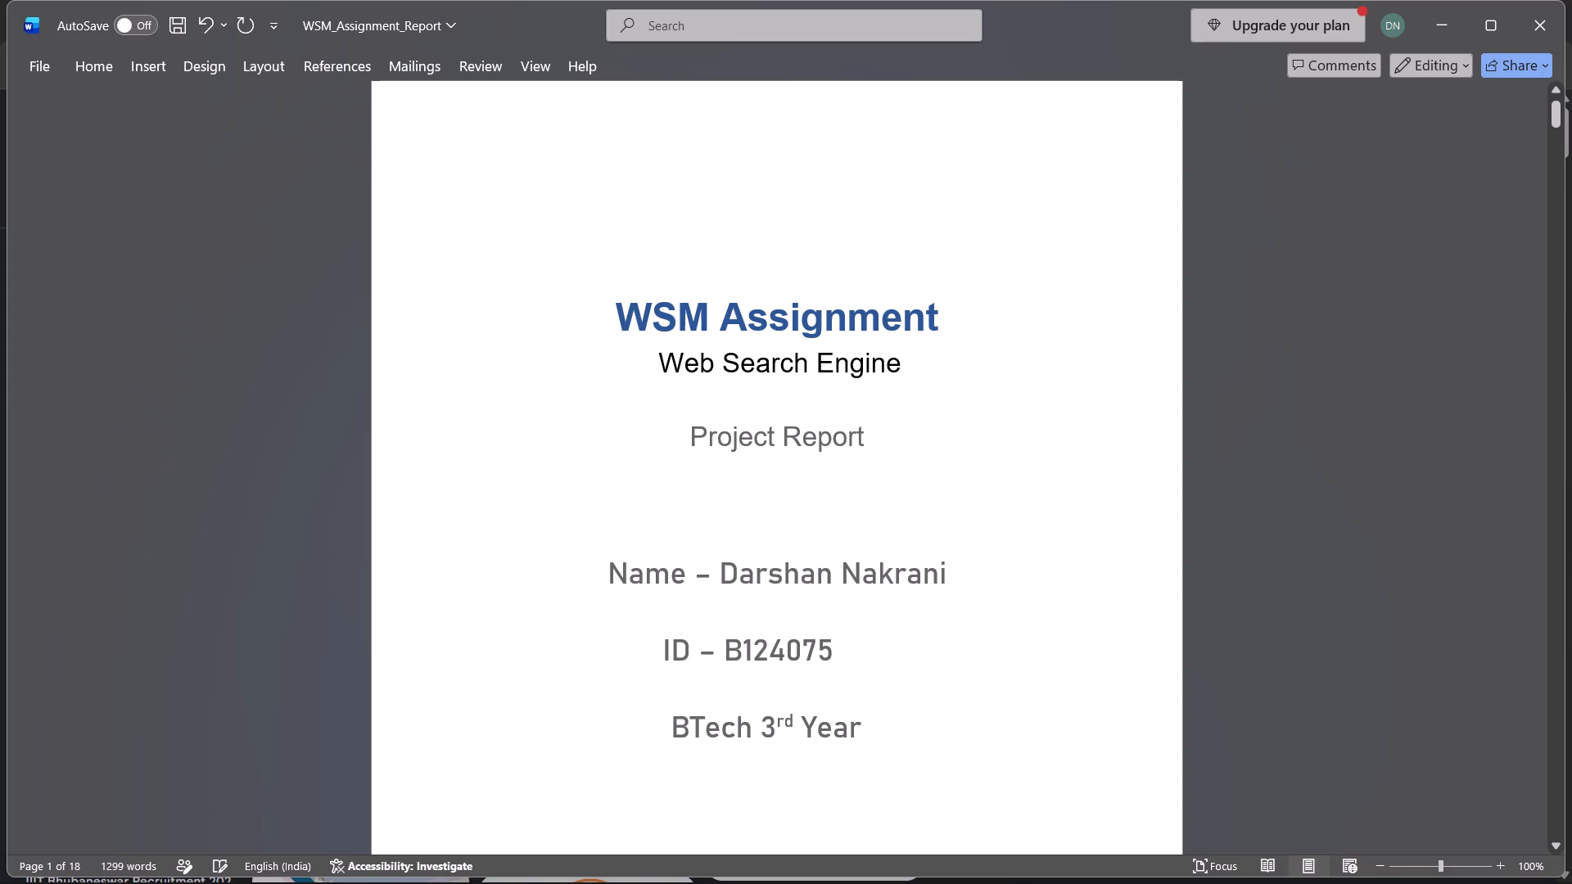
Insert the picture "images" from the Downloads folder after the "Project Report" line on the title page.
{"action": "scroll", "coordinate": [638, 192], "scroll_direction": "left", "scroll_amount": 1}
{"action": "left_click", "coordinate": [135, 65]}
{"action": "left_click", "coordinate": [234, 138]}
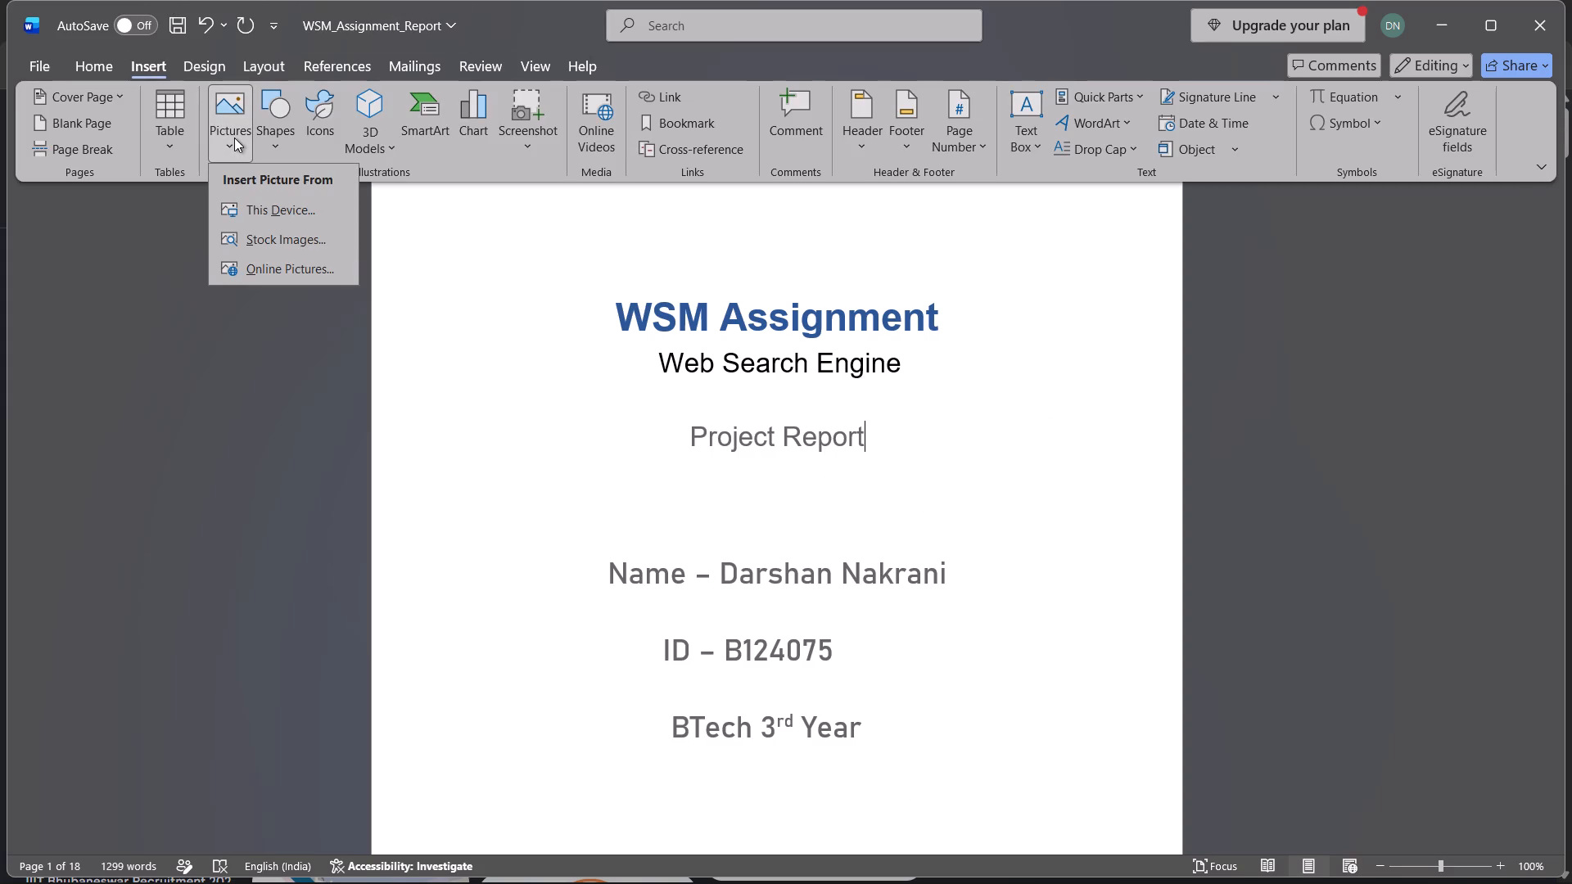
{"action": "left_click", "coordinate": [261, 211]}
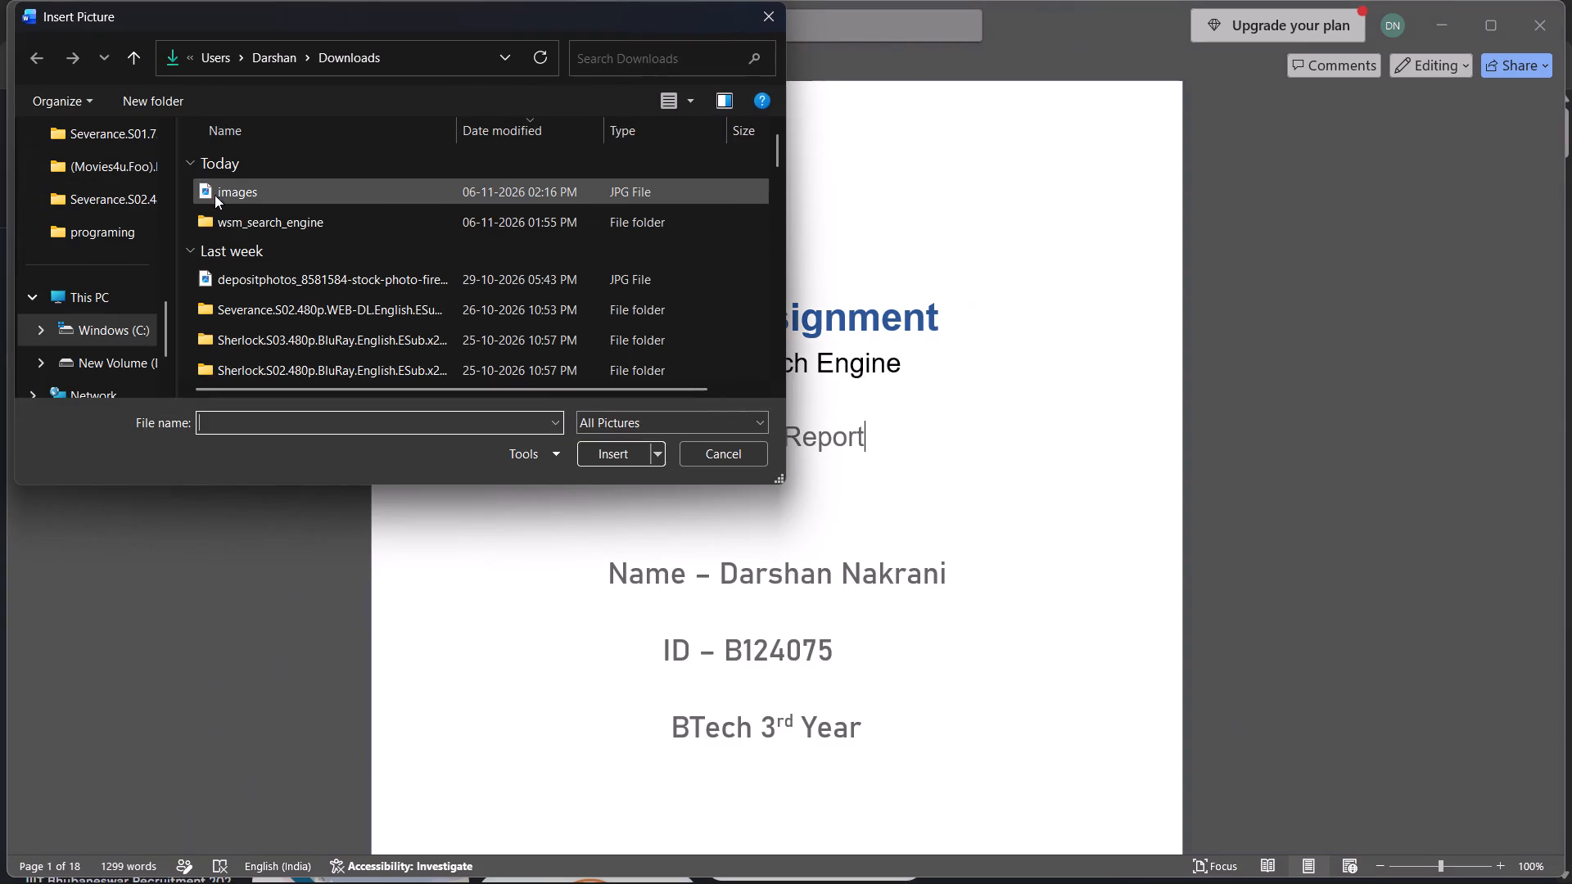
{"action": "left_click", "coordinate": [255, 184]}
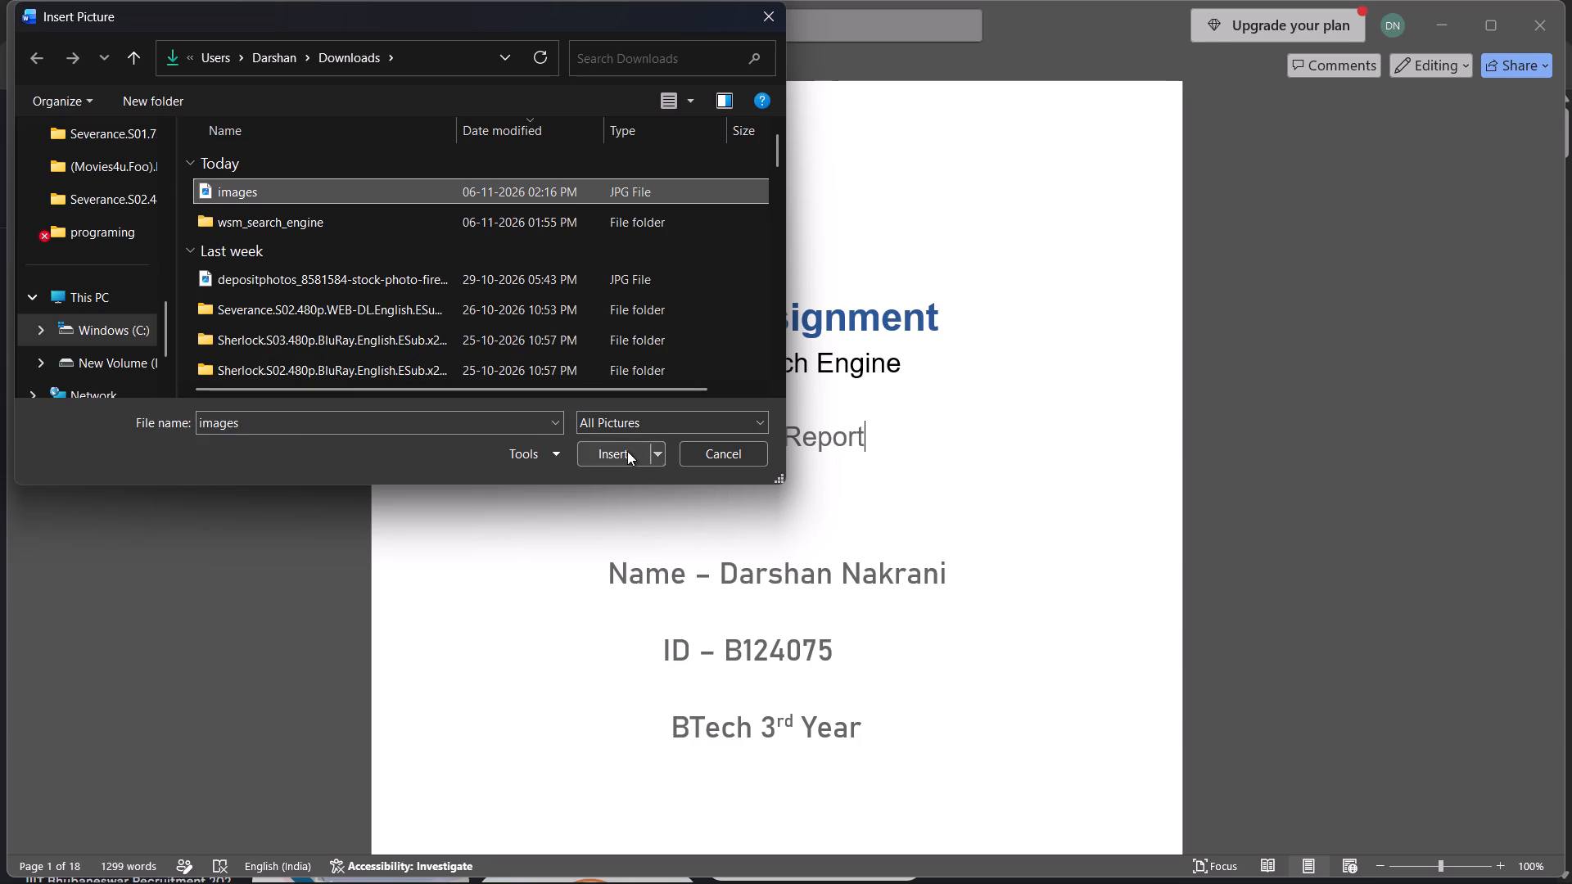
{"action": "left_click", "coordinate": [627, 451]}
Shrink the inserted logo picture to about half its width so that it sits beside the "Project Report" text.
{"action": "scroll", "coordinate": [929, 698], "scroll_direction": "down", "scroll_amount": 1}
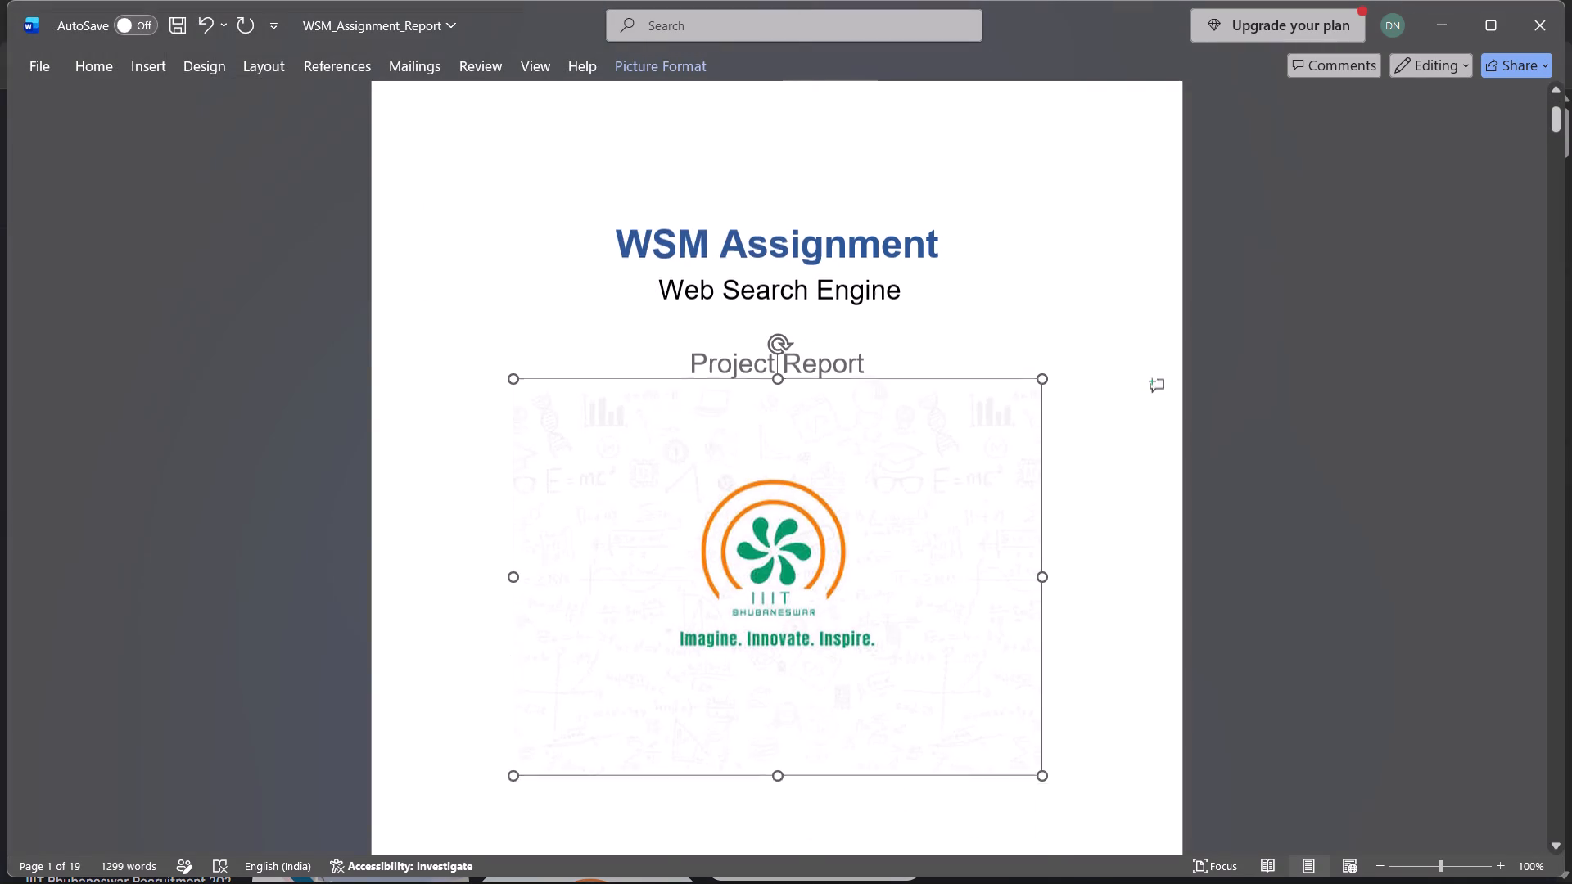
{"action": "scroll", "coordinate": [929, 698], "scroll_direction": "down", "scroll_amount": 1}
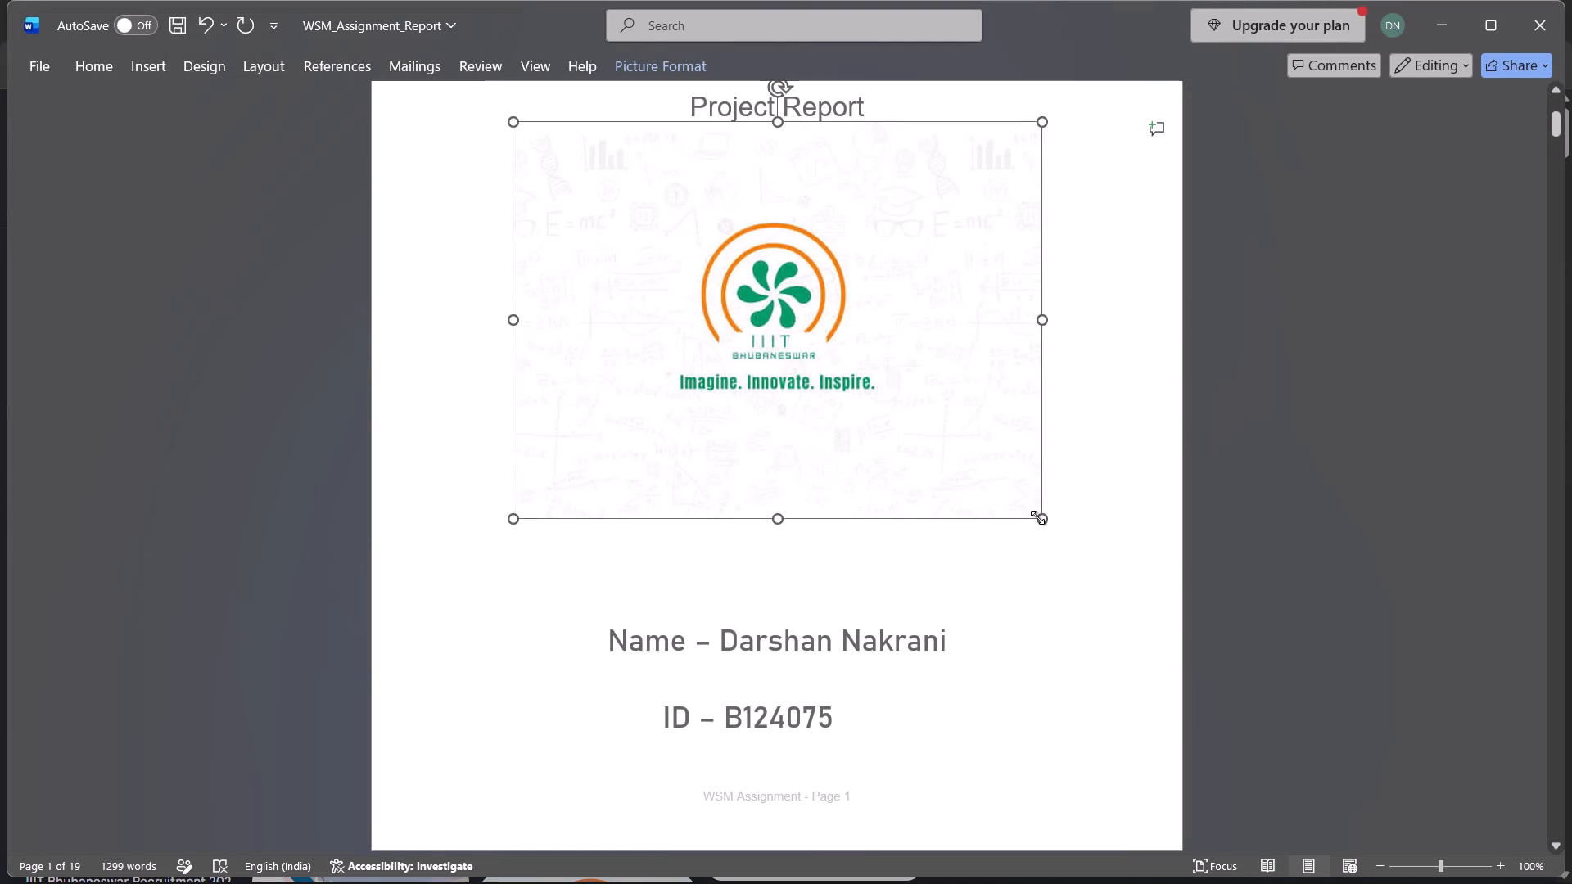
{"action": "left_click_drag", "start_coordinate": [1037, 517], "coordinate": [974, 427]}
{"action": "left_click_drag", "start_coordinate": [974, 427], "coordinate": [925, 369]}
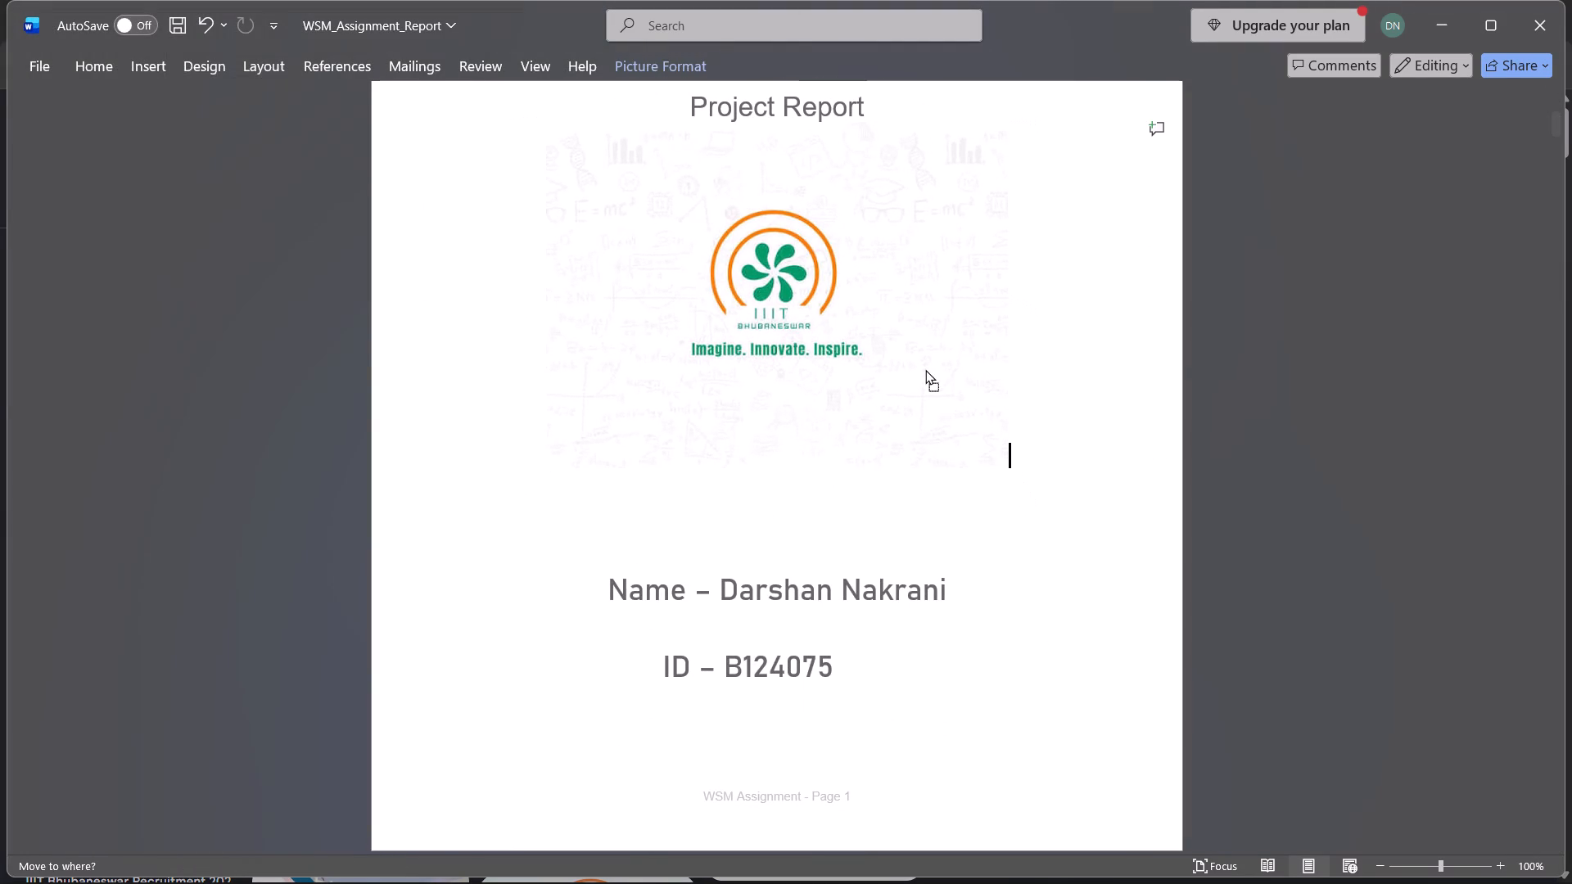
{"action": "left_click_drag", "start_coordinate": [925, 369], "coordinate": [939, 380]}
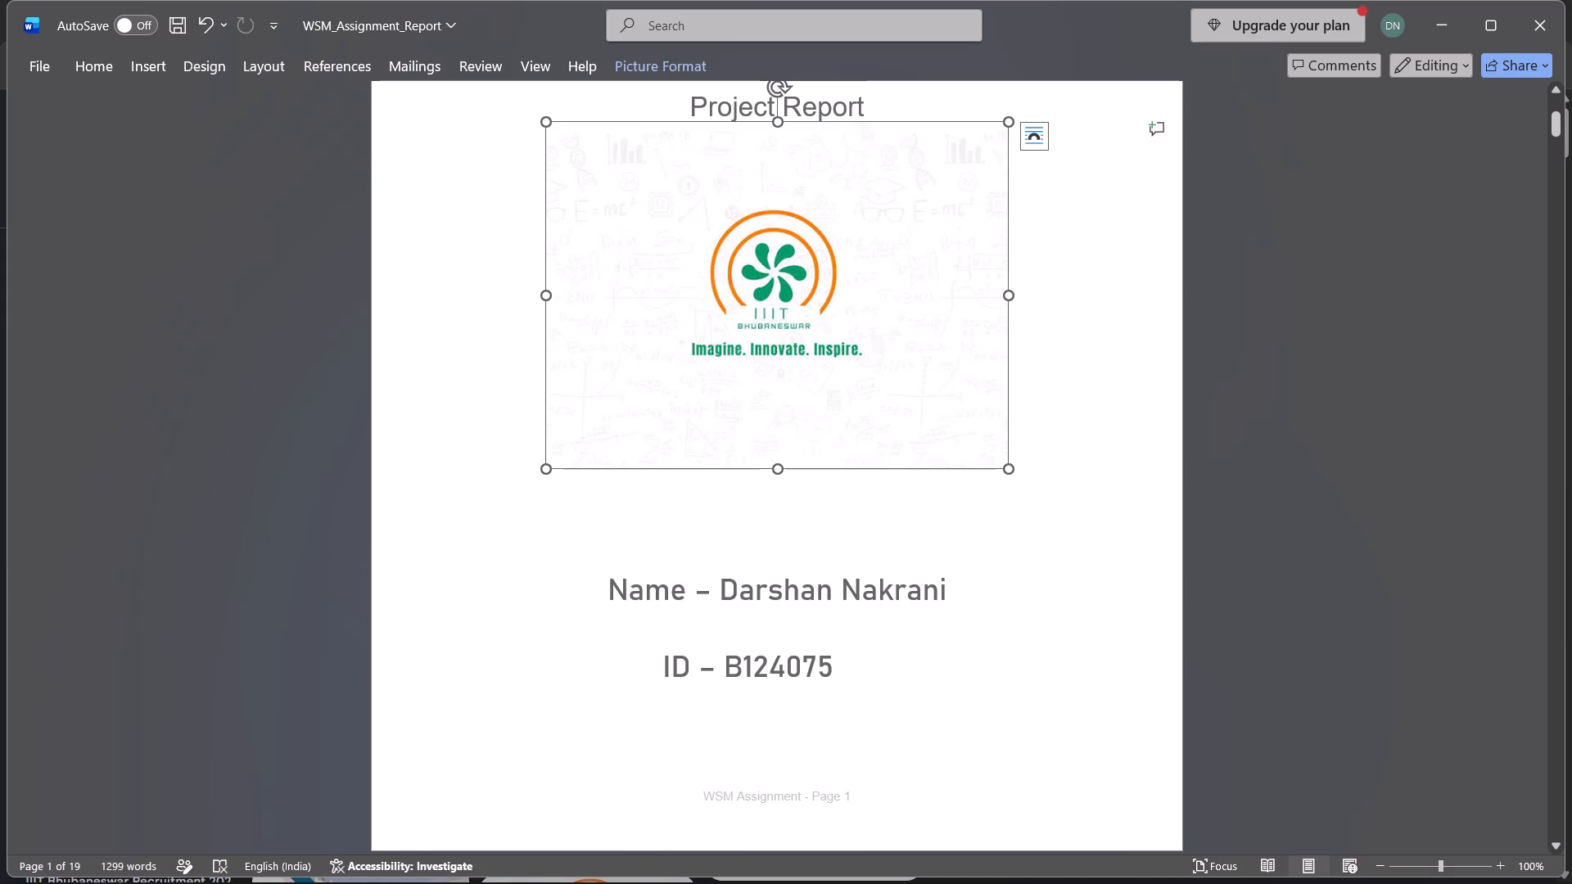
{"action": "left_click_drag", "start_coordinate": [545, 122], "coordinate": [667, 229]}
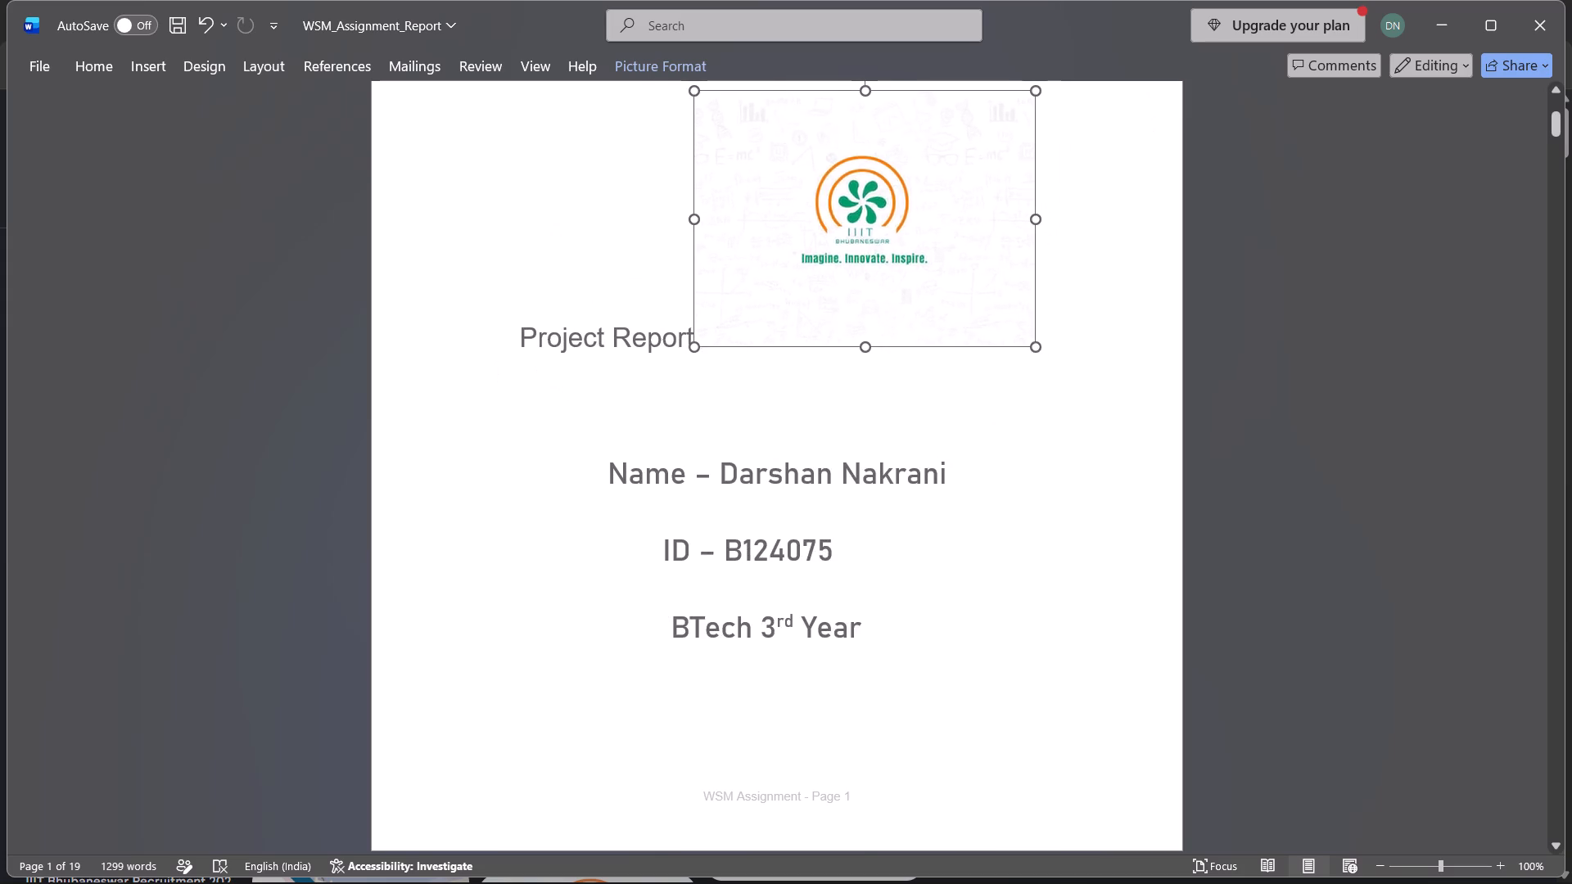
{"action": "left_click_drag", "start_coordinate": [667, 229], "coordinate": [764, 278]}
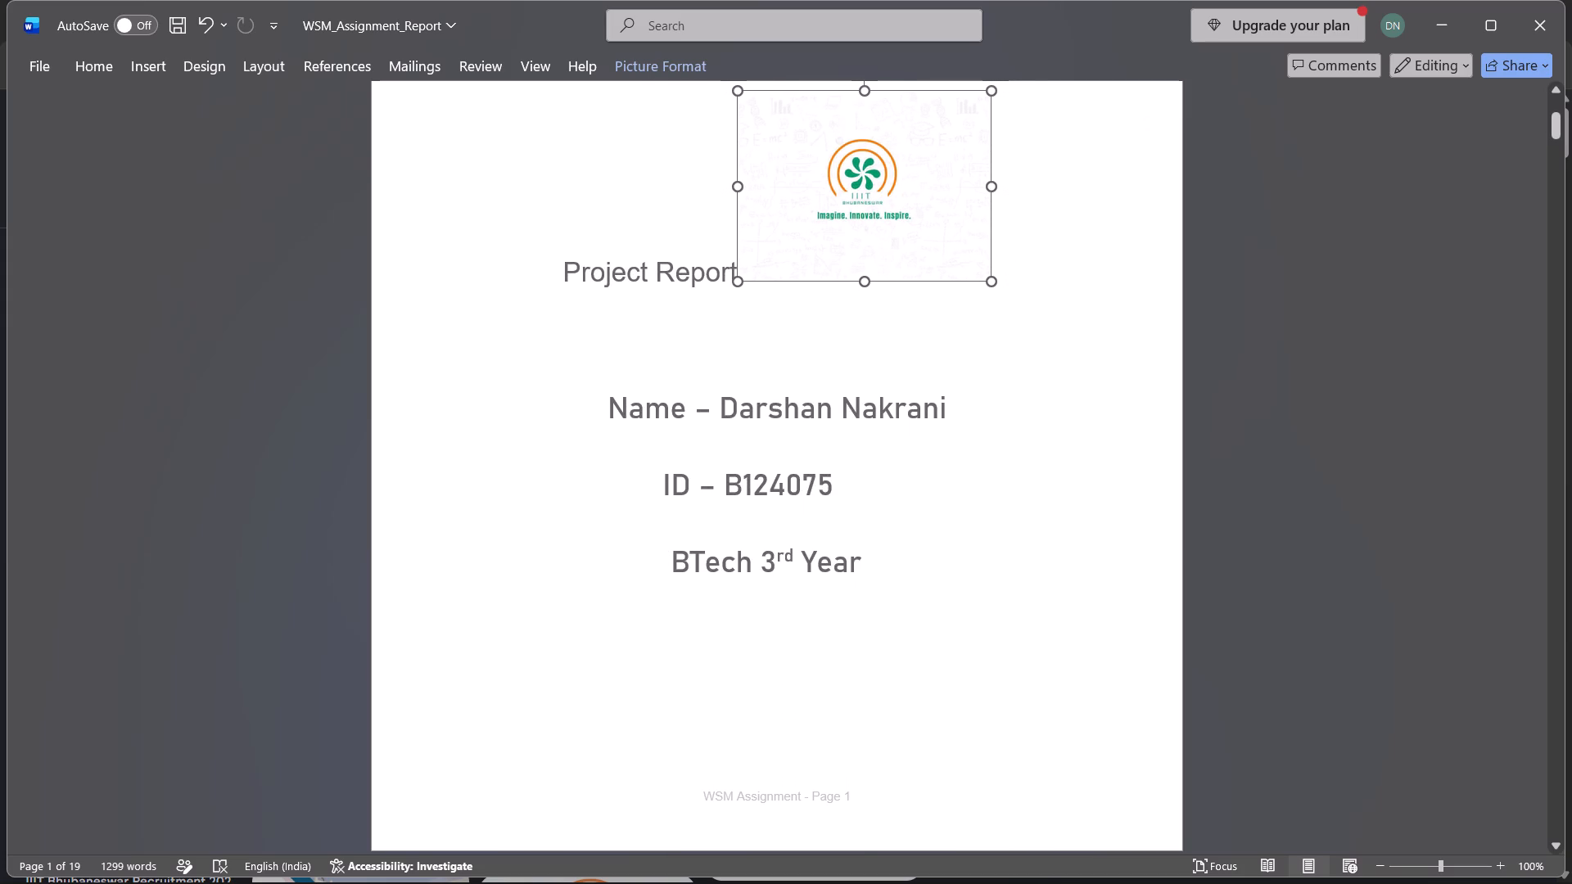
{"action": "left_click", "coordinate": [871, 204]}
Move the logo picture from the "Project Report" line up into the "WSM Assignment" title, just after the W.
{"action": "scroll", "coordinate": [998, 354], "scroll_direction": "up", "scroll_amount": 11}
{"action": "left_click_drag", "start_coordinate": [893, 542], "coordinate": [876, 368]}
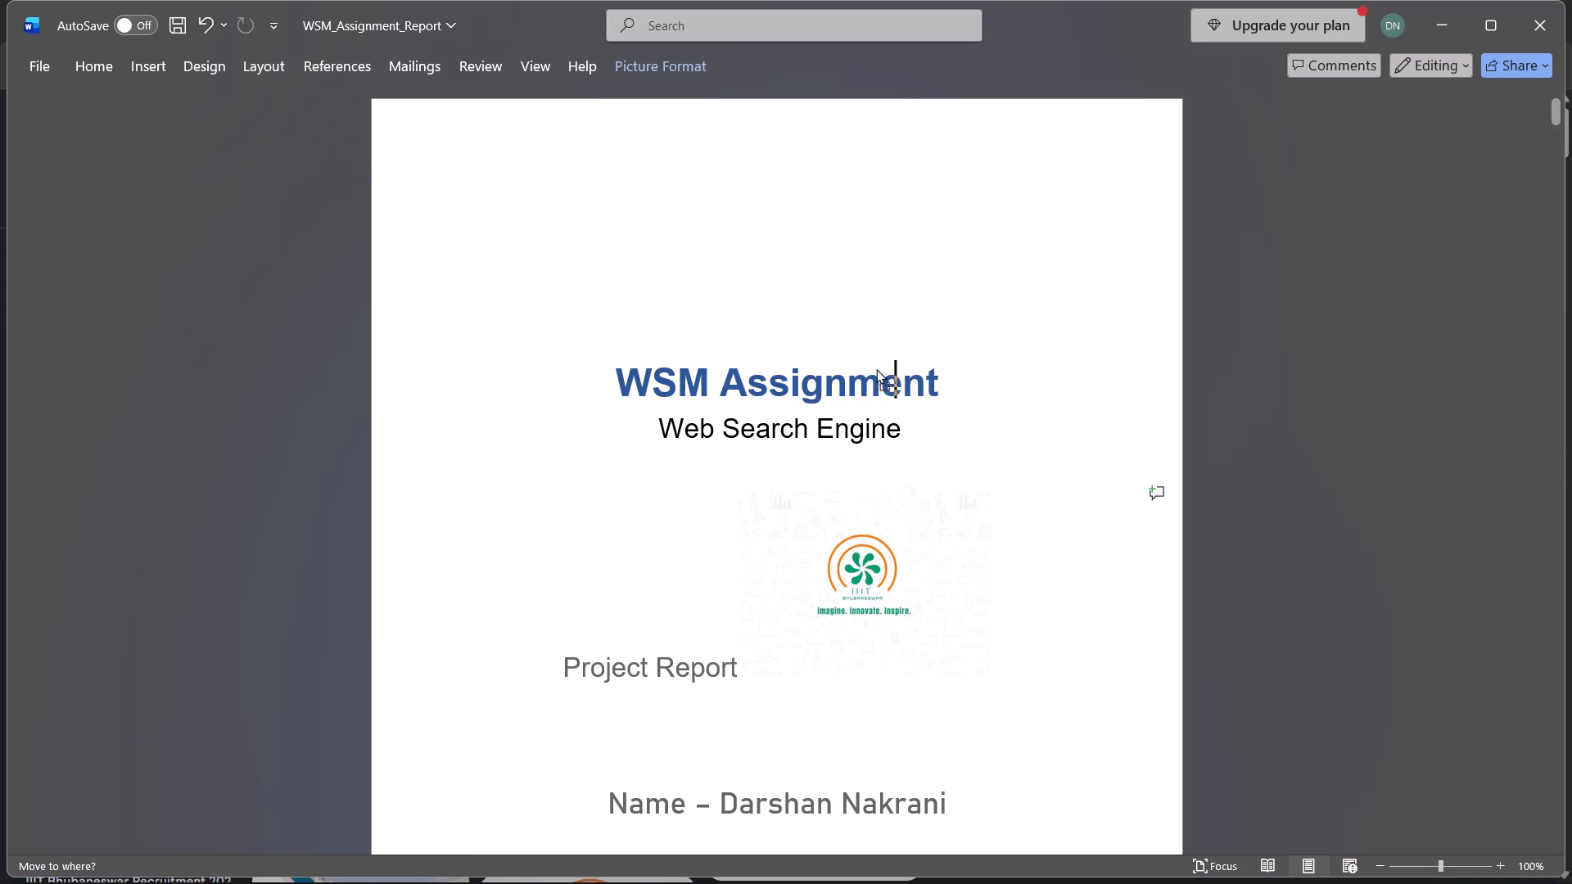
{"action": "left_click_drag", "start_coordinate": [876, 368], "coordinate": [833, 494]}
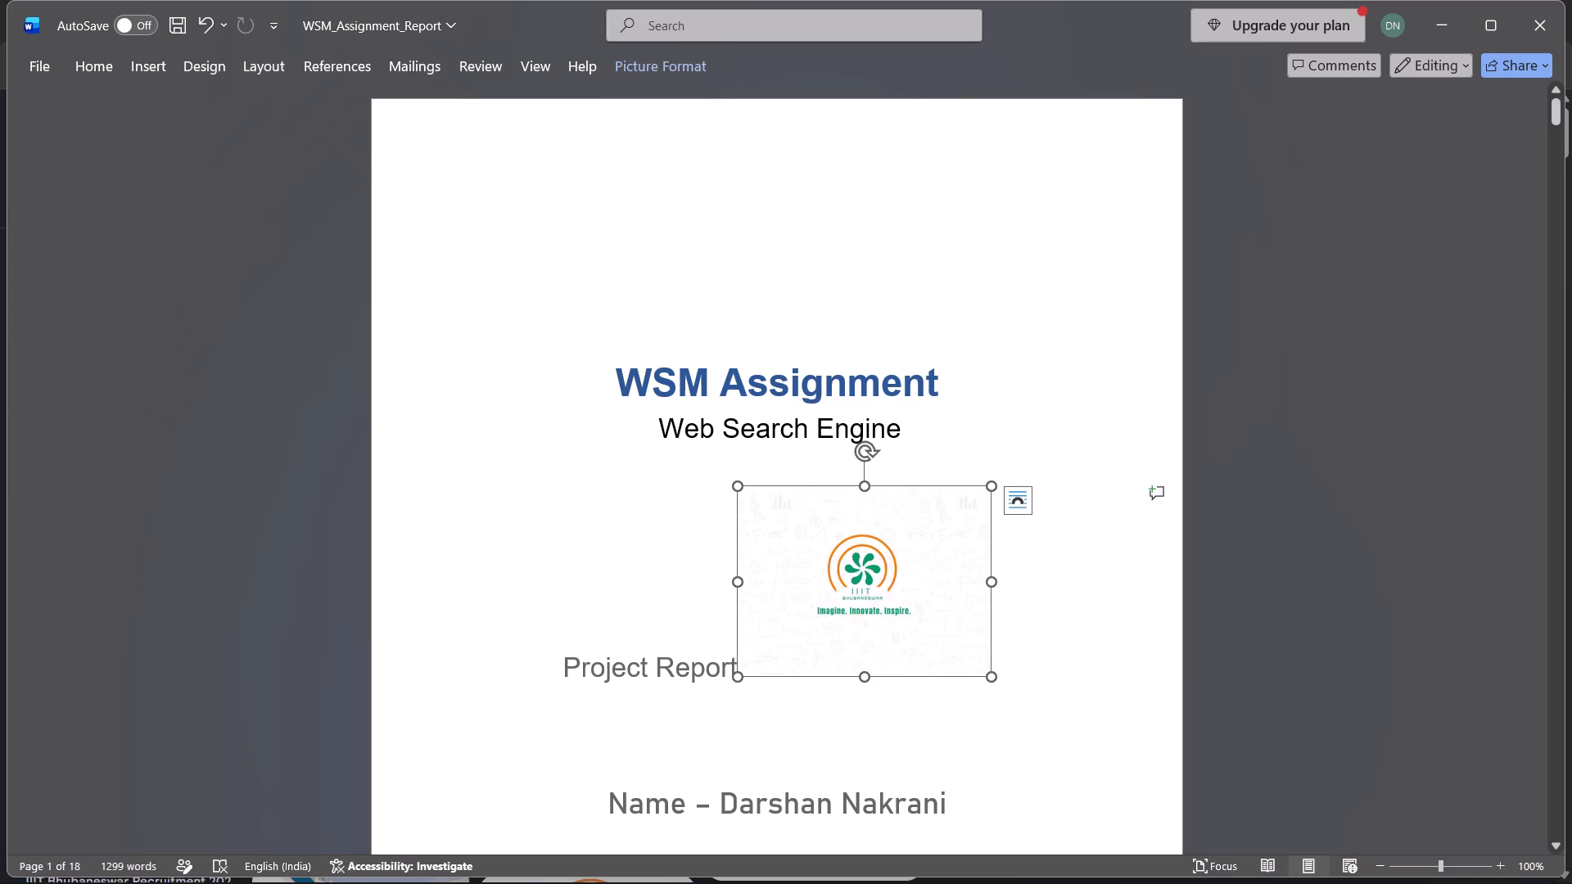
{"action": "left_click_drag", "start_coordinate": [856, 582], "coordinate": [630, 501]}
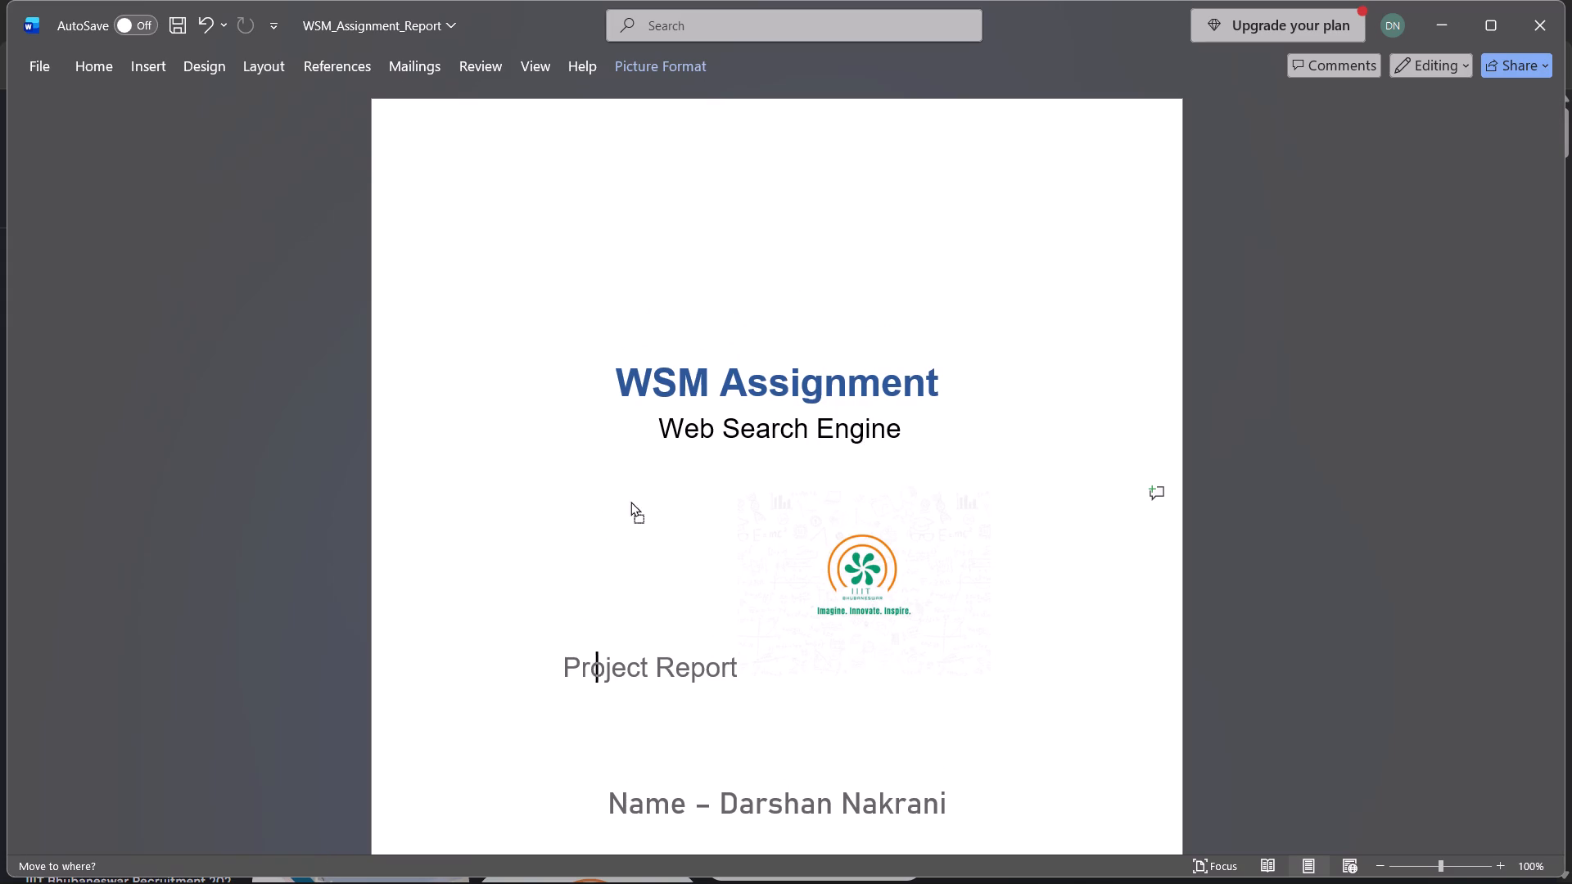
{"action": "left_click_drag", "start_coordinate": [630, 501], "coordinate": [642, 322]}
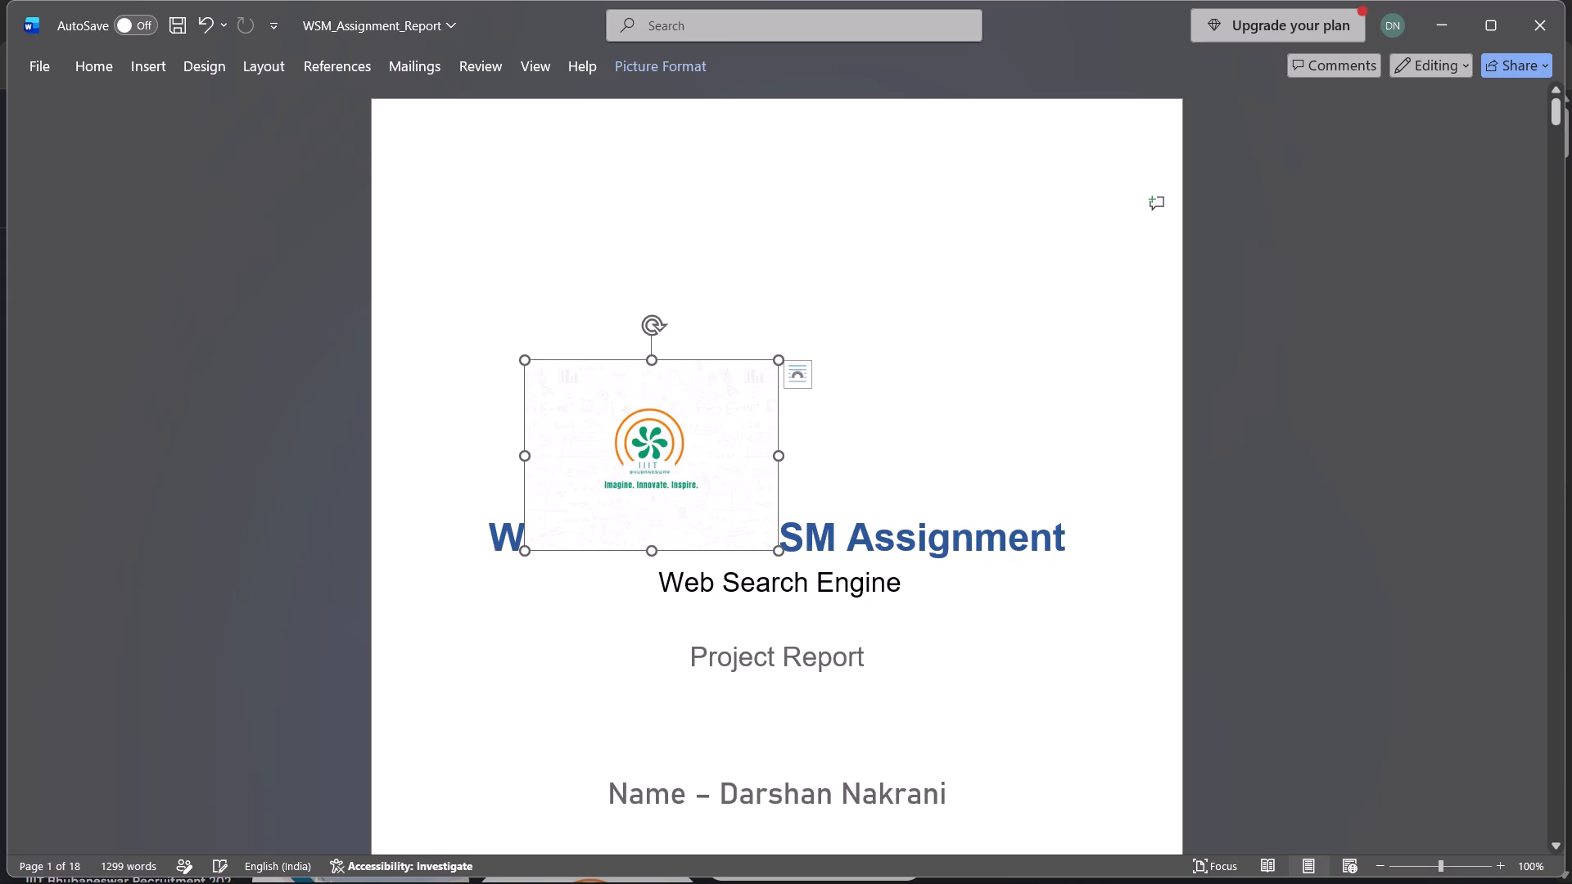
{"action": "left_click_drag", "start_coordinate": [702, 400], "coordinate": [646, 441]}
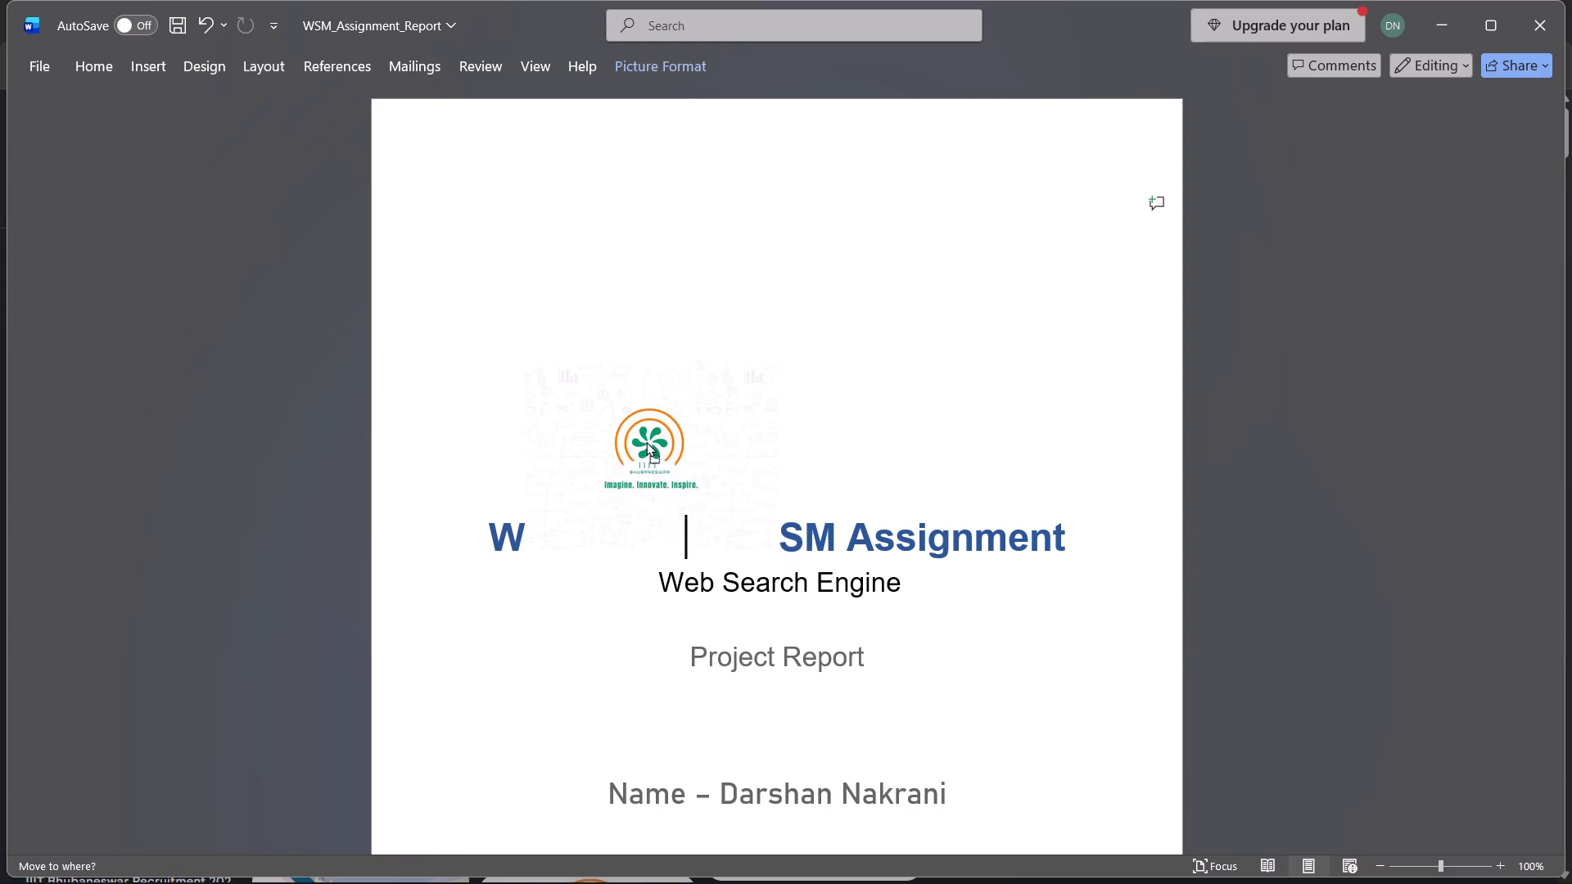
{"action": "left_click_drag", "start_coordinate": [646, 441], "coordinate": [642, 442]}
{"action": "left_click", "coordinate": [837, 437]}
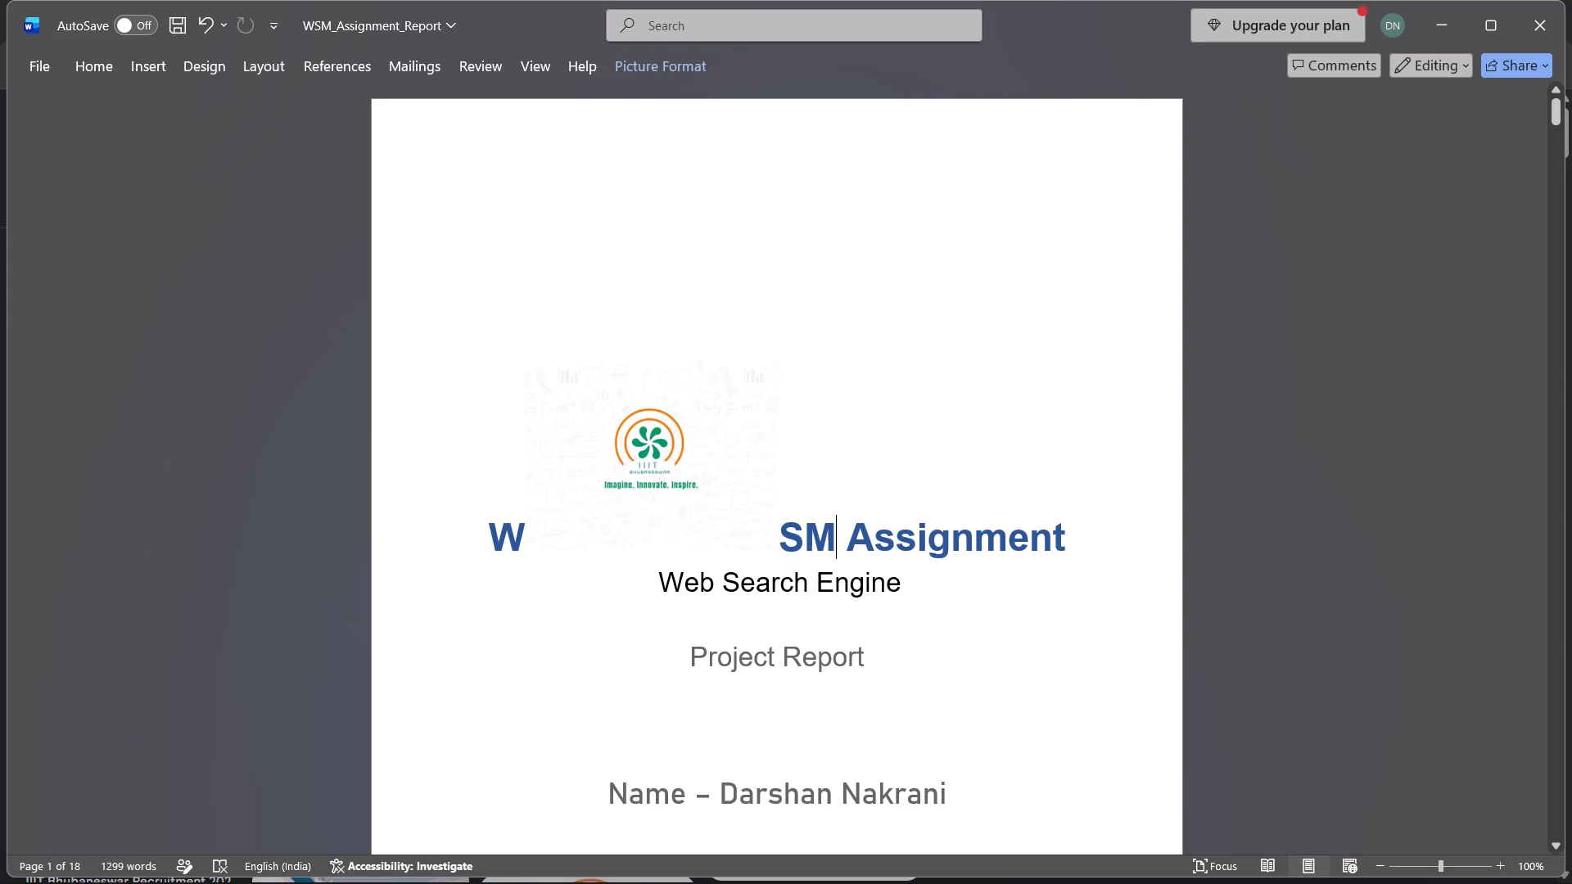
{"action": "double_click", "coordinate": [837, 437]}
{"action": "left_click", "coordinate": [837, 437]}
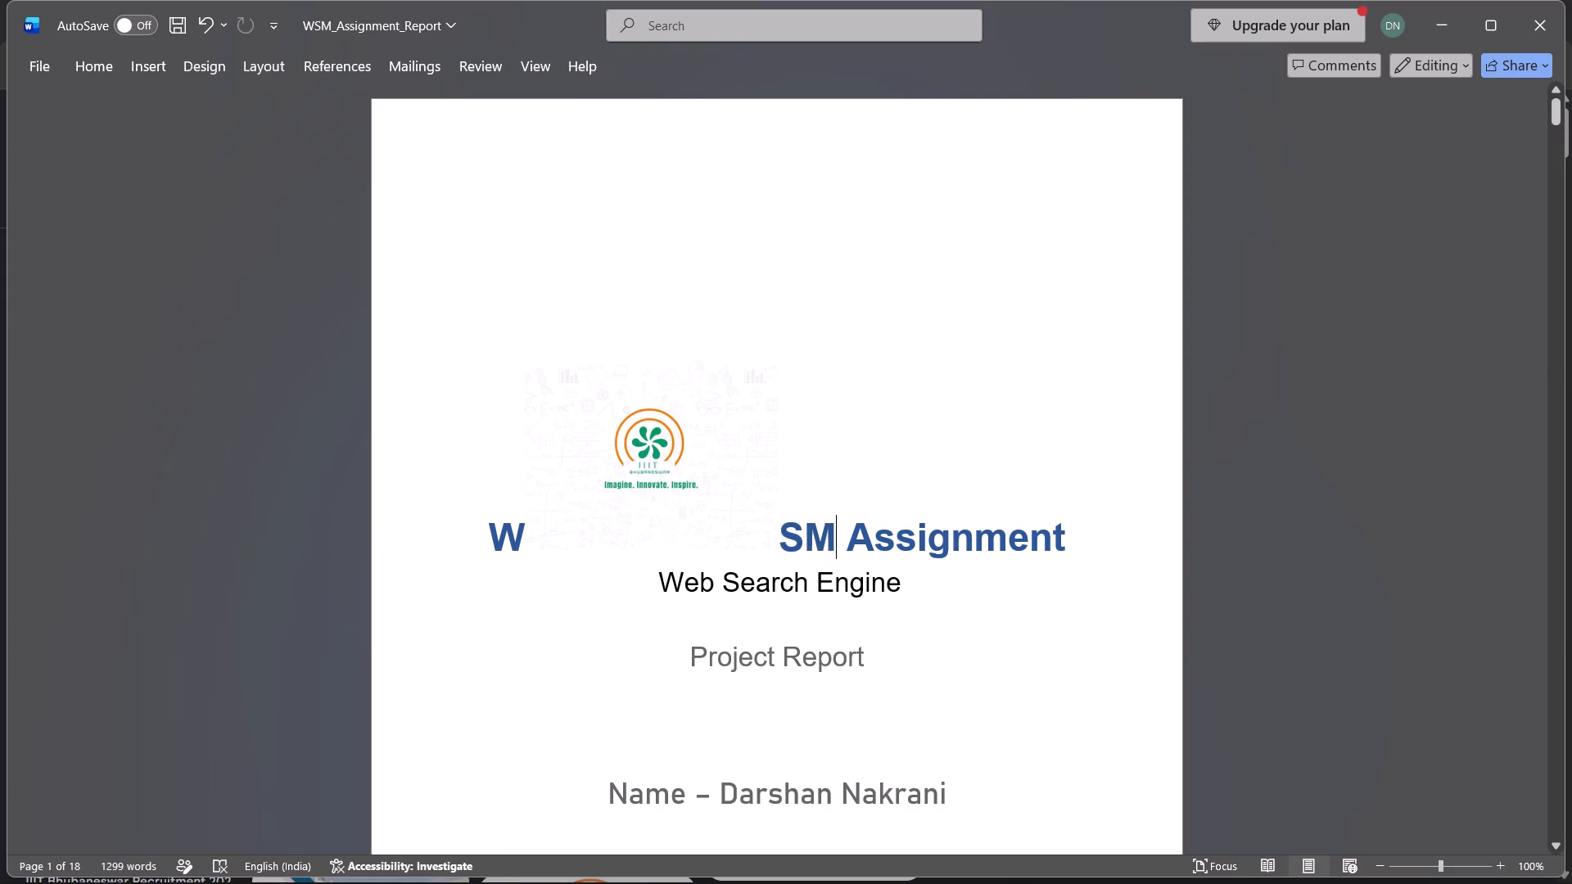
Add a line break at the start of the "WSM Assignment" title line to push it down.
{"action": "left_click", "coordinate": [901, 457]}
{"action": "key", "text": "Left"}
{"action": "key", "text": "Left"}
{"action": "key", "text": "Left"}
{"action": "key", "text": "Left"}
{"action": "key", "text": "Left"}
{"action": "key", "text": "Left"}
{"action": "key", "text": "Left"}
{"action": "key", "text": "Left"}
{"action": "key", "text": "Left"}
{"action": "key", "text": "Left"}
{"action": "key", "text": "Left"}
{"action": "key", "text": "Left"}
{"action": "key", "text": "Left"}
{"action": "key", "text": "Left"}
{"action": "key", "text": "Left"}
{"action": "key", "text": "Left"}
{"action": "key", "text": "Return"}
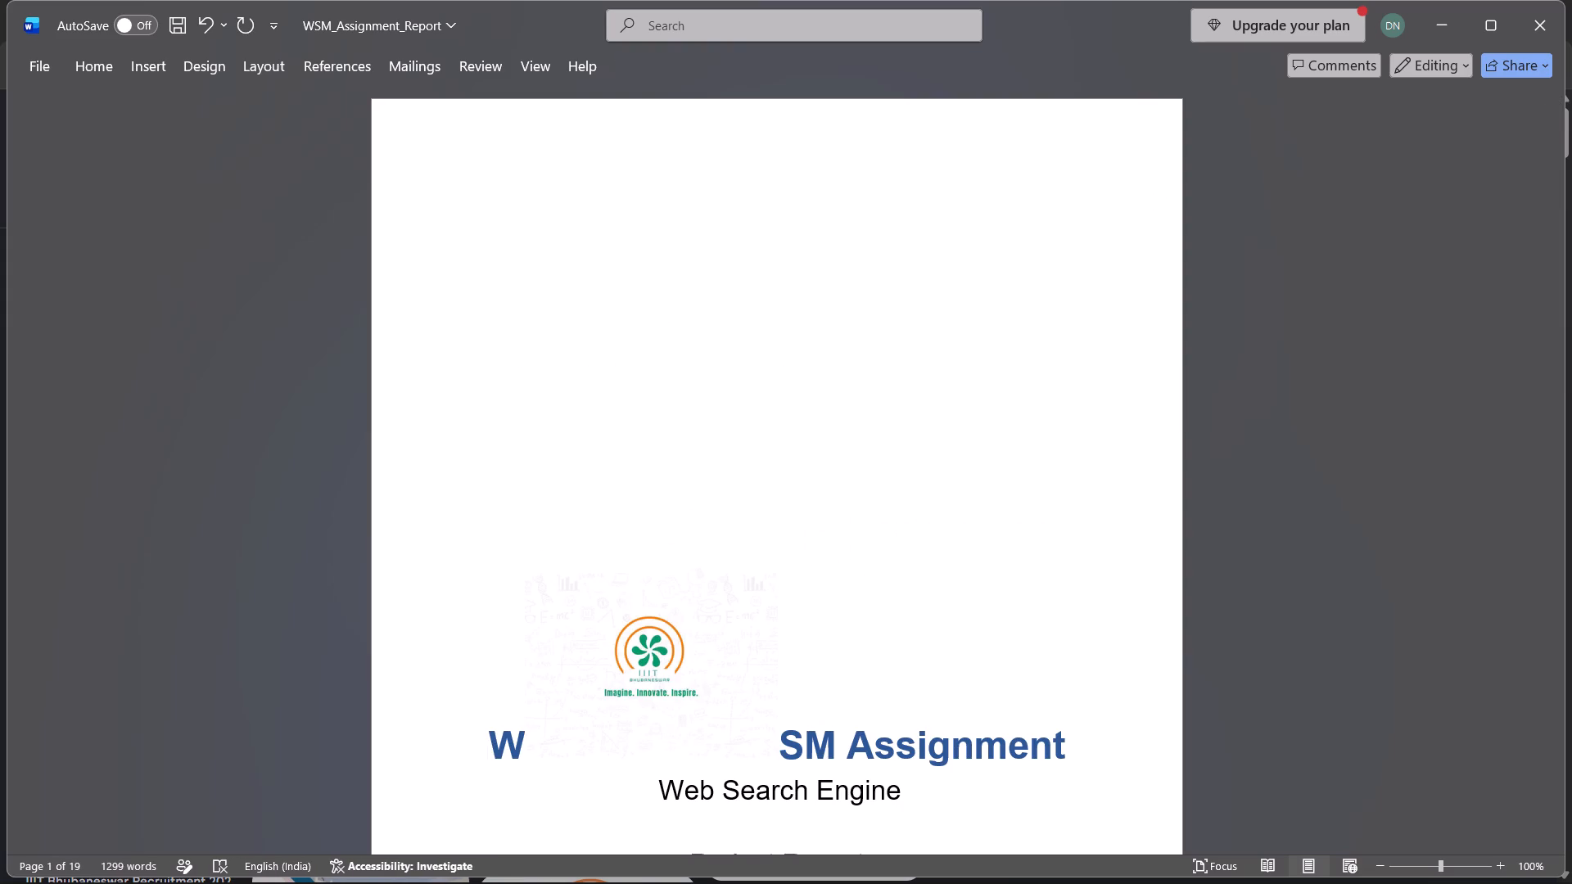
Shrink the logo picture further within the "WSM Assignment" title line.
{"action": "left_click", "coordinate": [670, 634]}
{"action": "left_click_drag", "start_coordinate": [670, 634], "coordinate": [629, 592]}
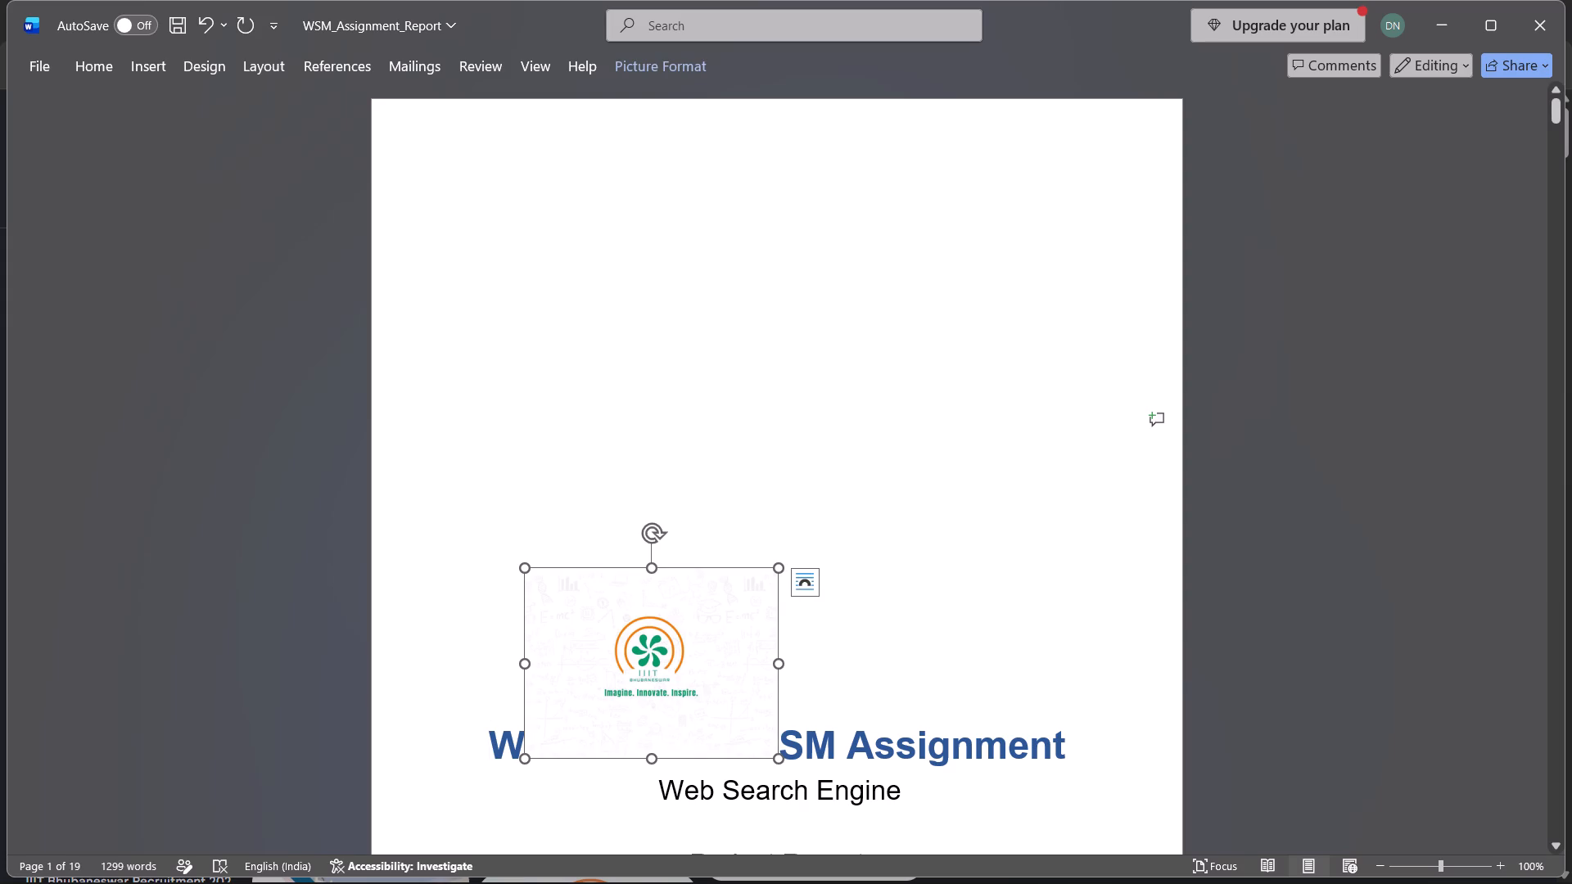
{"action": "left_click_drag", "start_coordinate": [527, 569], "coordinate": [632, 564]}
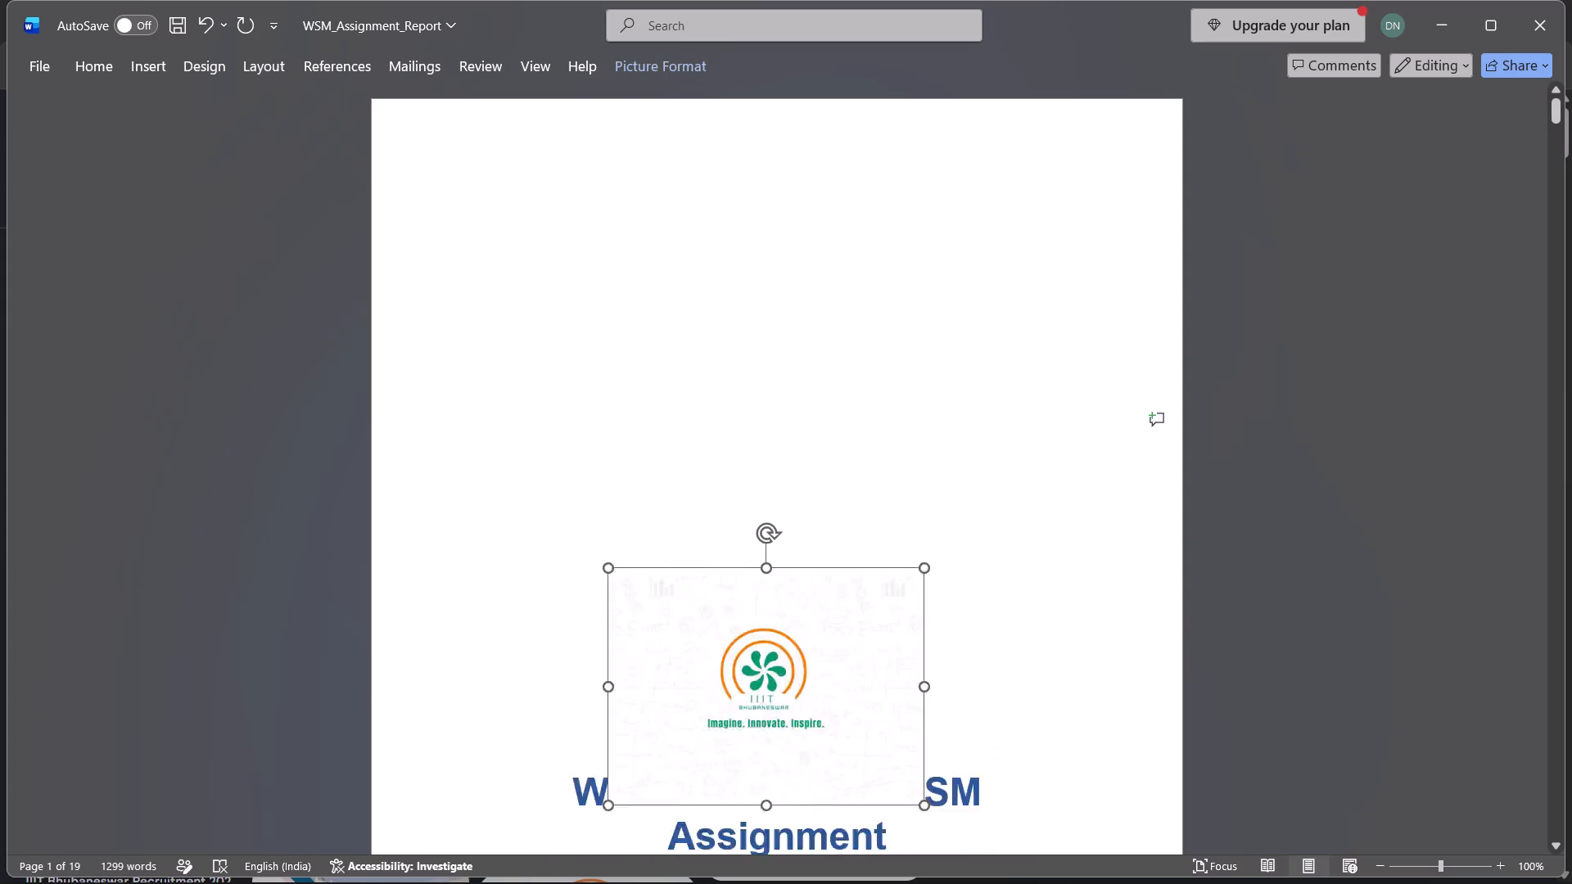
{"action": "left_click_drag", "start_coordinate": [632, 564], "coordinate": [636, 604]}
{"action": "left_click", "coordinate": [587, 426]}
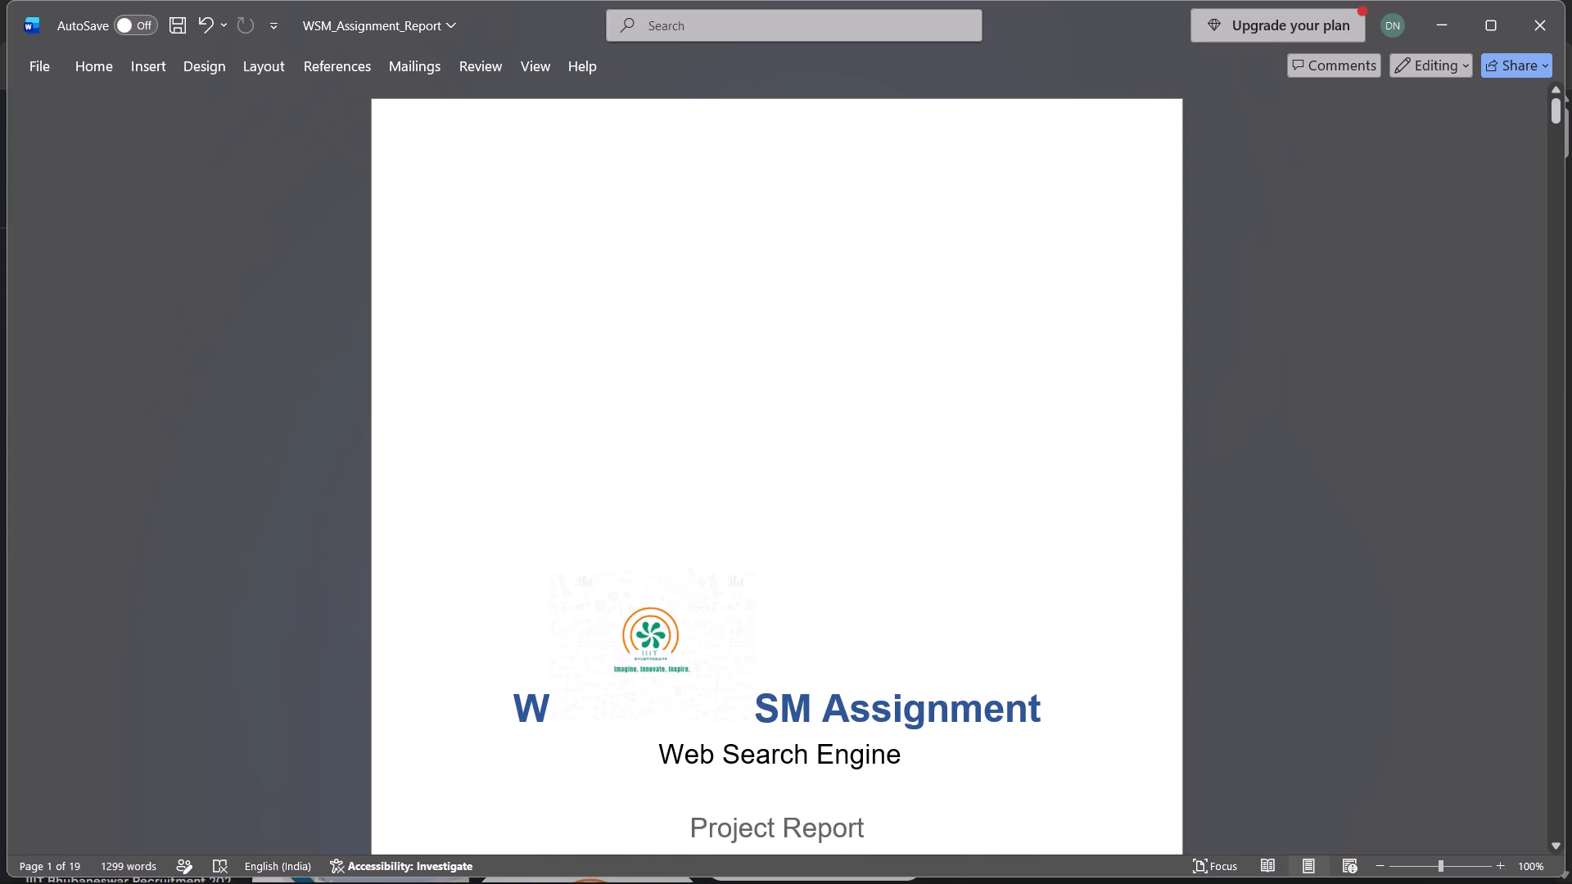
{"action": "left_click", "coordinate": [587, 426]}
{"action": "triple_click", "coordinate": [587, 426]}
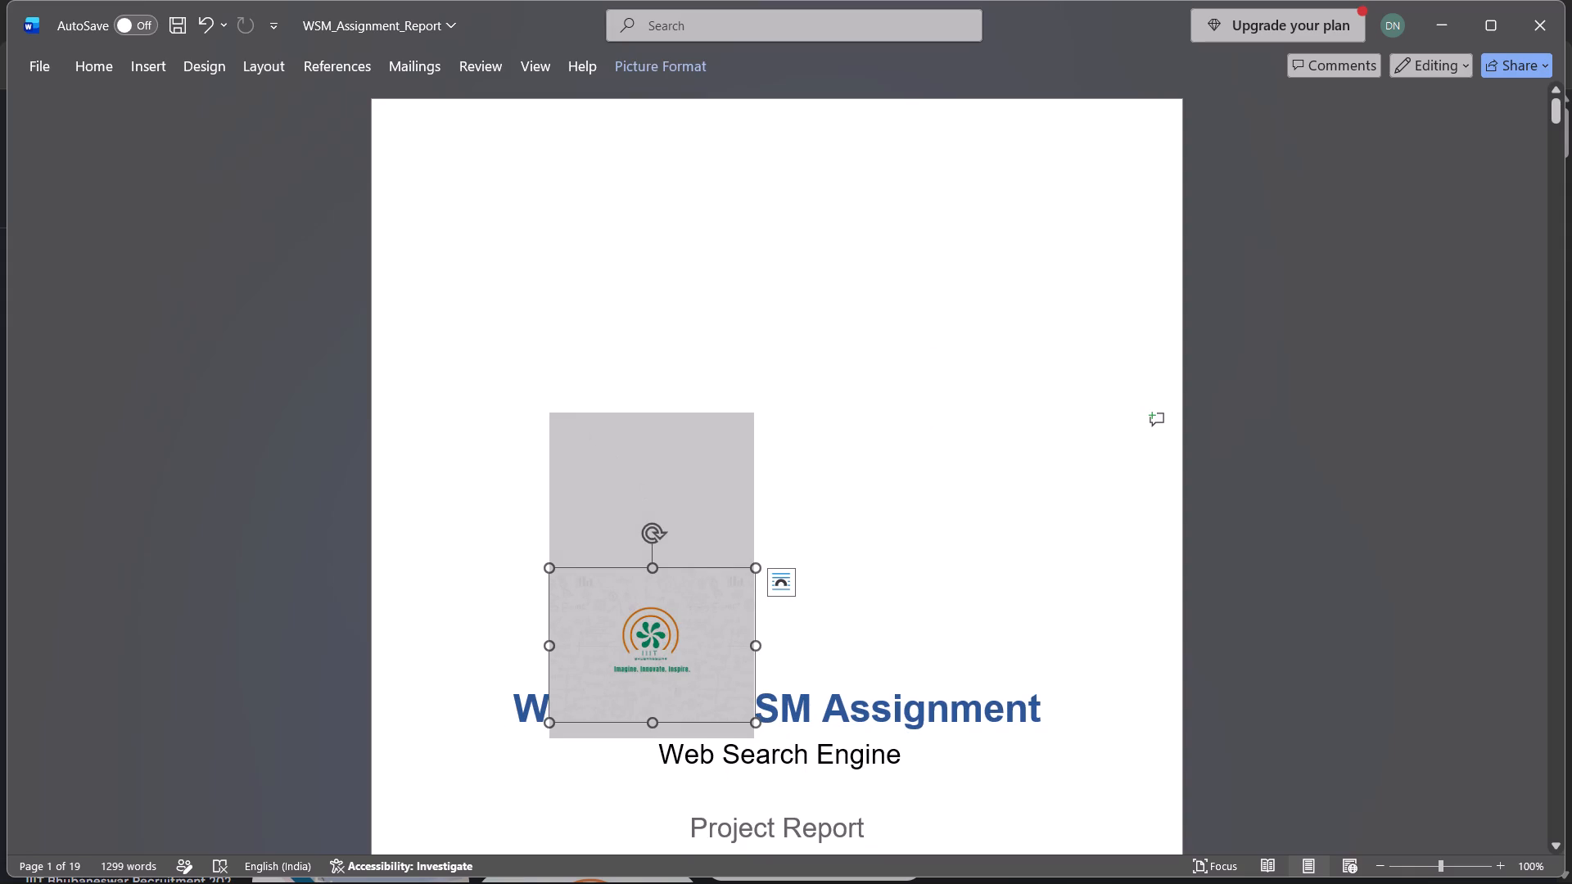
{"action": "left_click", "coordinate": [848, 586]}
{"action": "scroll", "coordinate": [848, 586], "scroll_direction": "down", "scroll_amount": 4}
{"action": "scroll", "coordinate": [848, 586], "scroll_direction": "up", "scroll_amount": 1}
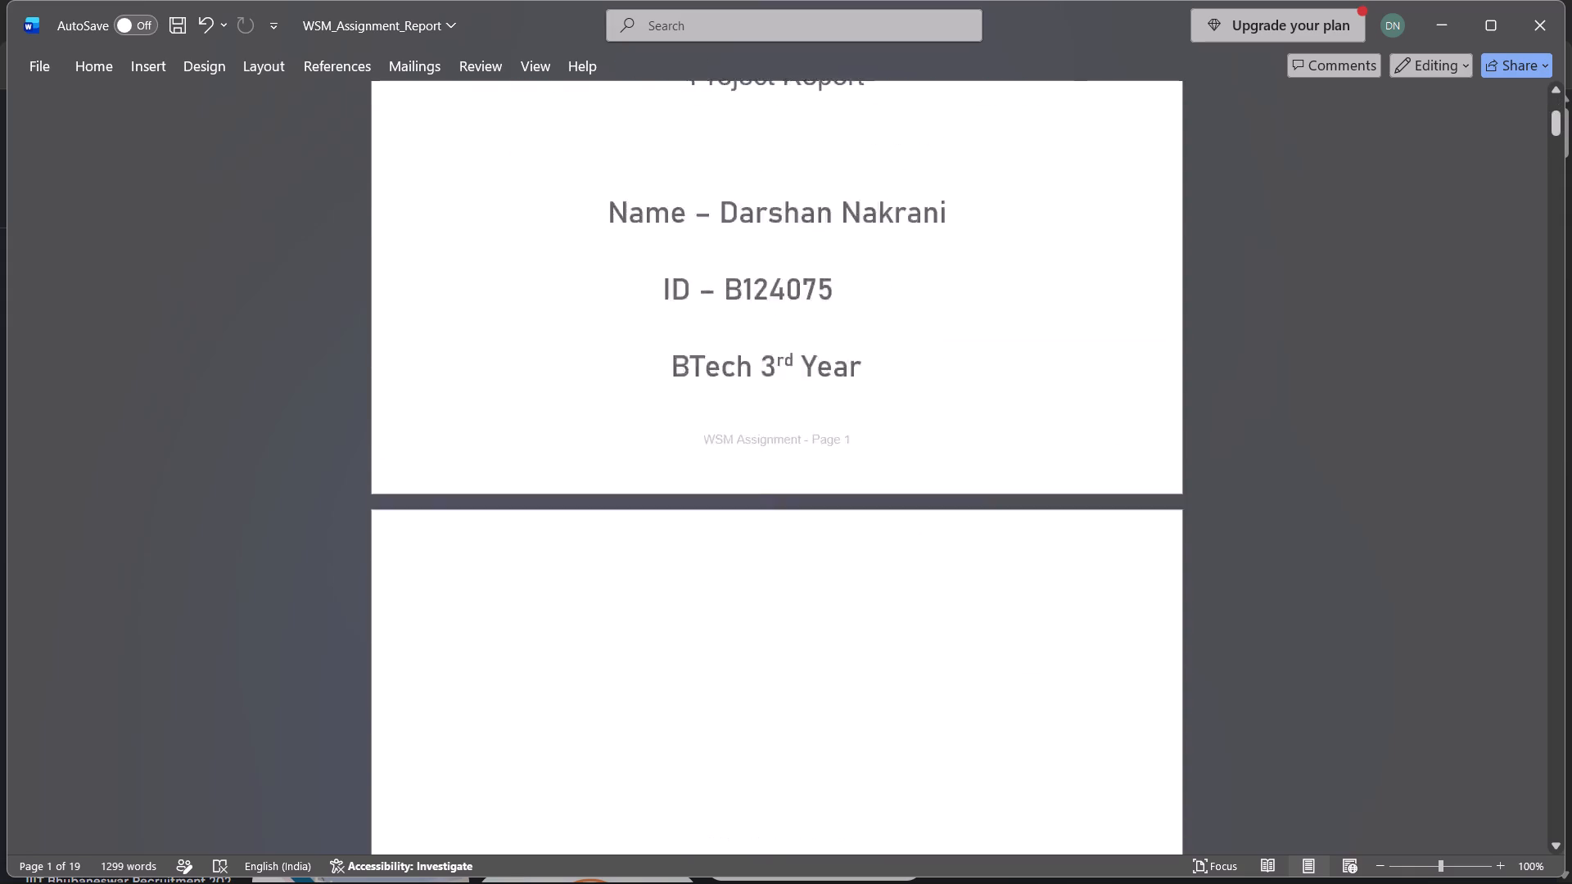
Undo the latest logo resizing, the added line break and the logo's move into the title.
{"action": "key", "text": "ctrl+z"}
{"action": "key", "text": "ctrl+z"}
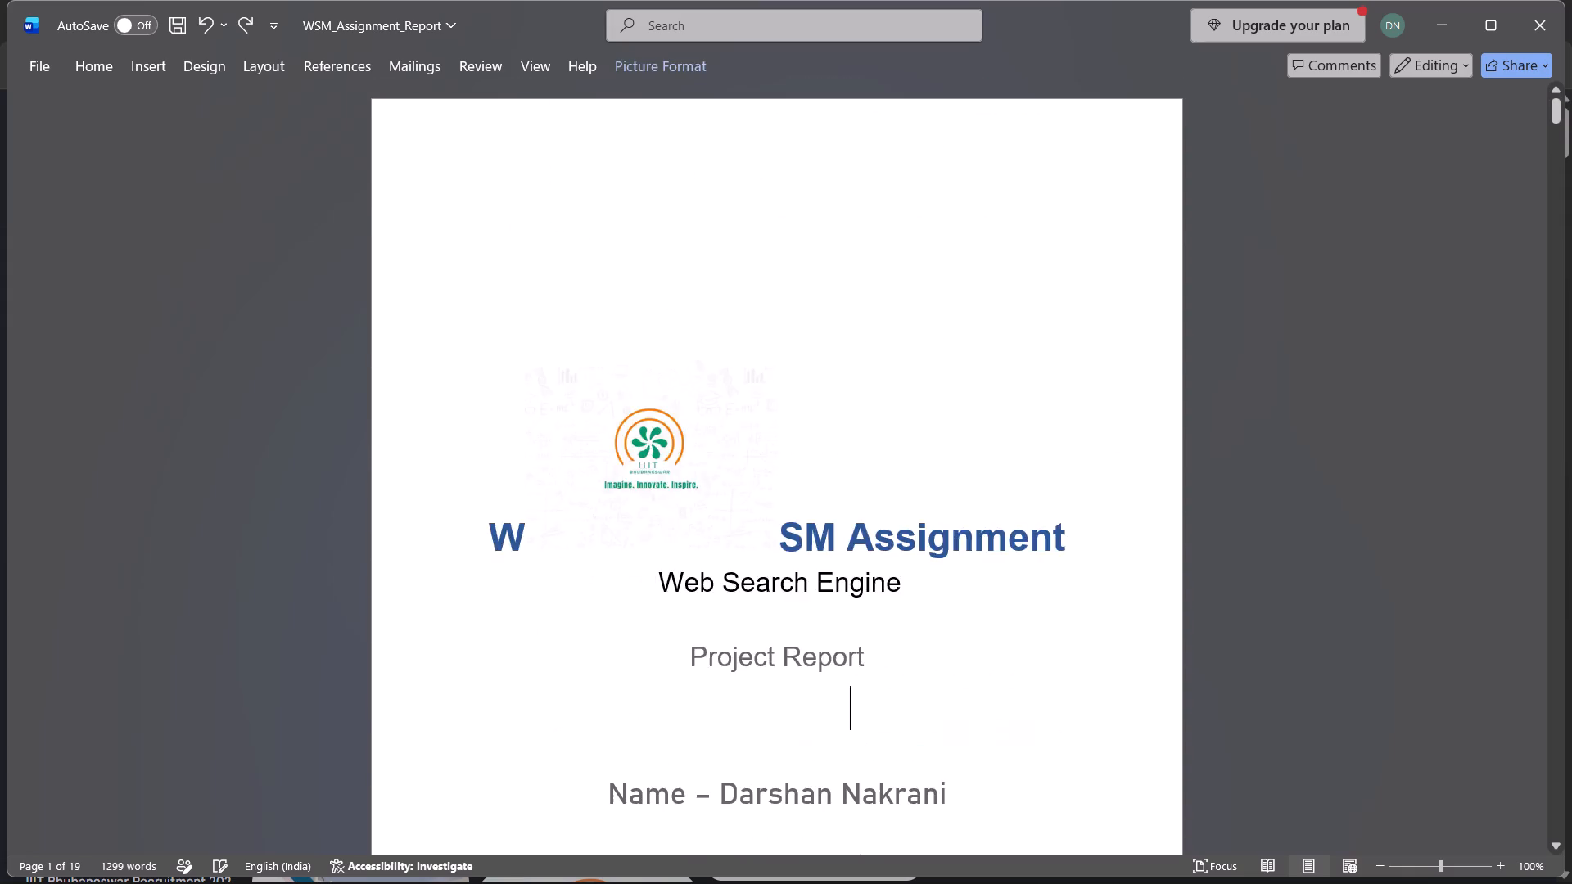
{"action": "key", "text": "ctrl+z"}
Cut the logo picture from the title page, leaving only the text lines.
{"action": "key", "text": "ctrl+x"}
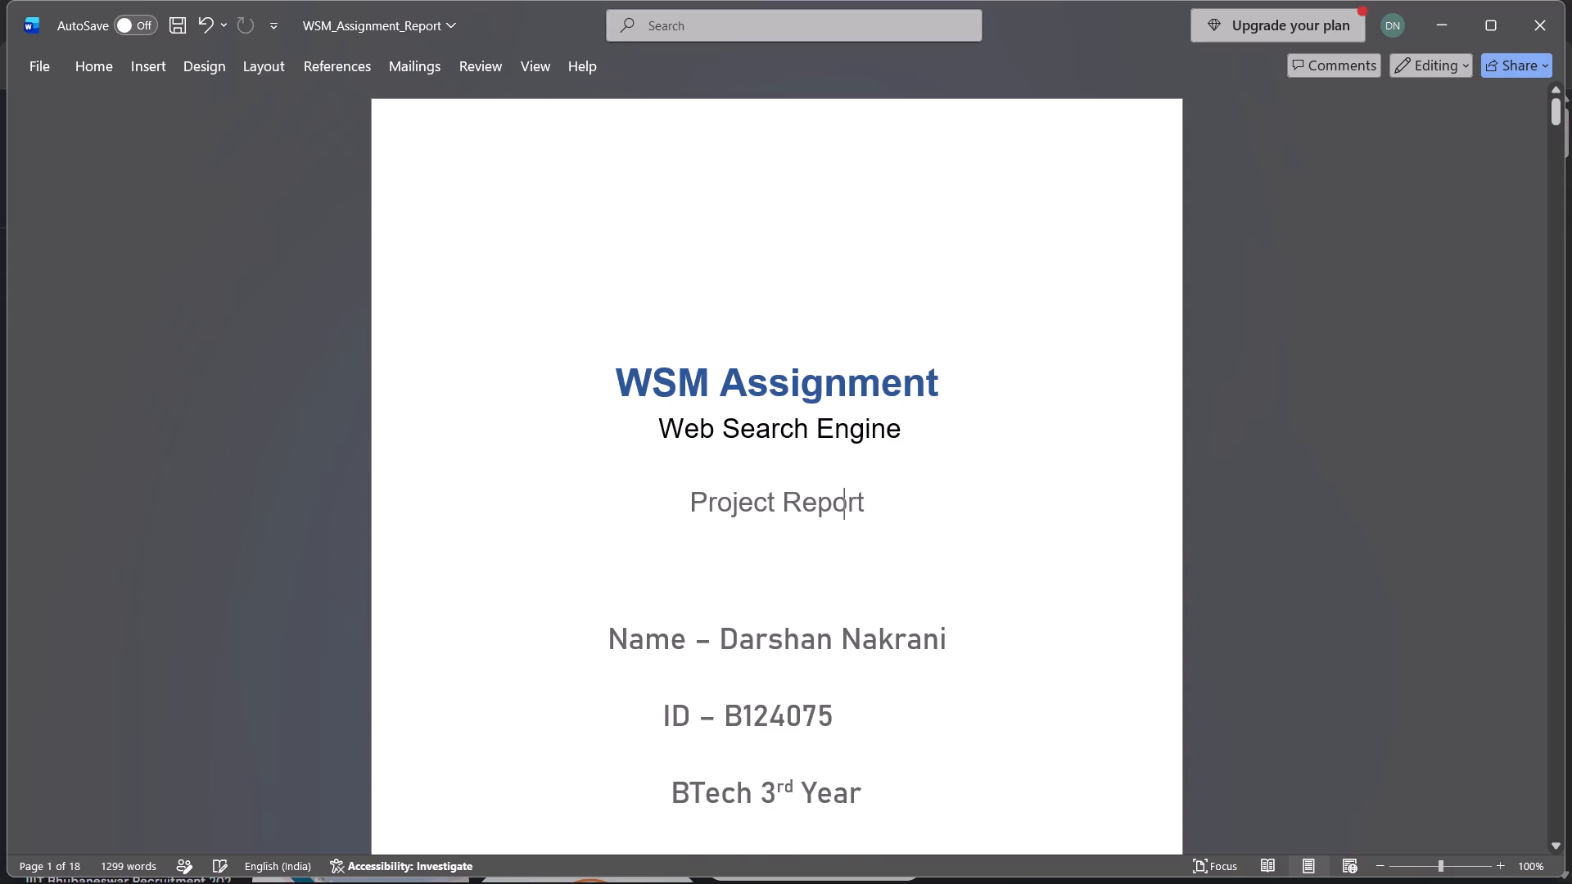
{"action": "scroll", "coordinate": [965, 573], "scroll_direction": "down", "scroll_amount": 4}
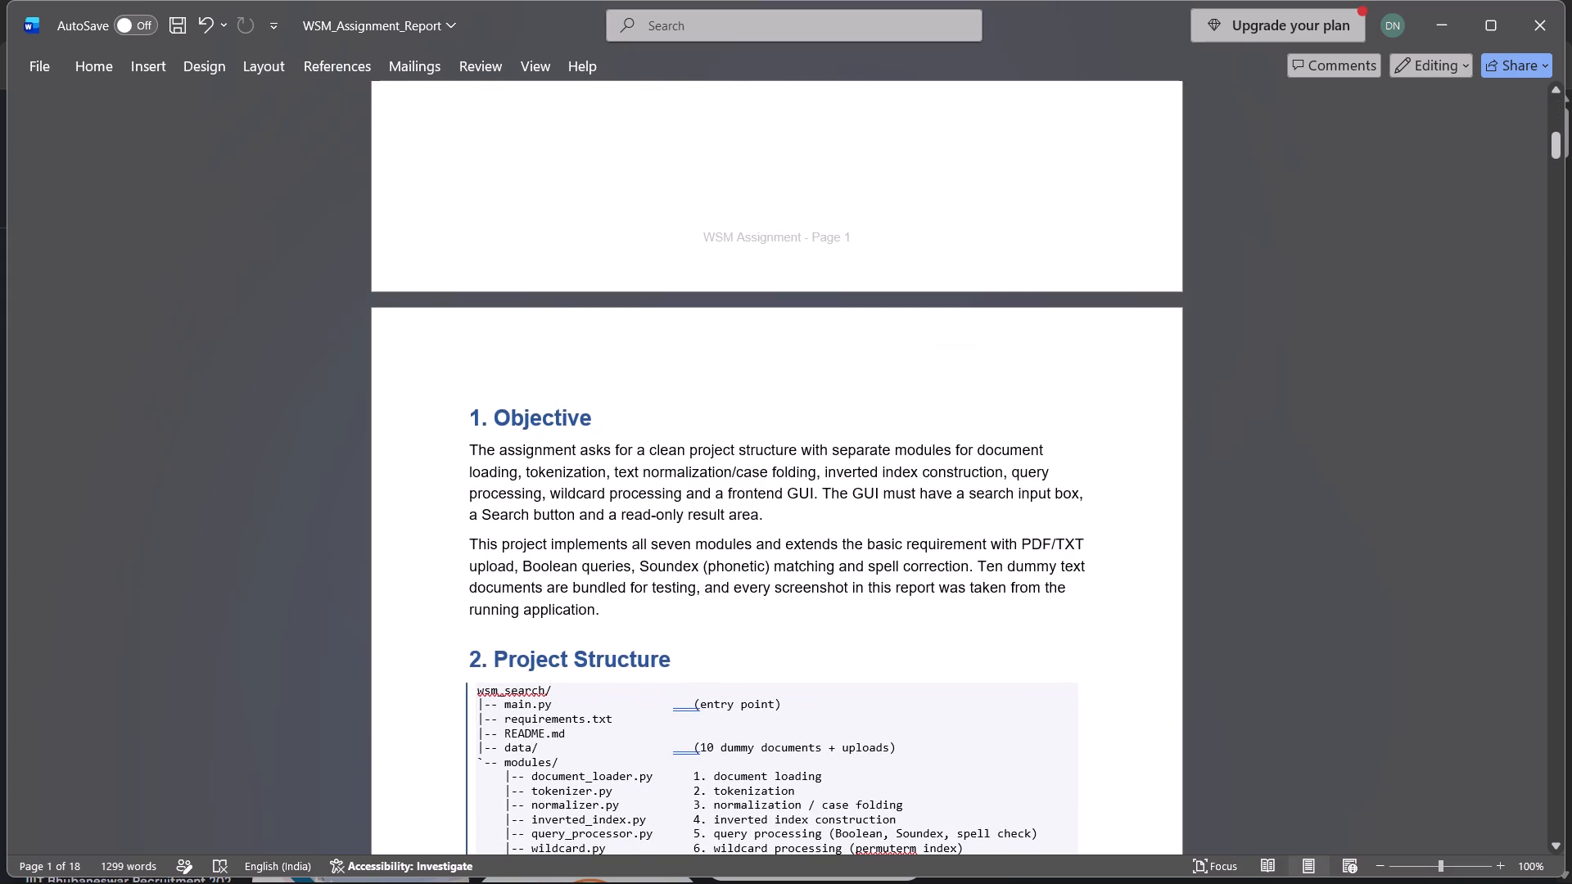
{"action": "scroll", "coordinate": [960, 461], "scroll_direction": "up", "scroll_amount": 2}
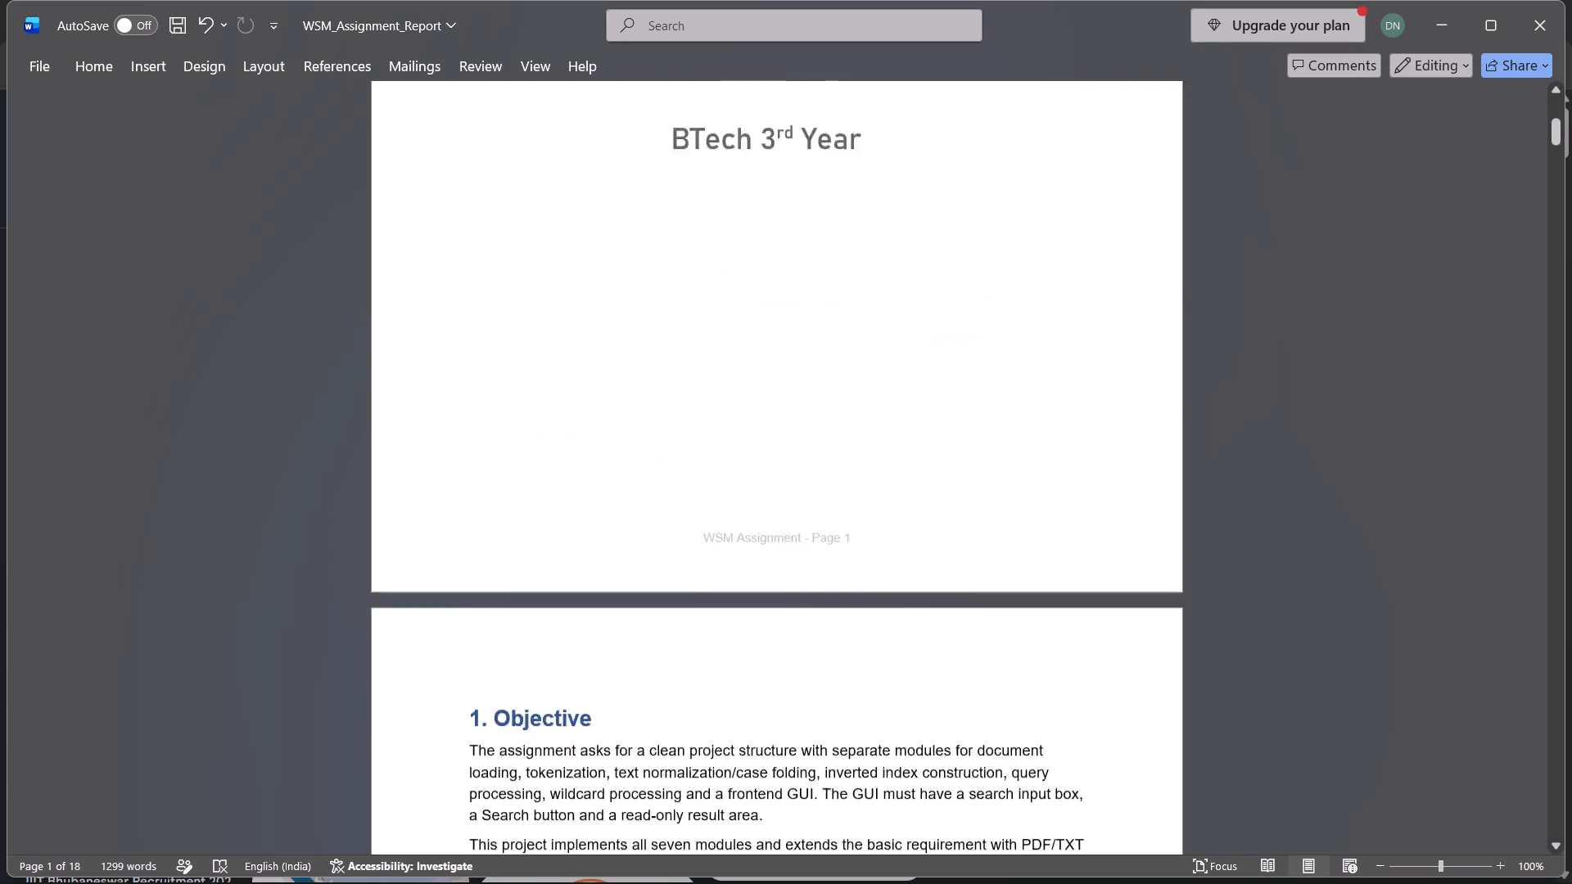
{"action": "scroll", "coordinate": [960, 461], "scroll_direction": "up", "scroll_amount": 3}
Switch to Chrome and save the Faculty Tick IIIT Bhubaneswar logo to Downloads as JPEG "International-Institute-of-Information-Technology-Bhubaneswar".
{"action": "key", "text": "alt+Tab"}
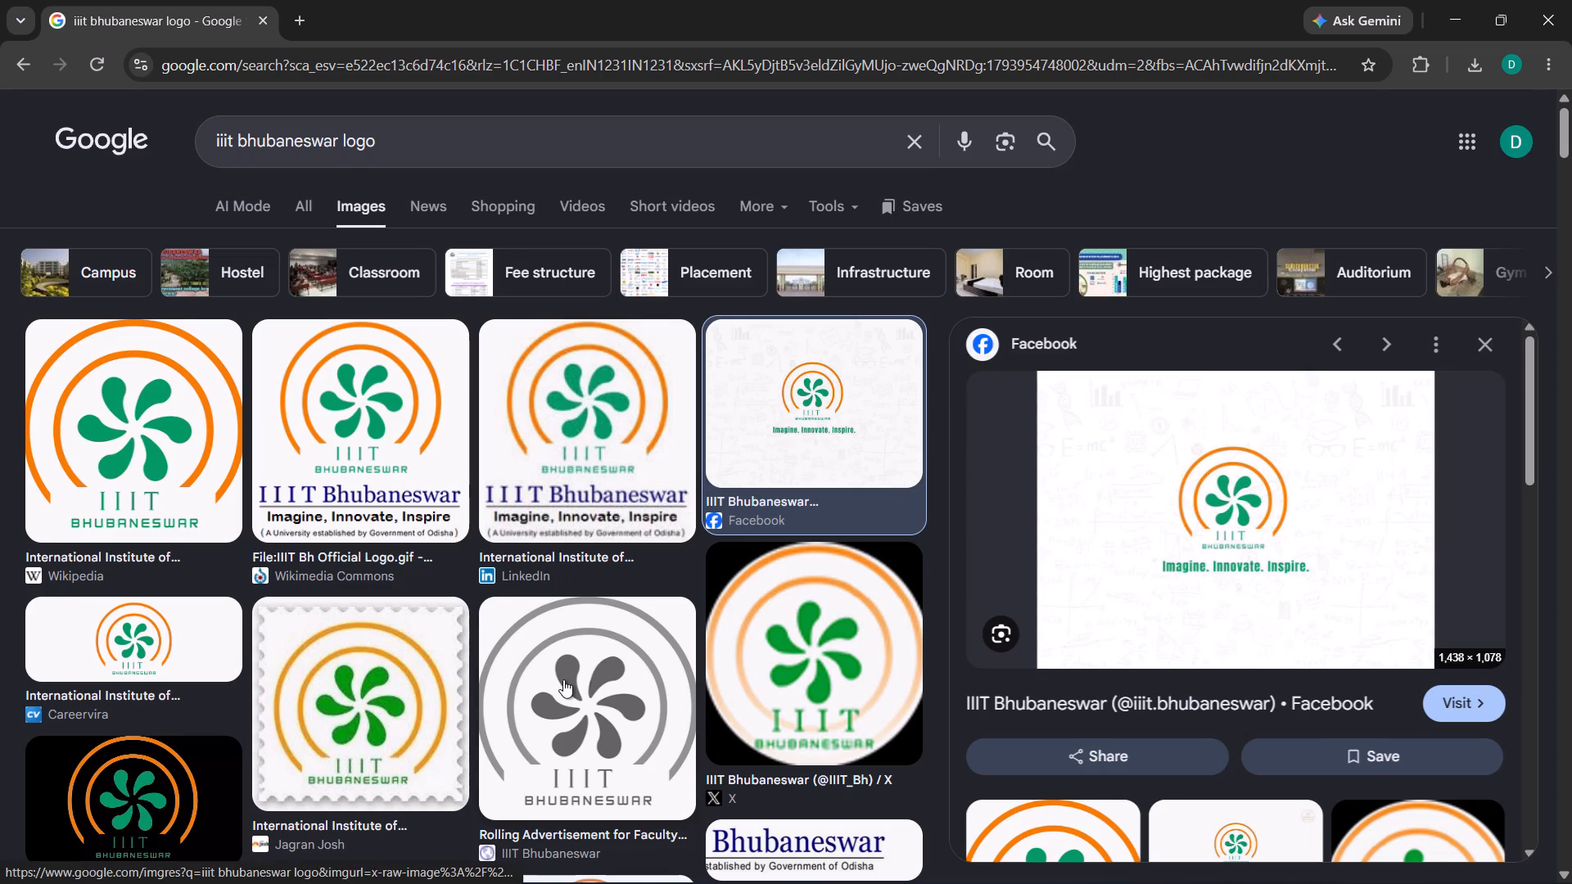
{"action": "scroll", "coordinate": [563, 679], "scroll_direction": "down", "scroll_amount": 2}
{"action": "scroll", "coordinate": [563, 679], "scroll_direction": "right", "scroll_amount": 2}
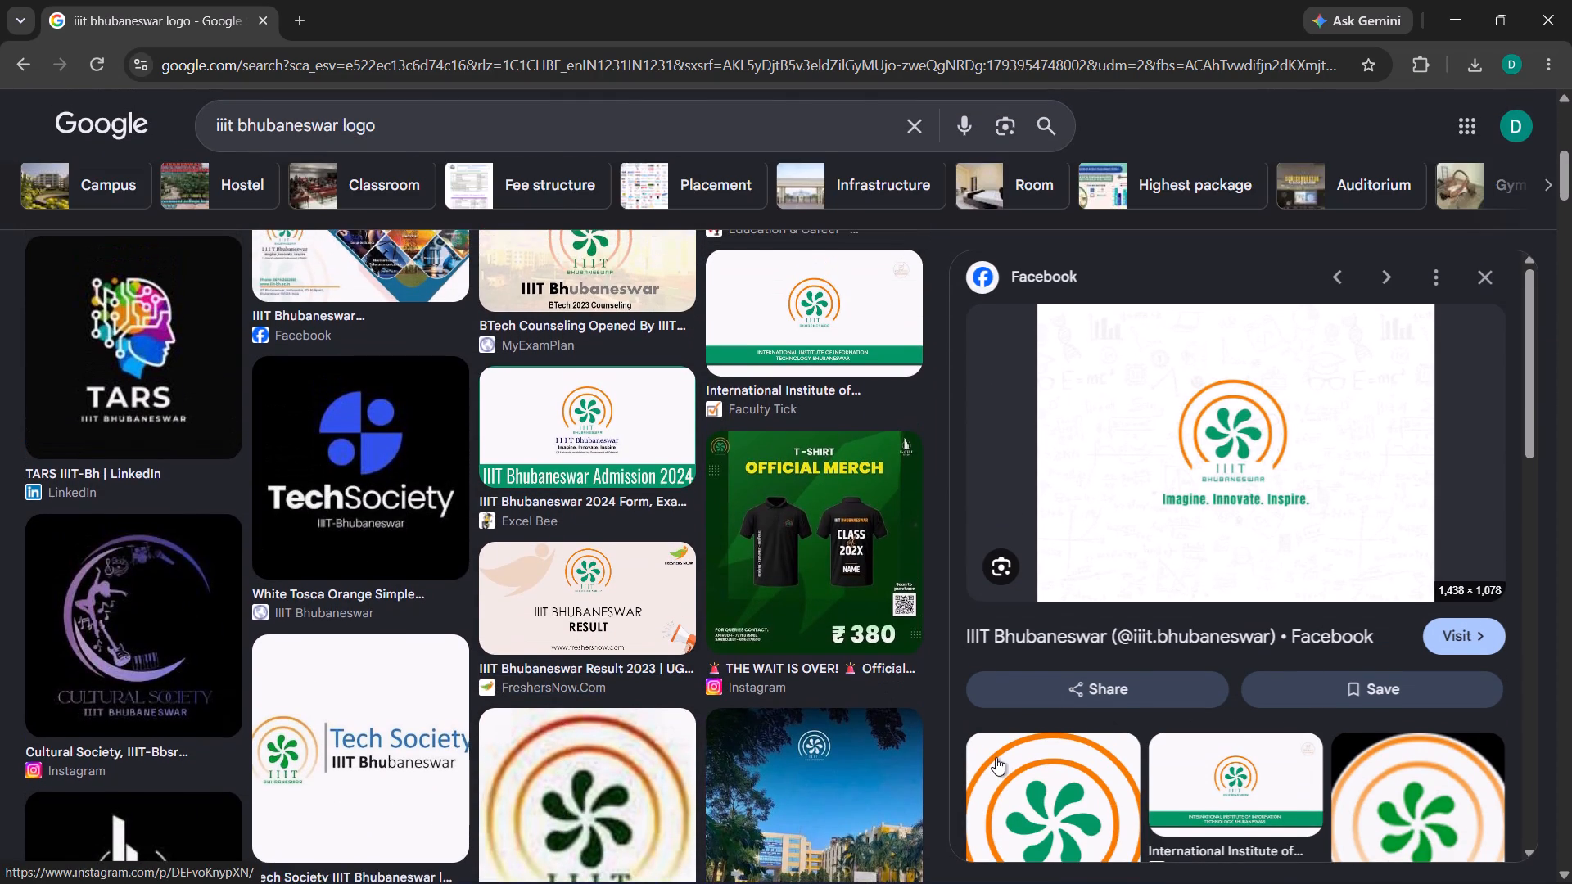
{"action": "left_click", "coordinate": [1263, 792]}
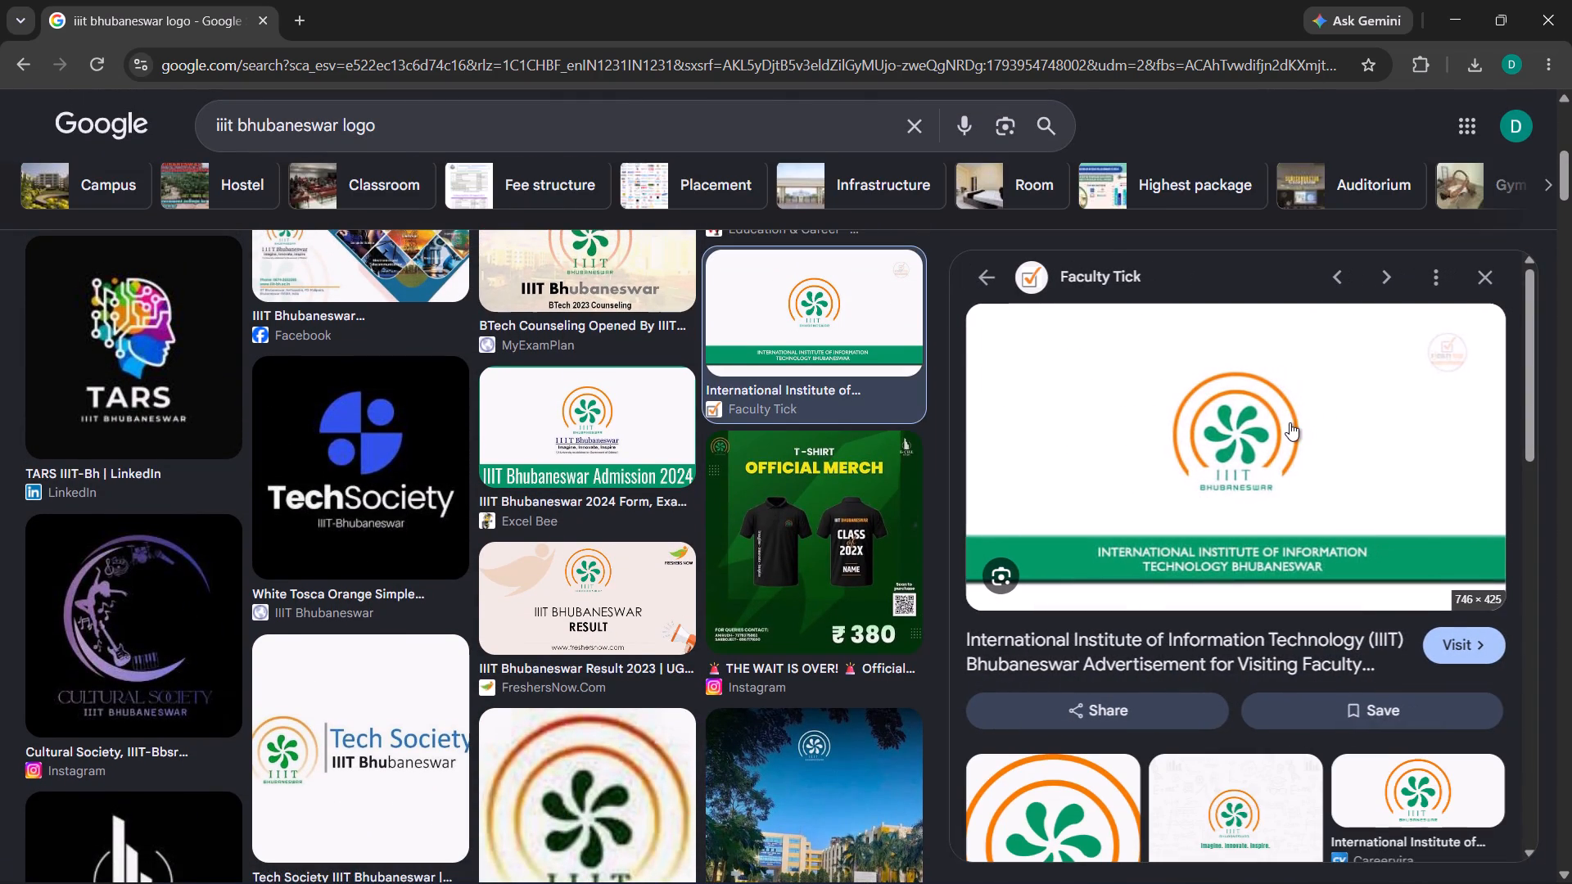
{"action": "right_click", "coordinate": [1413, 476]}
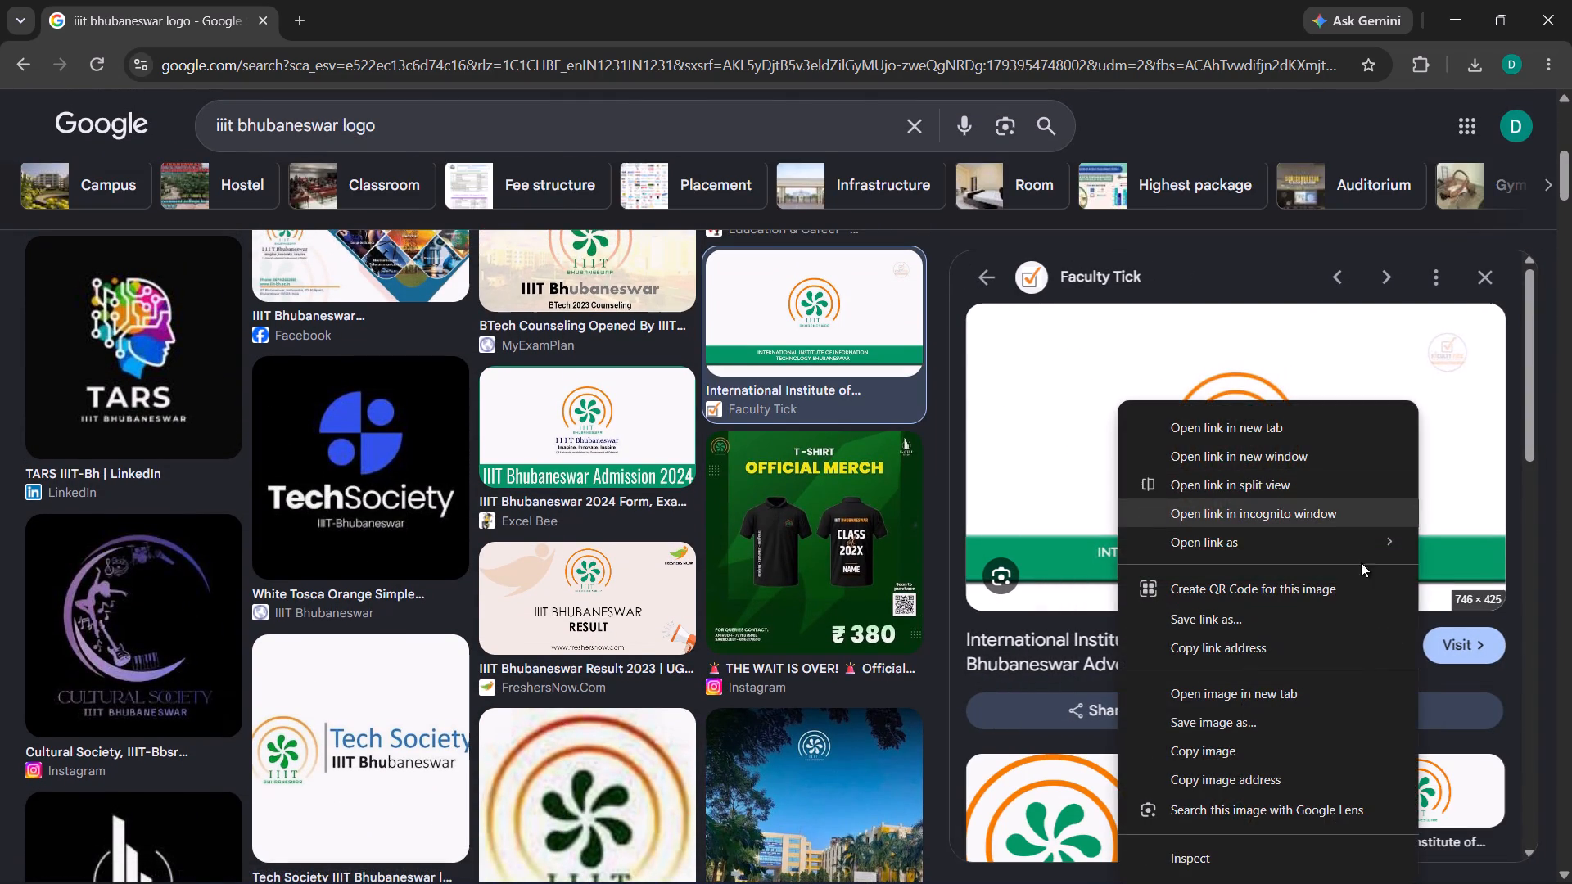
{"action": "left_click", "coordinate": [1320, 724]}
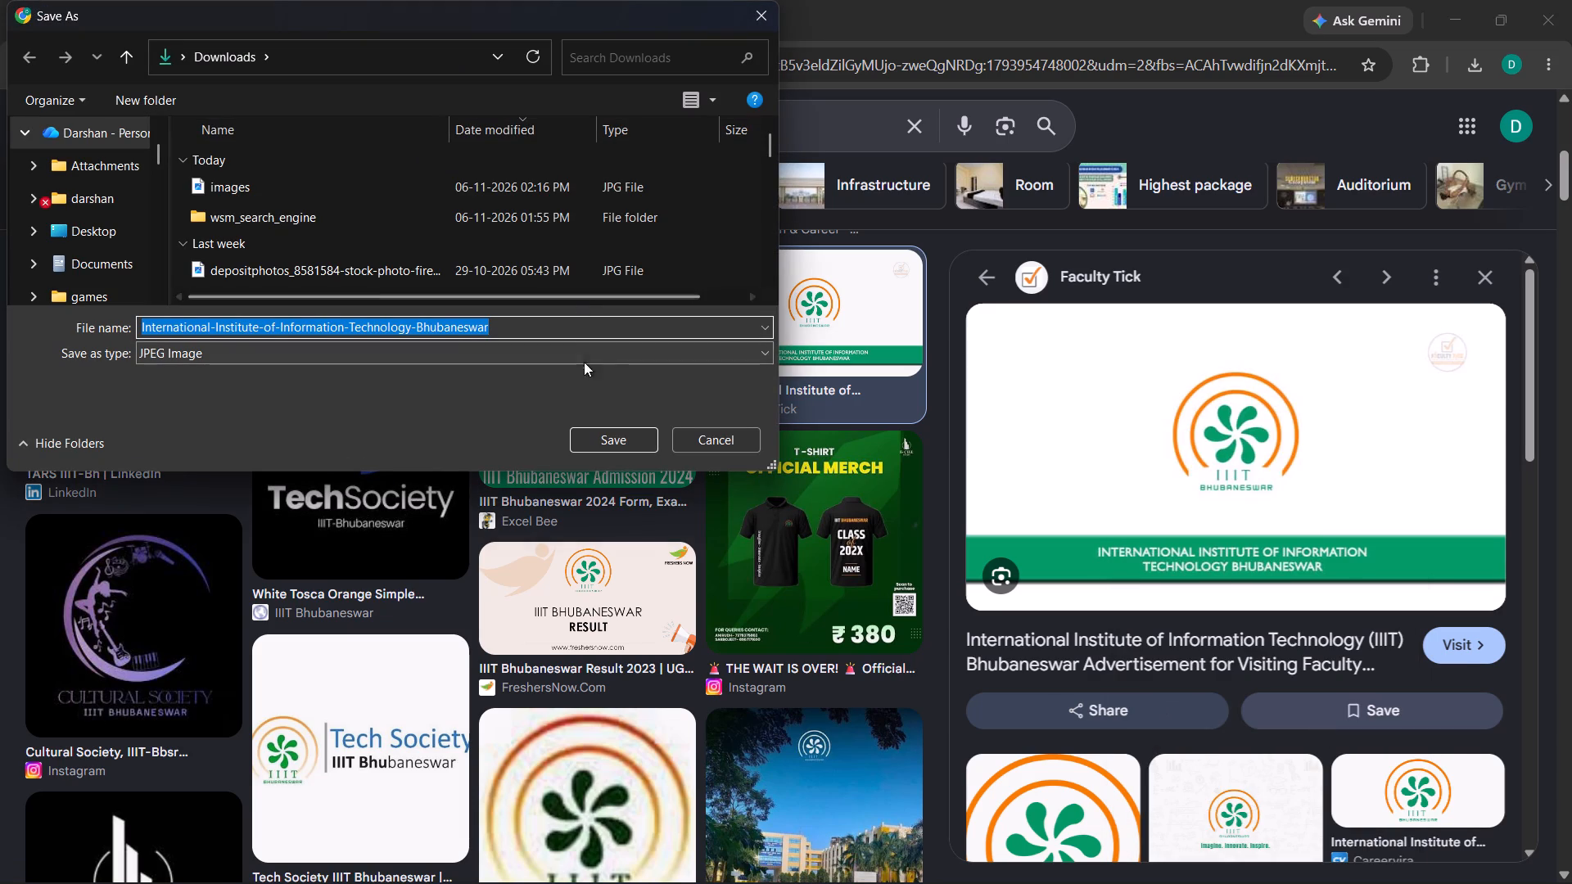
{"action": "left_click", "coordinate": [620, 439]}
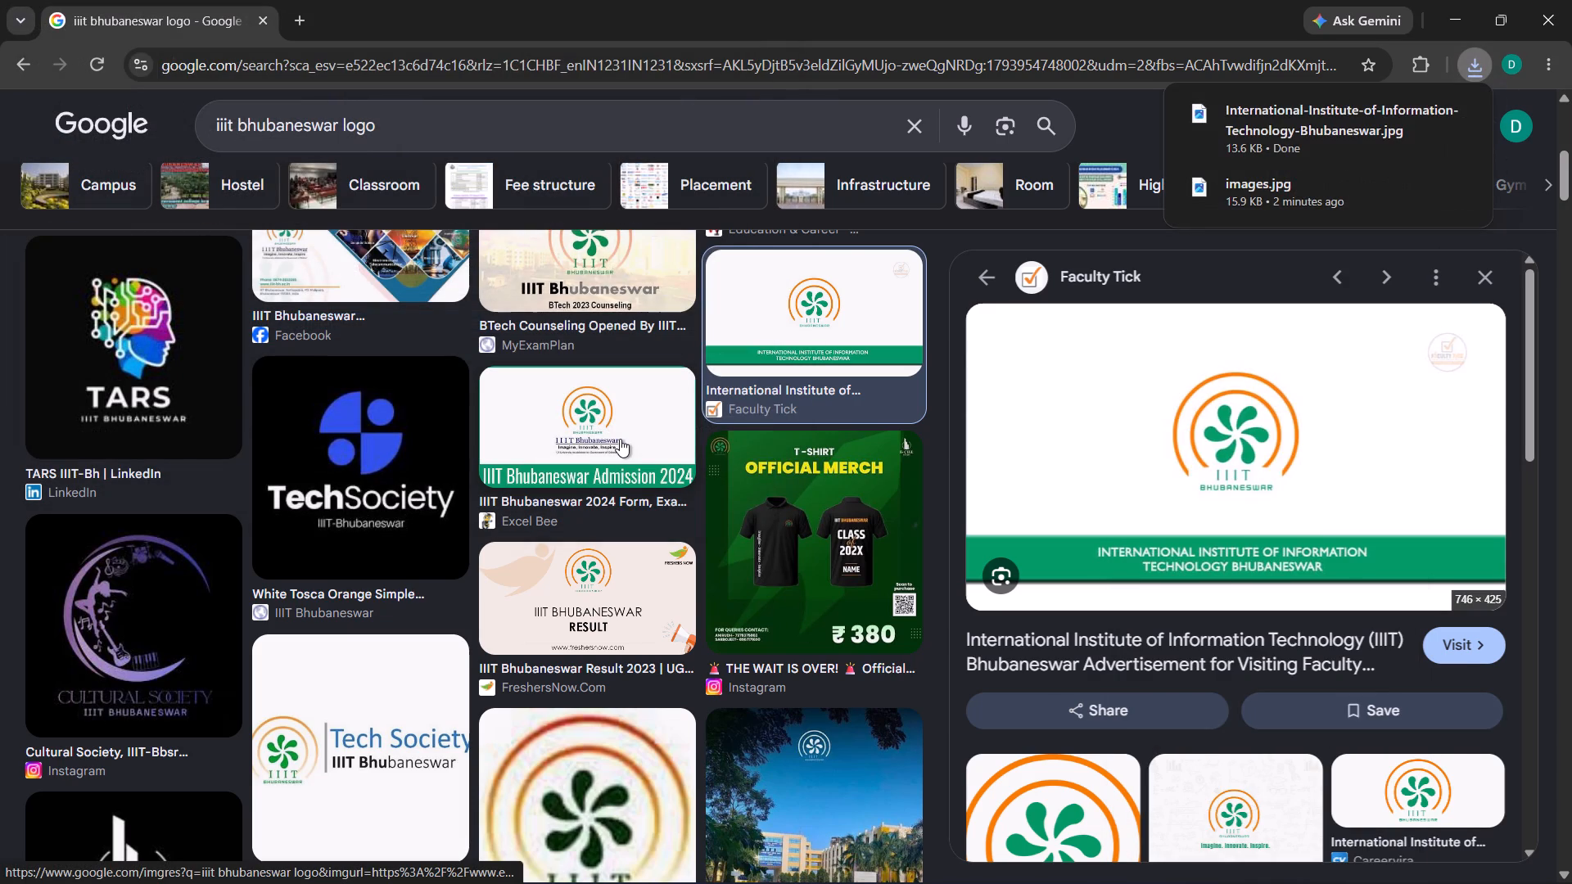
Switch to Word and remove the centring of the "WSM Assignment" title, indenting it toward the page centre with spaces instead.
{"action": "key", "text": "alt+Tab"}
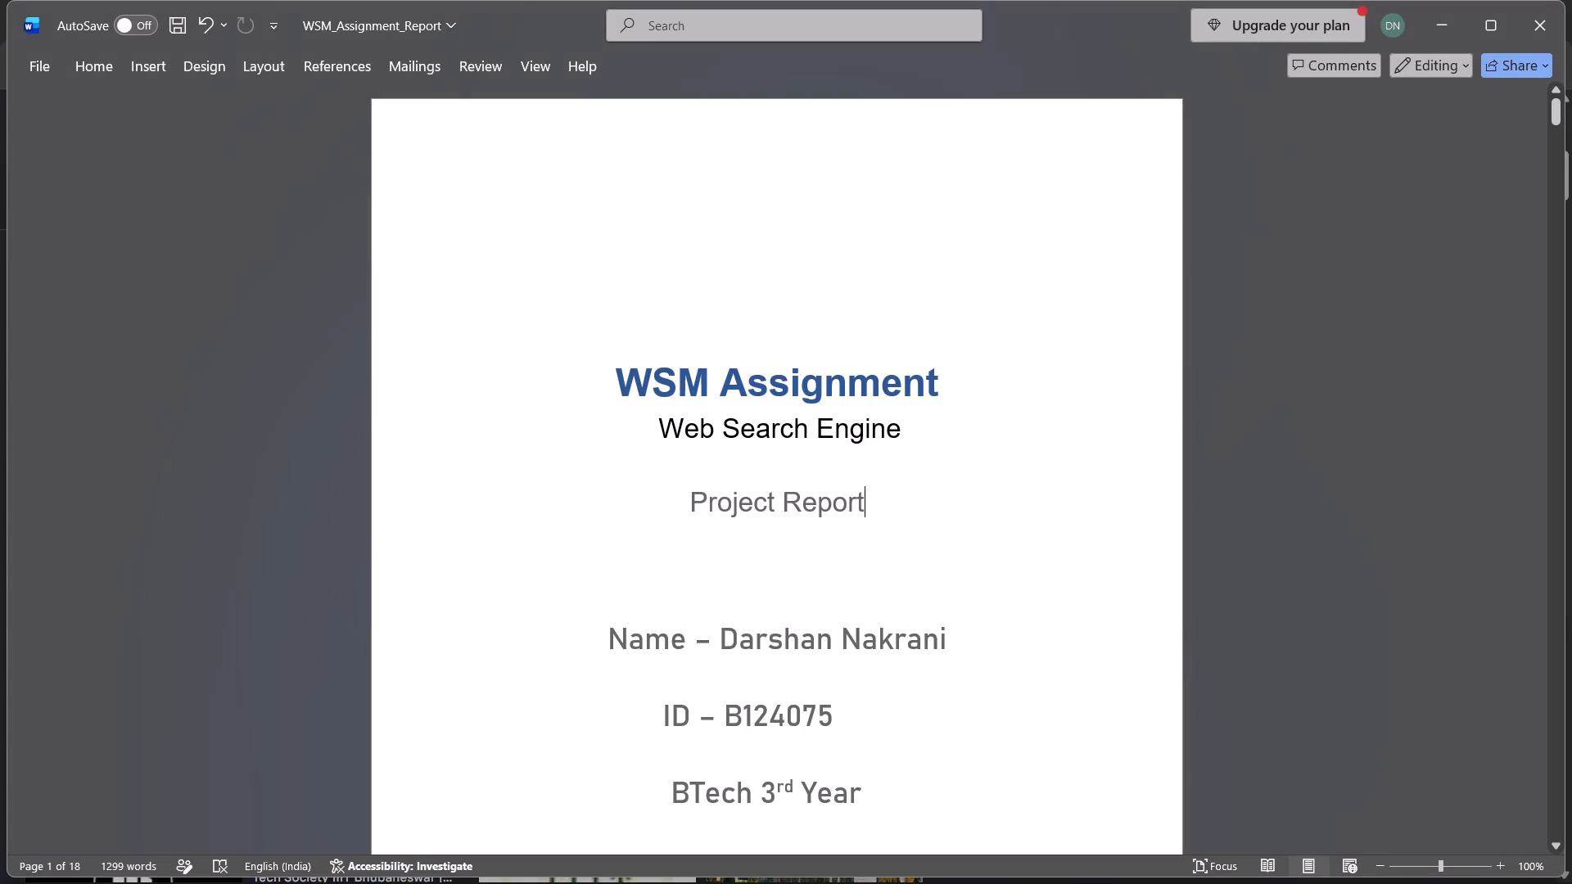
{"action": "scroll", "coordinate": [1063, 274], "scroll_direction": "up", "scroll_amount": 3}
{"action": "scroll", "coordinate": [1063, 274], "scroll_direction": "down", "scroll_amount": 3}
{"action": "scroll", "coordinate": [1063, 274], "scroll_direction": "up", "scroll_amount": 1}
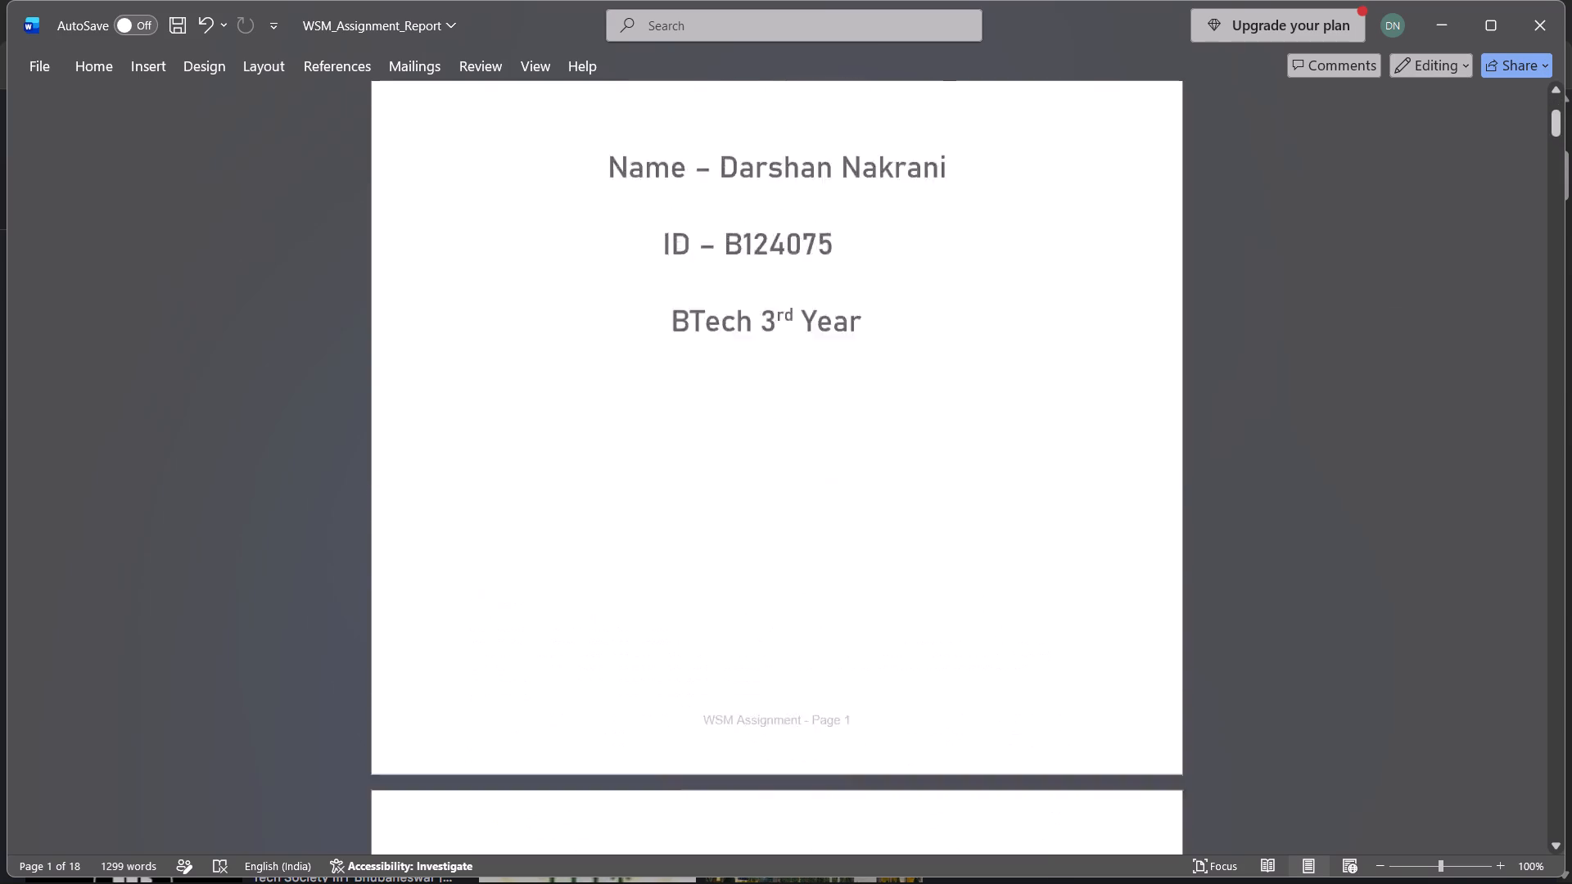
{"action": "scroll", "coordinate": [1063, 274], "scroll_direction": "up", "scroll_amount": 1}
{"action": "left_click", "coordinate": [1026, 435]}
{"action": "scroll", "coordinate": [1026, 435], "scroll_direction": "up", "scroll_amount": 4}
{"action": "left_click", "coordinate": [815, 279]}
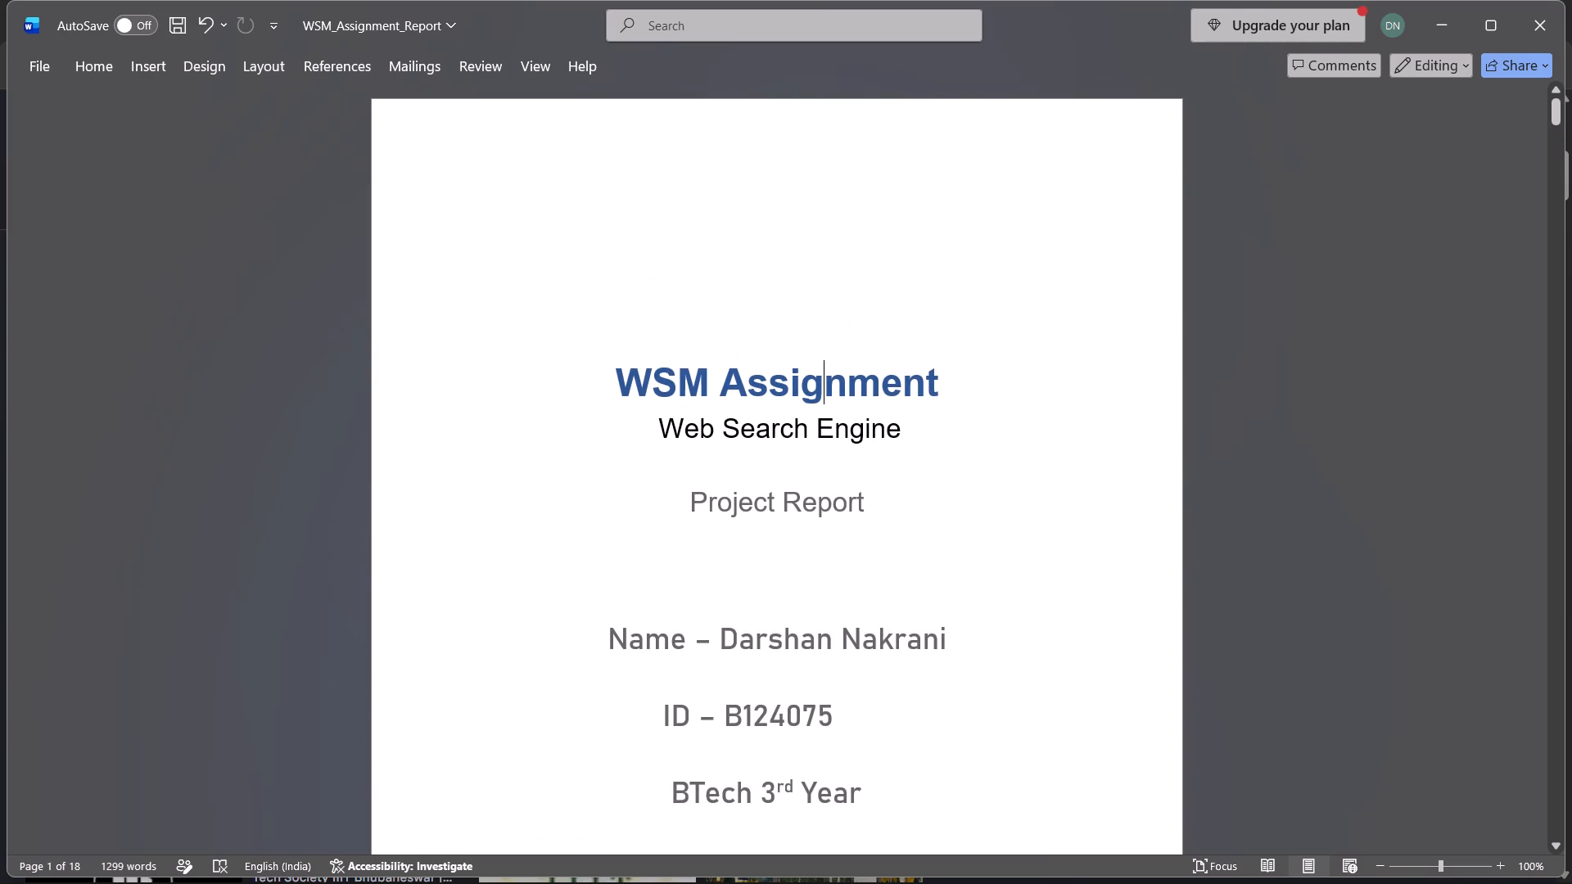
{"action": "key", "text": "Left"}
{"action": "key", "text": "Left"}
{"action": "key", "text": "Left"}
{"action": "key", "text": "Left"}
{"action": "key", "text": "Left"}
{"action": "key", "text": "Left"}
{"action": "key", "text": "Left"}
{"action": "key", "text": "Left"}
{"action": "key", "text": "Left"}
{"action": "key", "text": "Left"}
{"action": "key", "text": "Left"}
{"action": "key", "text": "Left"}
{"action": "key", "text": "Up"}
{"action": "key", "text": "Up"}
{"action": "key", "text": "Up"}
{"action": "key", "text": "Up"}
{"action": "key", "text": "Up"}
{"action": "key", "text": "Up"}
{"action": "key", "text": "Up"}
{"action": "key", "text": "Up"}
{"action": "key", "text": "BackSpace"}
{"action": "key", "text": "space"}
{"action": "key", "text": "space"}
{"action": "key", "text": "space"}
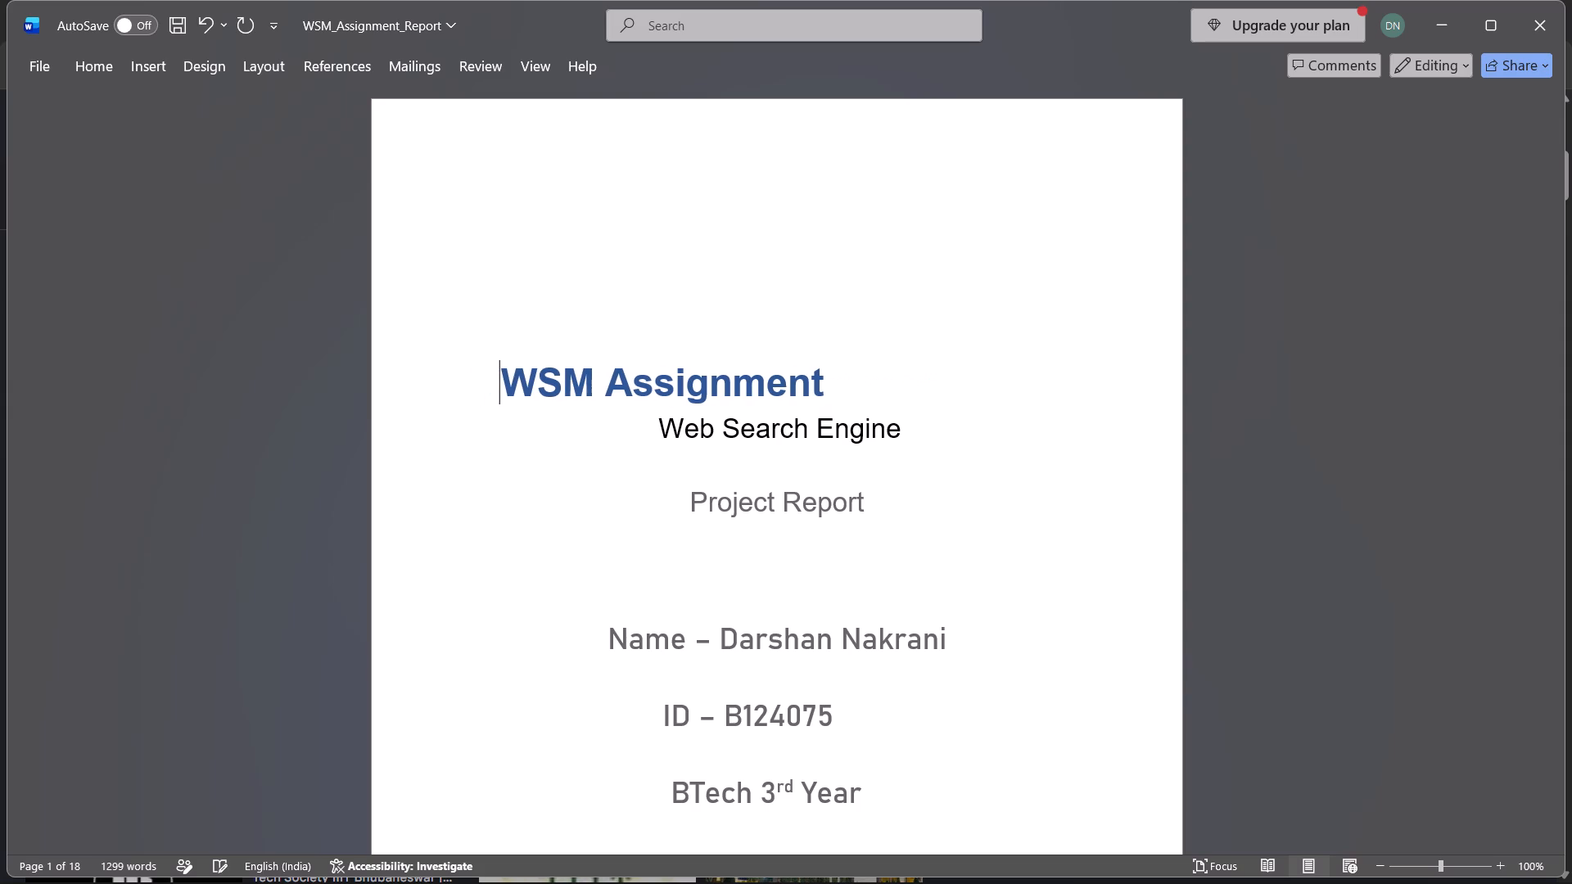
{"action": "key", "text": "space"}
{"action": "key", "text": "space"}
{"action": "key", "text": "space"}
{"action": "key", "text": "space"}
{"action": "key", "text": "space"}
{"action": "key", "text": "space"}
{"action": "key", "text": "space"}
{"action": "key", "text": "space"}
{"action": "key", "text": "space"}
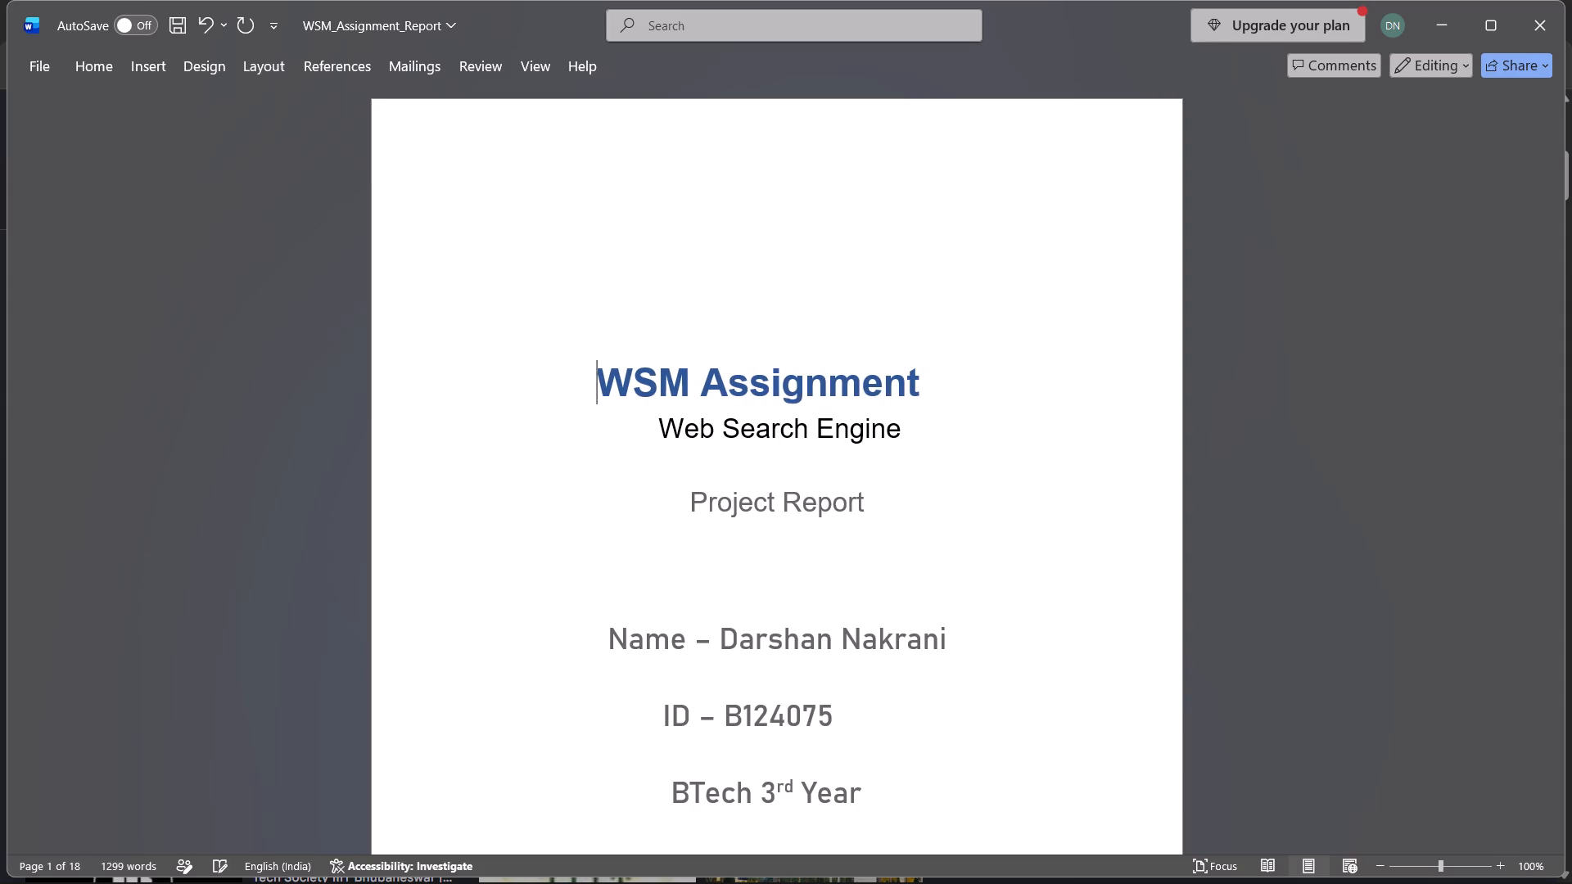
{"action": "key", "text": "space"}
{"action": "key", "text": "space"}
Push the "WSM Assignment" title down with two line breaks and indent it with ten spaces.
{"action": "key", "text": "Return"}
{"action": "key", "text": "Return"}
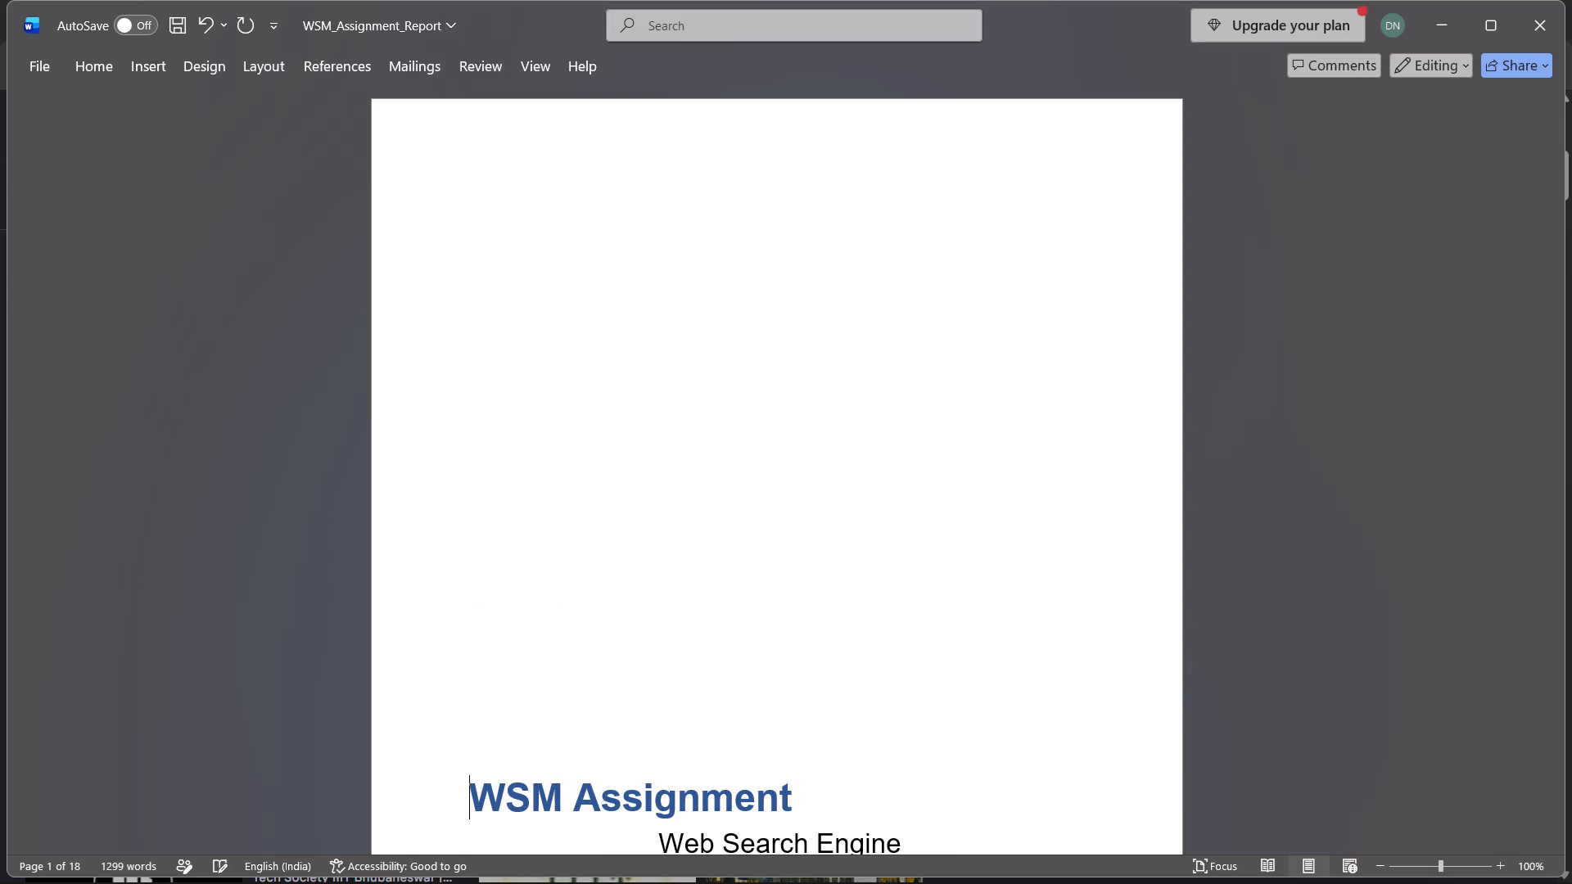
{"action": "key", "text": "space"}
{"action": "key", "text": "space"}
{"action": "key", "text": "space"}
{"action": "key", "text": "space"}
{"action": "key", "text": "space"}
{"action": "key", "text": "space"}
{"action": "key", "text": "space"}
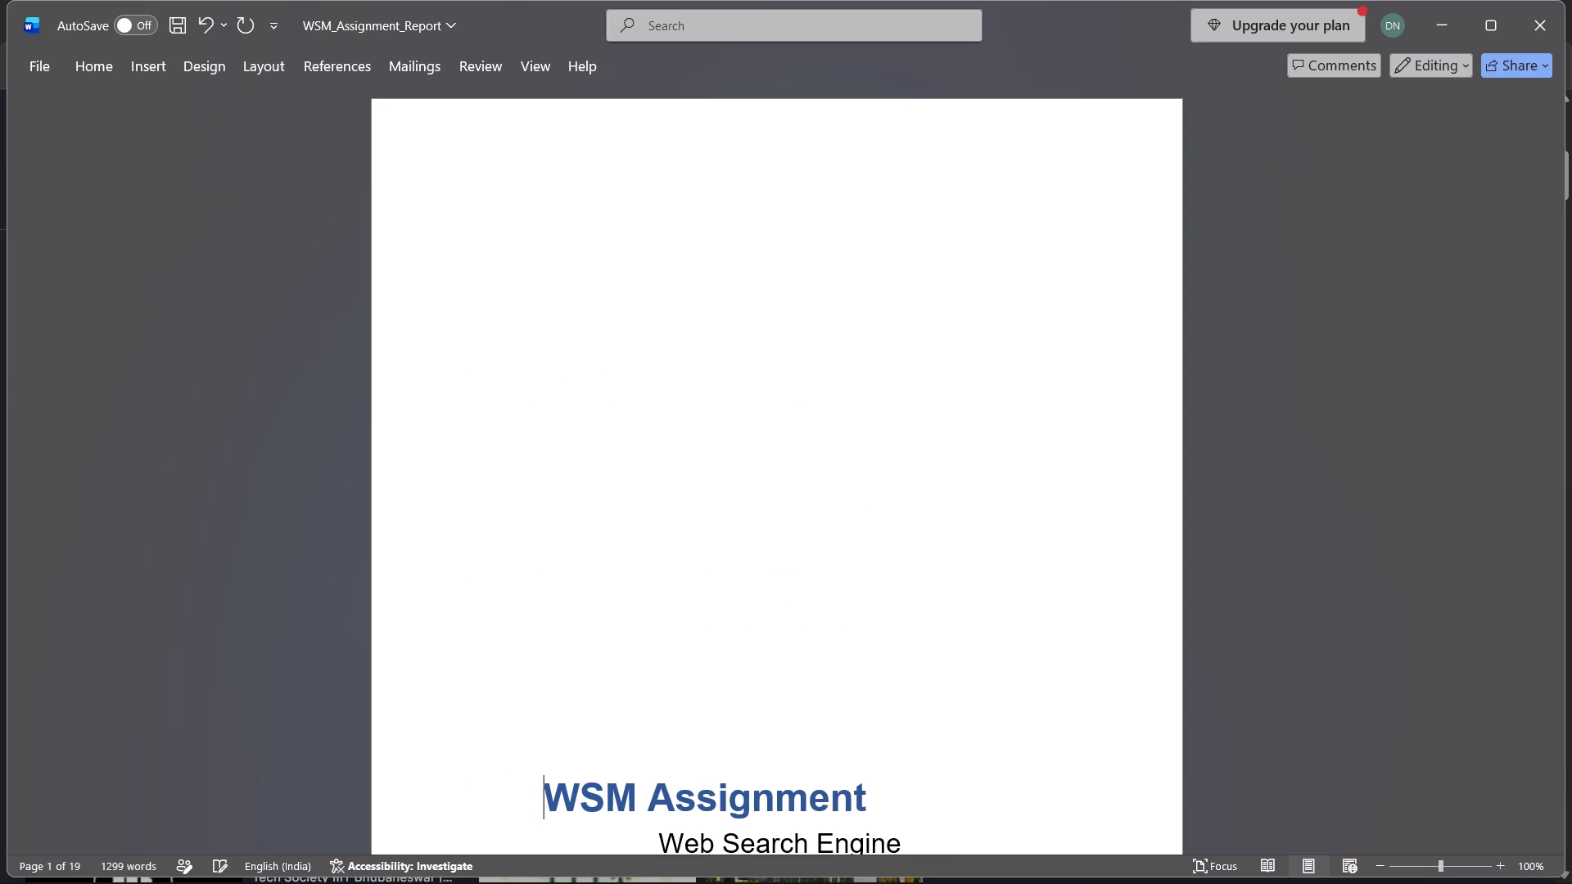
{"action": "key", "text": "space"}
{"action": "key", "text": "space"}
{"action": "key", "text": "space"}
Delete a few of the leftover spaces in the blank lines above the "WSM Assignment" title.
{"action": "key", "text": "Up"}
{"action": "key", "text": "Up"}
{"action": "key", "text": "BackSpace"}
{"action": "key", "text": "Up"}
{"action": "key", "text": "BackSpace"}
{"action": "key", "text": "BackSpace"}
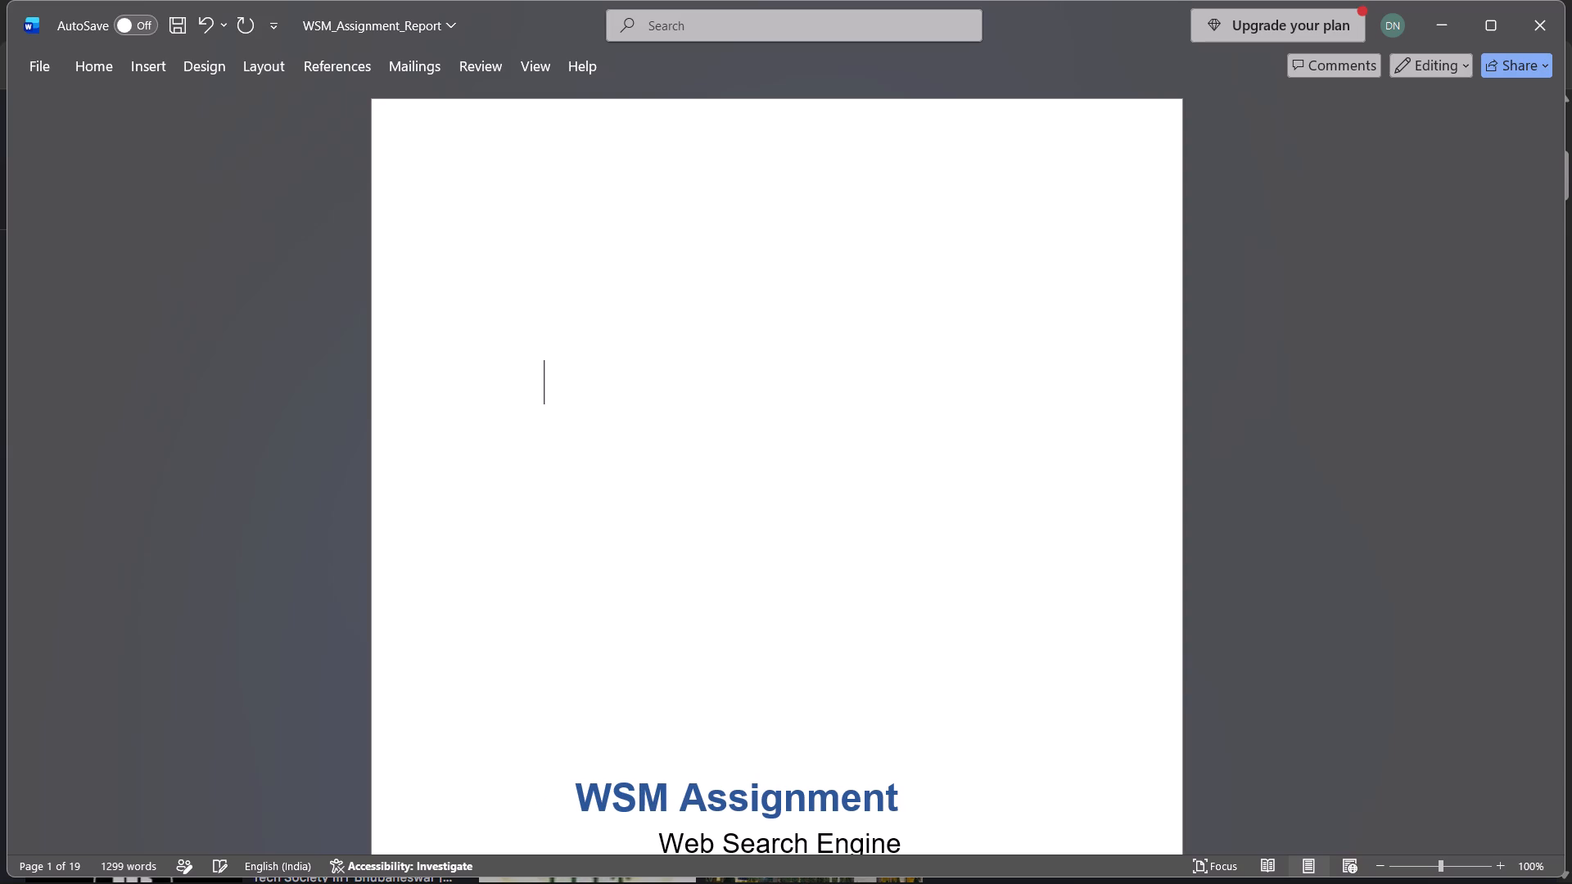
{"action": "key", "text": "Up"}
{"action": "key", "text": "Up"}
{"action": "key", "text": "Up"}
{"action": "key", "text": "Up"}
{"action": "key", "text": "Up"}
{"action": "key", "text": "Up"}
{"action": "key", "text": "Up"}
{"action": "key", "text": "Up"}
{"action": "scroll", "coordinate": [679, 377], "scroll_direction": "down", "scroll_amount": 3}
{"action": "scroll", "coordinate": [679, 377], "scroll_direction": "up", "scroll_amount": 3}
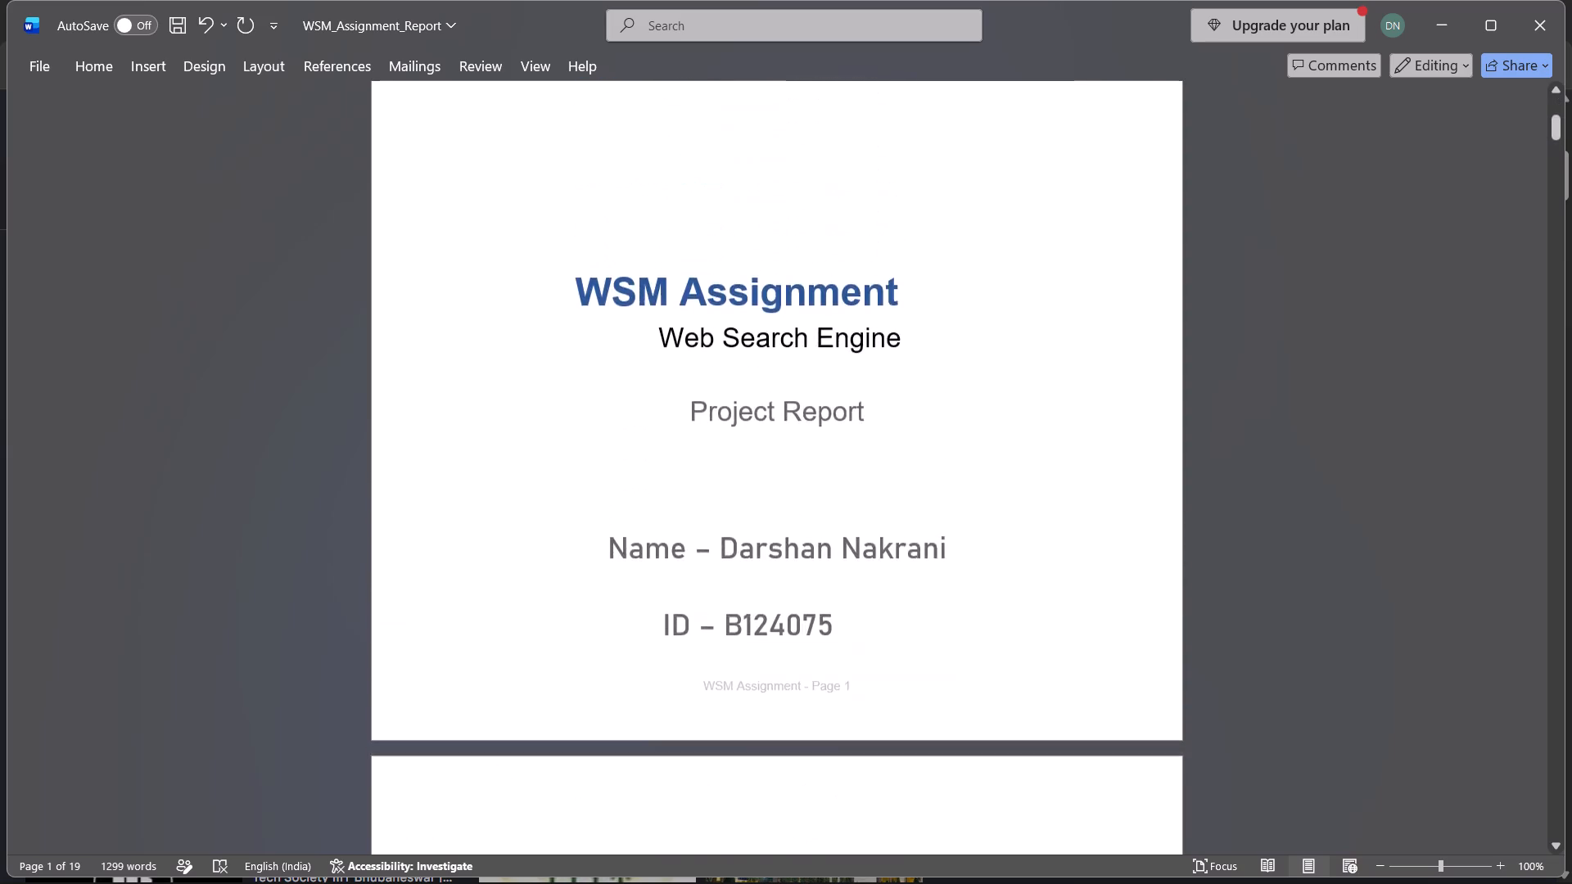
{"action": "scroll", "coordinate": [679, 377], "scroll_direction": "up", "scroll_amount": 2}
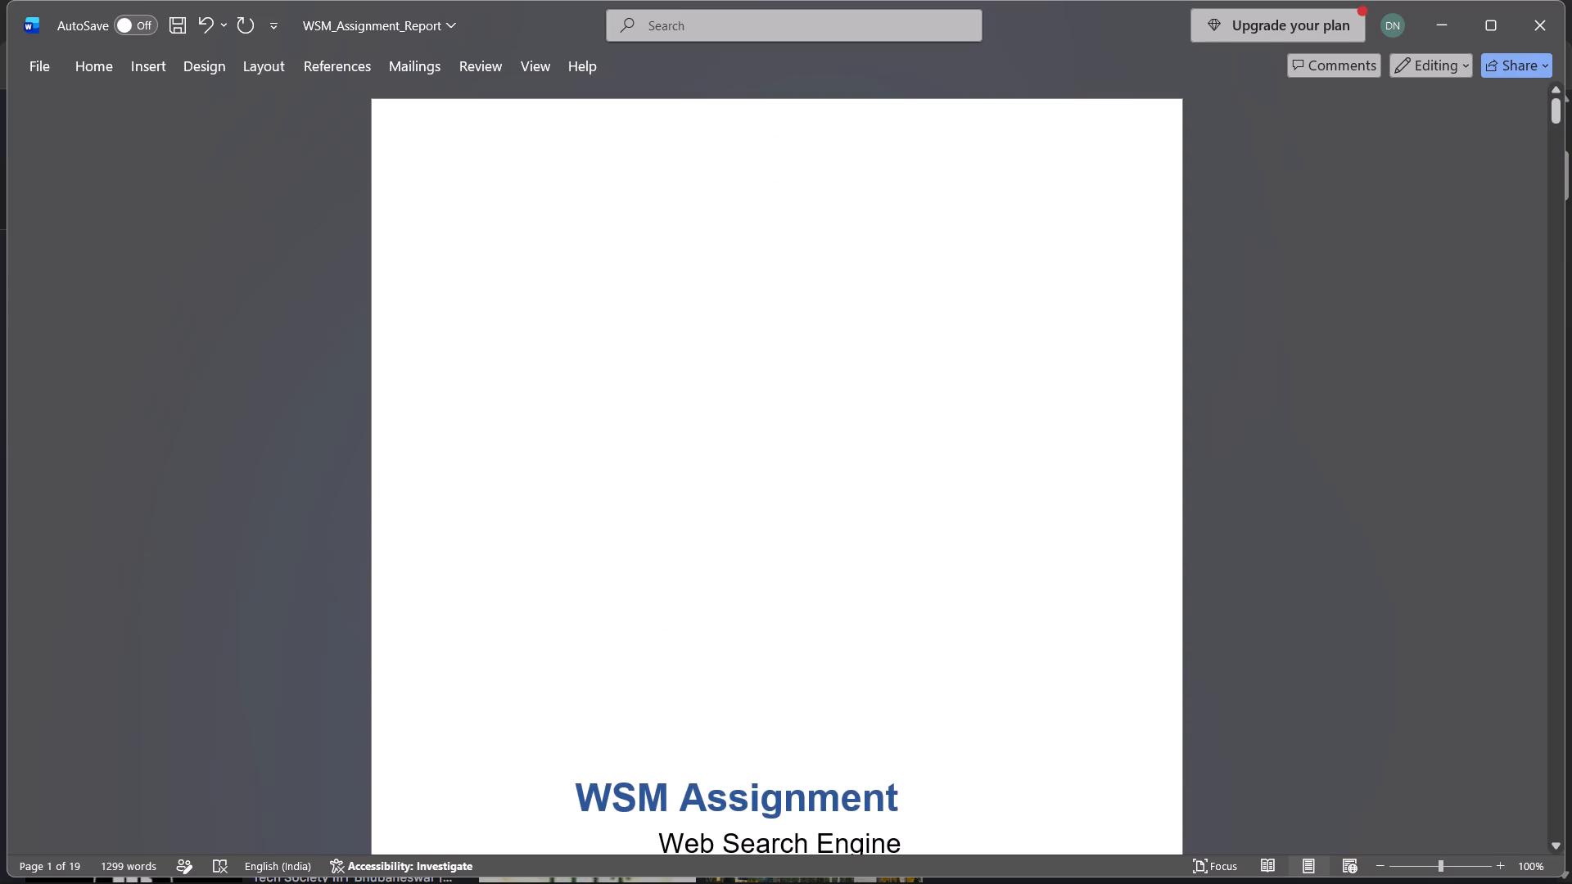
Remove the extra blank line and its leftover spaces above the "WSM Assignment" title, leaving one blank line.
{"action": "left_click", "coordinate": [679, 291]}
{"action": "double_click", "coordinate": [679, 291]}
{"action": "left_click_drag", "start_coordinate": [679, 291], "coordinate": [1007, 509]}
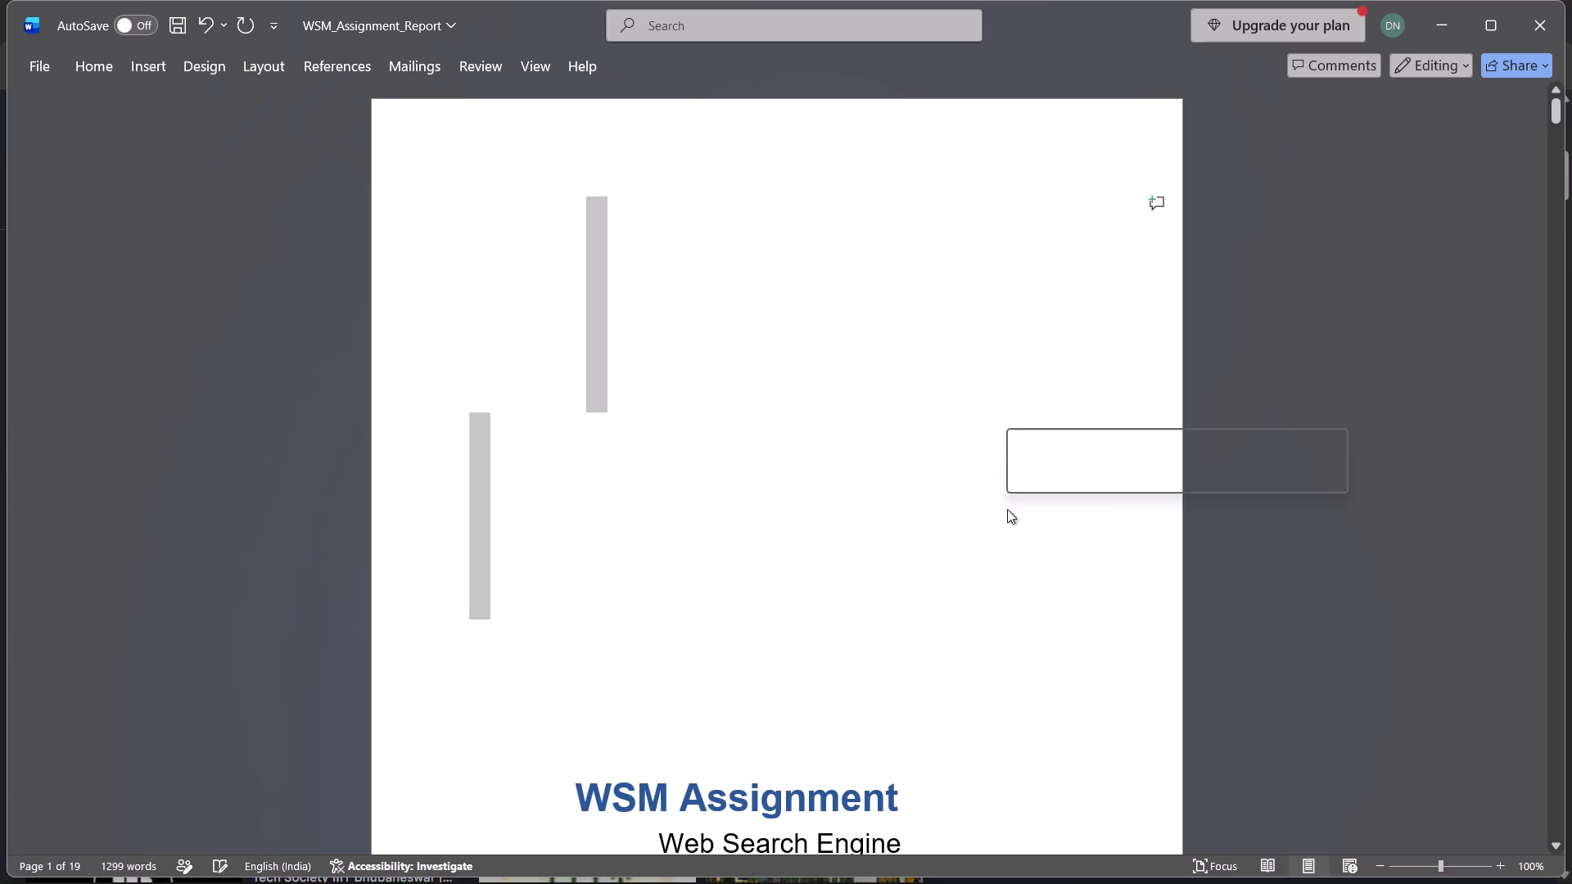
{"action": "left_click", "coordinate": [976, 557]}
{"action": "left_click", "coordinate": [804, 444]}
{"action": "key", "text": "BackSpace"}
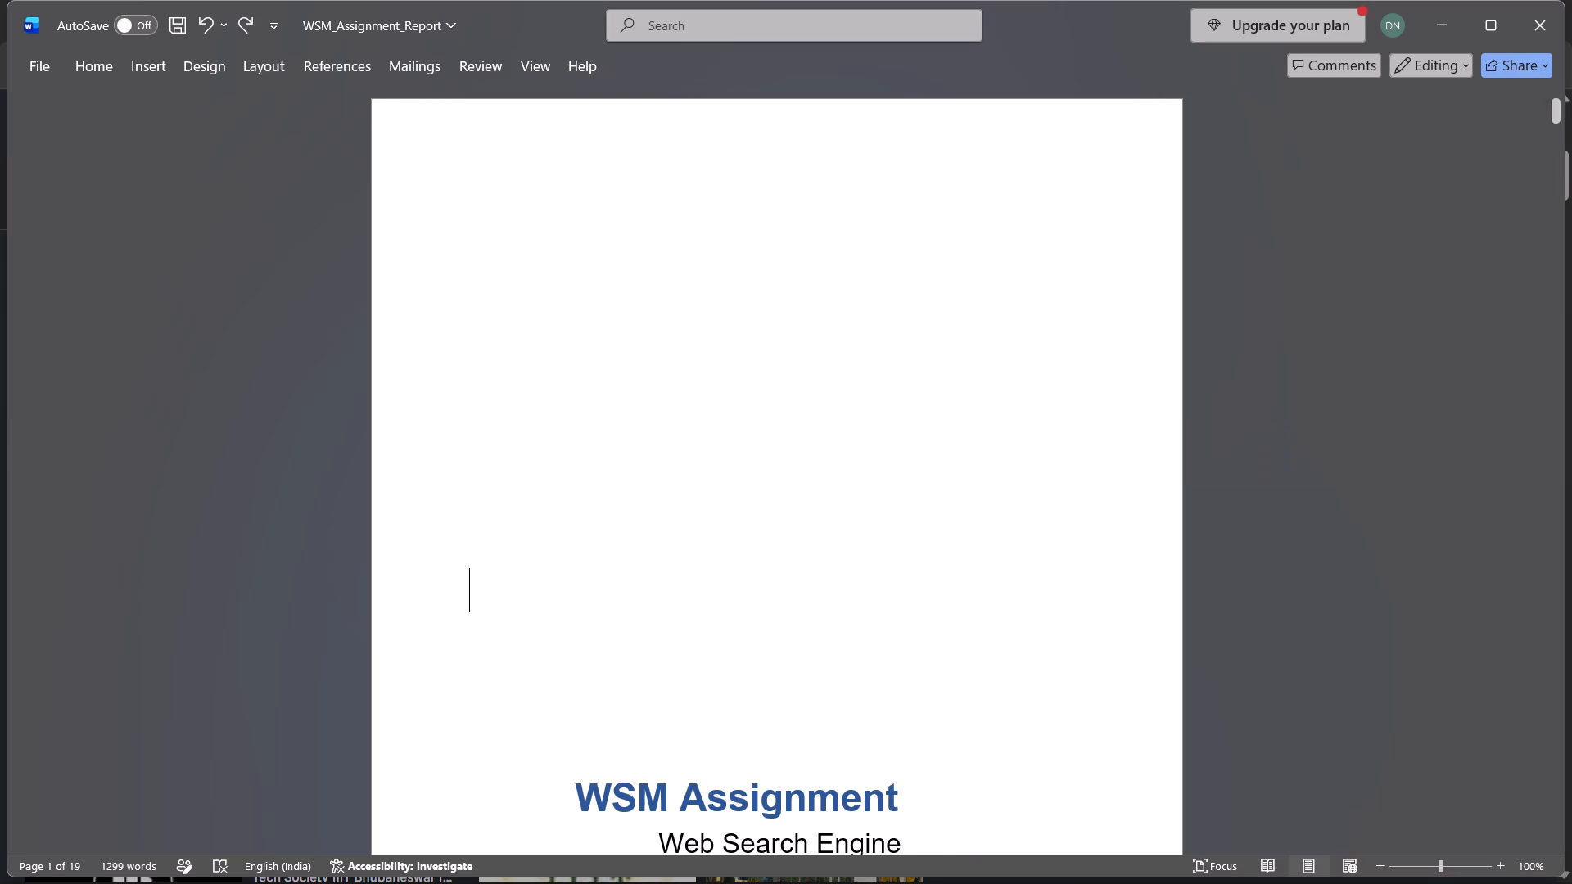
{"action": "key", "text": "BackSpace"}
{"action": "key", "text": "BackSpace"}
{"action": "key", "text": "BackSpace"}
{"action": "key", "text": "BackSpace"}
{"action": "key", "text": "BackSpace"}
{"action": "key", "text": "BackSpace"}
{"action": "key", "text": "BackSpace"}
{"action": "key", "text": "BackSpace"}
{"action": "key", "text": "BackSpace"}
{"action": "key", "text": "BackSpace"}
{"action": "key", "text": "BackSpace"}
{"action": "key", "text": "BackSpace"}
{"action": "key", "text": "BackSpace"}
{"action": "key", "text": "BackSpace"}
{"action": "key", "text": "BackSpace"}
{"action": "key", "text": "BackSpace"}
{"action": "key", "text": "BackSpace"}
{"action": "key", "text": "BackSpace"}
{"action": "key", "text": "BackSpace"}
{"action": "key", "text": "BackSpace"}
{"action": "key", "text": "BackSpace"}
{"action": "key", "text": "BackSpace"}
{"action": "key", "text": "BackSpace"}
{"action": "key", "text": "BackSpace"}
{"action": "key", "text": "BackSpace"}
{"action": "key", "text": "BackSpace"}
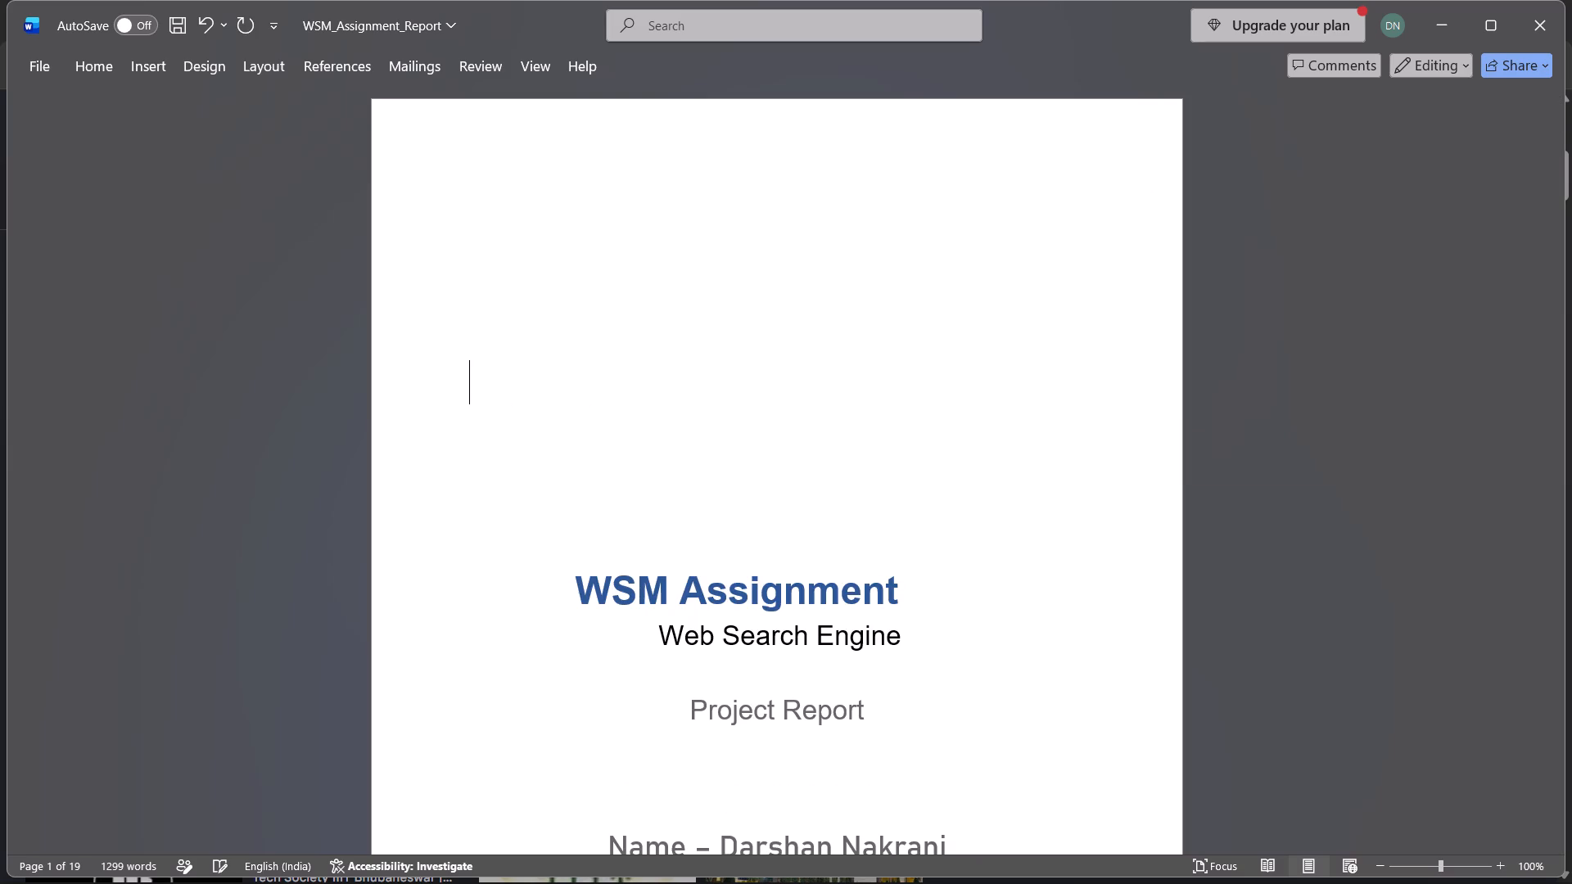
{"action": "key", "text": "BackSpace"}
{"action": "key", "text": "BackSpace"}
{"action": "key", "text": "BackSpace"}
{"action": "key", "text": "BackSpace"}
{"action": "key", "text": "BackSpace"}
{"action": "key", "text": "BackSpace"}
{"action": "key", "text": "BackSpace"}
{"action": "key", "text": "BackSpace"}
{"action": "key", "text": "BackSpace"}
{"action": "key", "text": "BackSpace"}
{"action": "key", "text": "BackSpace"}
{"action": "key", "text": "BackSpace"}
{"action": "key", "text": "BackSpace"}
{"action": "key", "text": "BackSpace"}
{"action": "key", "text": "BackSpace"}
{"action": "key", "text": "BackSpace"}
{"action": "key", "text": "BackSpace"}
{"action": "key", "text": "BackSpace"}
{"action": "key", "text": "BackSpace"}
Indent the "WSM Assignment" title by three more spaces toward the page centre.
{"action": "scroll", "coordinate": [1176, 564], "scroll_direction": "left", "scroll_amount": 1}
{"action": "scroll", "coordinate": [1052, 462], "scroll_direction": "down", "scroll_amount": 1}
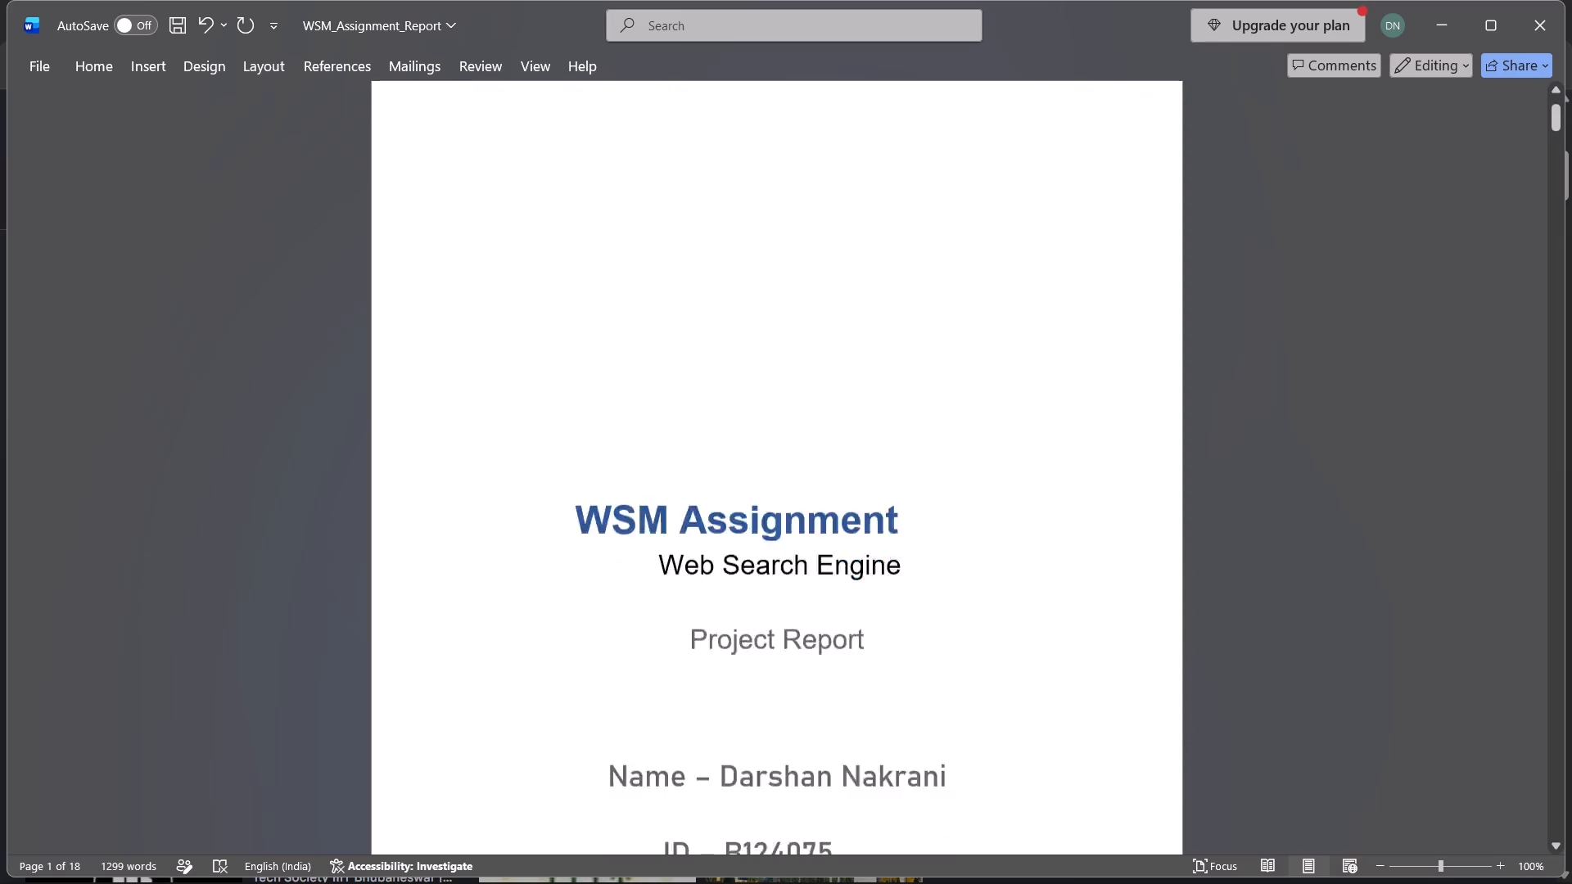
{"action": "scroll", "coordinate": [1052, 462], "scroll_direction": "down", "scroll_amount": 2}
{"action": "scroll", "coordinate": [1052, 462], "scroll_direction": "up", "scroll_amount": 1}
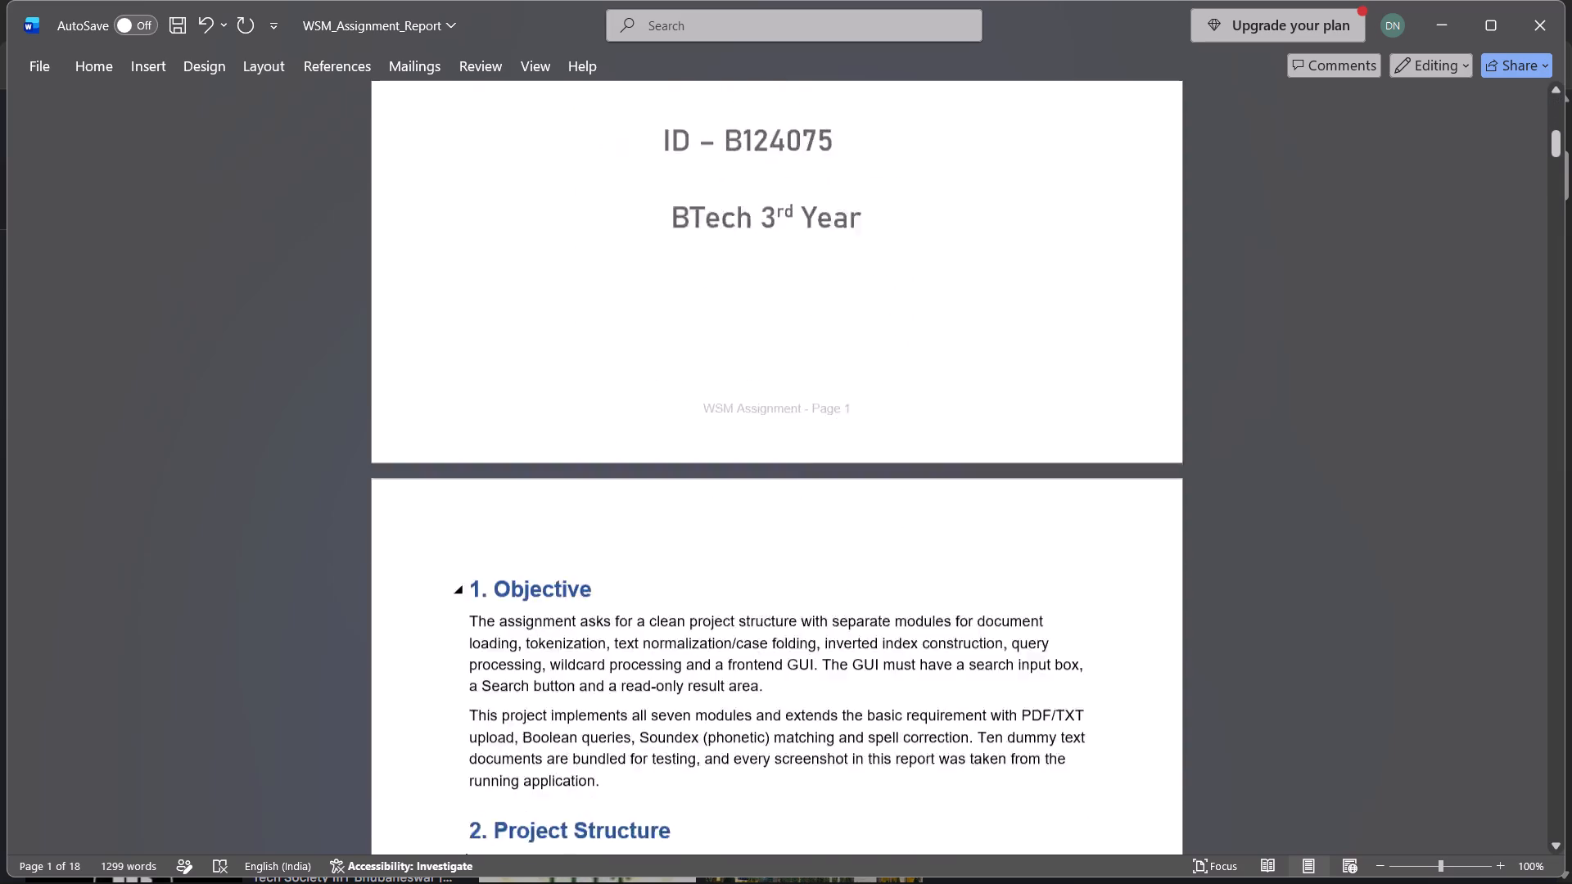
{"action": "scroll", "coordinate": [1052, 462], "scroll_direction": "up", "scroll_amount": 1}
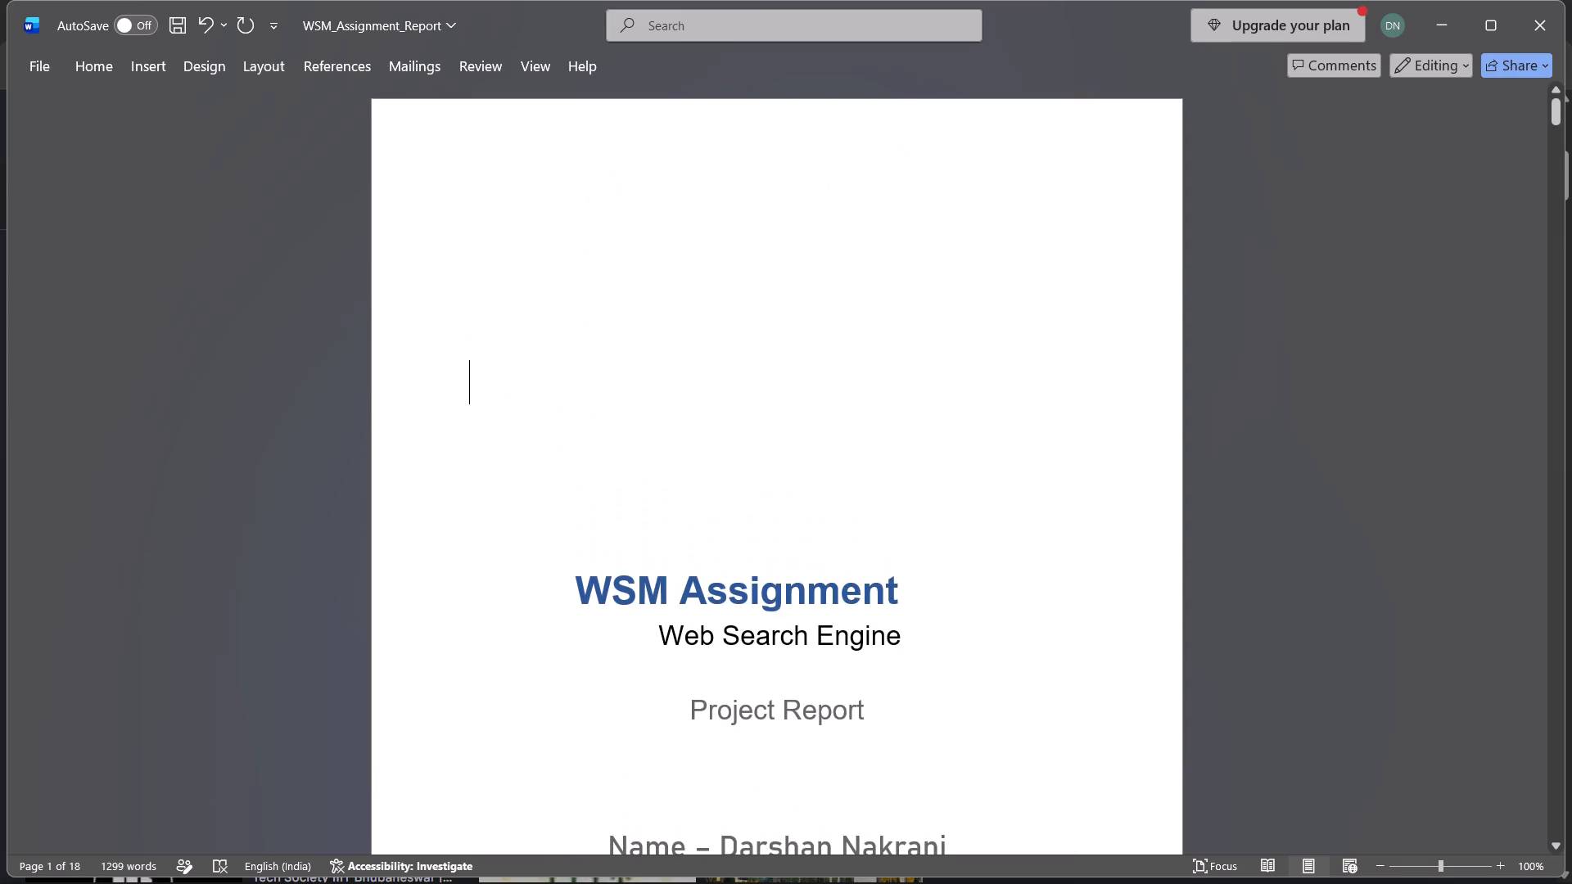
{"action": "scroll", "coordinate": [1052, 462], "scroll_direction": "down", "scroll_amount": 1}
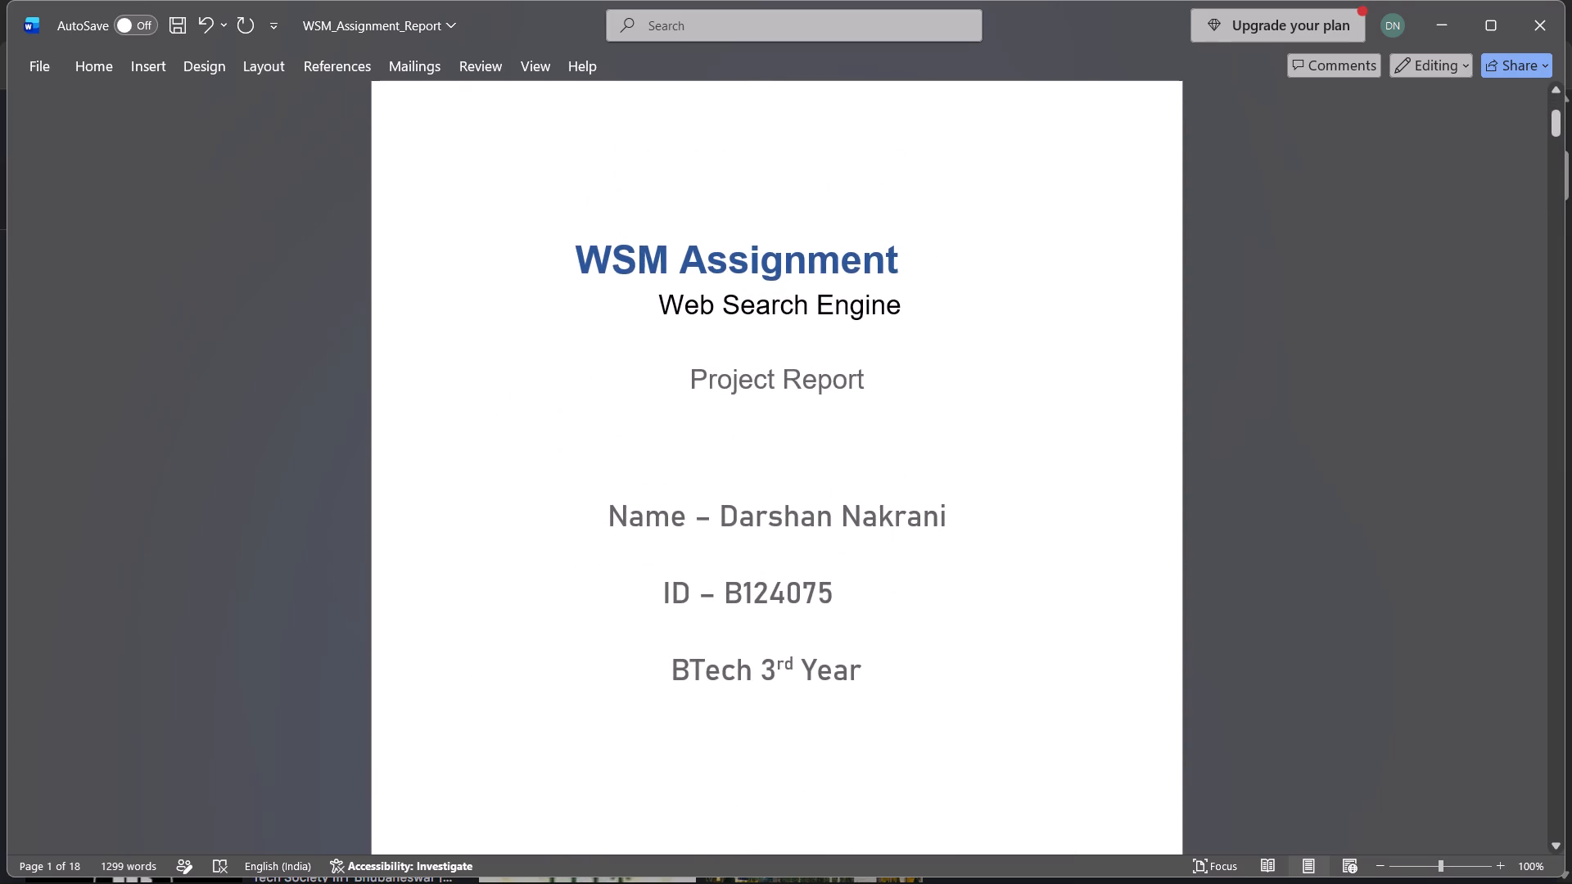
{"action": "left_click", "coordinate": [561, 250]}
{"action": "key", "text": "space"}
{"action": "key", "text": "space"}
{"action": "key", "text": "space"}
{"action": "scroll", "coordinate": [561, 250], "scroll_direction": "right", "scroll_amount": 4}
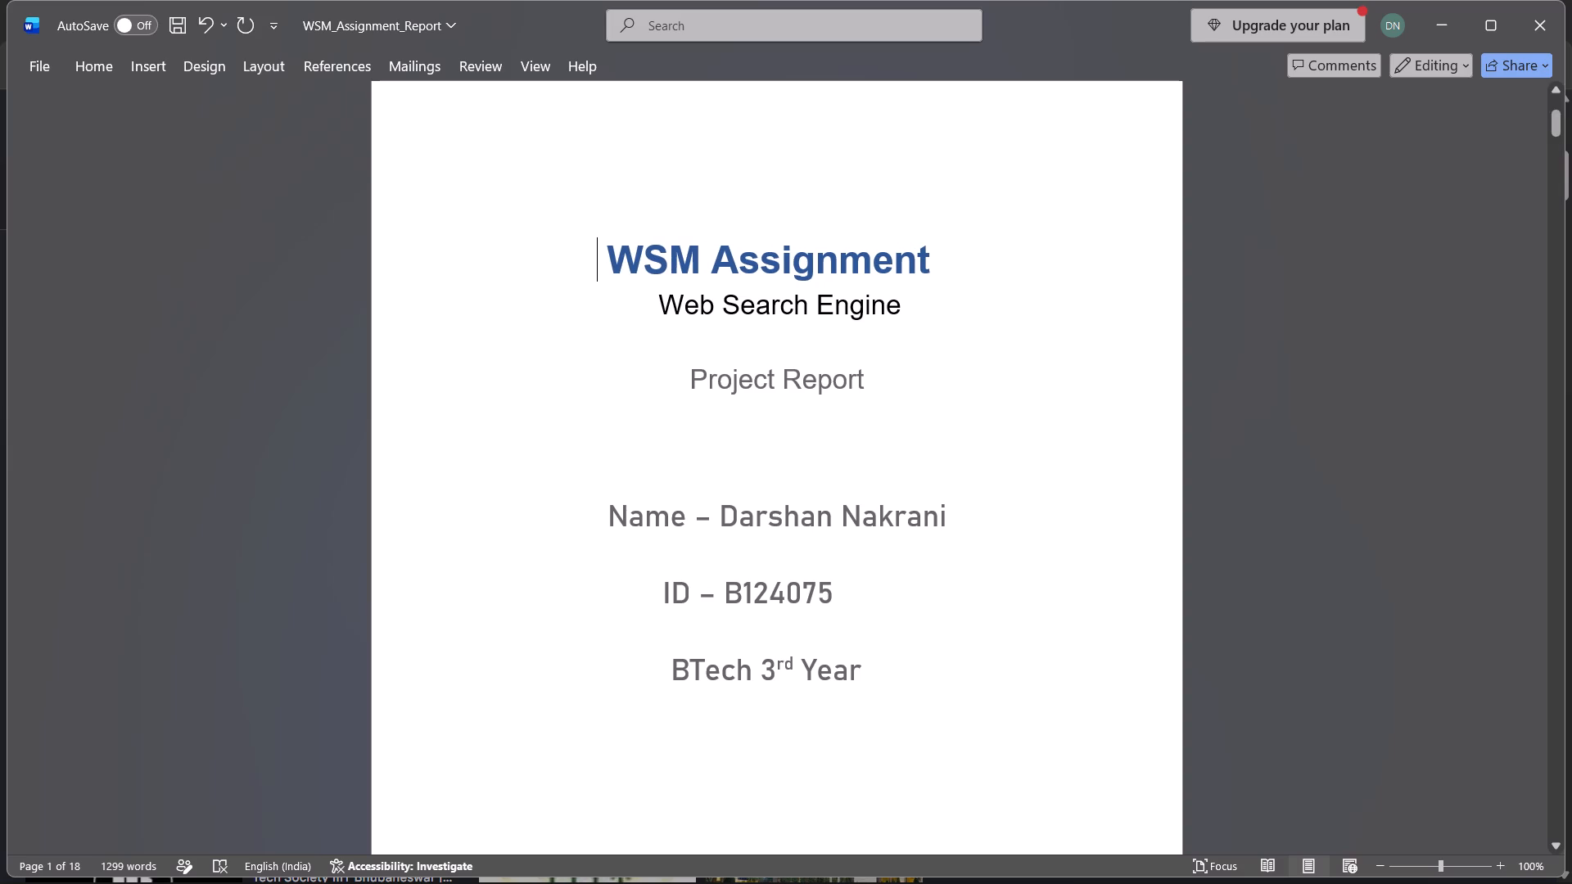
Insert the picture "International-Institute-of-Information-Technology-Bhubaneswar" from Downloads into the blank line above the "WSM Assignment" title.
{"action": "scroll", "coordinate": [558, 248], "scroll_direction": "up", "scroll_amount": 4}
{"action": "left_click", "coordinate": [600, 246]}
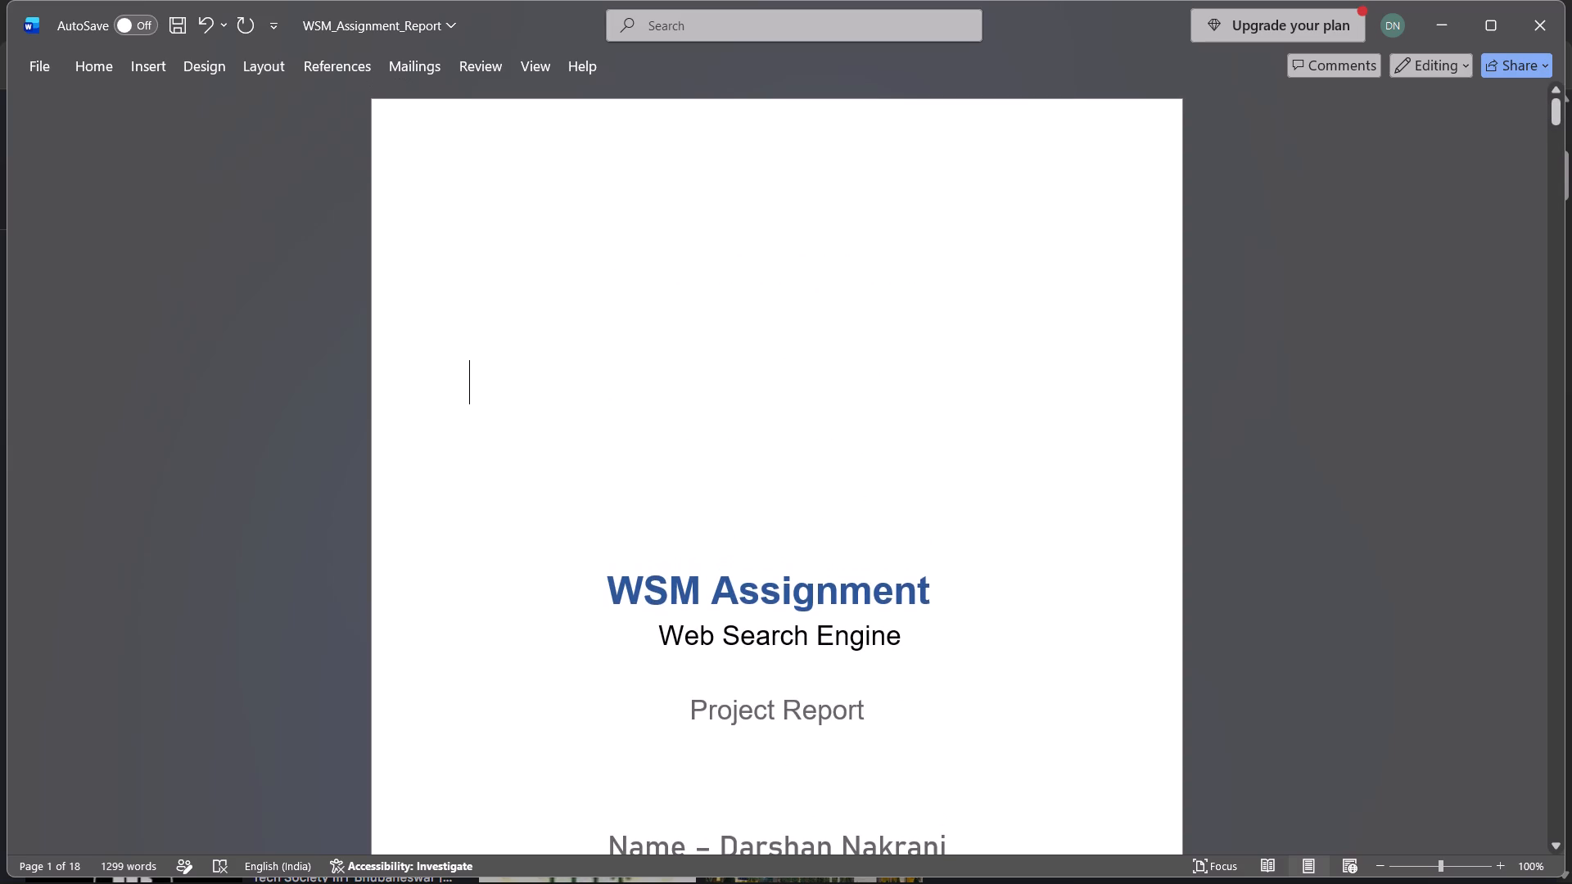
{"action": "key", "text": "Up"}
{"action": "key", "text": "Up"}
{"action": "key", "text": "Up"}
{"action": "left_click", "coordinate": [138, 63]}
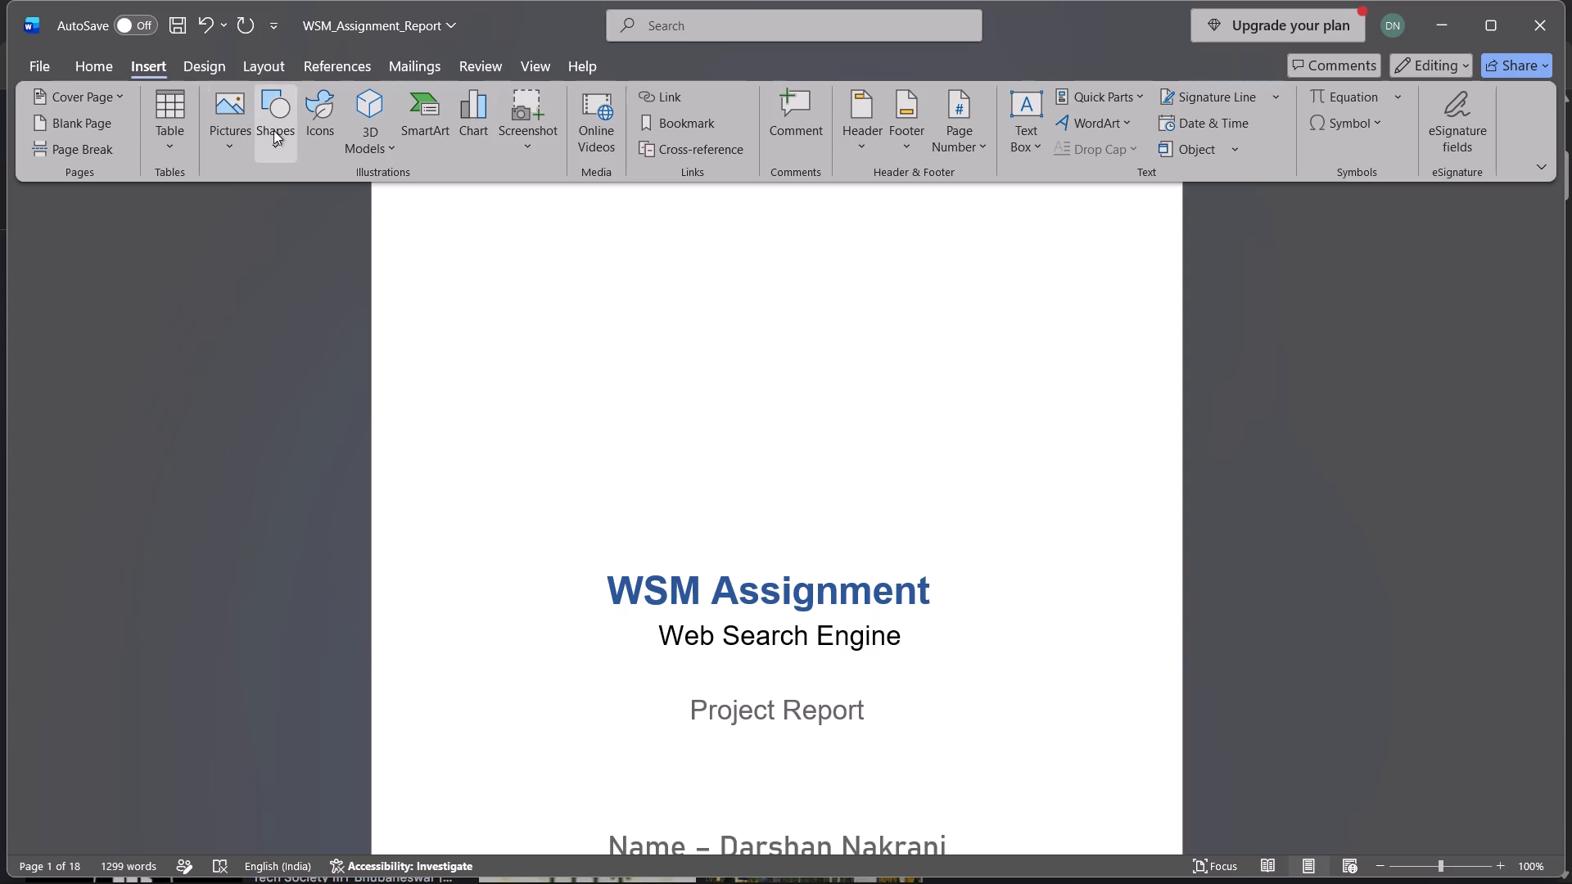
{"action": "left_click", "coordinate": [241, 125]}
{"action": "left_click", "coordinate": [267, 205]}
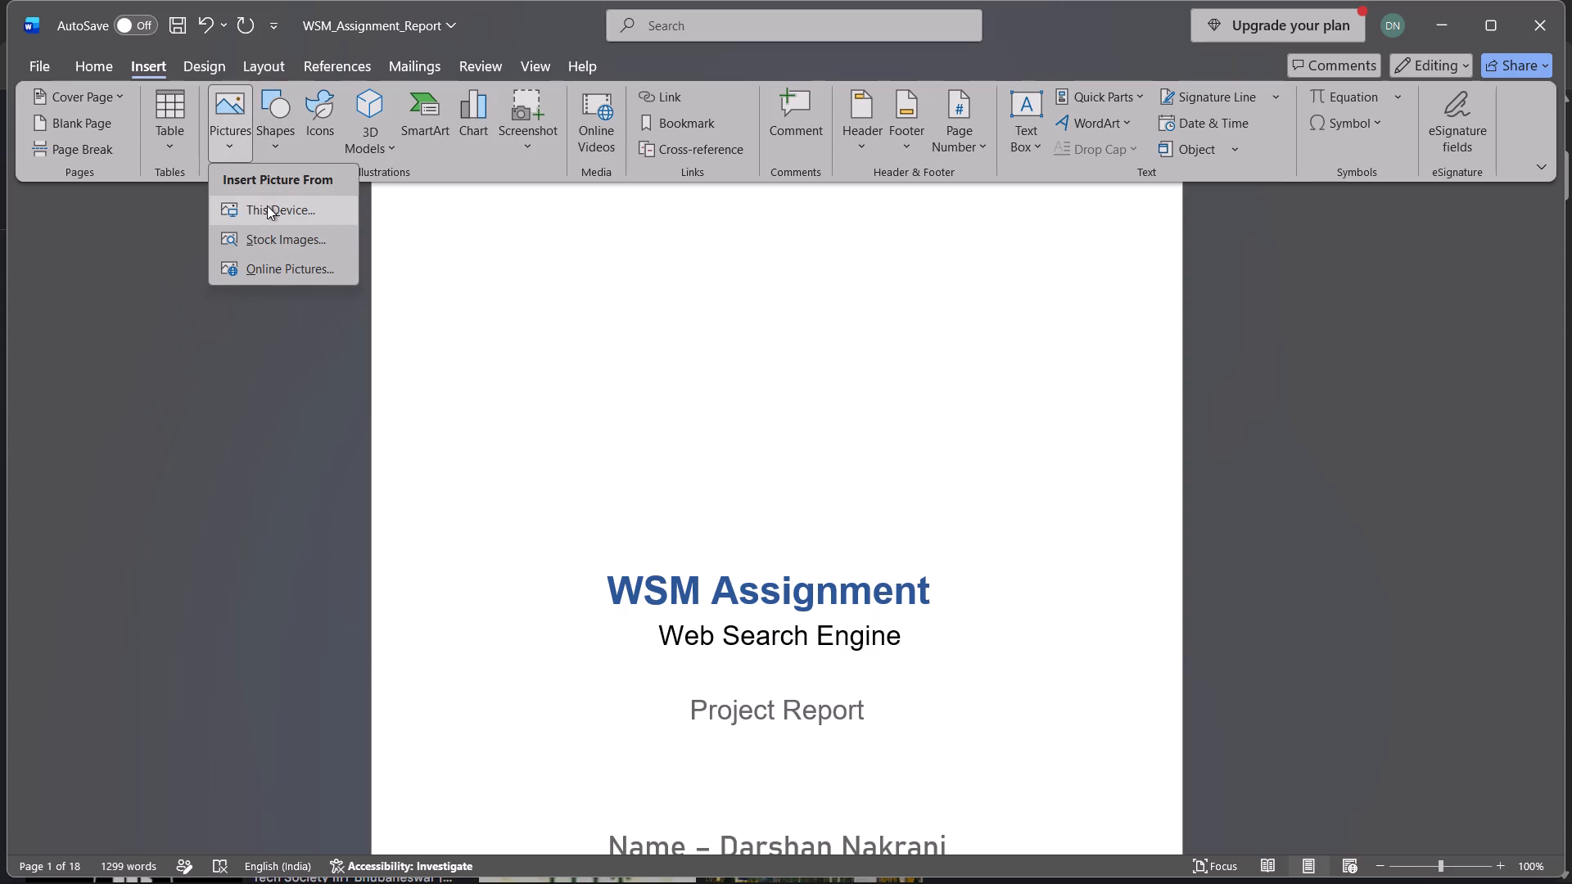
{"action": "left_click", "coordinate": [333, 191]}
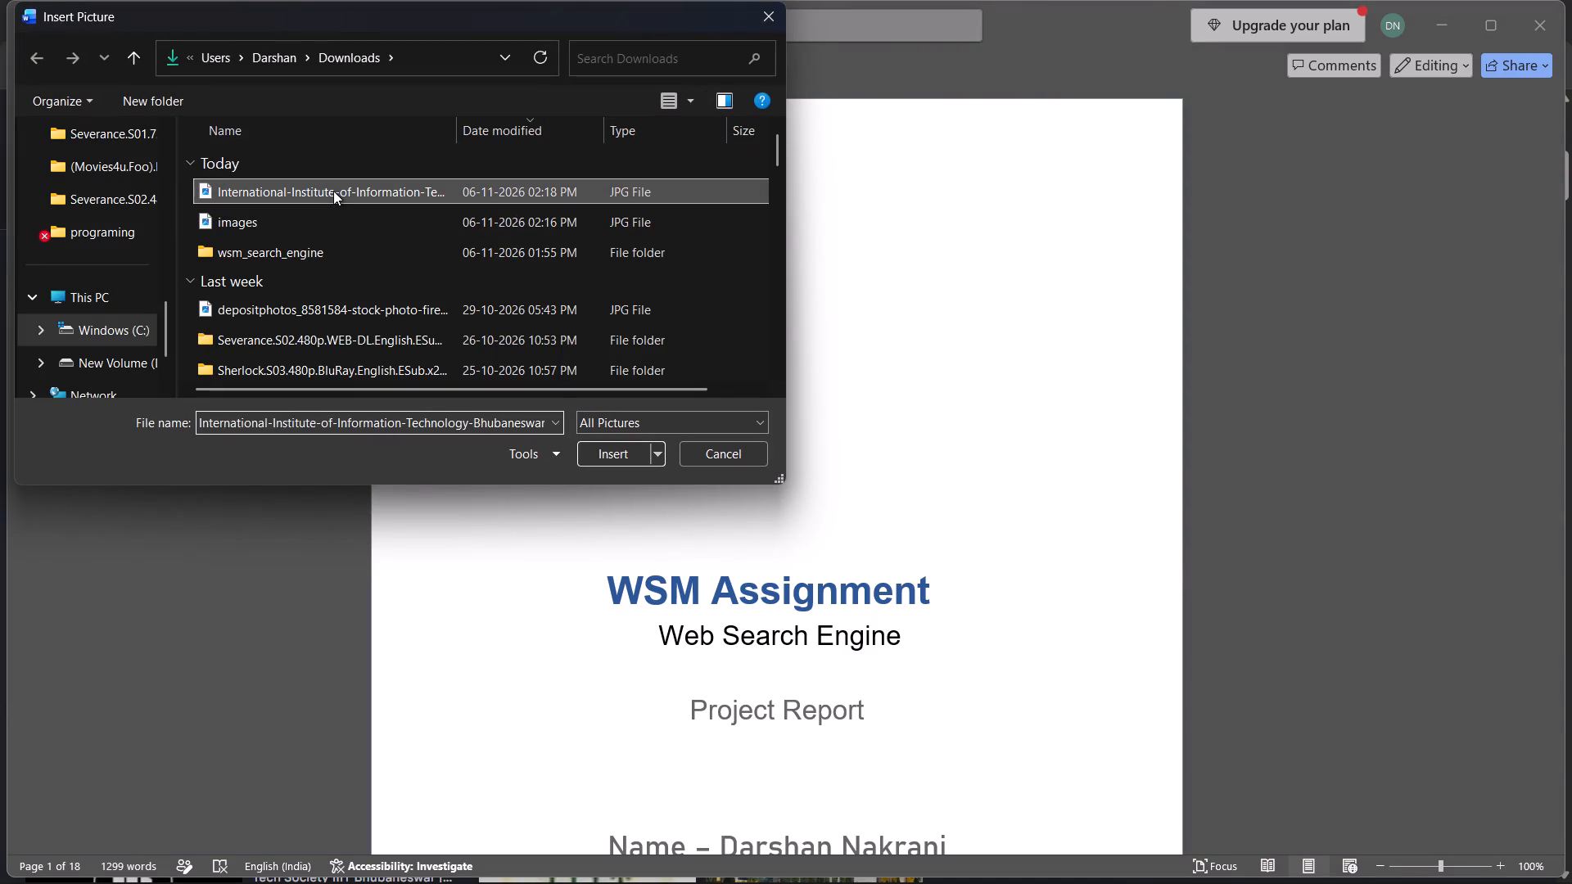
{"action": "left_click", "coordinate": [621, 456]}
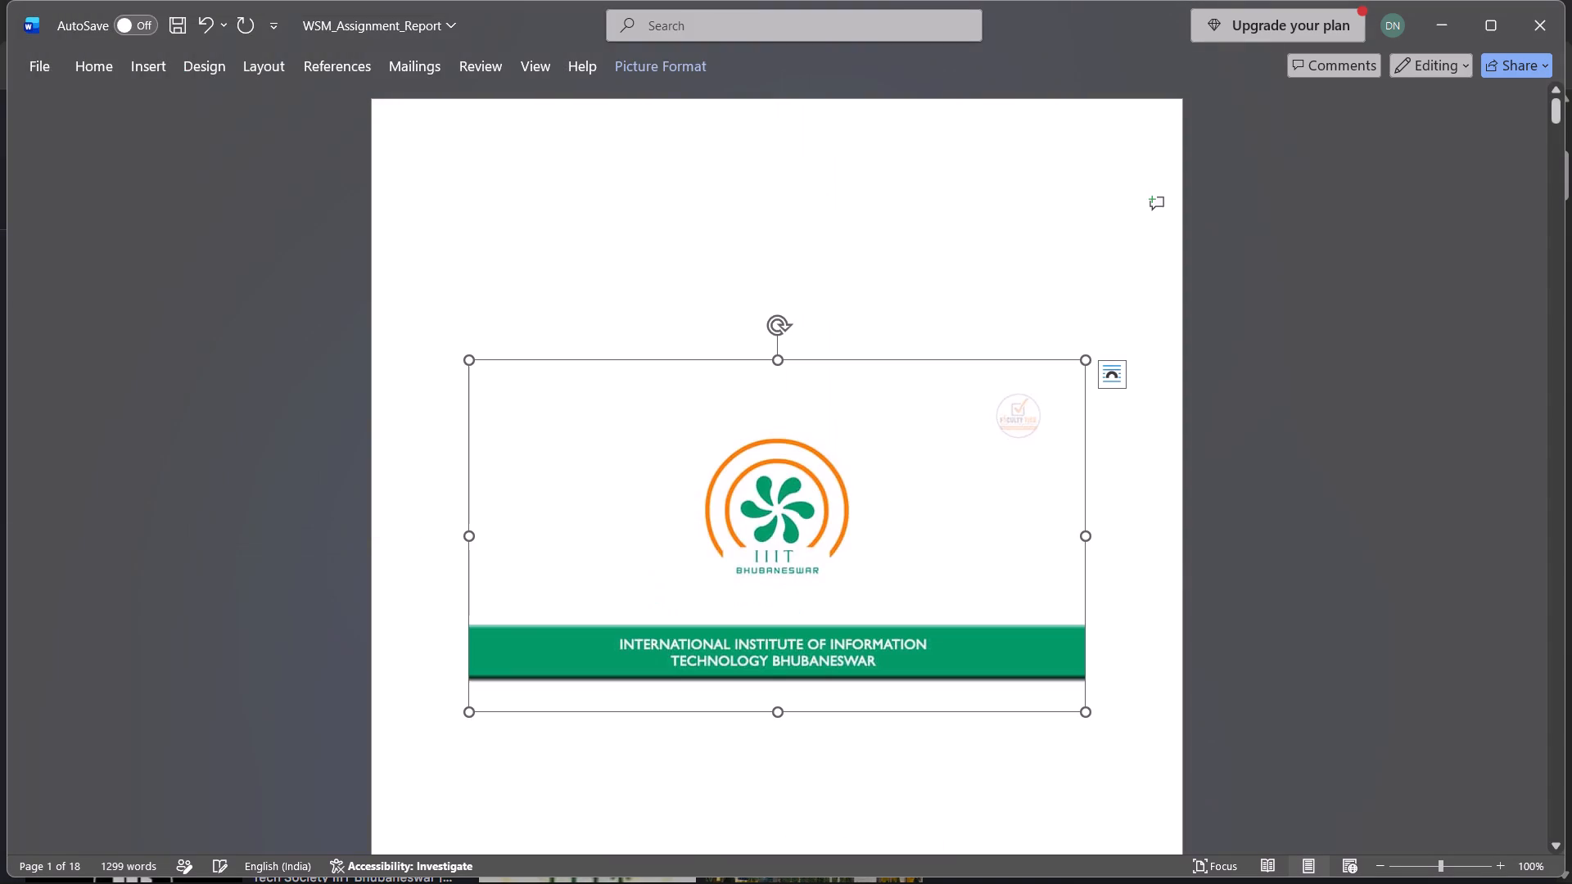
{"action": "scroll", "coordinate": [755, 641], "scroll_direction": "down", "scroll_amount": 3}
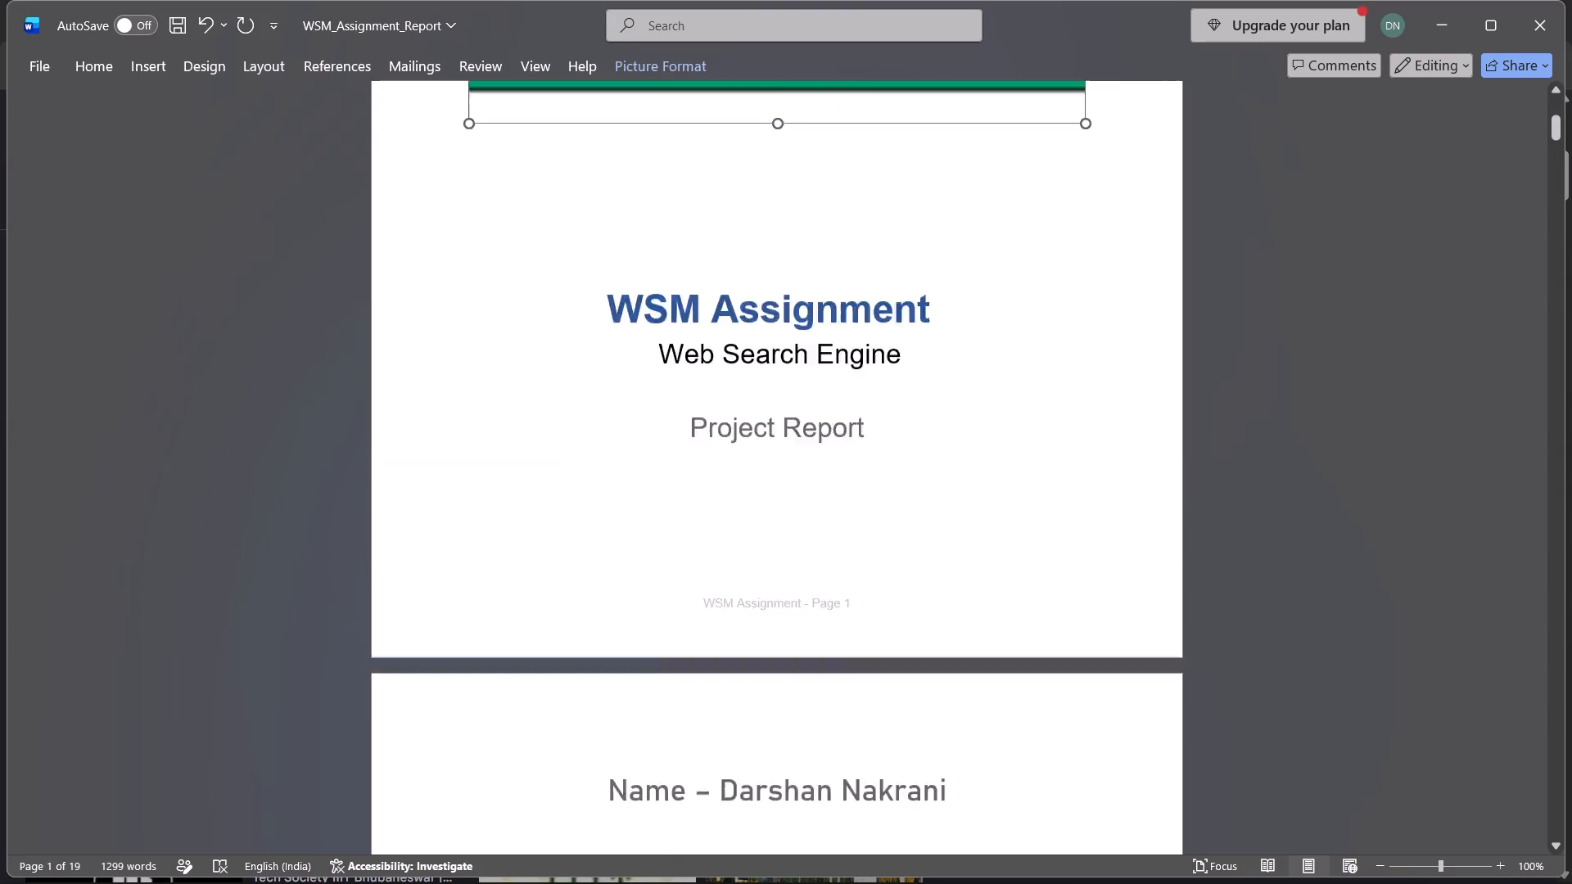
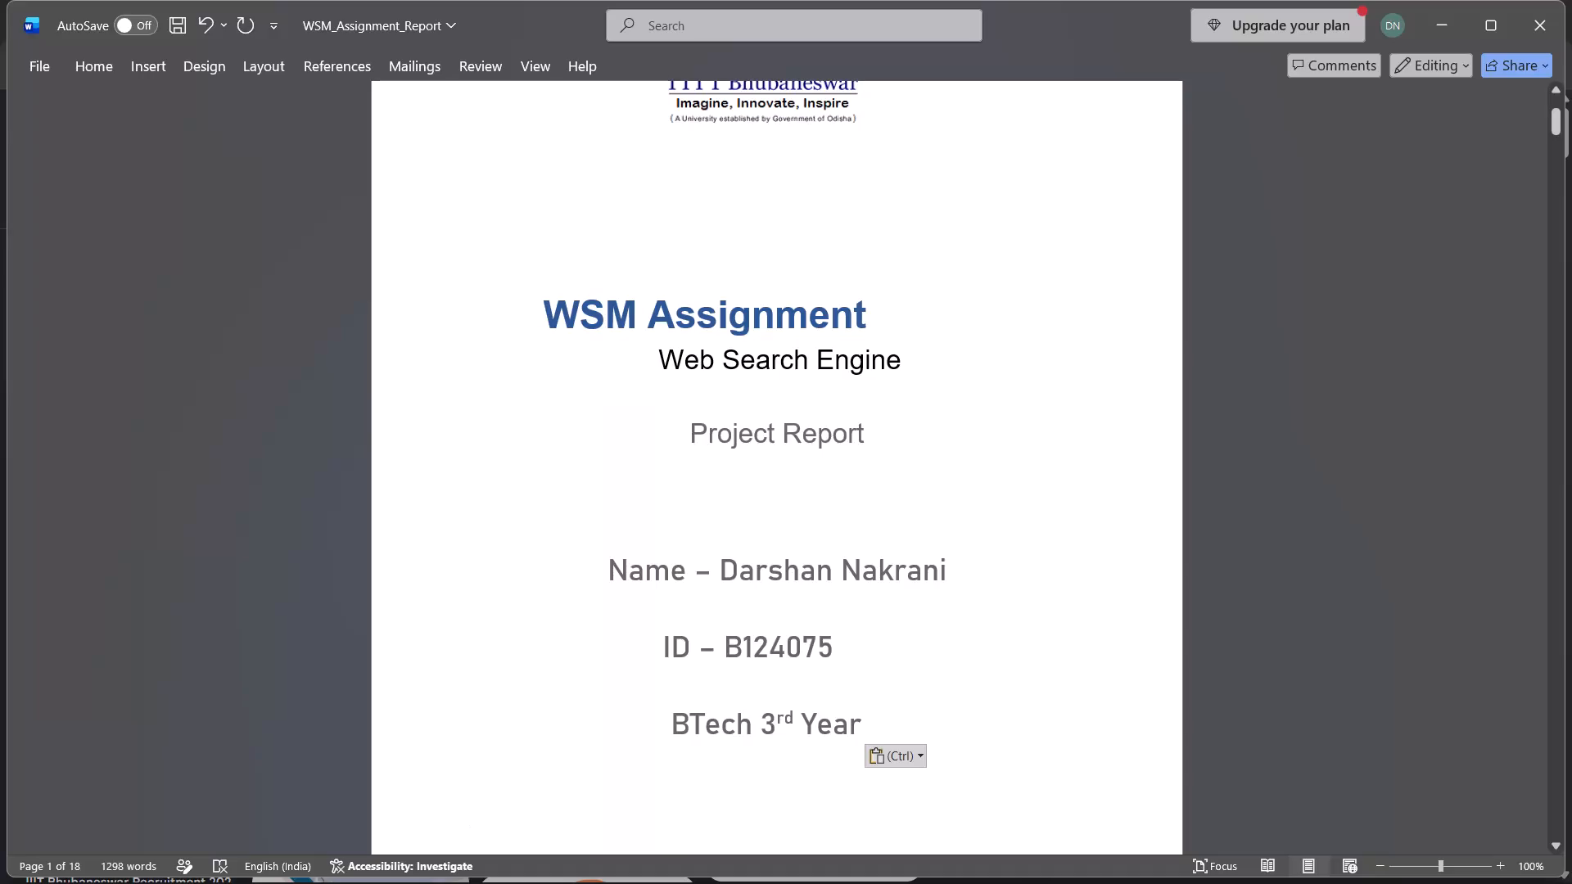
Delete the leading spaces and the line break separating the "WSM Assignment" title from the logo.
{"action": "left_click", "coordinate": [536, 298]}
{"action": "left_click", "coordinate": [536, 298]}
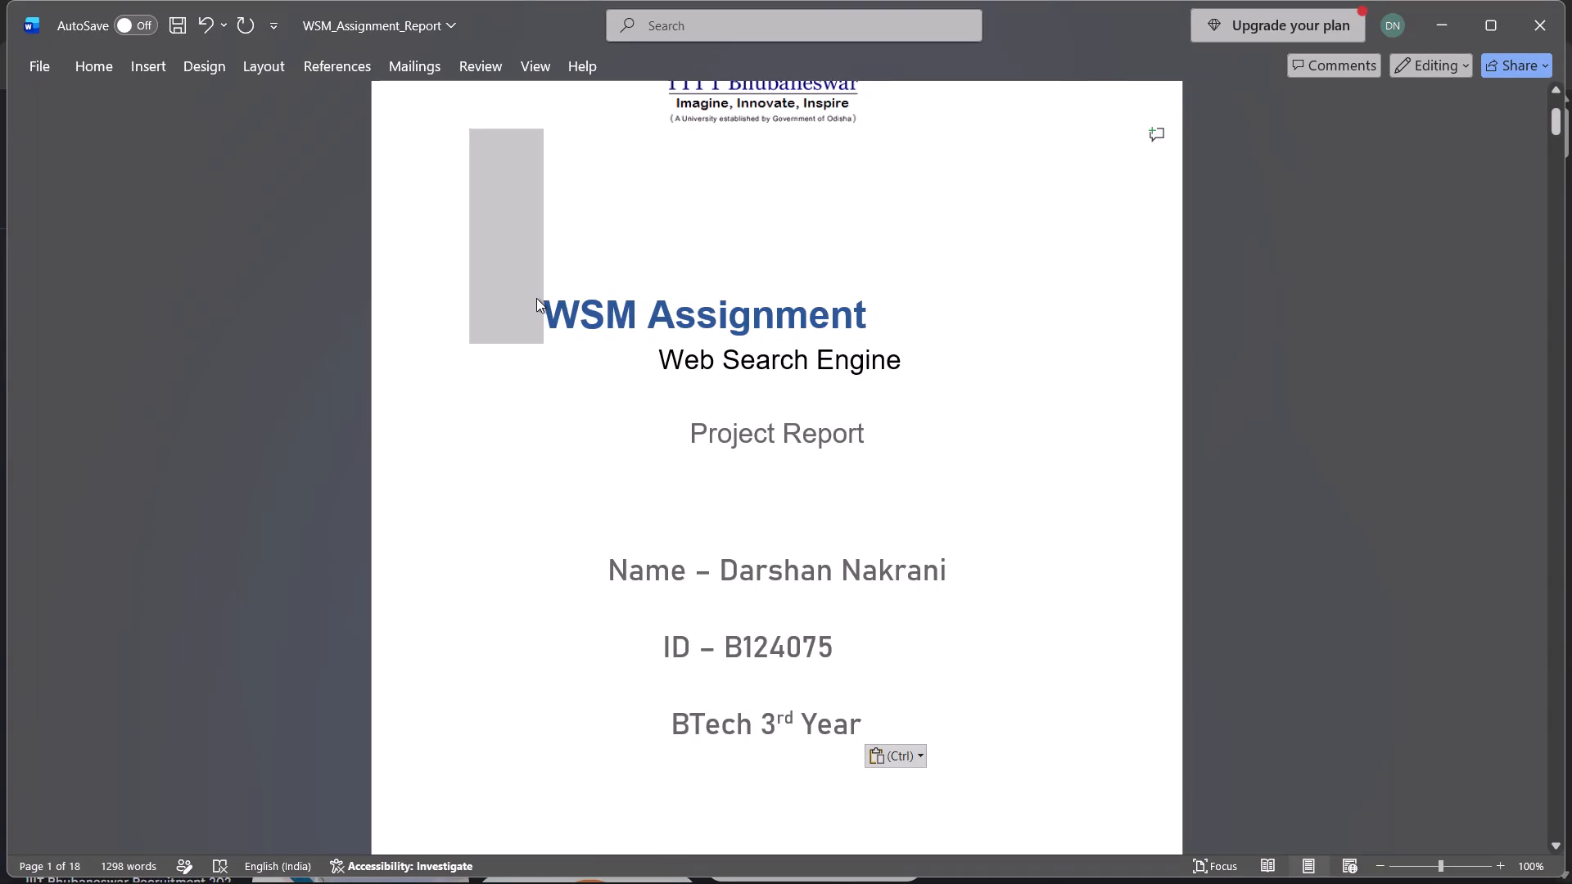
{"action": "key", "text": "BackSpace"}
{"action": "key", "text": "BackSpace"}
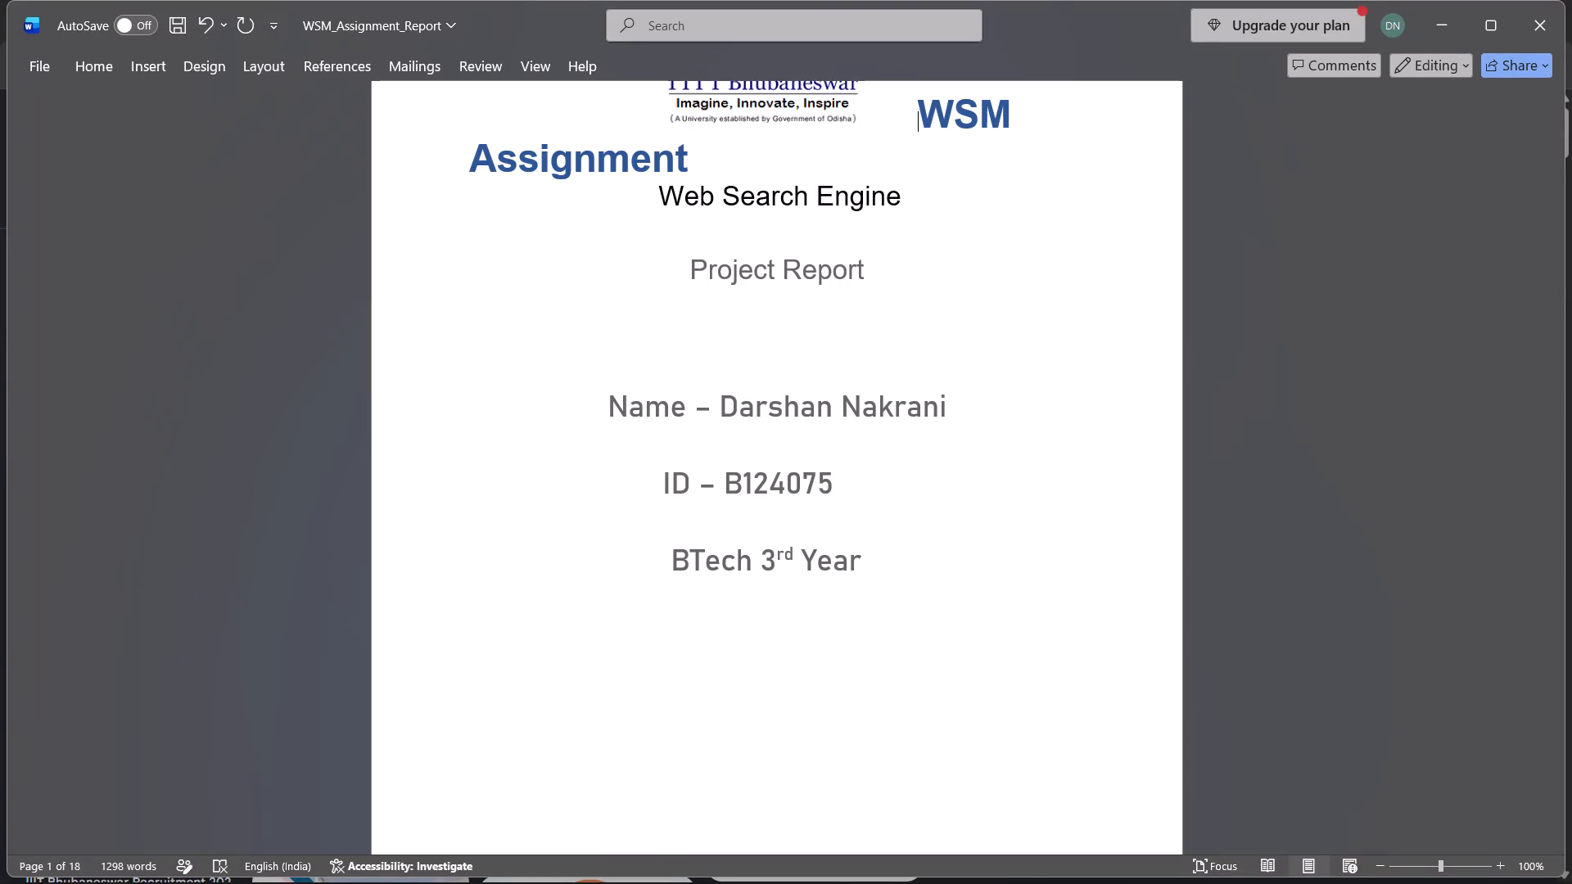
Place the "WSM Assignment" title on its own line directly below the logo and indent it with spaces toward the page centre.
{"action": "key", "text": "Return"}
{"action": "key", "text": "space"}
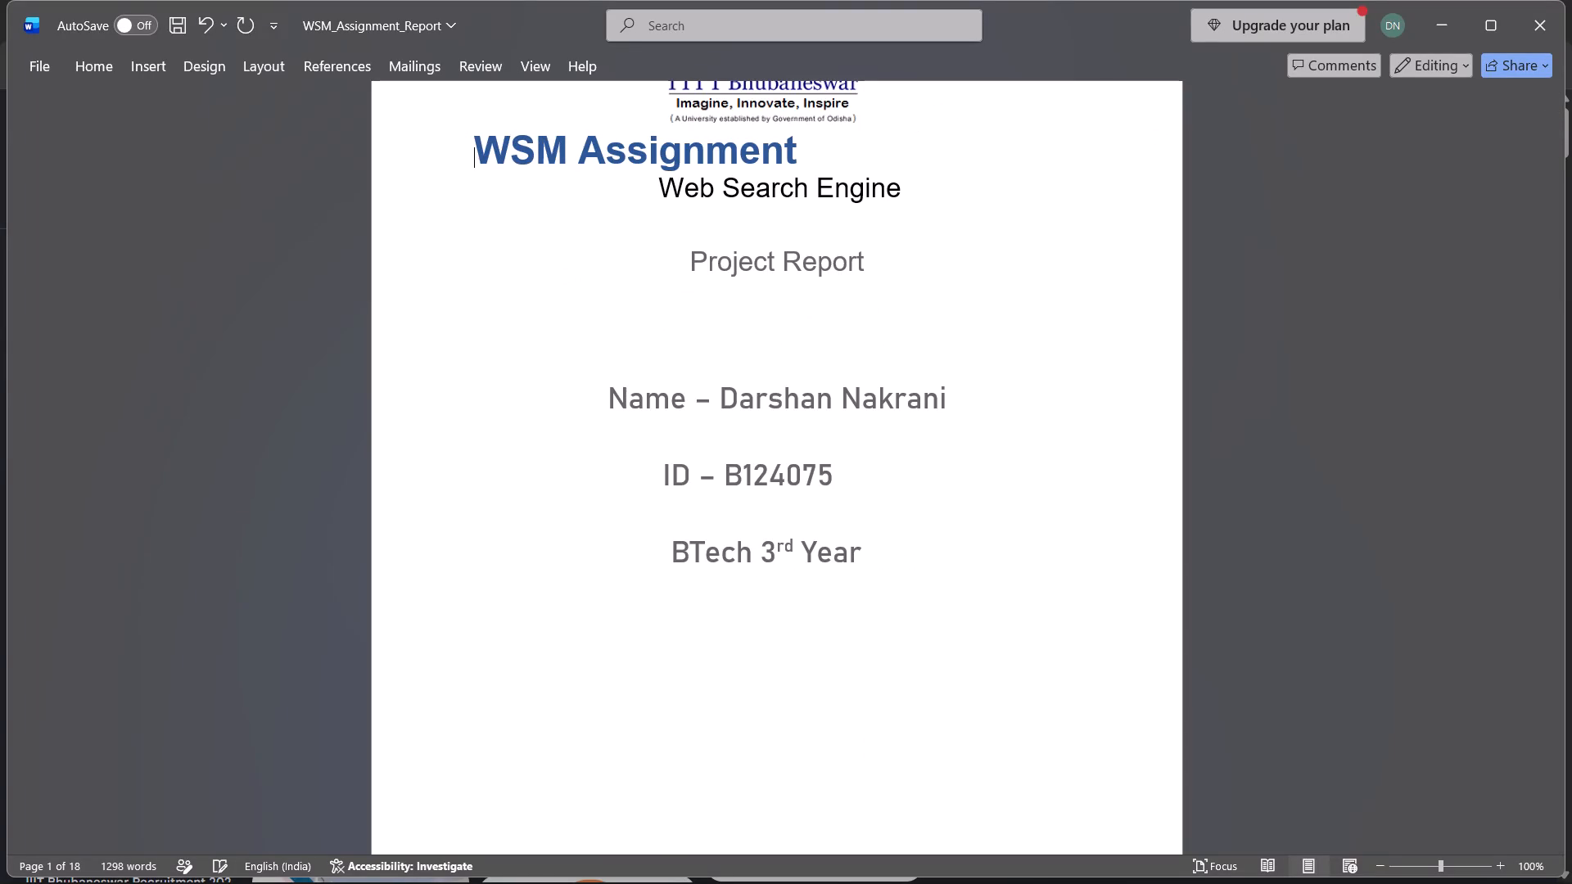
{"action": "key", "text": "space"}
{"action": "key", "text": "space"}
{"action": "key", "text": "space"}
{"action": "key", "text": "space"}
{"action": "key", "text": "space"}
{"action": "key", "text": "space"}
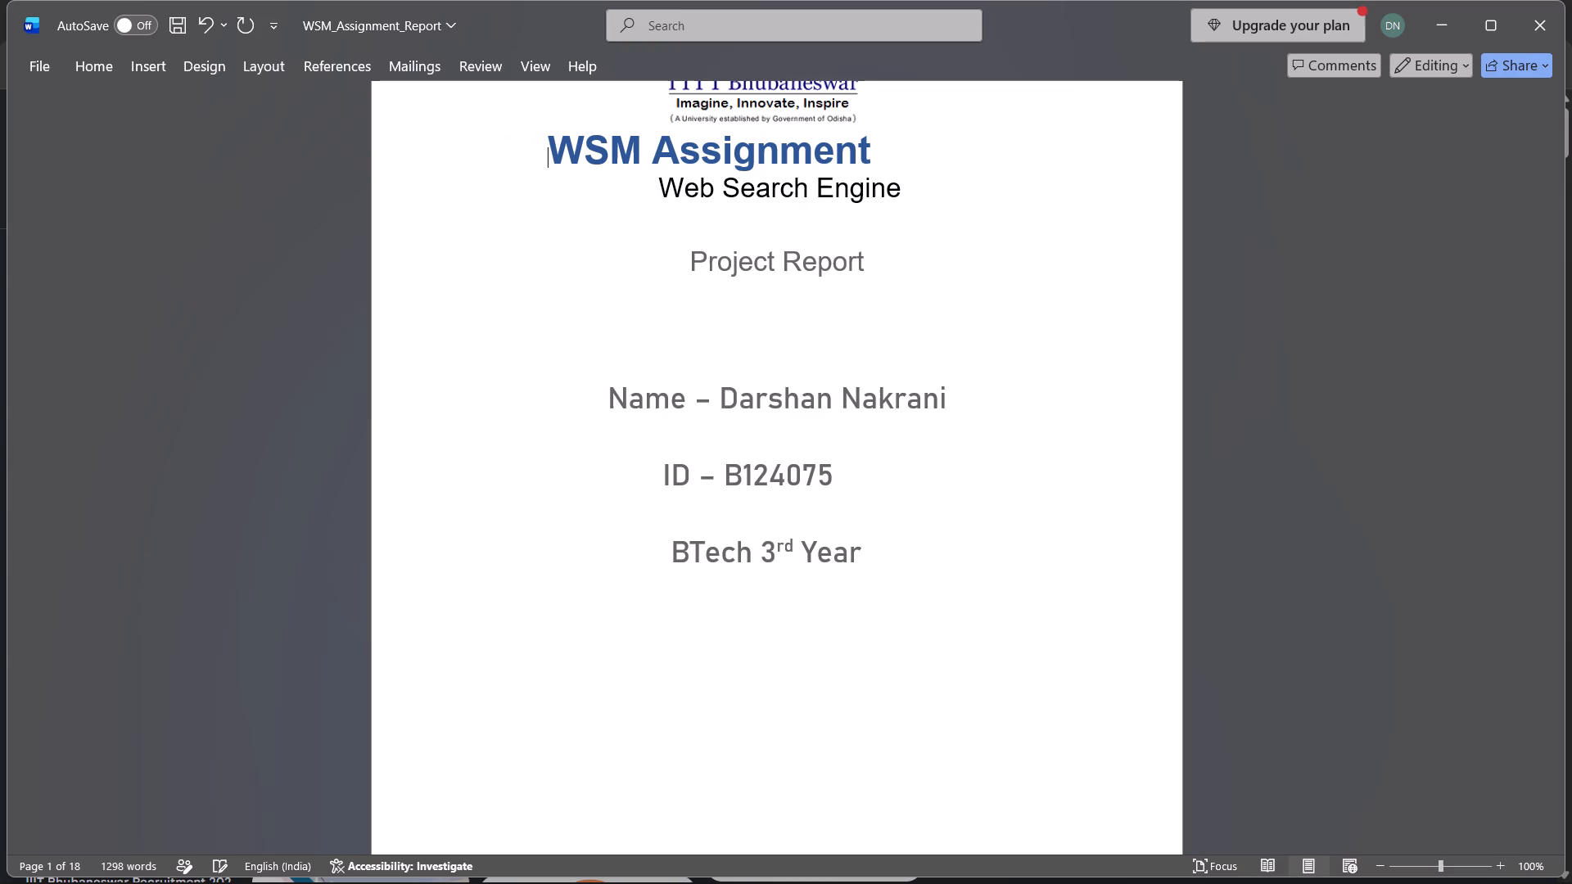
{"action": "key", "text": "space"}
{"action": "key", "text": "space"}
{"action": "key", "text": "space"}
{"action": "key", "text": "space"}
{"action": "key", "text": "space"}
{"action": "key", "text": "space"}
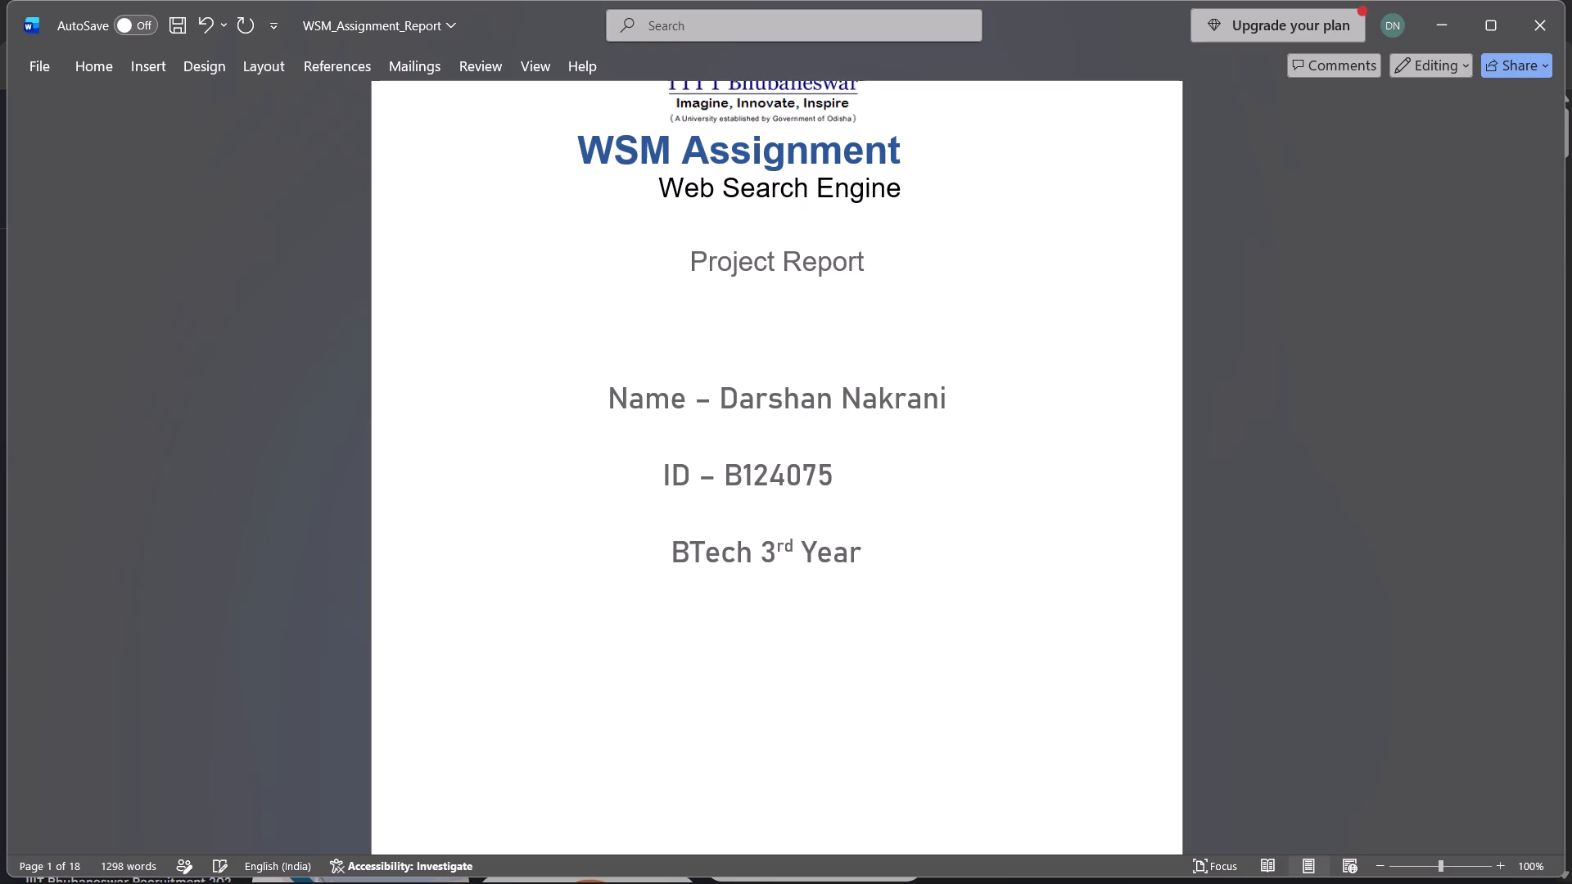
Move the "WSM Assignment" title down one line and indent it again with spaces.
{"action": "key", "text": "Return"}
{"action": "key", "text": "space"}
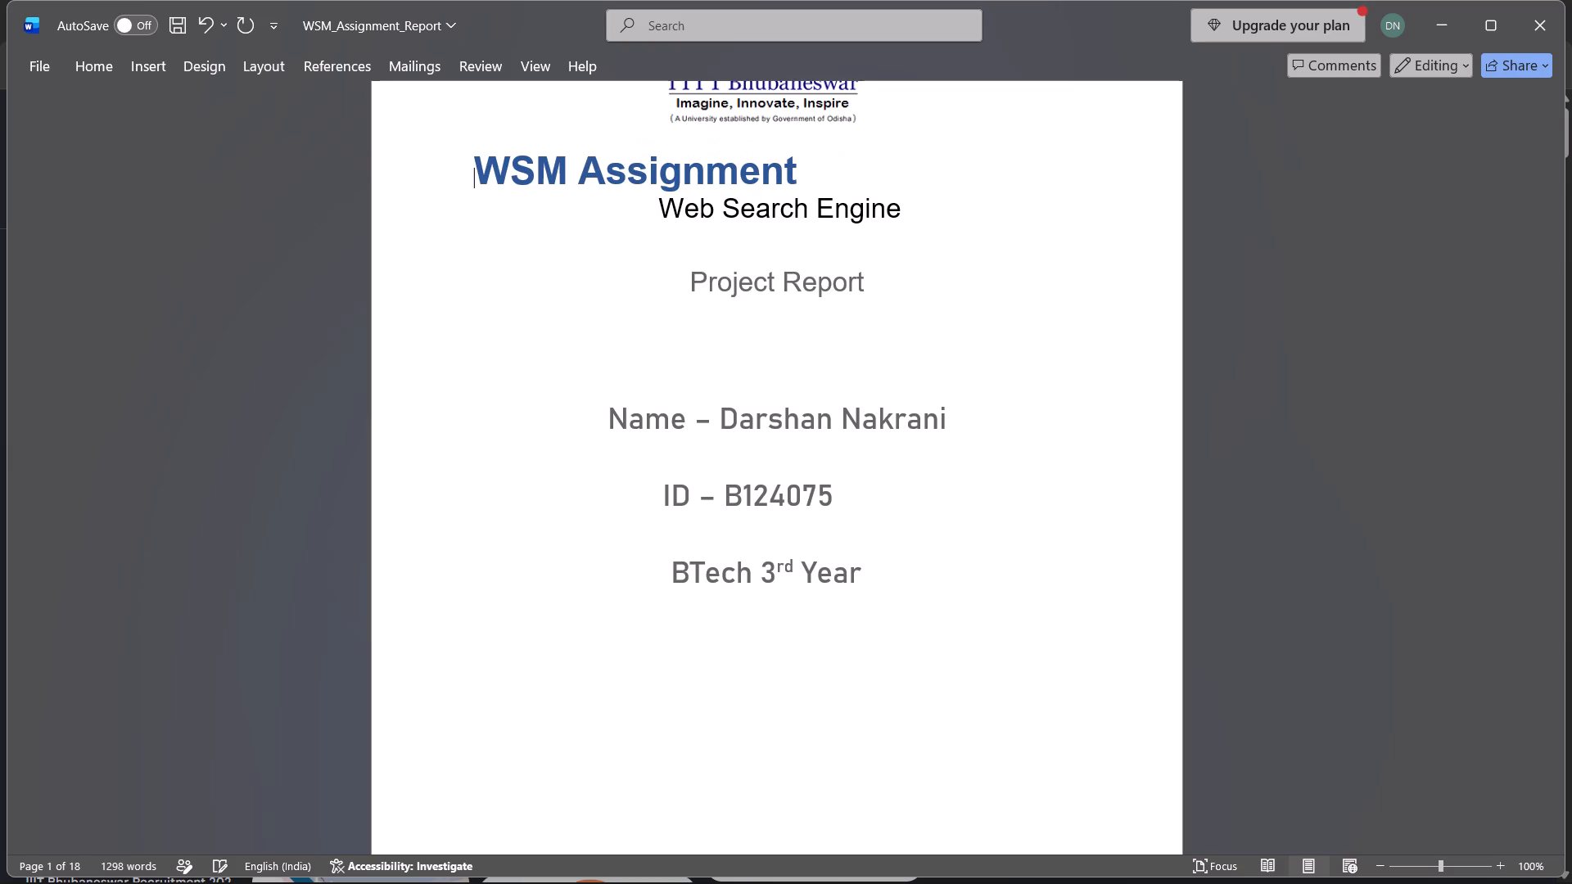
{"action": "key", "text": "space"}
{"action": "key", "text": "space"}
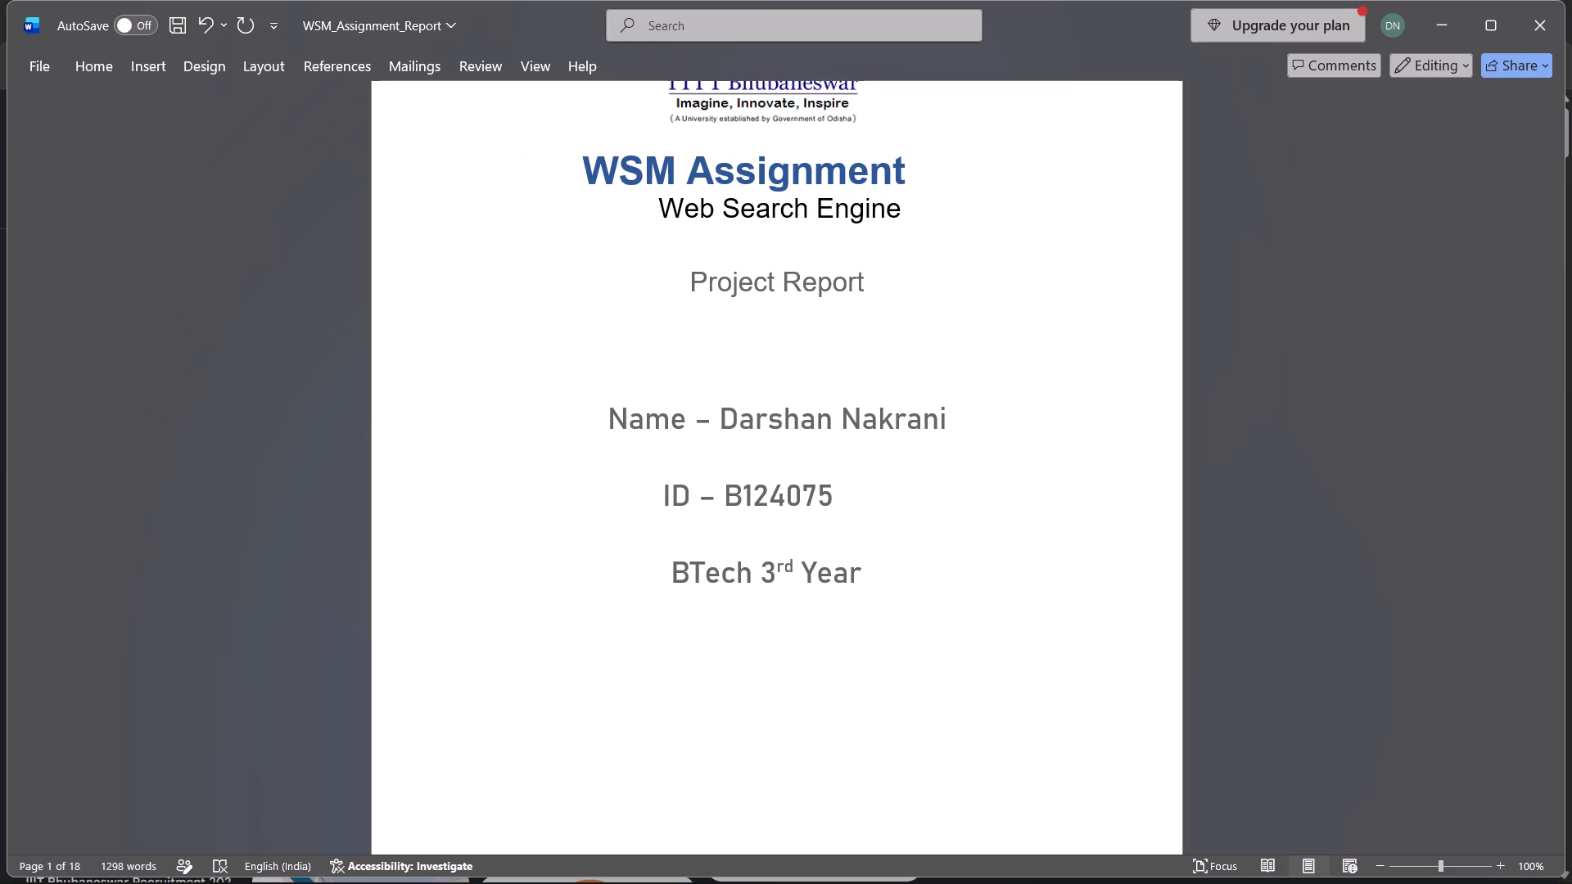
{"action": "key", "text": "space"}
{"action": "key", "text": "space"}
Move the "WSM Assignment" title down one more line and indent it with spaces until it is centred beneath the logo.
{"action": "key", "text": "Return"}
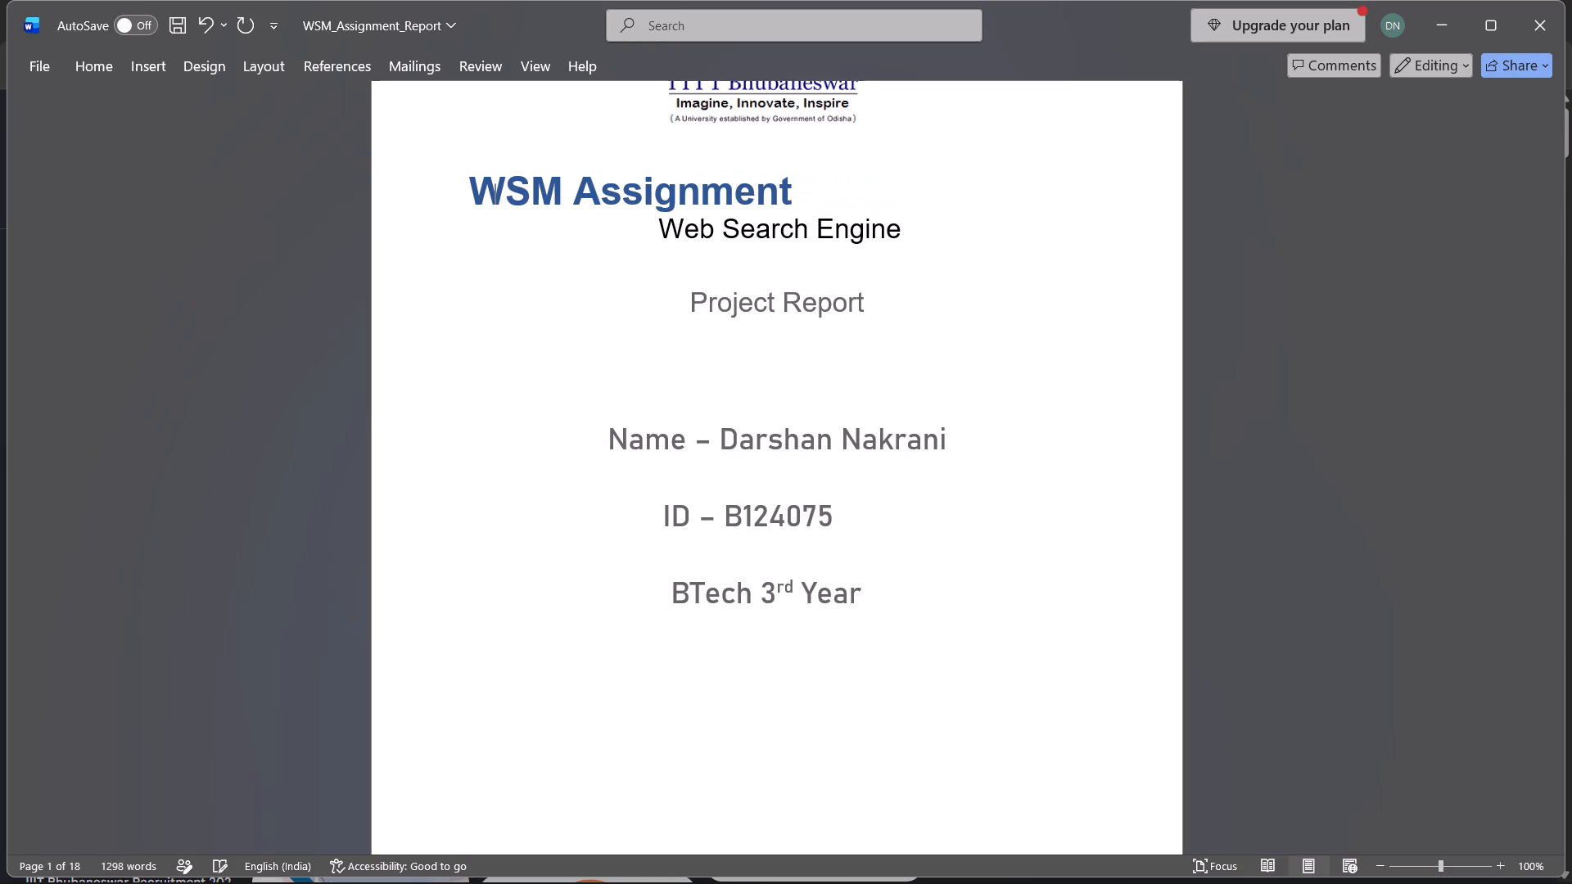
{"action": "key", "text": "space"}
{"action": "key", "text": "space"}
{"action": "key", "text": "space"}
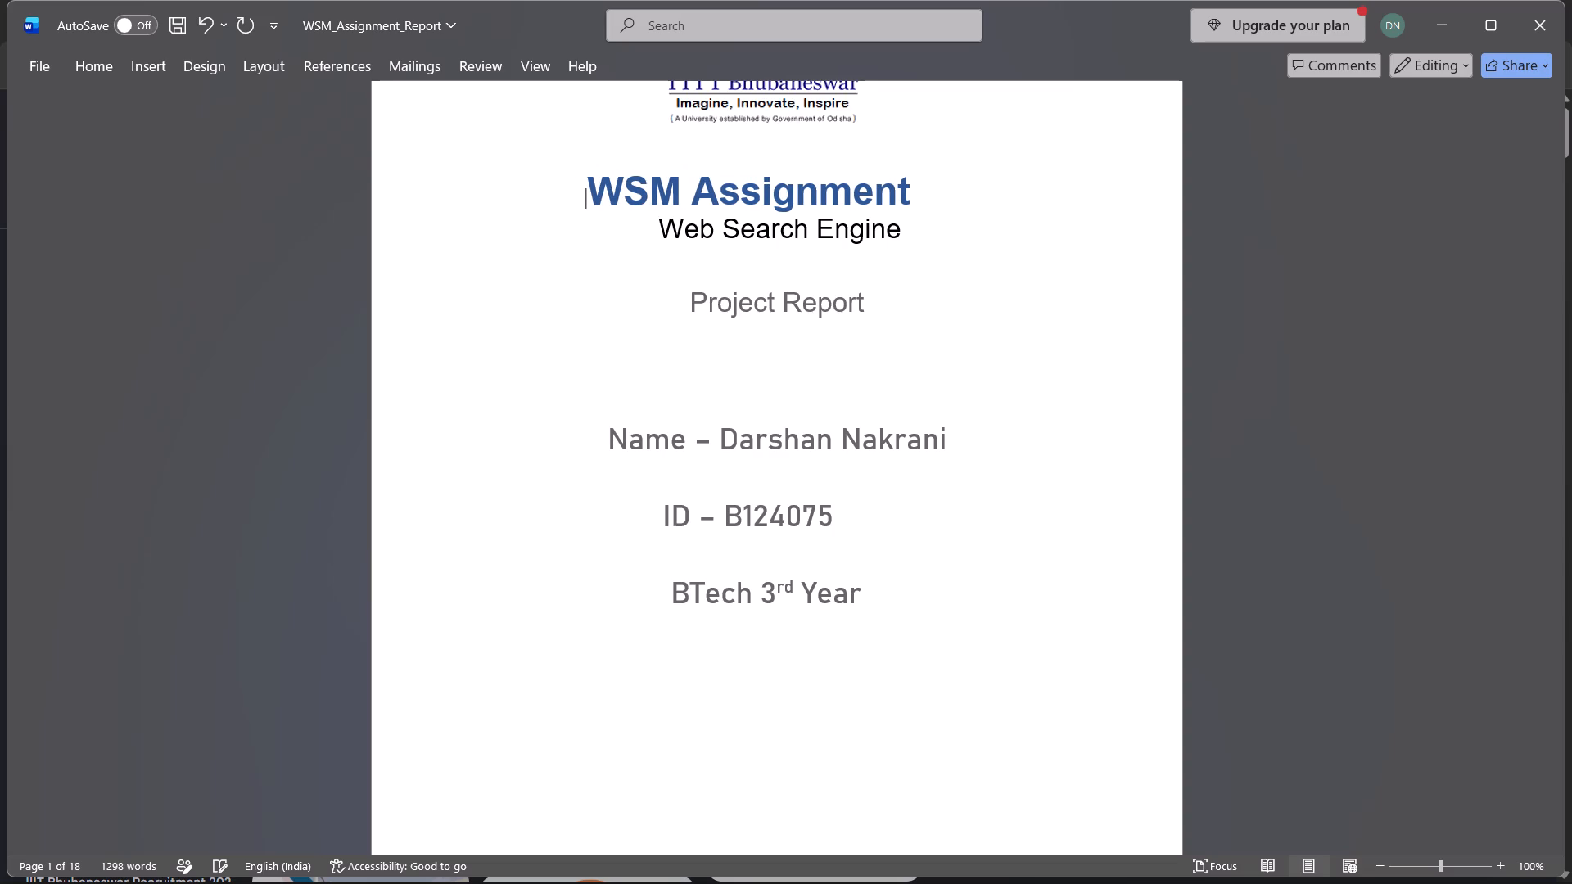
{"action": "key", "text": "space"}
{"action": "key", "text": "space"}
{"action": "key", "text": "space"}
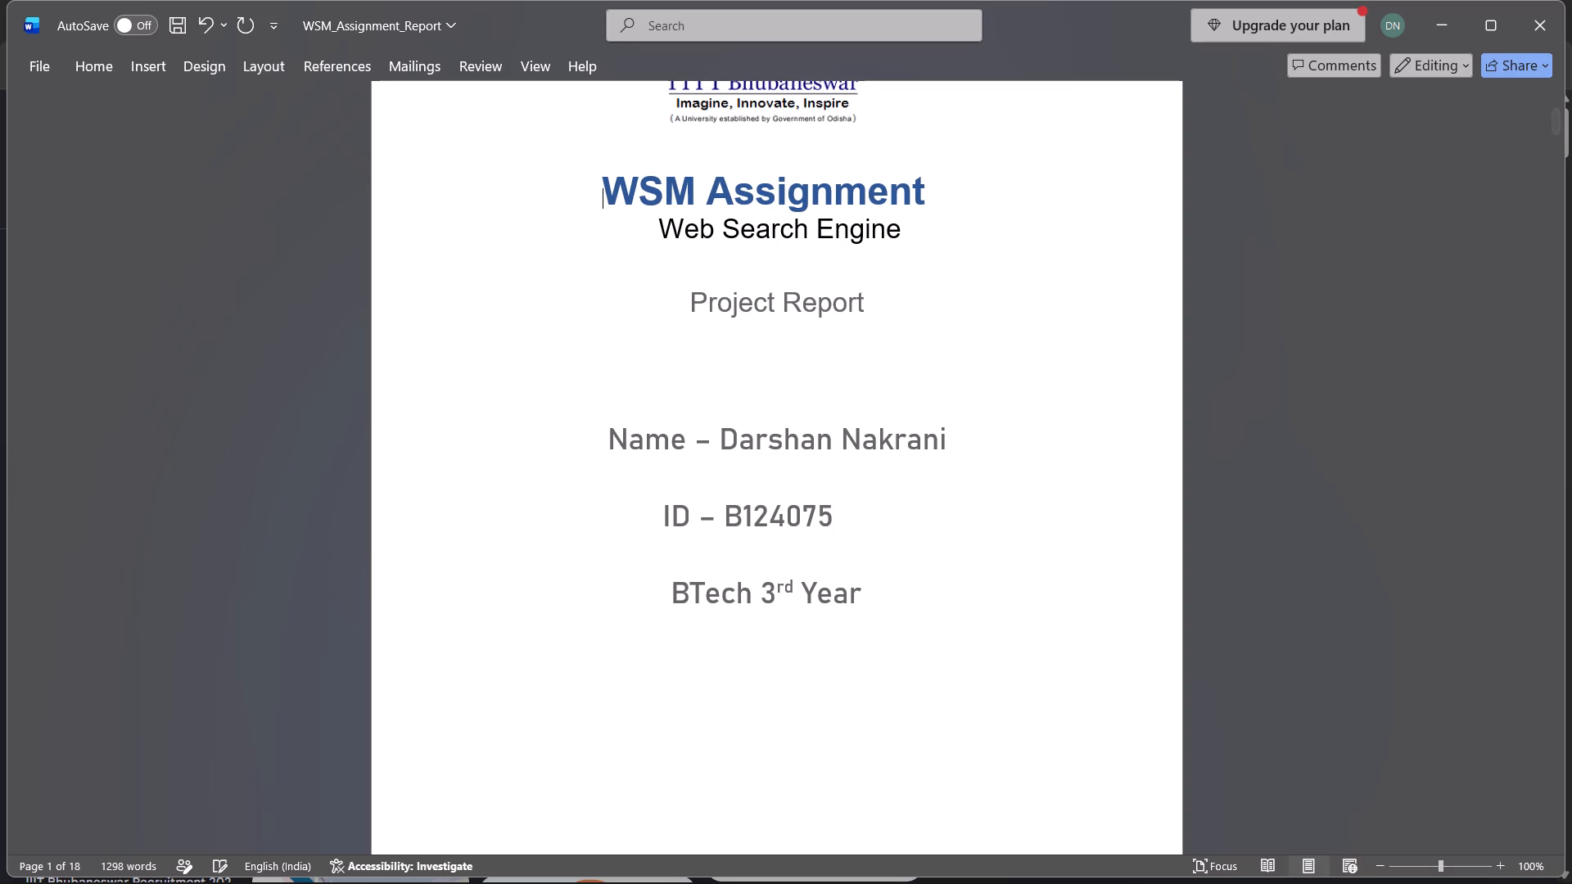
{"action": "key", "text": "space"}
{"action": "key", "text": "space"}
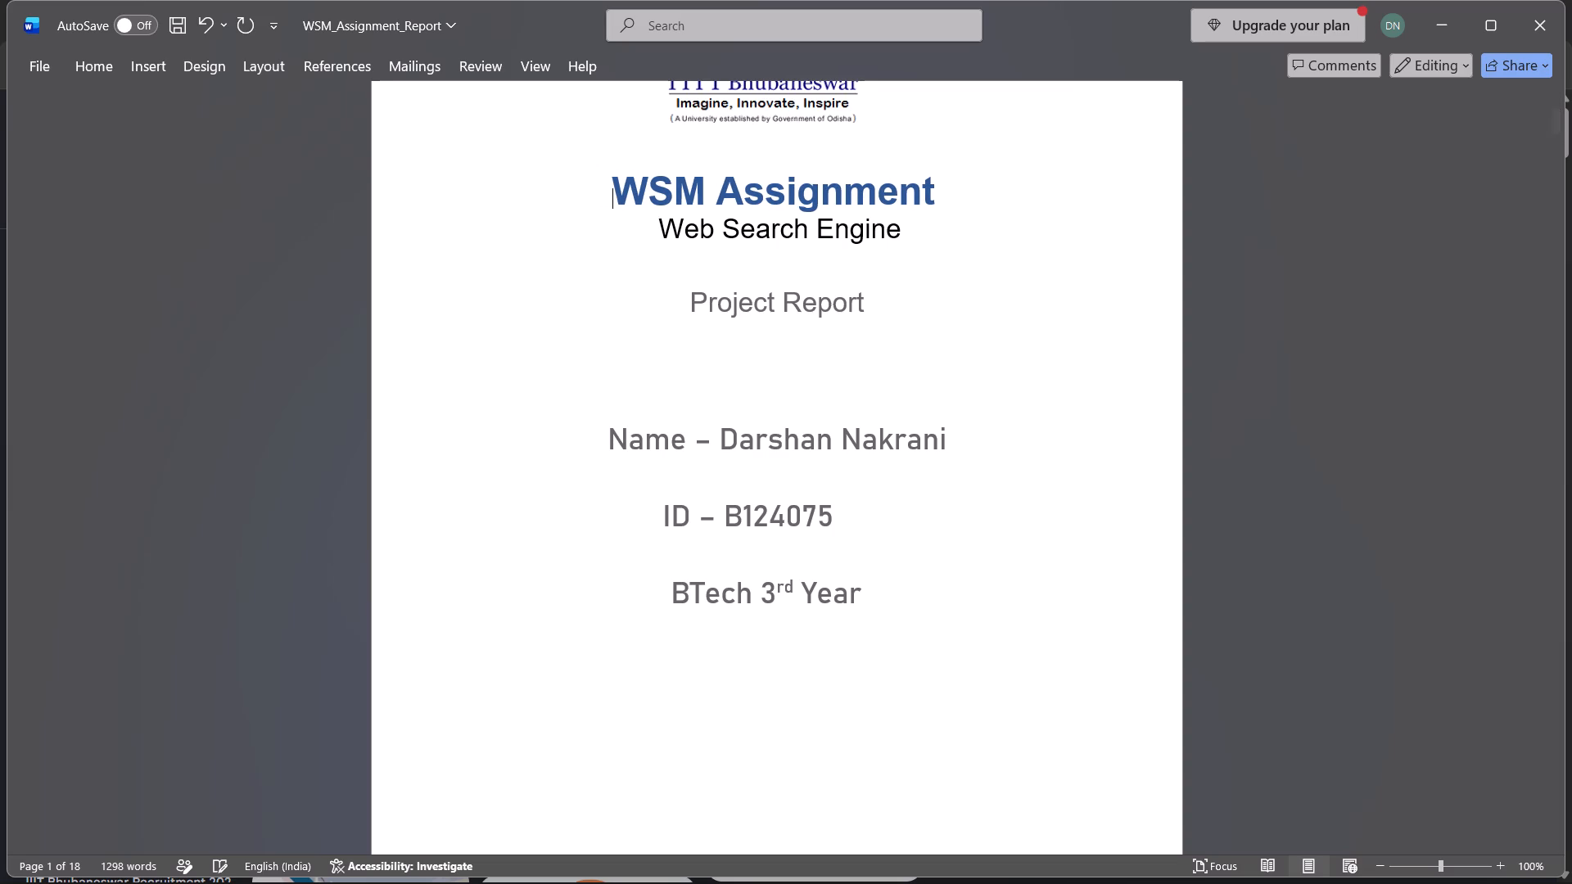
{"action": "key", "text": "BackSpace"}
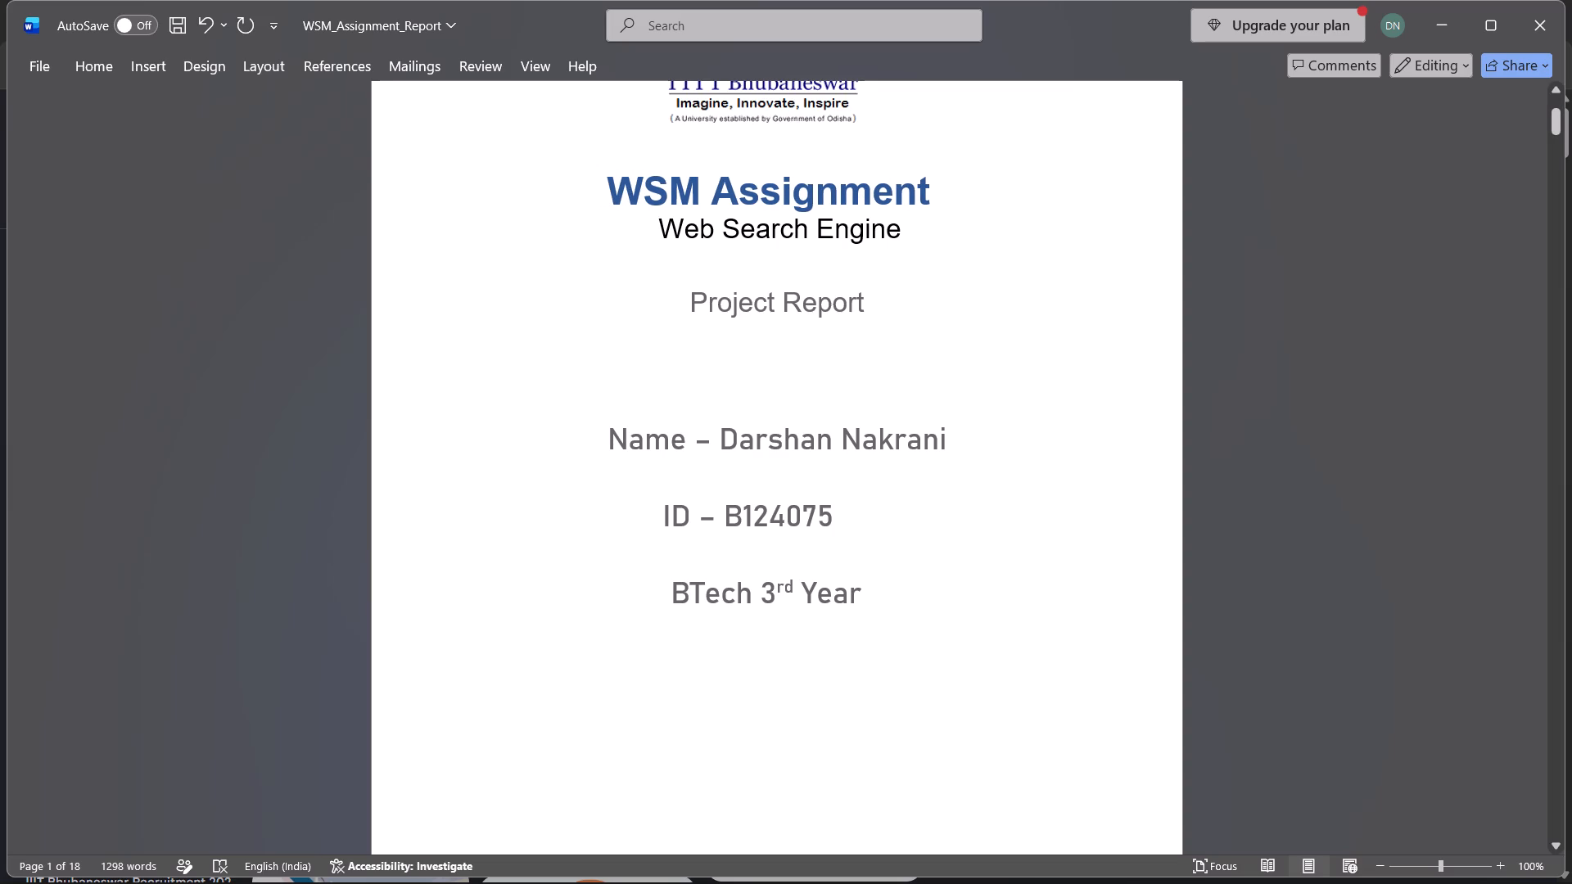
Shift the "Name" line slightly with three added spaces.
{"action": "left_click", "coordinate": [891, 293]}
{"action": "scroll", "coordinate": [825, 529], "scroll_direction": "down", "scroll_amount": 4}
{"action": "scroll", "coordinate": [825, 529], "scroll_direction": "up", "scroll_amount": 5}
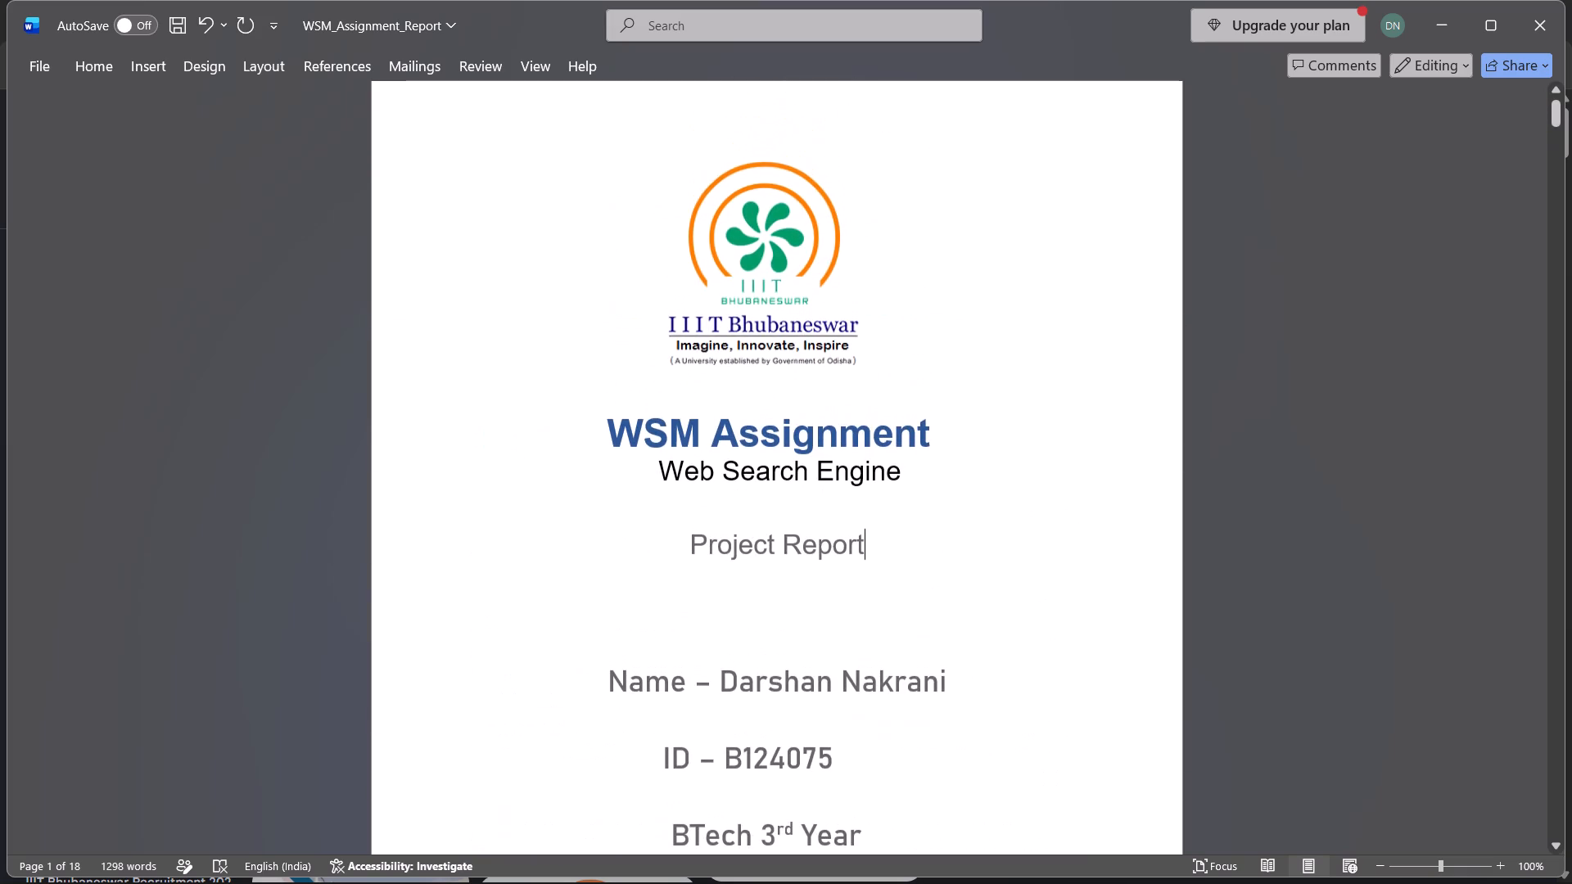
{"action": "scroll", "coordinate": [825, 529], "scroll_direction": "down", "scroll_amount": 1}
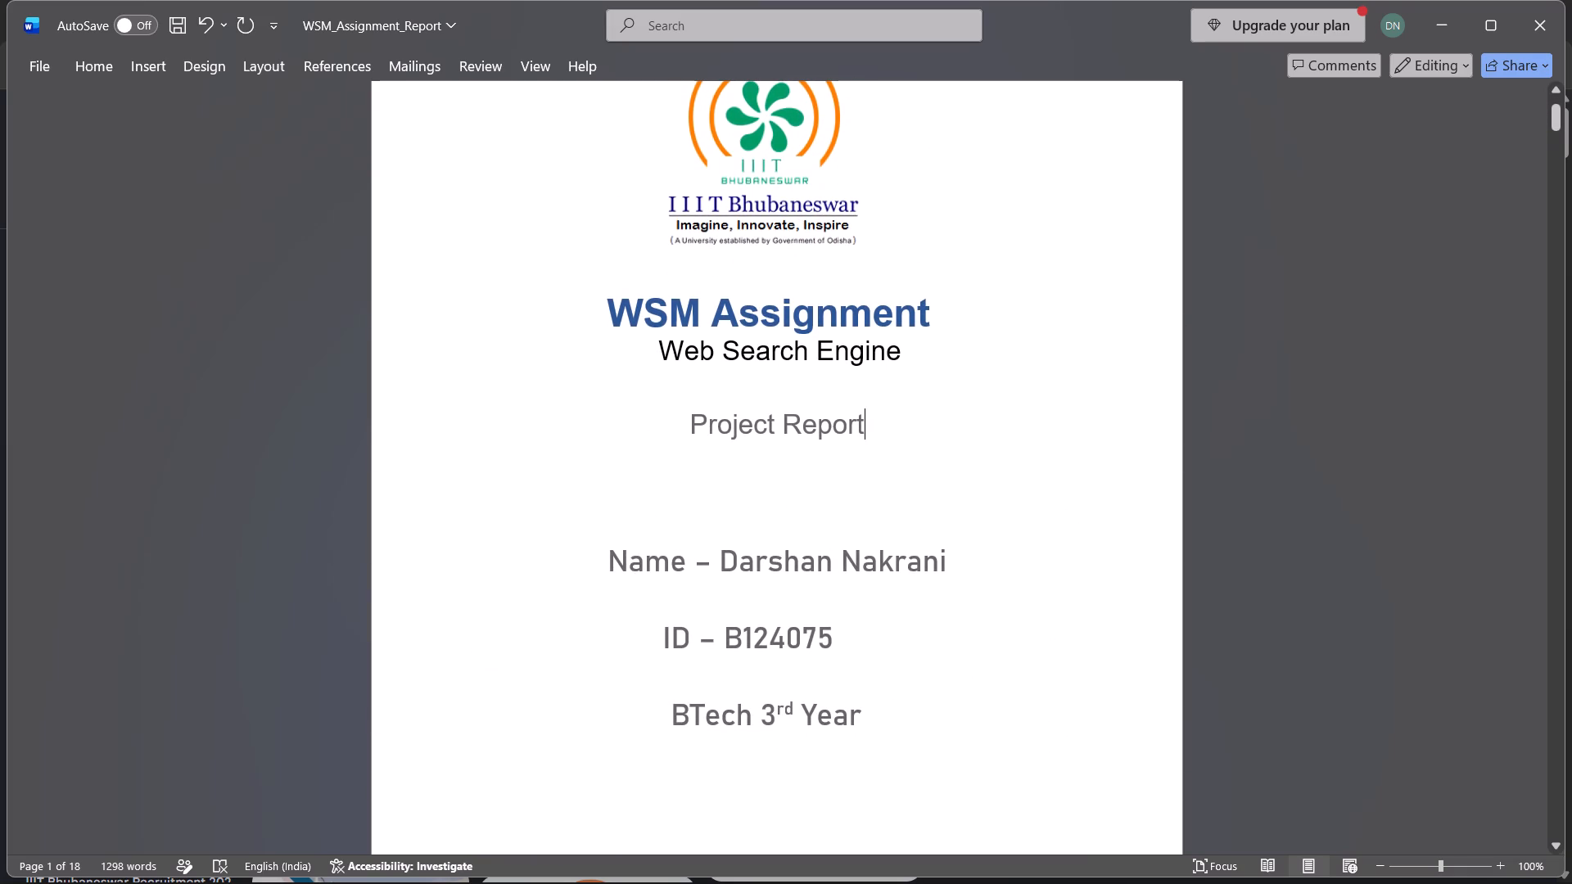
{"action": "left_click", "coordinate": [585, 565]}
{"action": "key", "text": "space"}
{"action": "key", "text": "space"}
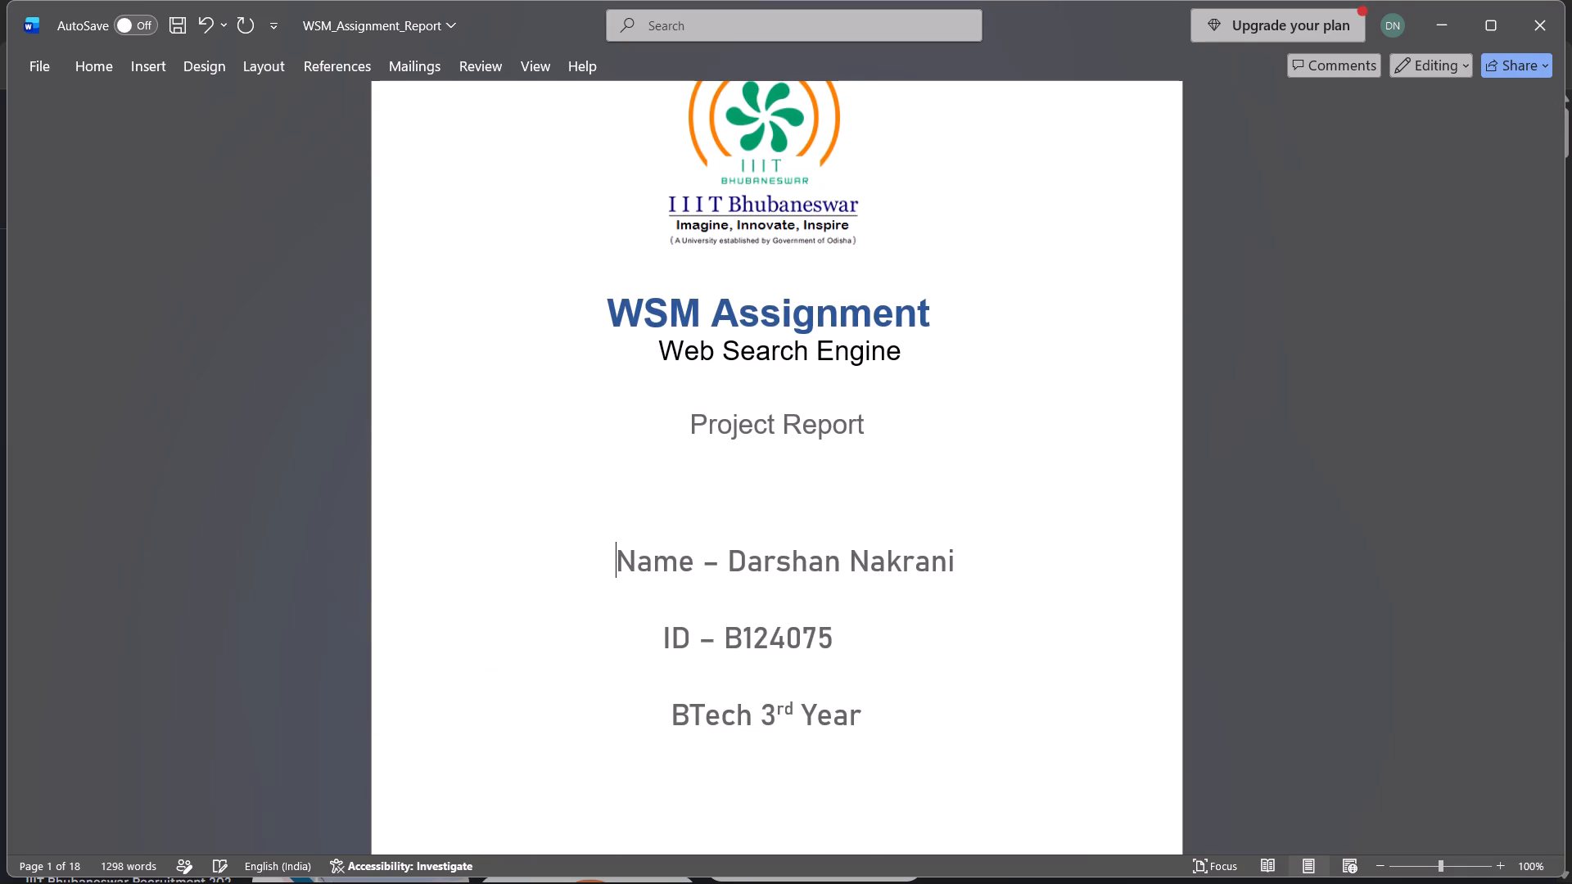
{"action": "left_click", "coordinate": [635, 658]}
{"action": "key", "text": "space"}
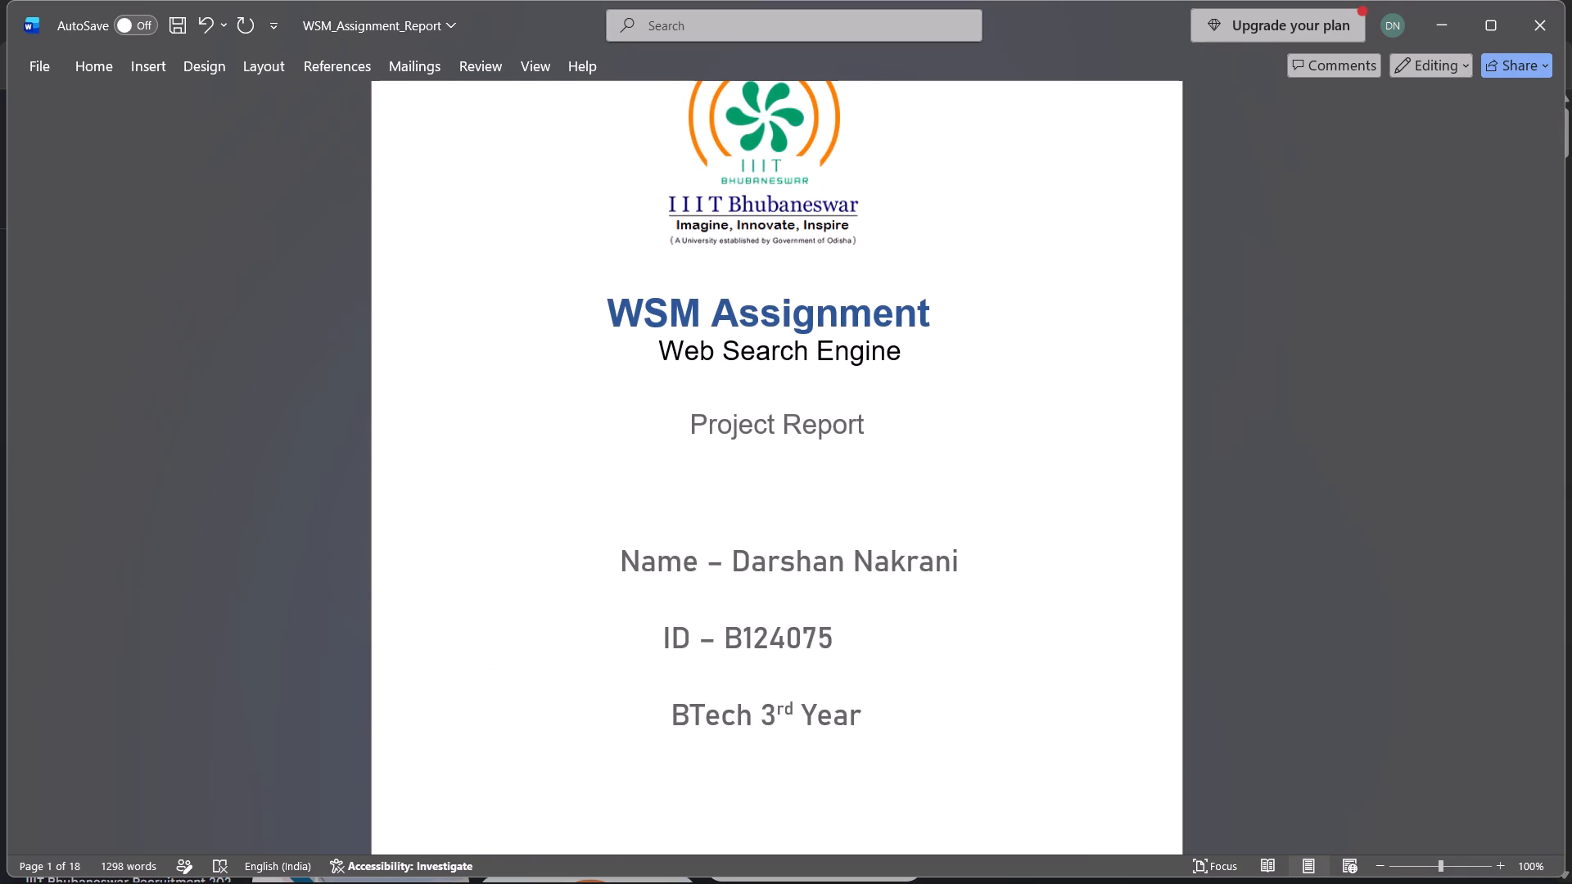
Rework the spaces before the "Name" line so it starts level with the "WSM Assignment" title.
{"action": "left_click", "coordinate": [592, 554]}
{"action": "key", "text": "BackSpace"}
{"action": "key", "text": "space"}
{"action": "key", "text": "space"}
{"action": "key", "text": "space"}
{"action": "key", "text": "space"}
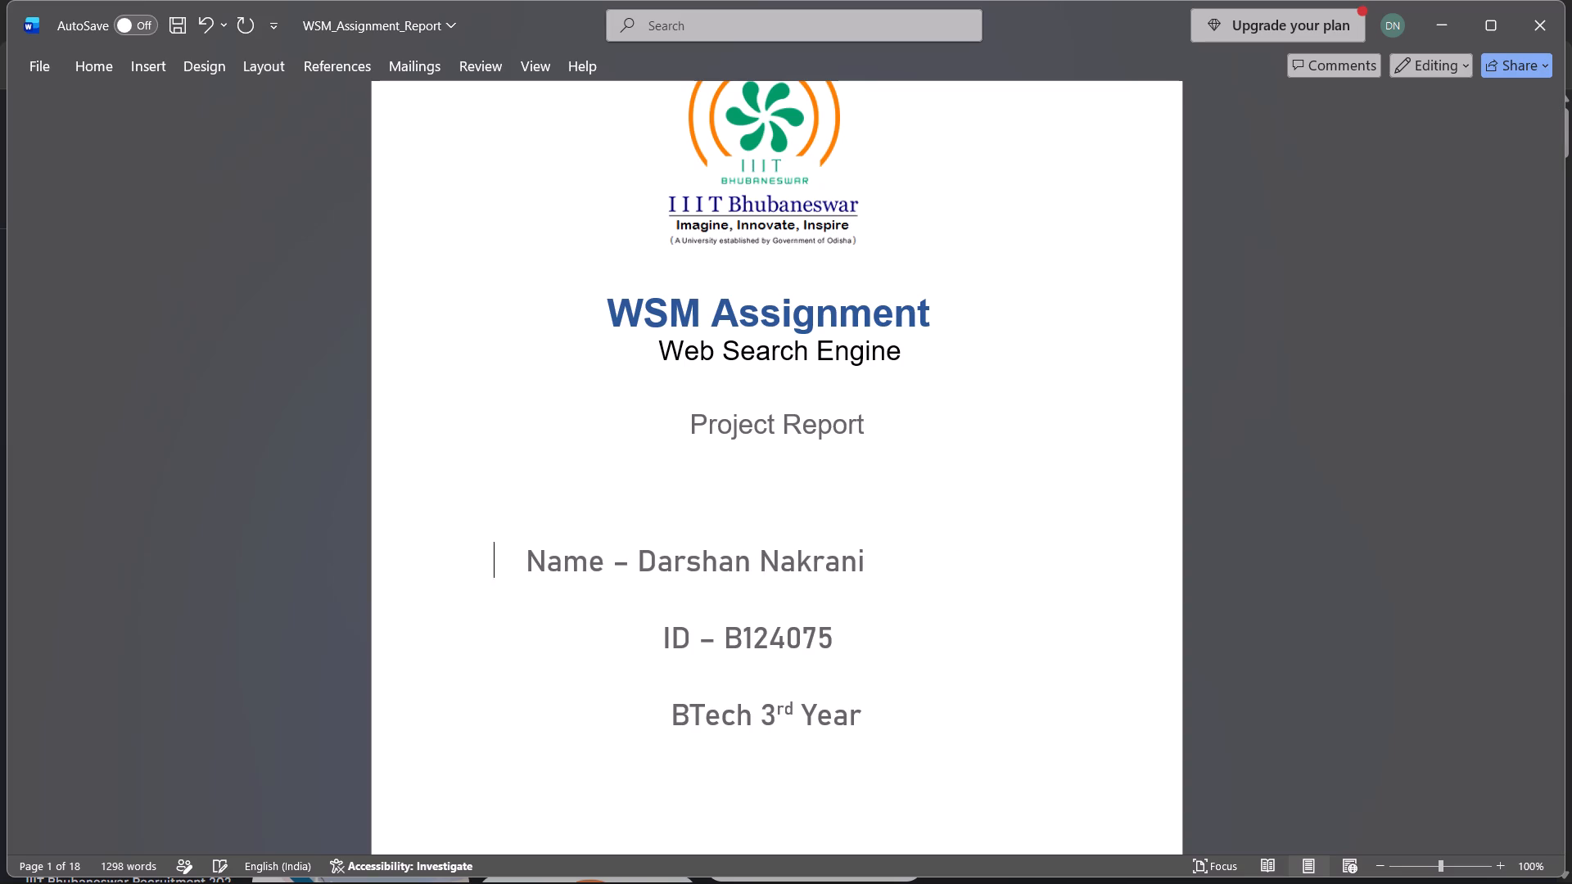
{"action": "key", "text": "space"}
{"action": "key", "text": "BackSpace"}
{"action": "key", "text": "BackSpace"}
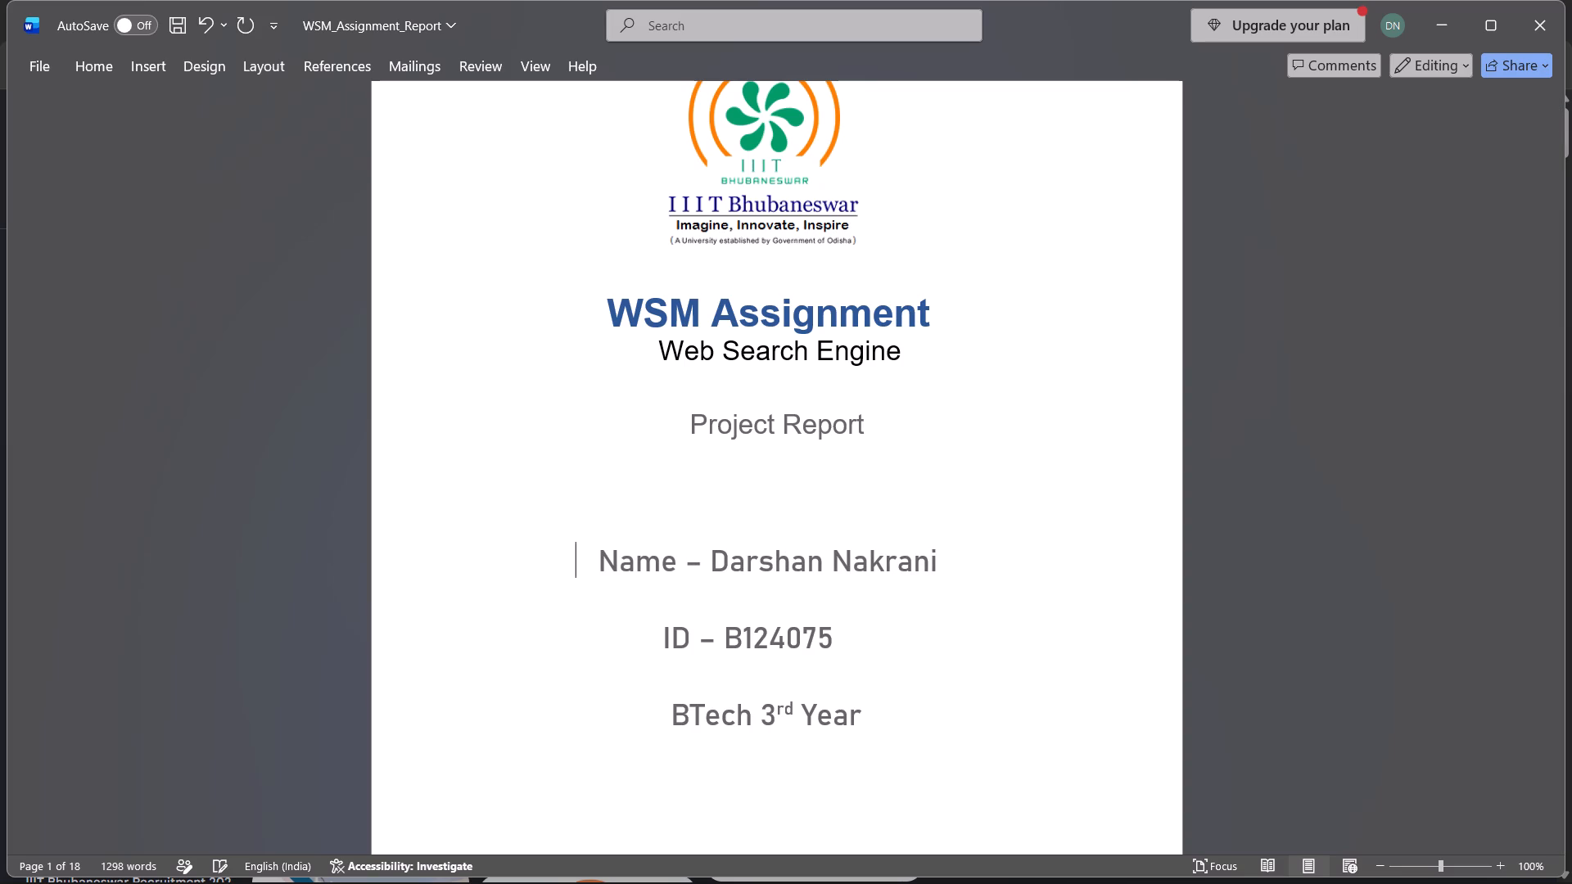
{"action": "key", "text": "space"}
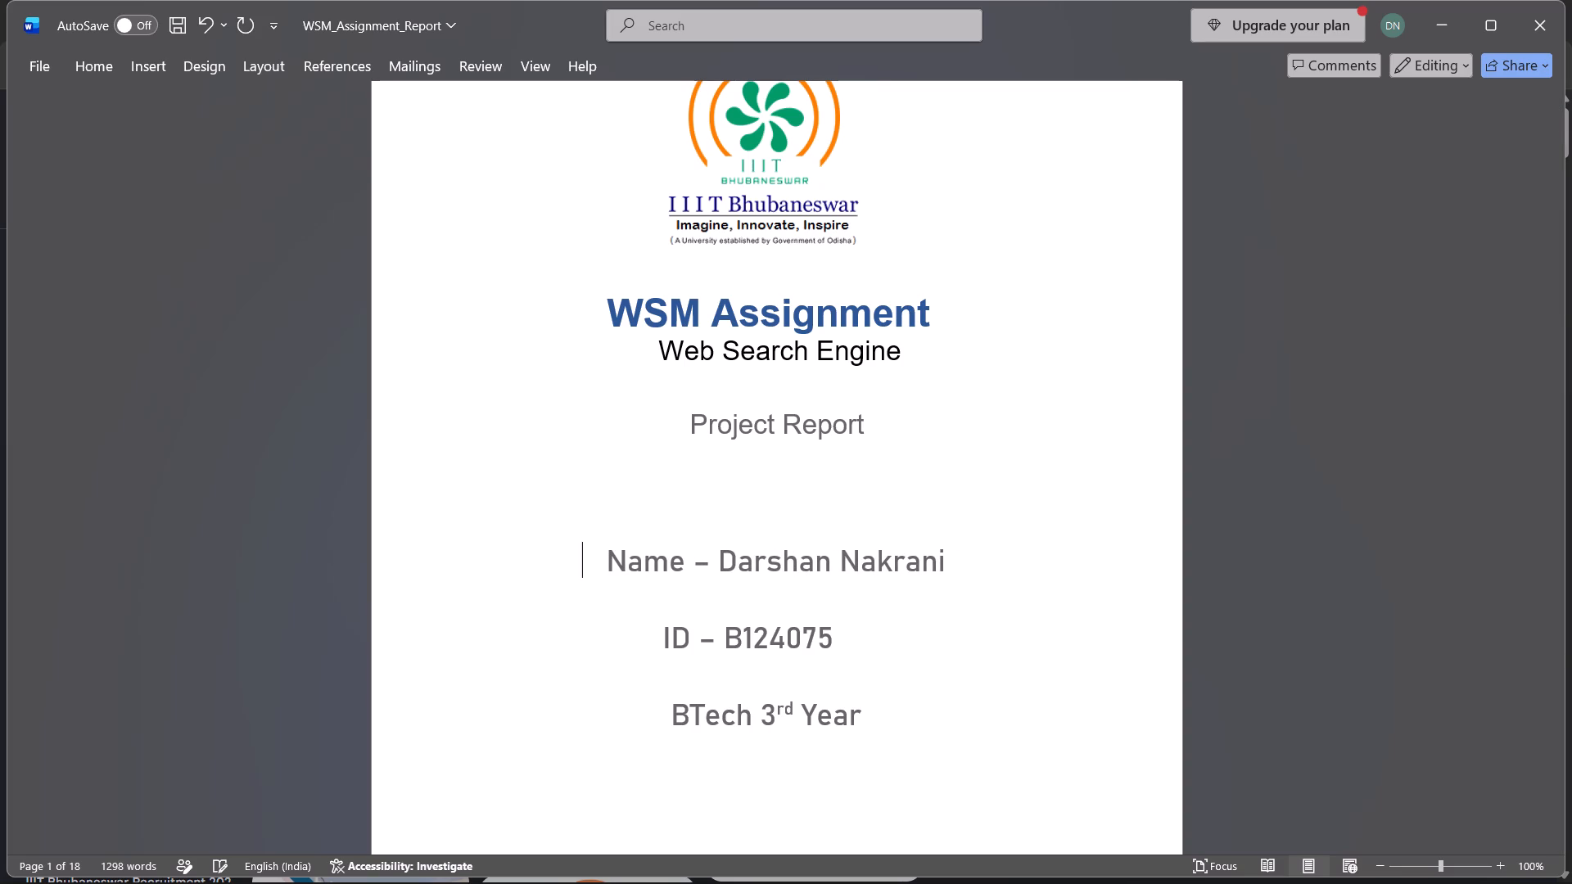
Indent the "ID" line by three spaces to centre it under the "Name" line.
{"action": "left_click", "coordinate": [659, 642]}
{"action": "key", "text": "space"}
{"action": "key", "text": "space"}
{"action": "key", "text": "space"}
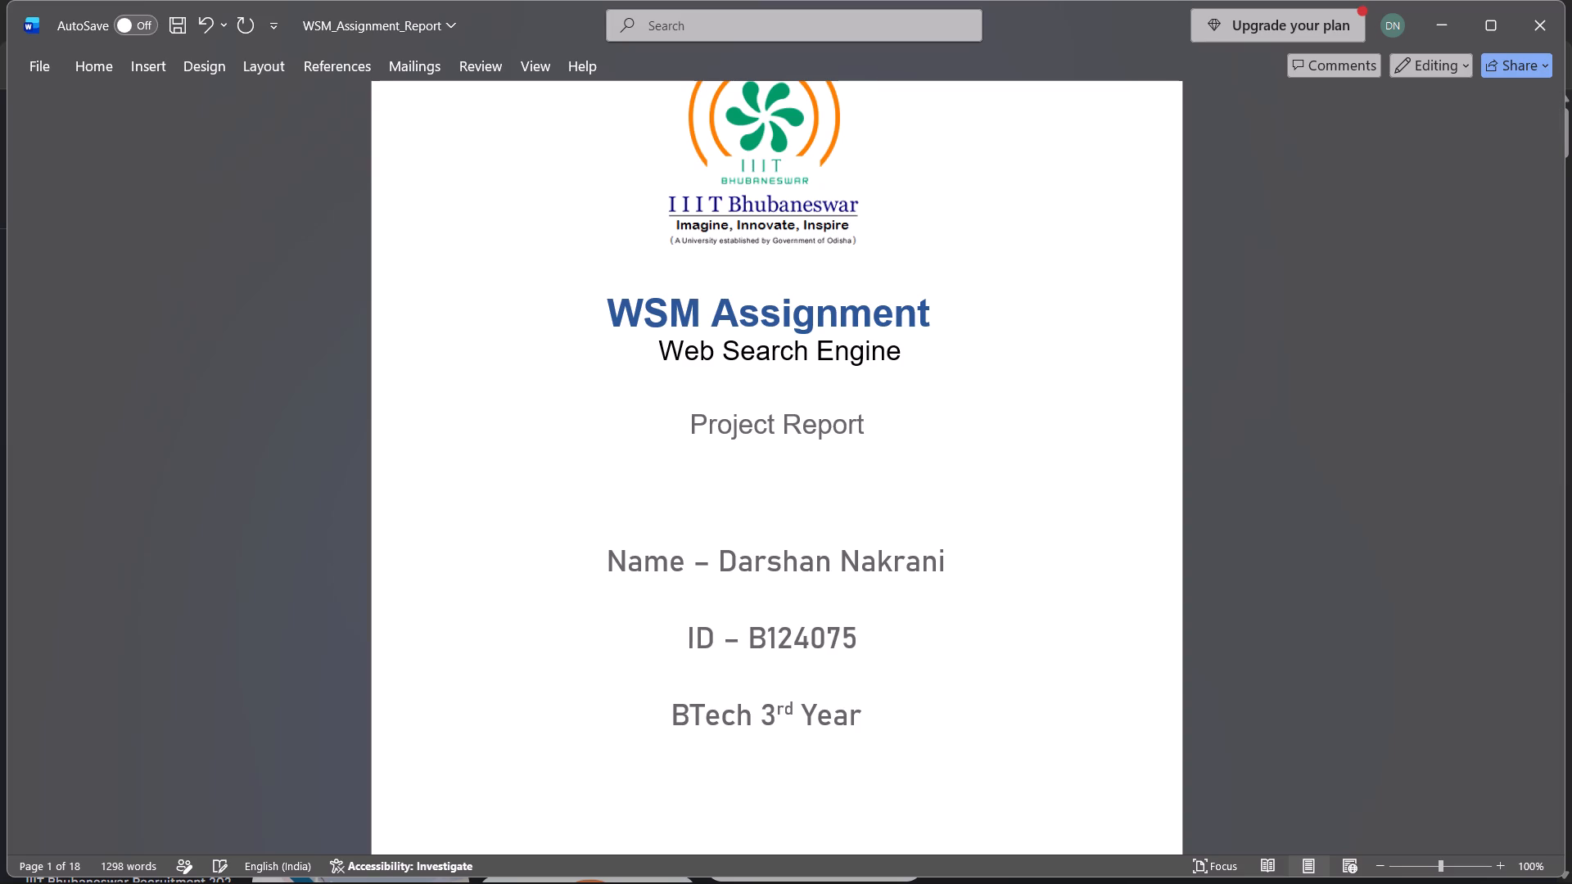
Adjust the spacing before "BTech 3rd Year" to one additional space so it sits centred under the "ID" line.
{"action": "left_click", "coordinate": [657, 724]}
{"action": "key", "text": "space"}
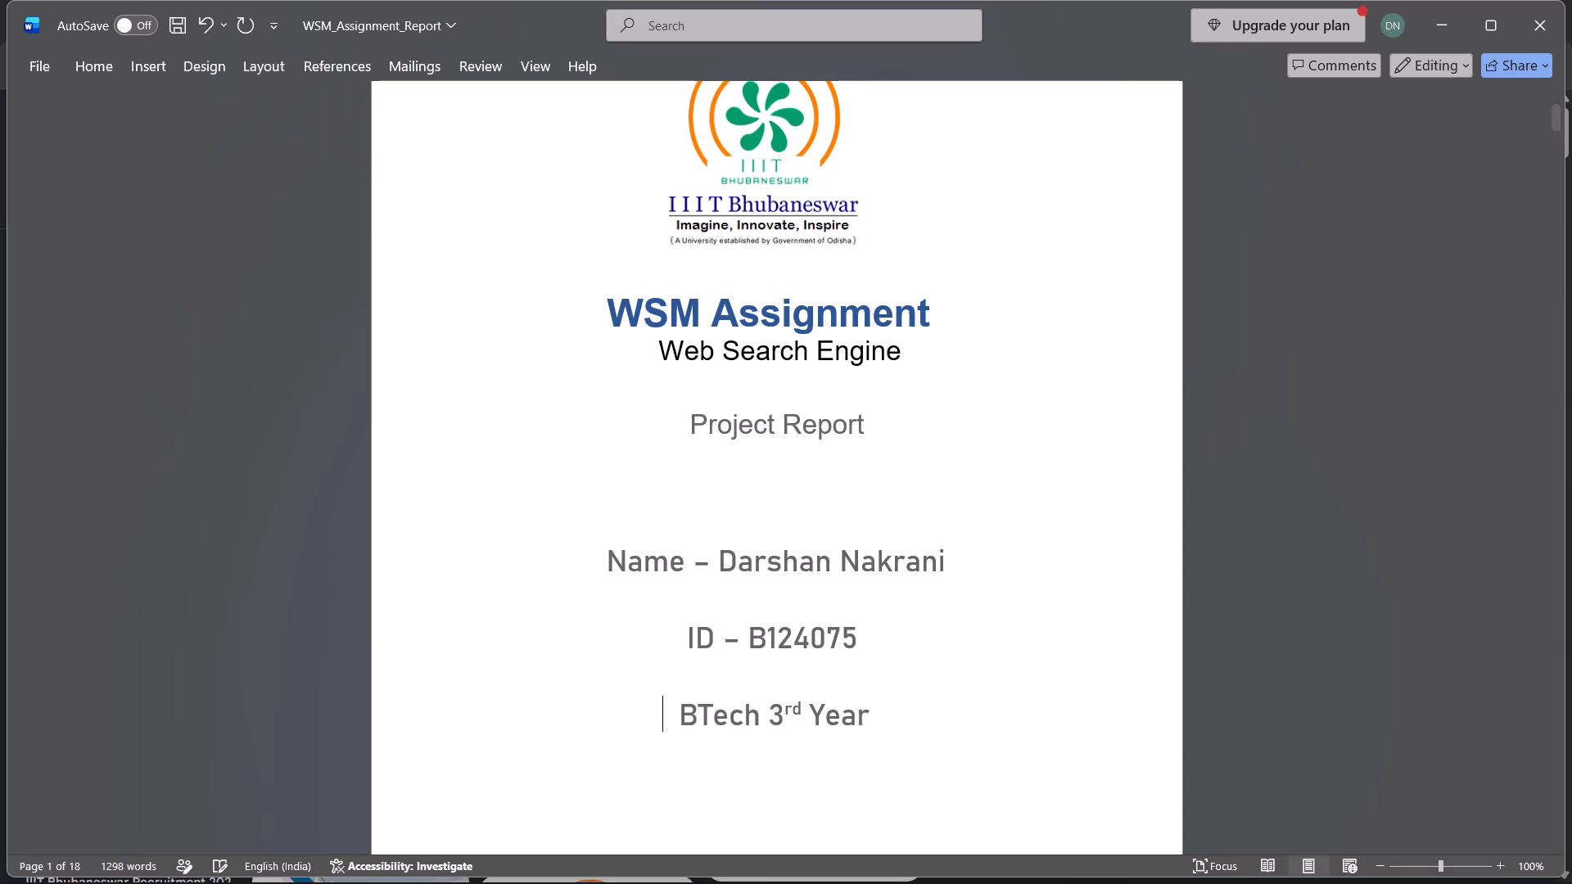
{"action": "key", "text": "space"}
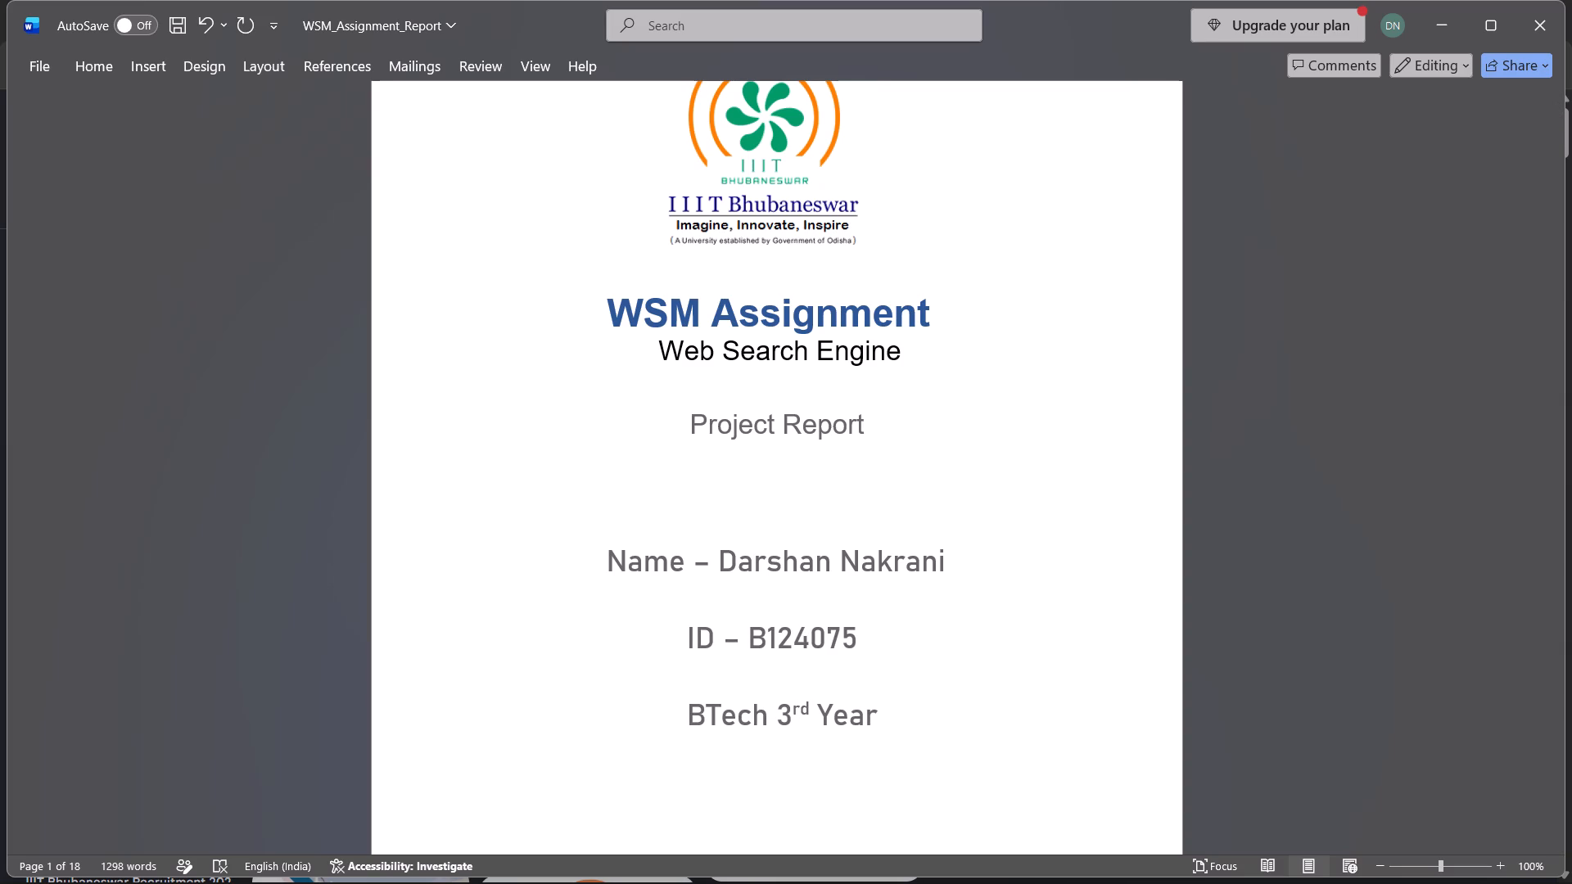
{"action": "key", "text": "BackSpace"}
{"action": "key", "text": "BackSpace"}
{"action": "key", "text": "space"}
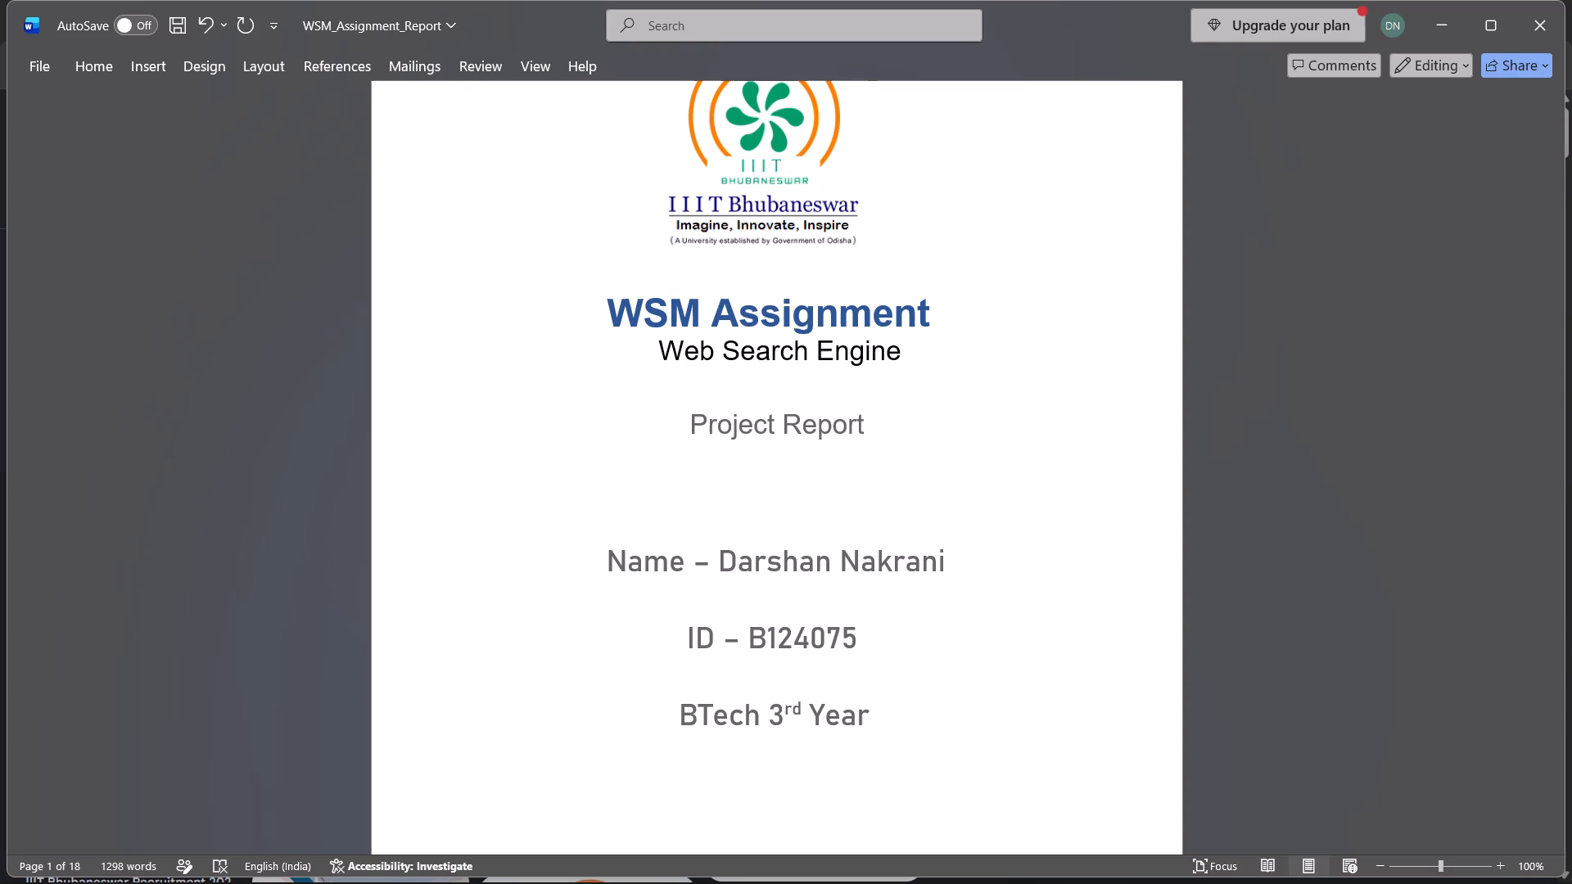
Insert a blank line between the "WSM Assignment" title and "Web Search Engine".
{"action": "scroll", "coordinate": [983, 648], "scroll_direction": "down", "scroll_amount": 1}
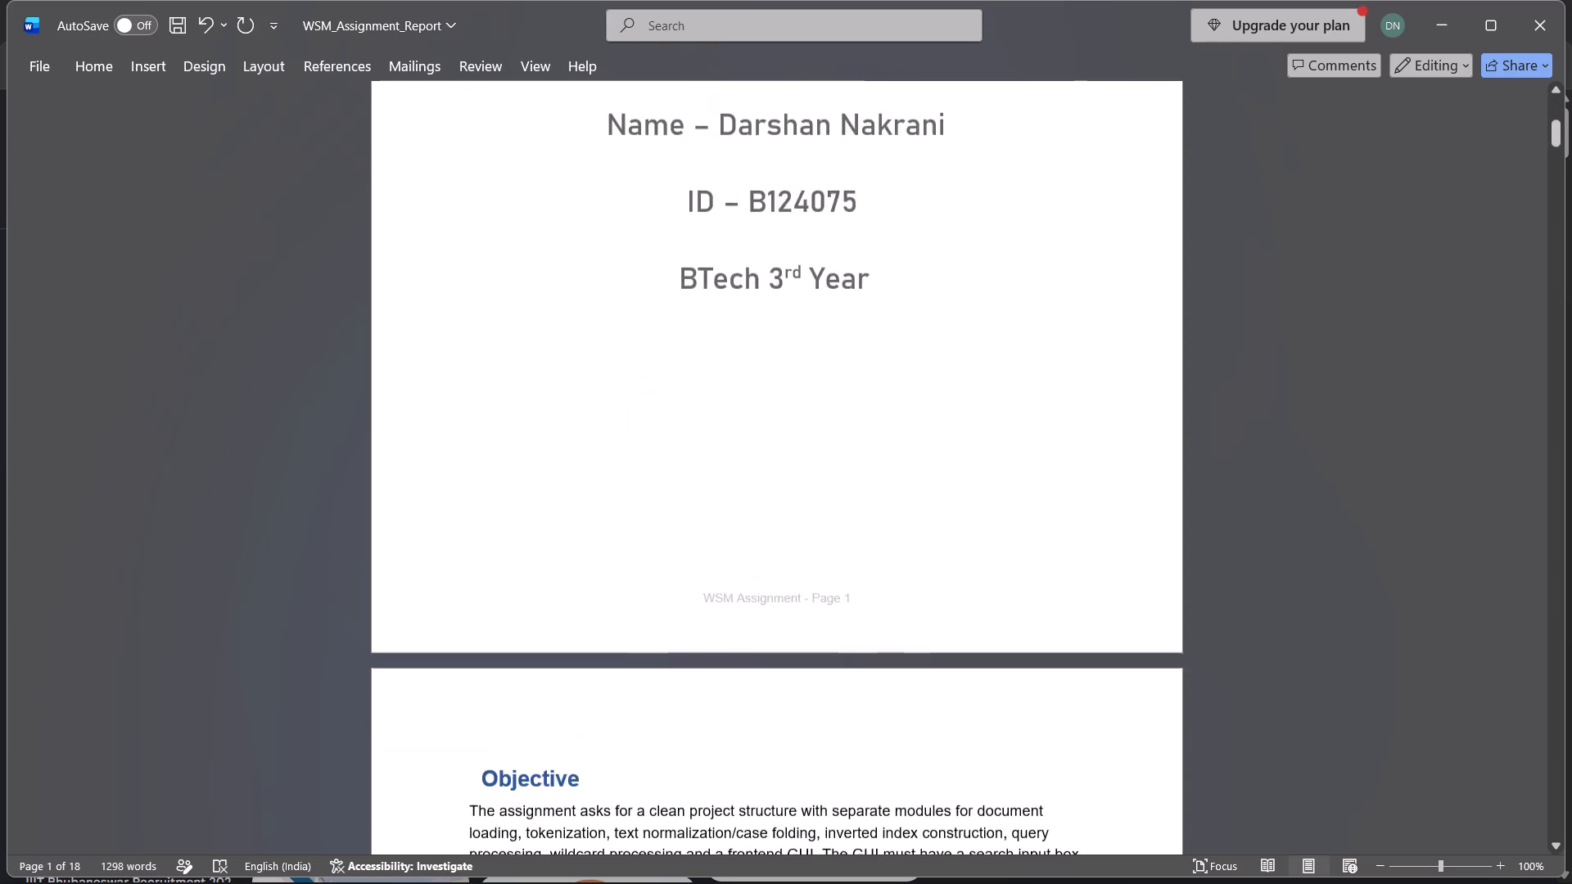
{"action": "scroll", "coordinate": [983, 648], "scroll_direction": "down", "scroll_amount": 1}
{"action": "scroll", "coordinate": [983, 648], "scroll_direction": "up", "scroll_amount": 3}
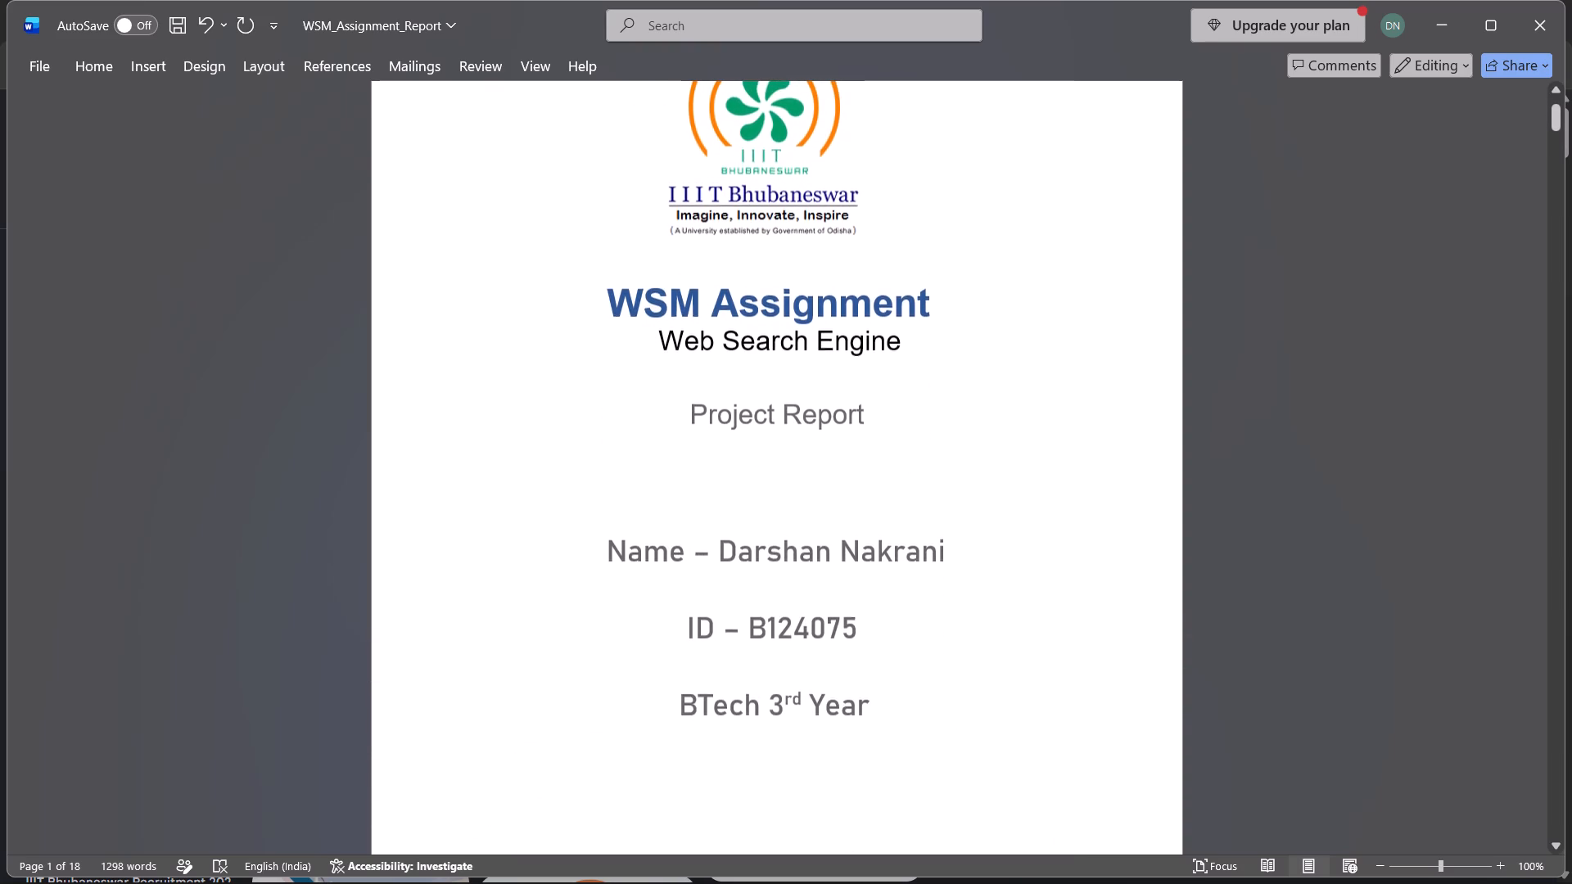
{"action": "scroll", "coordinate": [983, 648], "scroll_direction": "up", "scroll_amount": 1}
{"action": "left_click", "coordinate": [958, 308]}
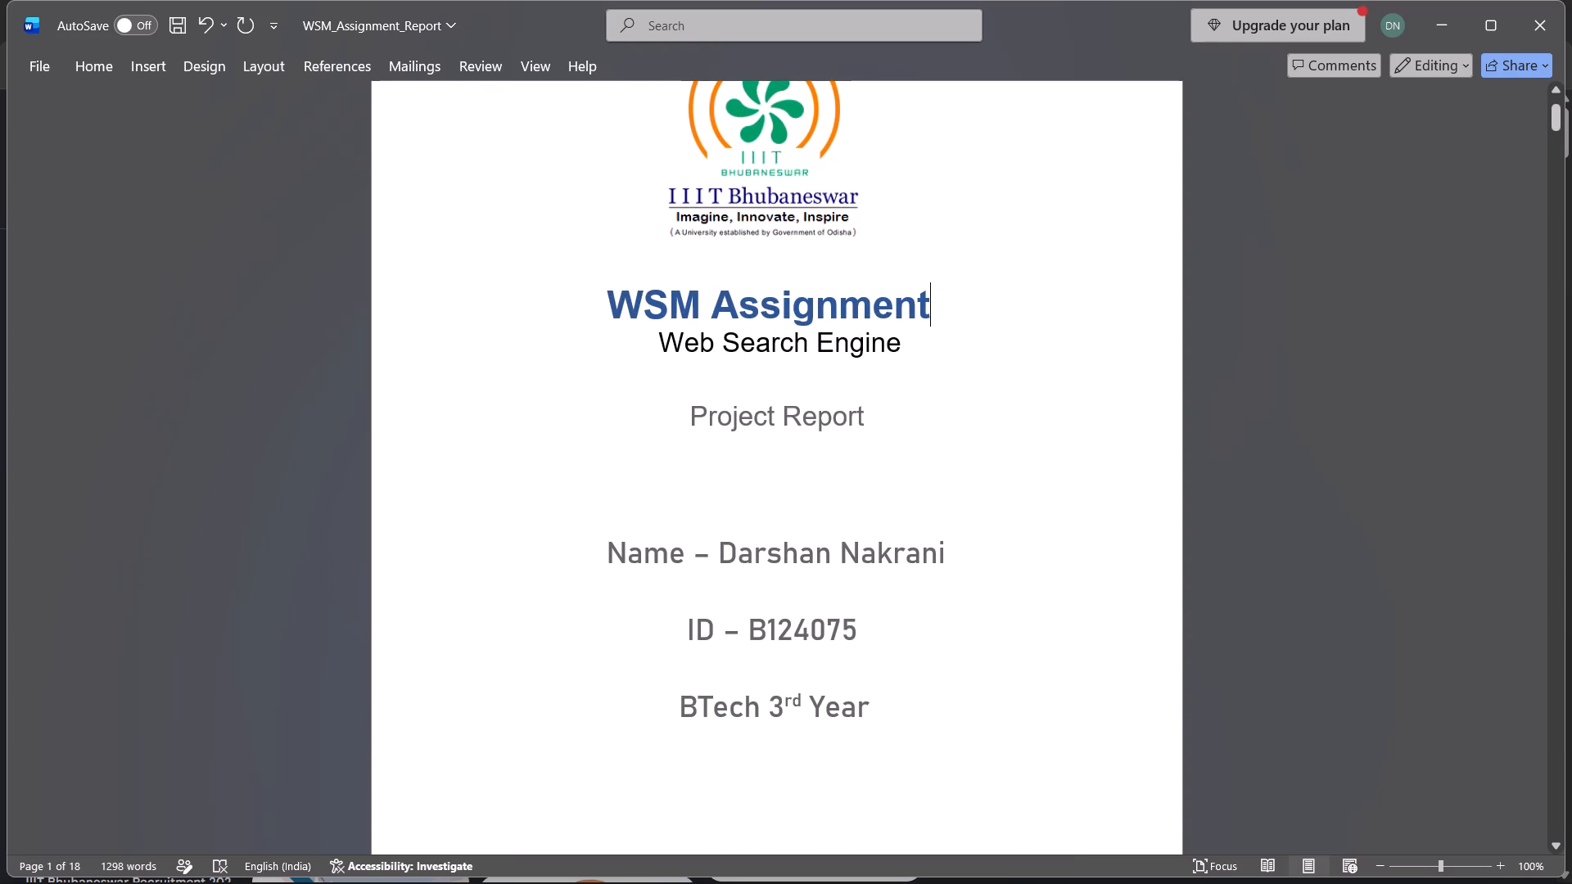
{"action": "key", "text": "Return"}
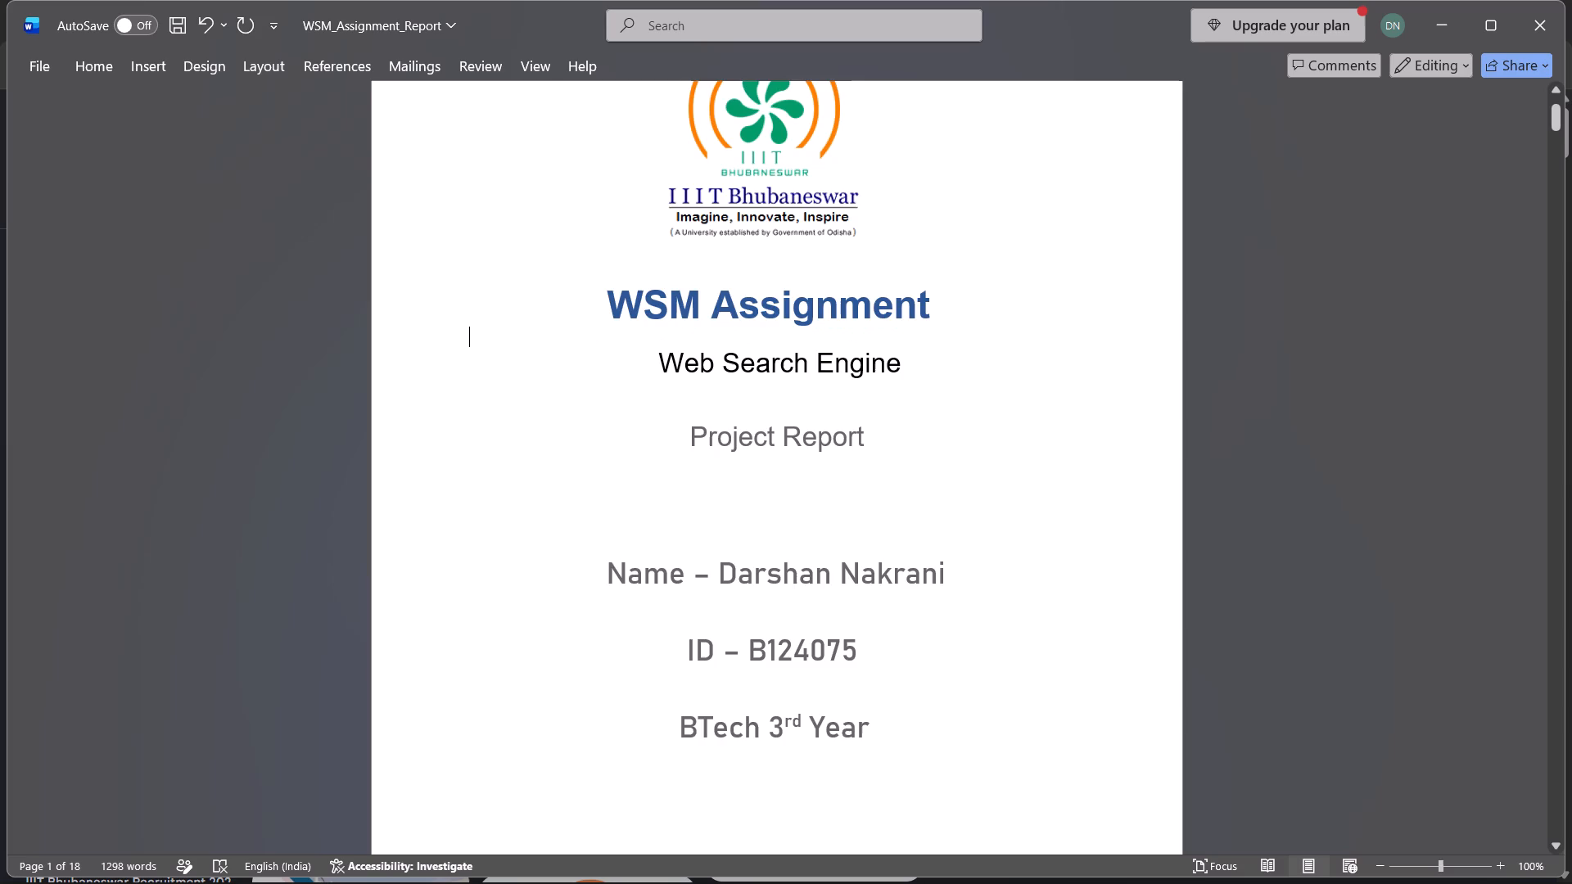
Review the title page layout and the start of the "Objective" page.
{"action": "scroll", "coordinate": [1041, 435], "scroll_direction": "down", "scroll_amount": 3}
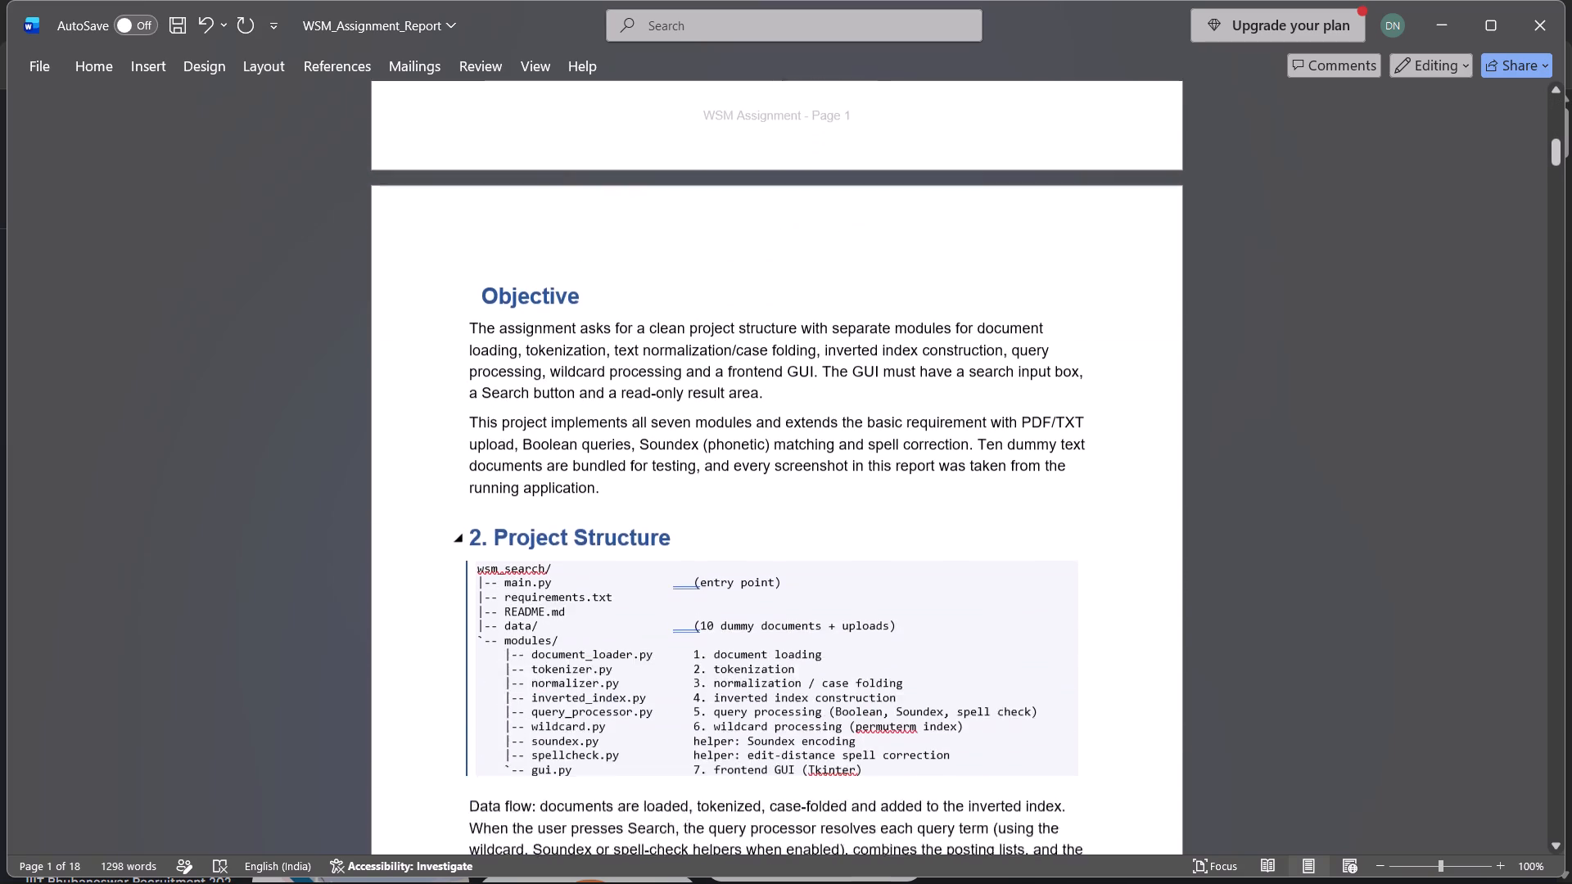
{"action": "scroll", "coordinate": [1041, 435], "scroll_direction": "down", "scroll_amount": 5}
{"action": "scroll", "coordinate": [1041, 435], "scroll_direction": "up", "scroll_amount": 17}
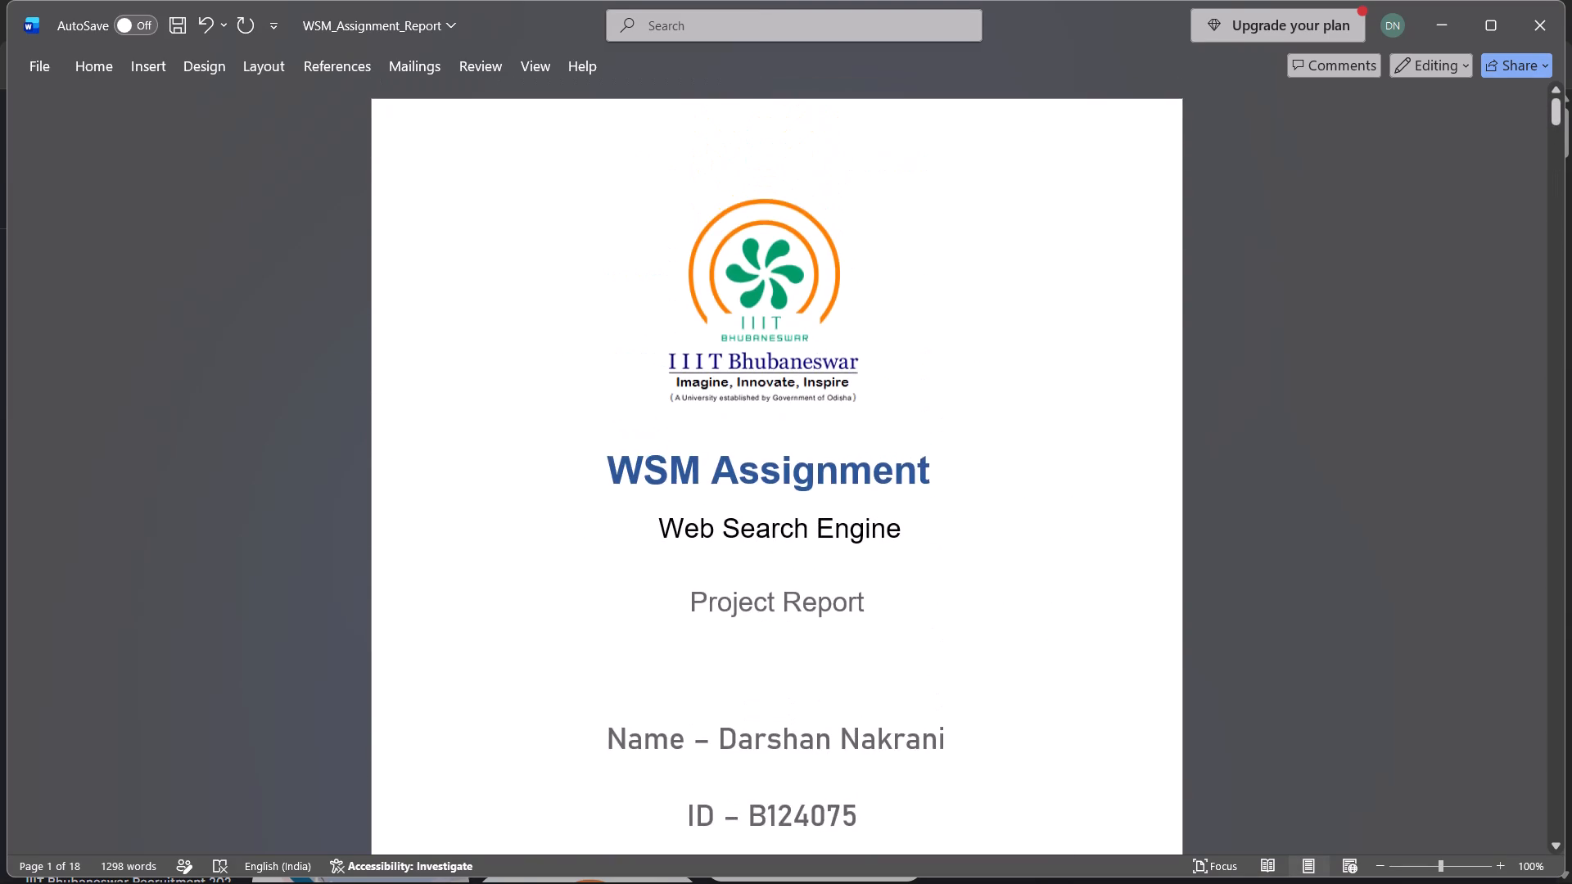
{"action": "scroll", "coordinate": [1041, 431], "scroll_direction": "down", "scroll_amount": 4}
{"action": "scroll", "coordinate": [1041, 431], "scroll_direction": "up", "scroll_amount": 1}
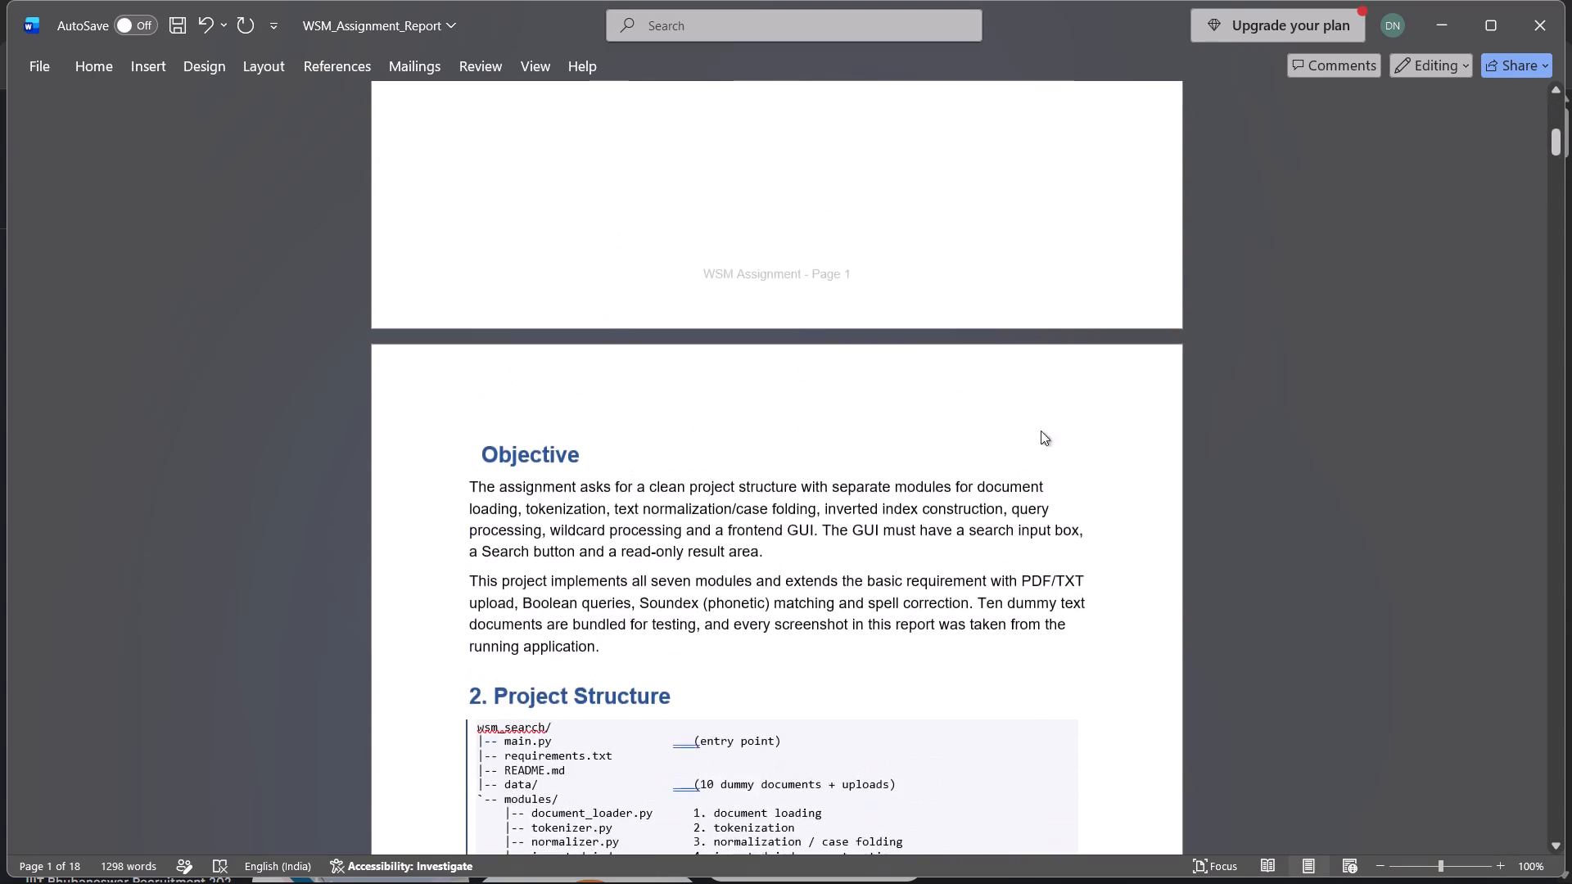
{"action": "scroll", "coordinate": [1041, 431], "scroll_direction": "up", "scroll_amount": 1}
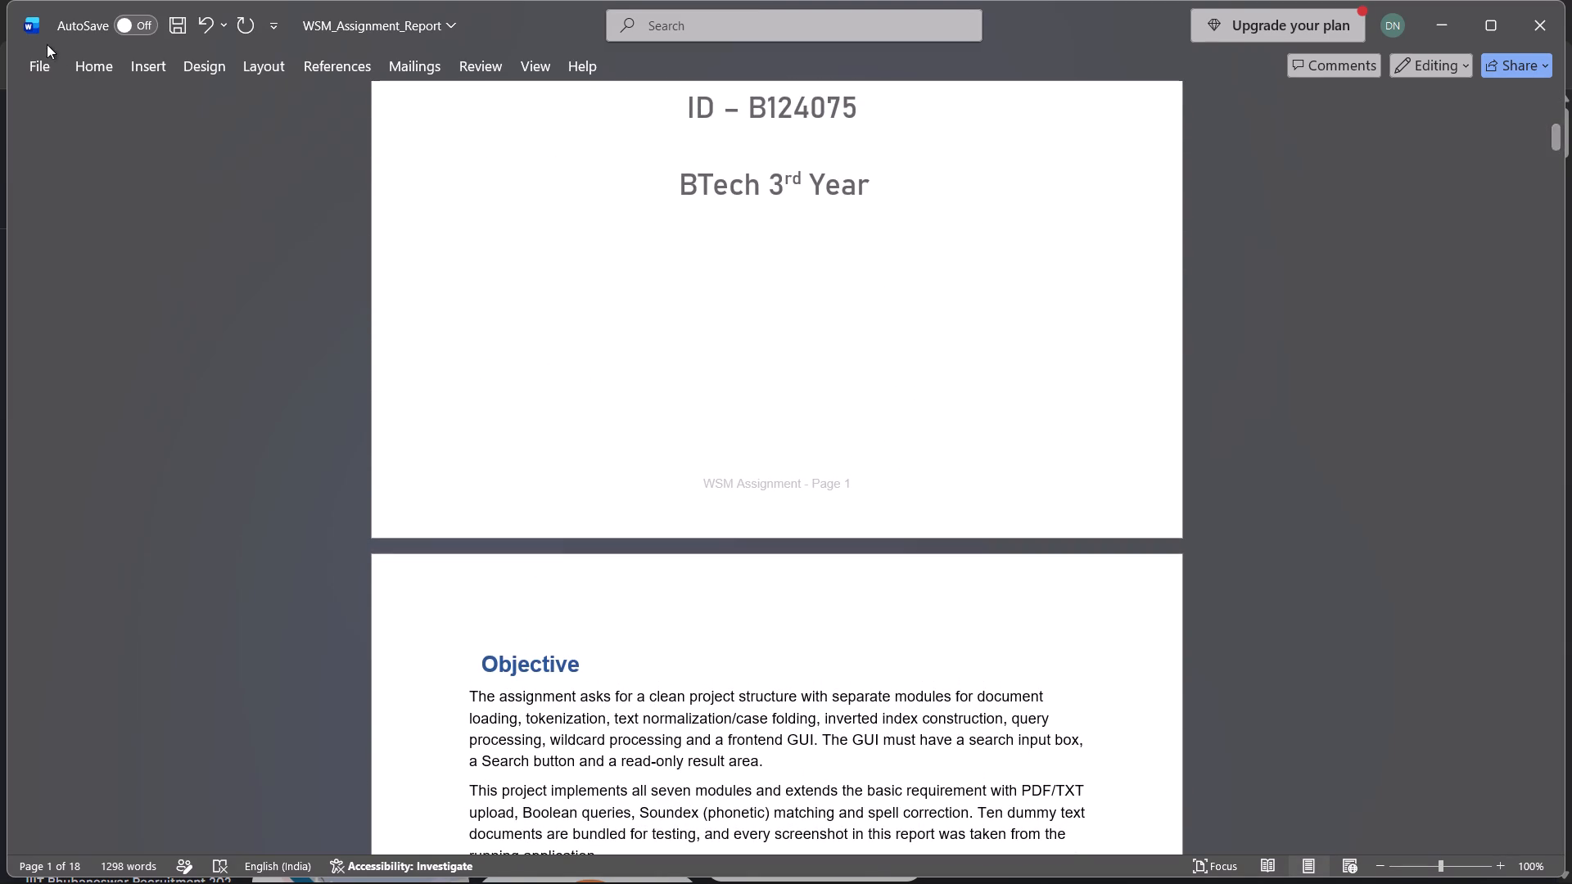
Save the report as a Word document in this PC's Documents folder, prefixing the student ID and an underscore to "WSM_Assignment_Report".
{"action": "left_click", "coordinate": [50, 62]}
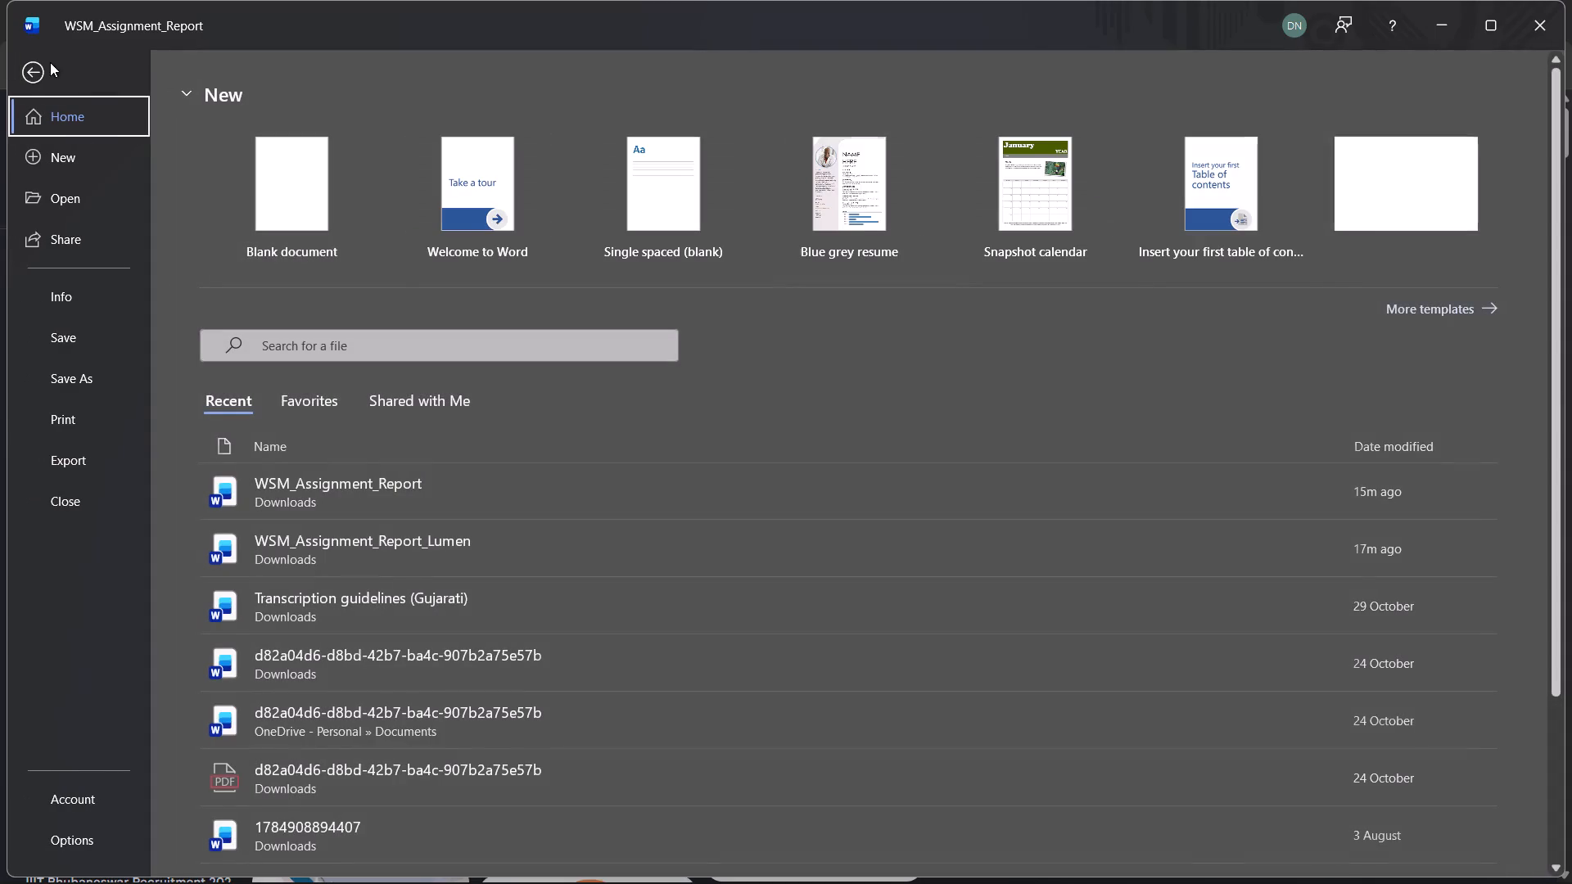
{"action": "left_click", "coordinate": [77, 381]}
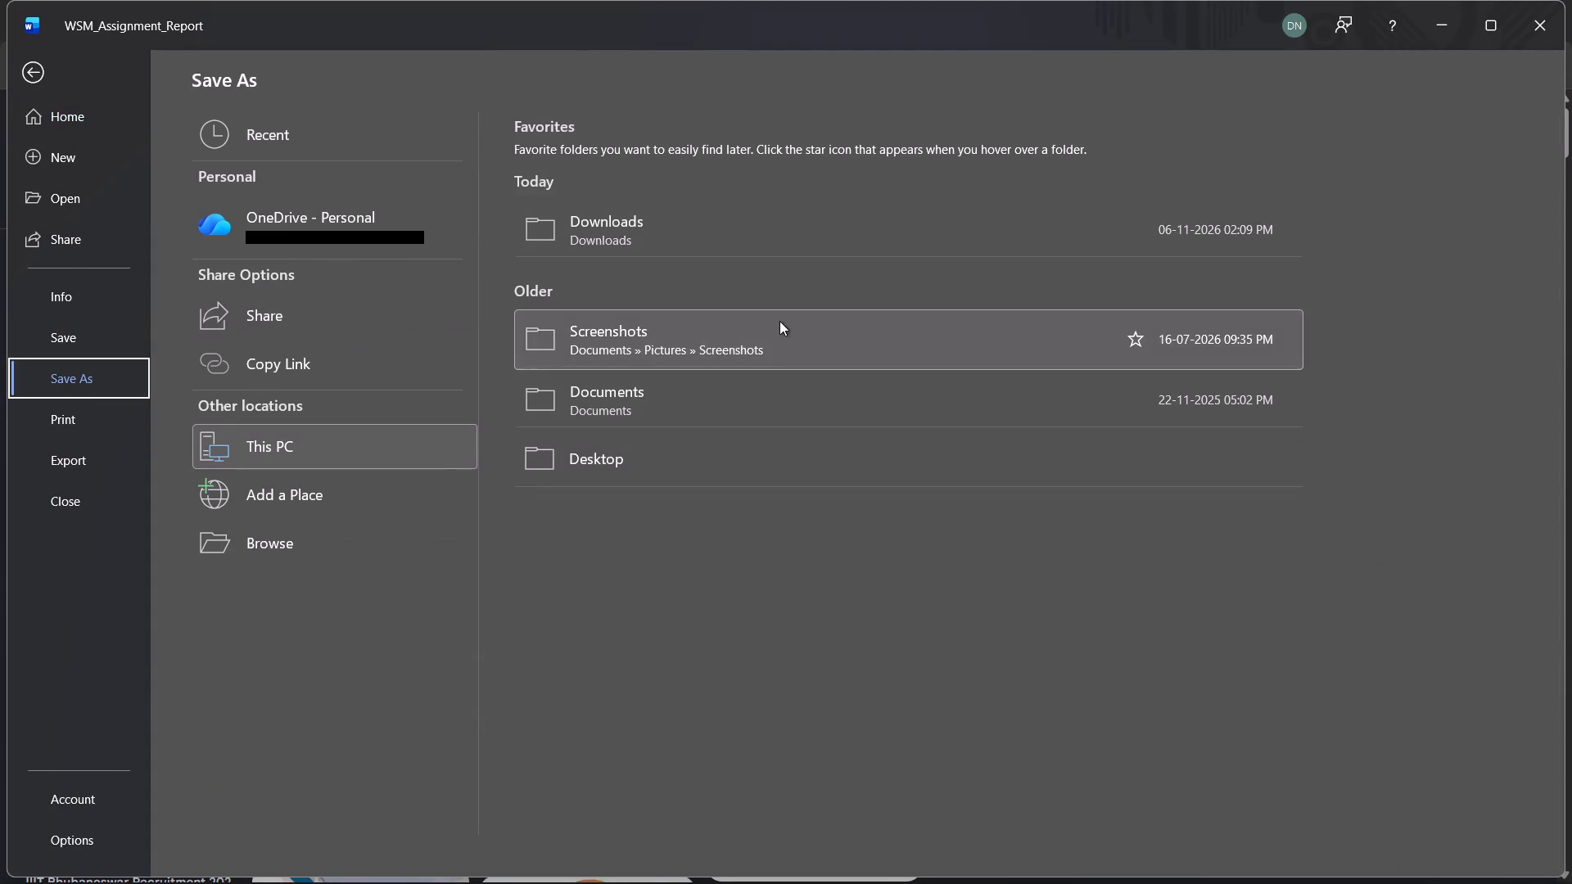
{"action": "left_click", "coordinate": [274, 431]}
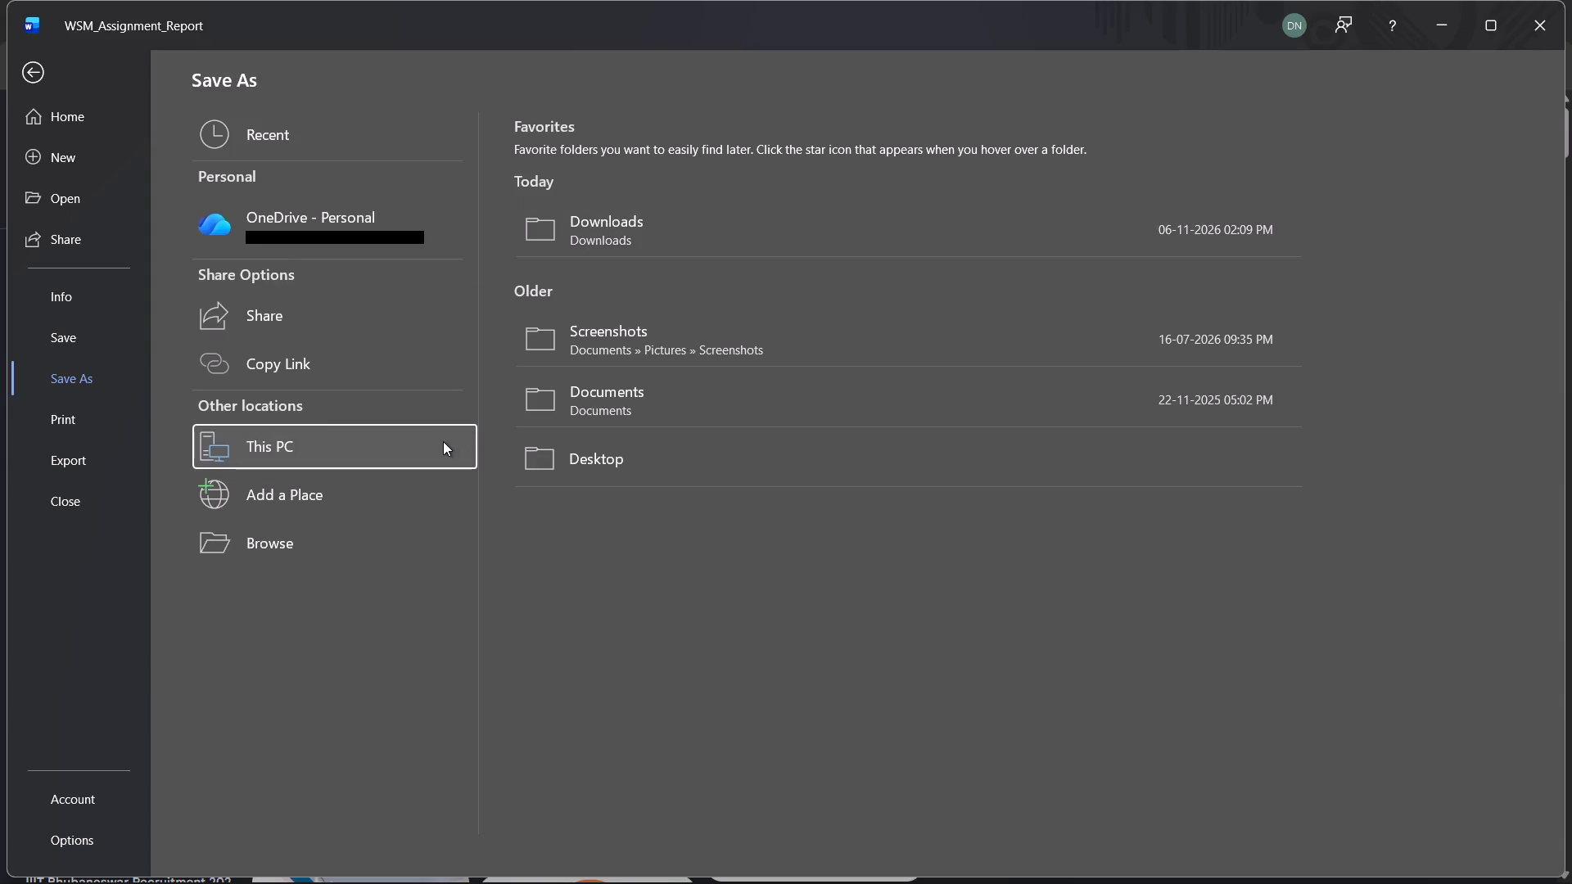
{"action": "left_click_drag", "start_coordinate": [443, 441], "coordinate": [463, 443]}
{"action": "double_click", "coordinate": [610, 394]}
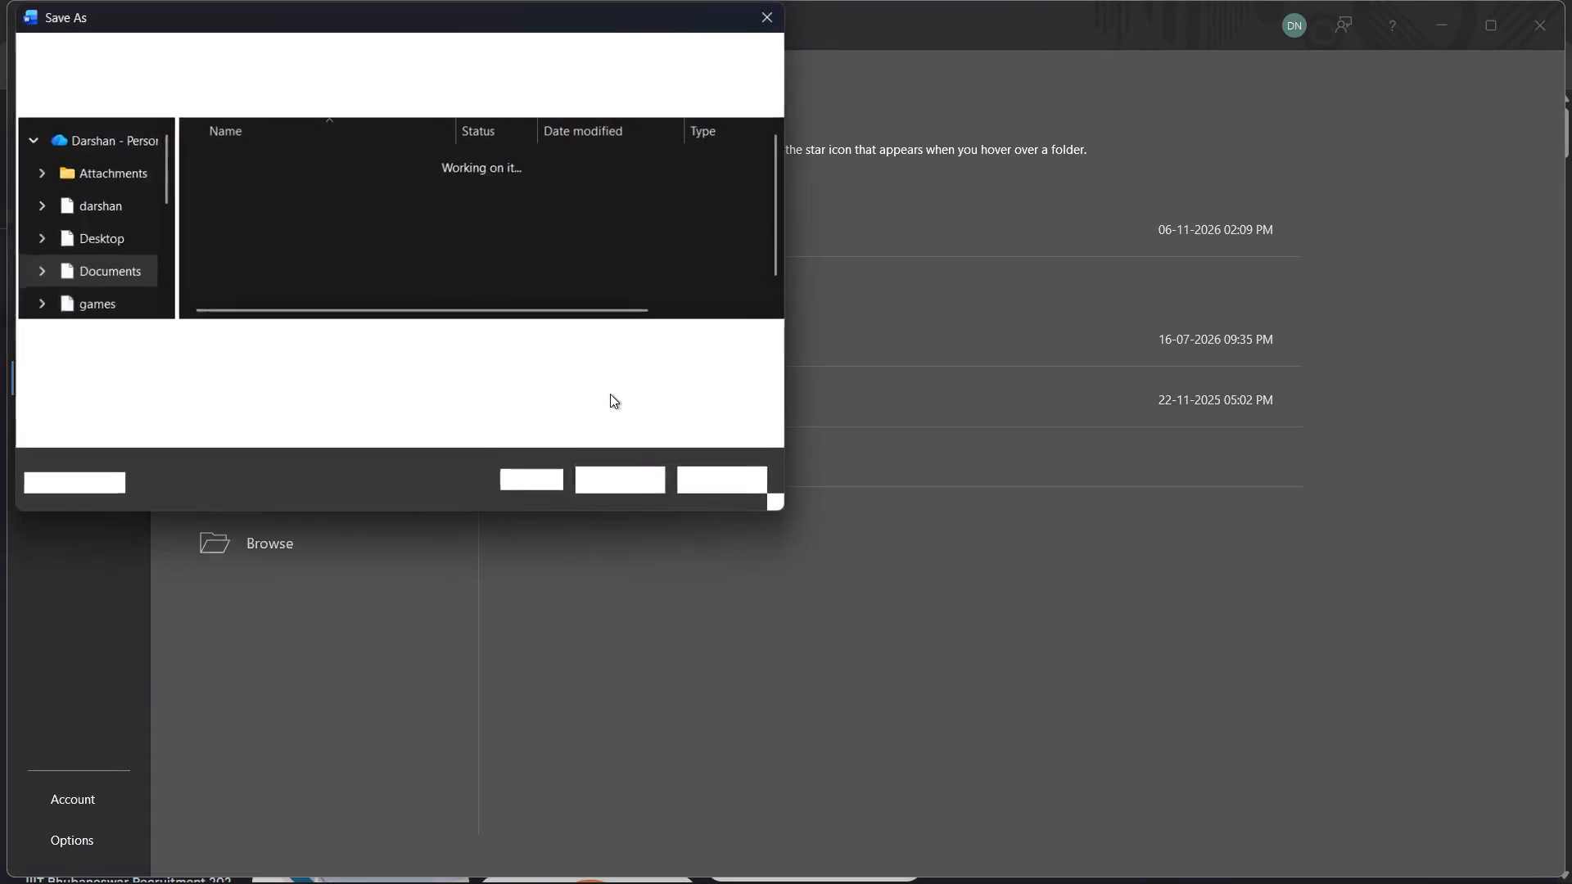
{"action": "scroll", "coordinate": [356, 241], "scroll_direction": "up", "scroll_amount": 1}
{"action": "scroll", "coordinate": [356, 241], "scroll_direction": "down", "scroll_amount": 2}
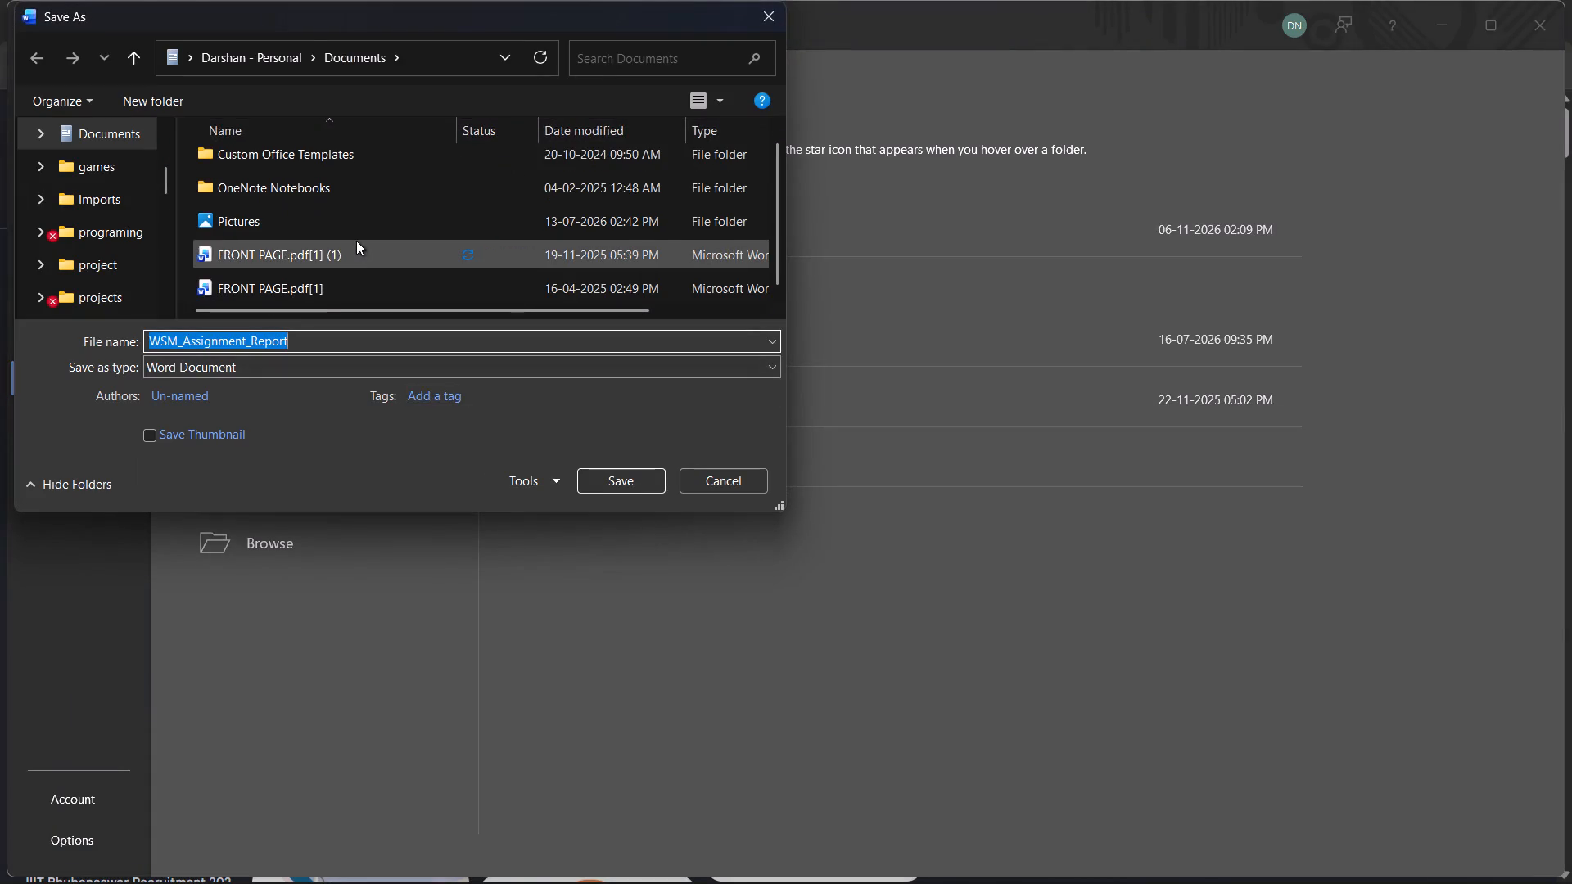
{"action": "left_click", "coordinate": [391, 346]}
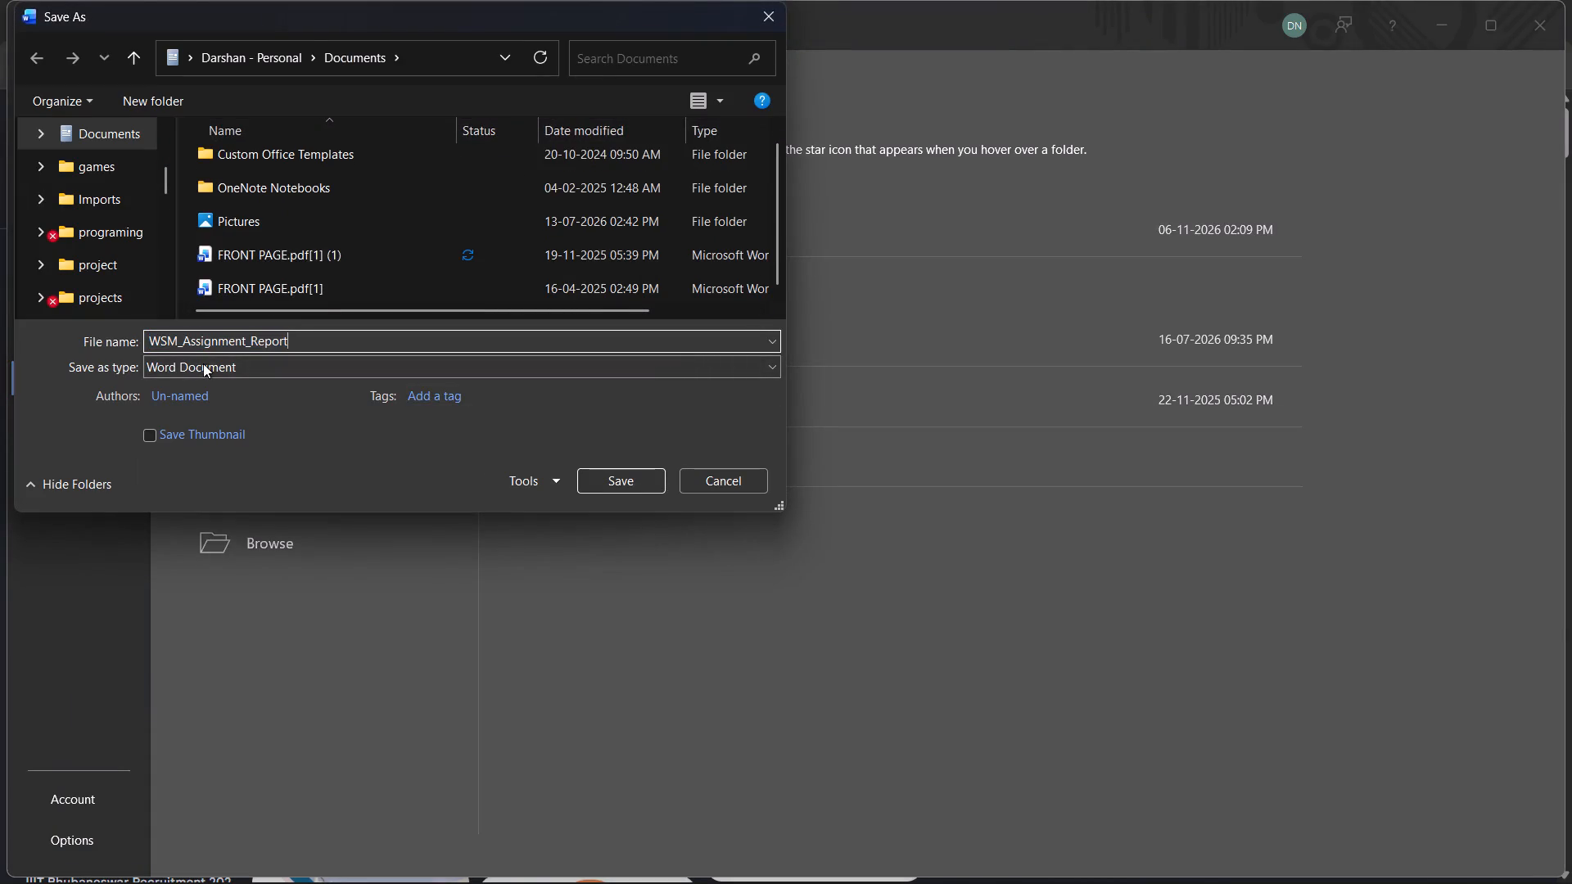
{"action": "left_click", "coordinate": [160, 342]}
{"action": "key", "text": "Left"}
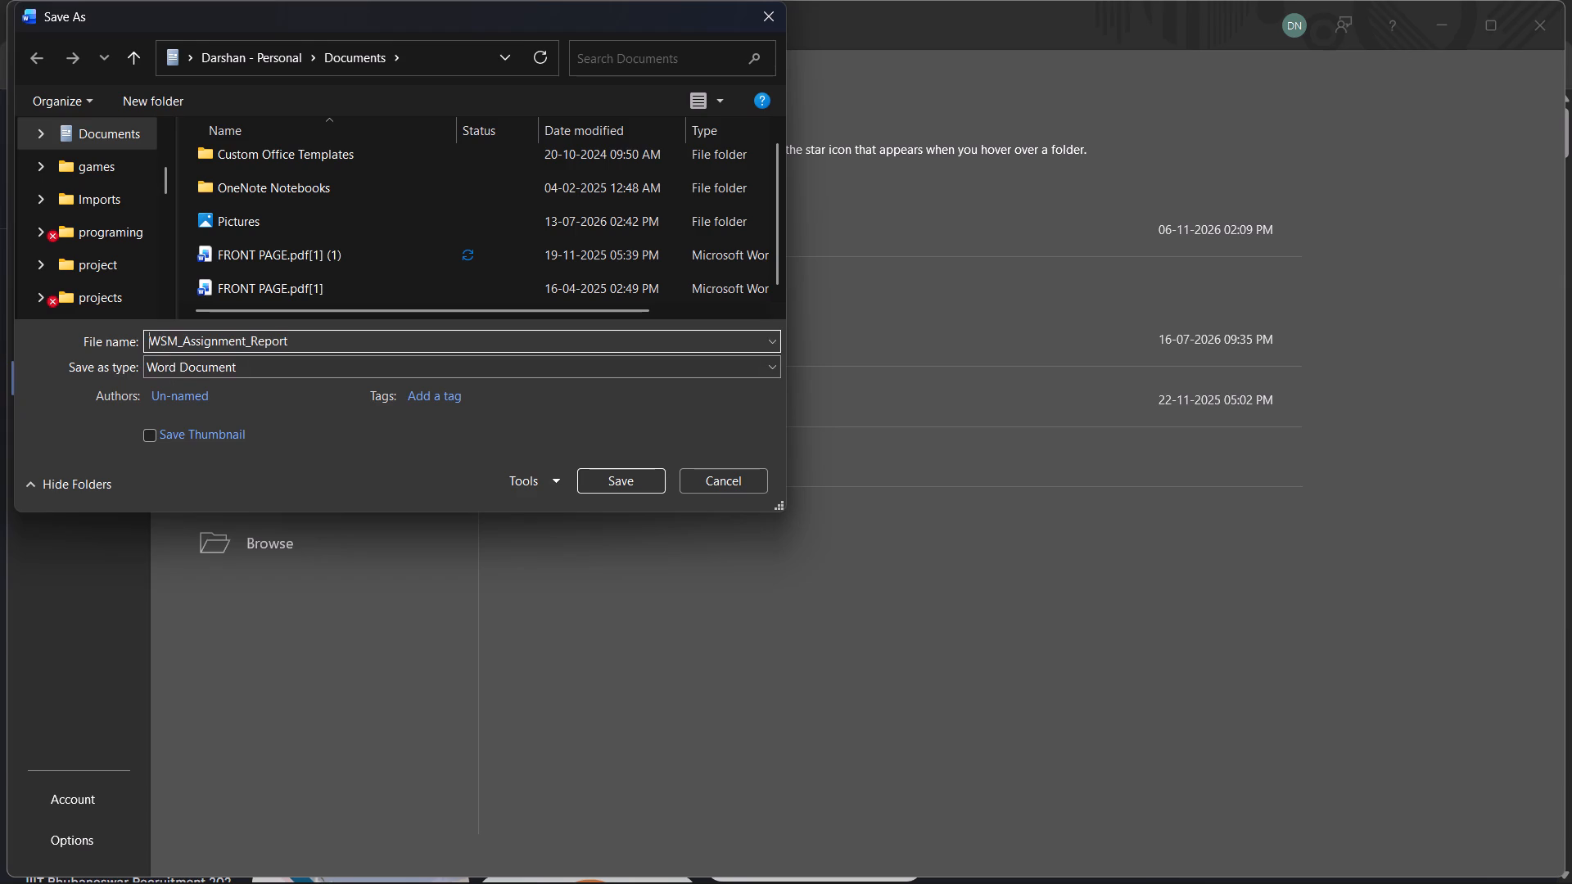
{"action": "key", "text": "shift+b"}
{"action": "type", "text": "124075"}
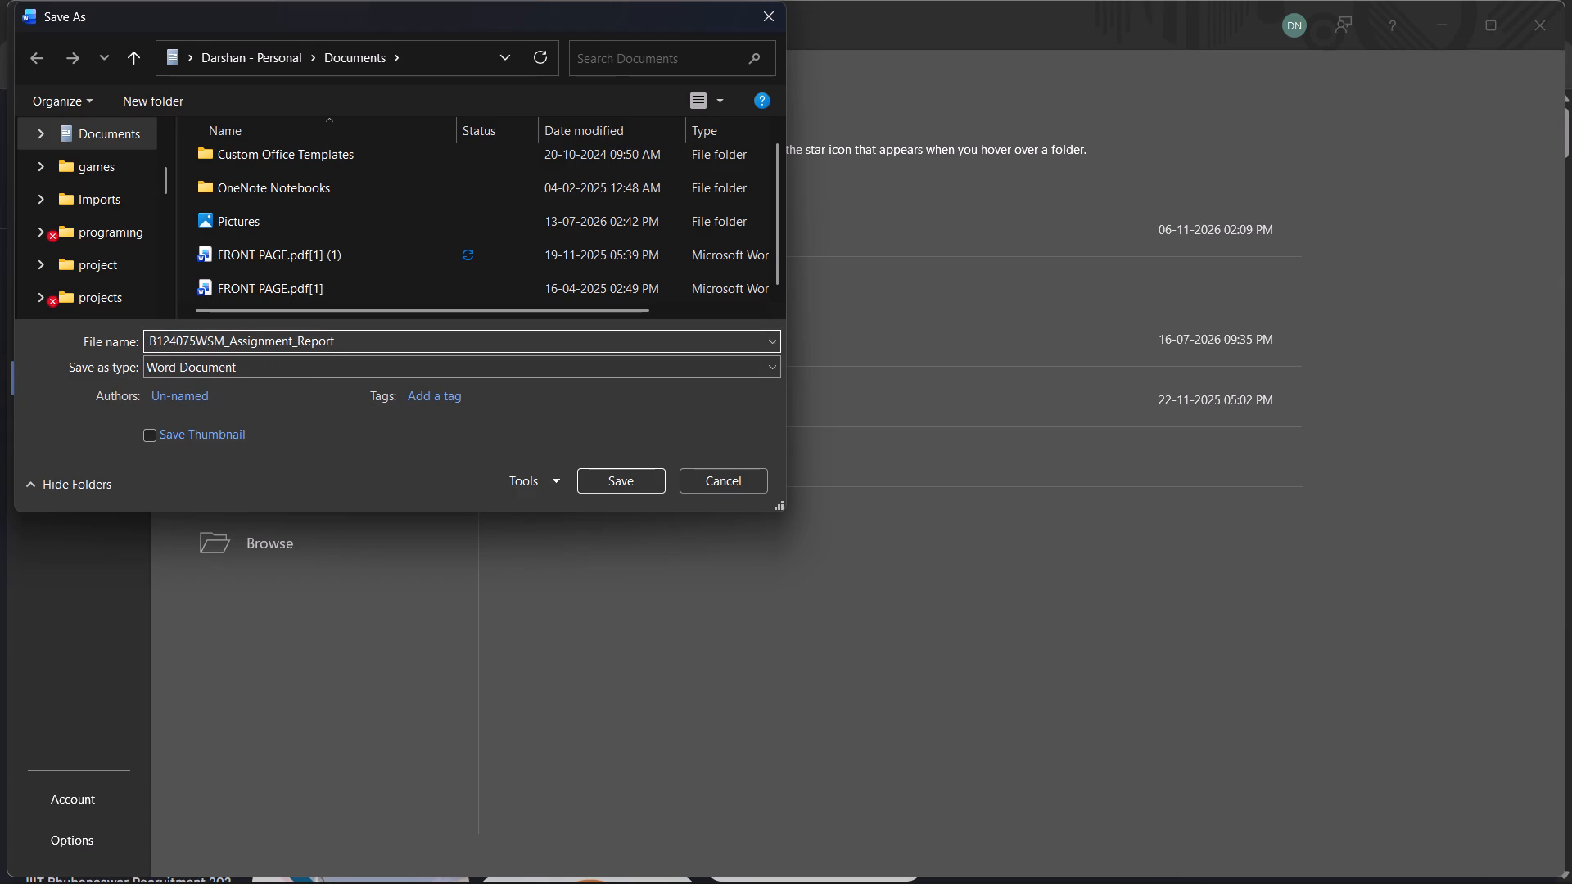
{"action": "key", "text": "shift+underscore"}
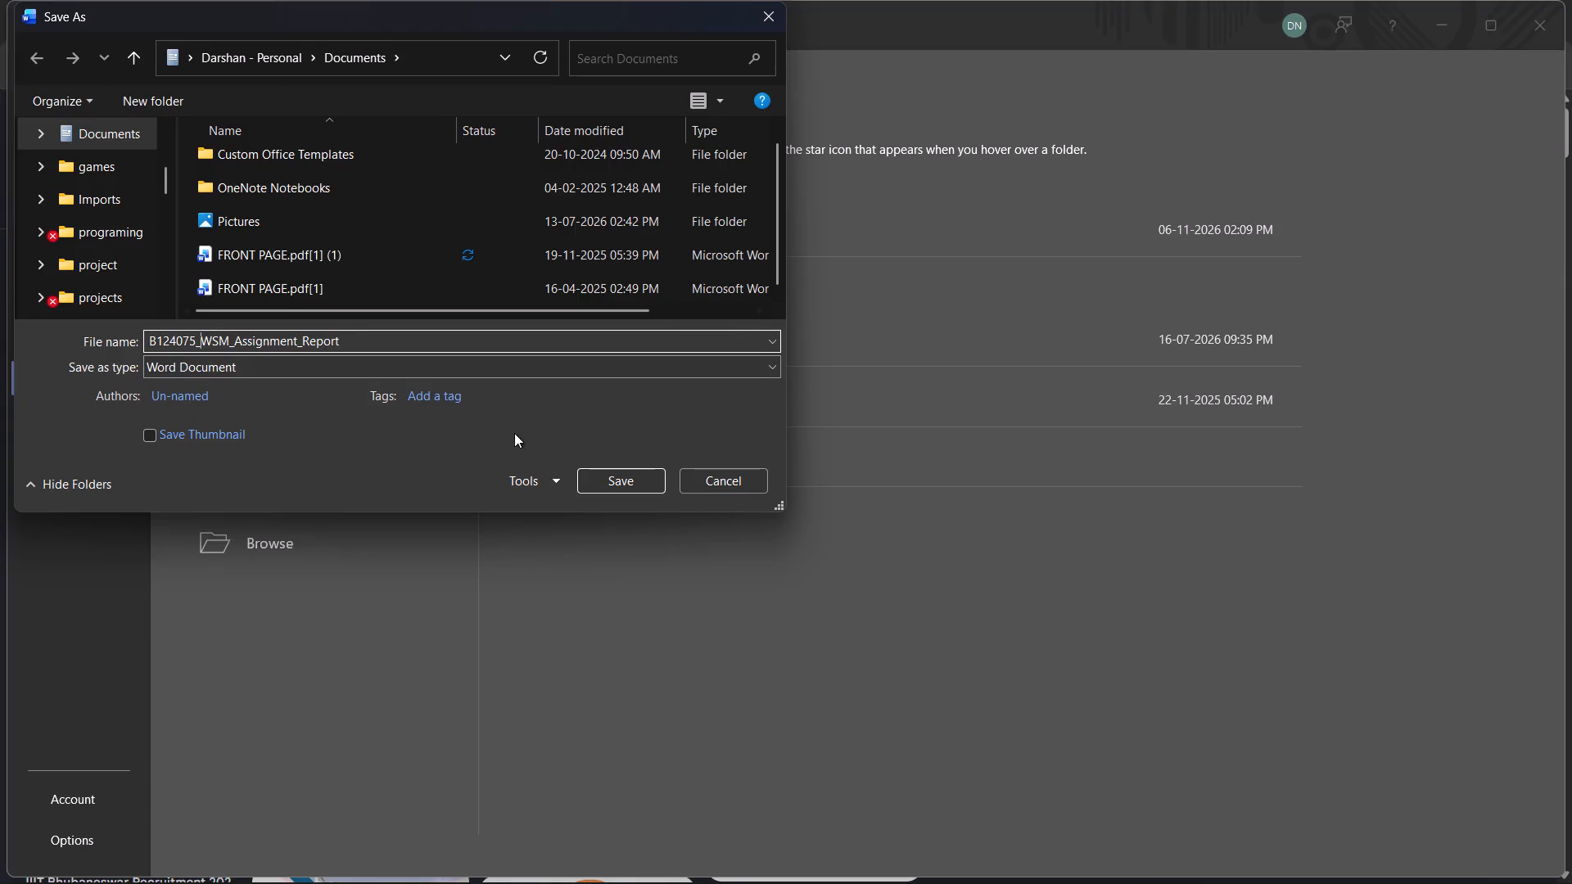
{"action": "left_click", "coordinate": [628, 480]}
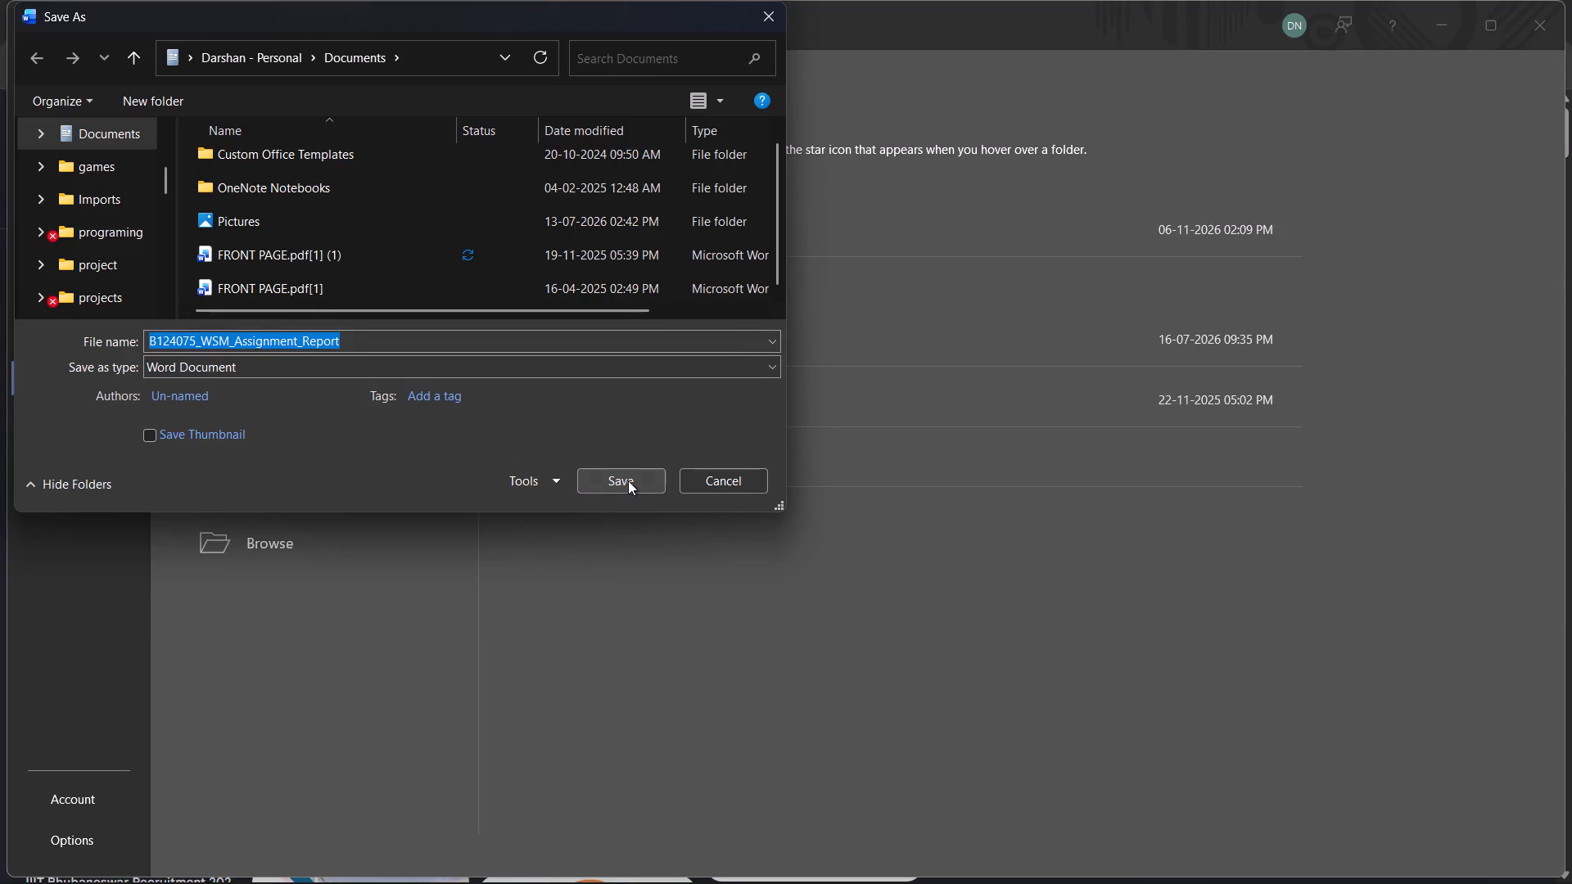
{"action": "left_click", "coordinate": [628, 480]}
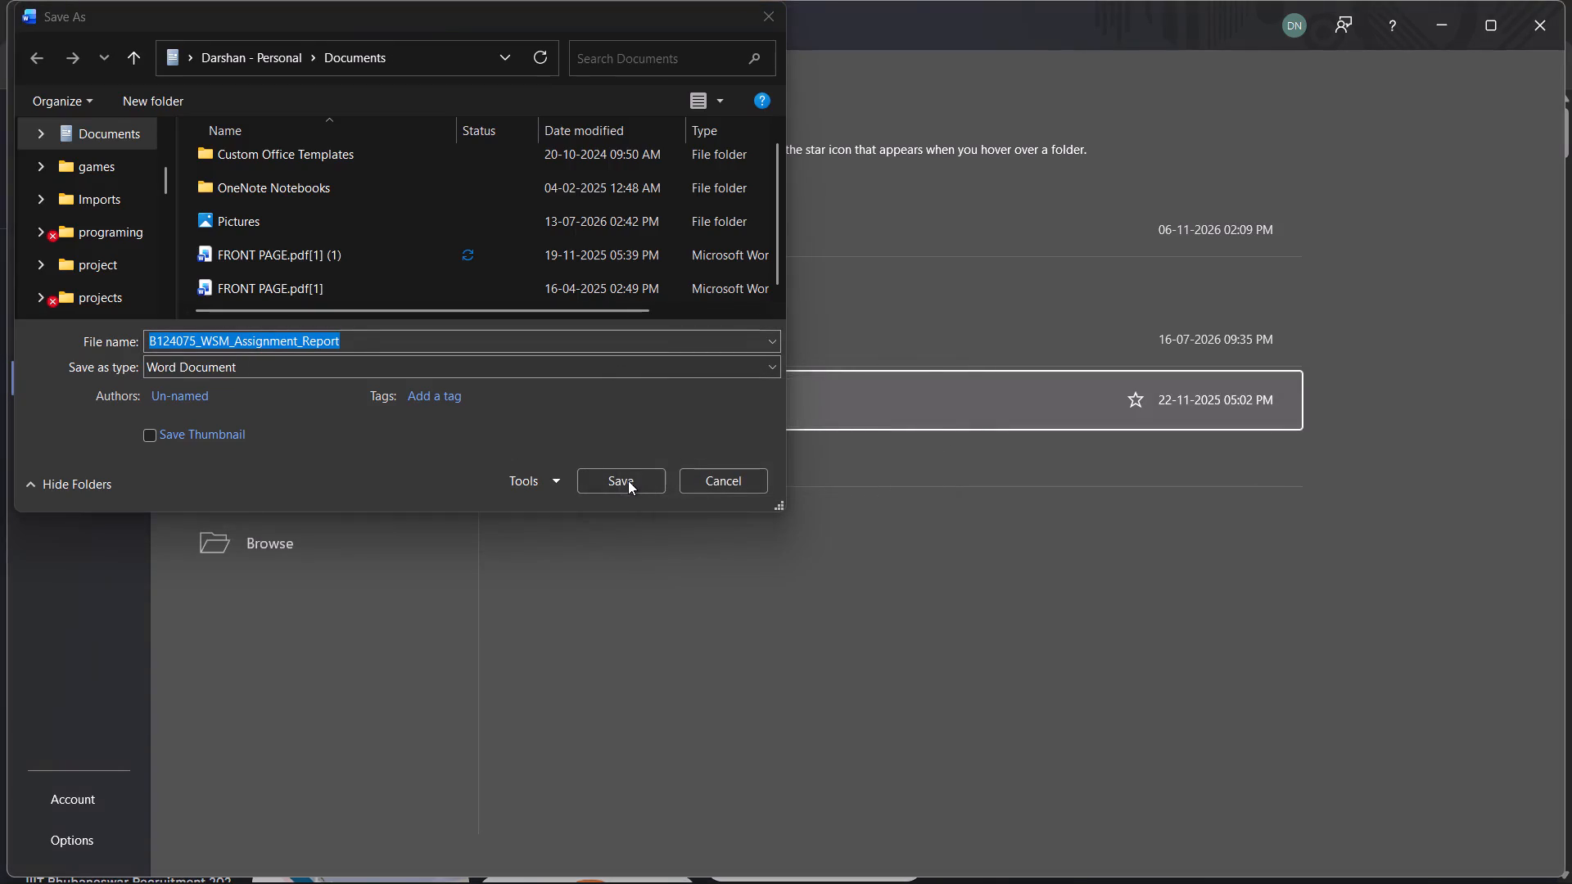
{"action": "left_click", "coordinate": [628, 480]}
Look over the report's pages, including the module descriptions and the dummy document figures.
{"action": "scroll", "coordinate": [721, 361], "scroll_direction": "down", "scroll_amount": 4}
{"action": "scroll", "coordinate": [721, 361], "scroll_direction": "up", "scroll_amount": 15}
{"action": "scroll", "coordinate": [721, 361], "scroll_direction": "down", "scroll_amount": 7}
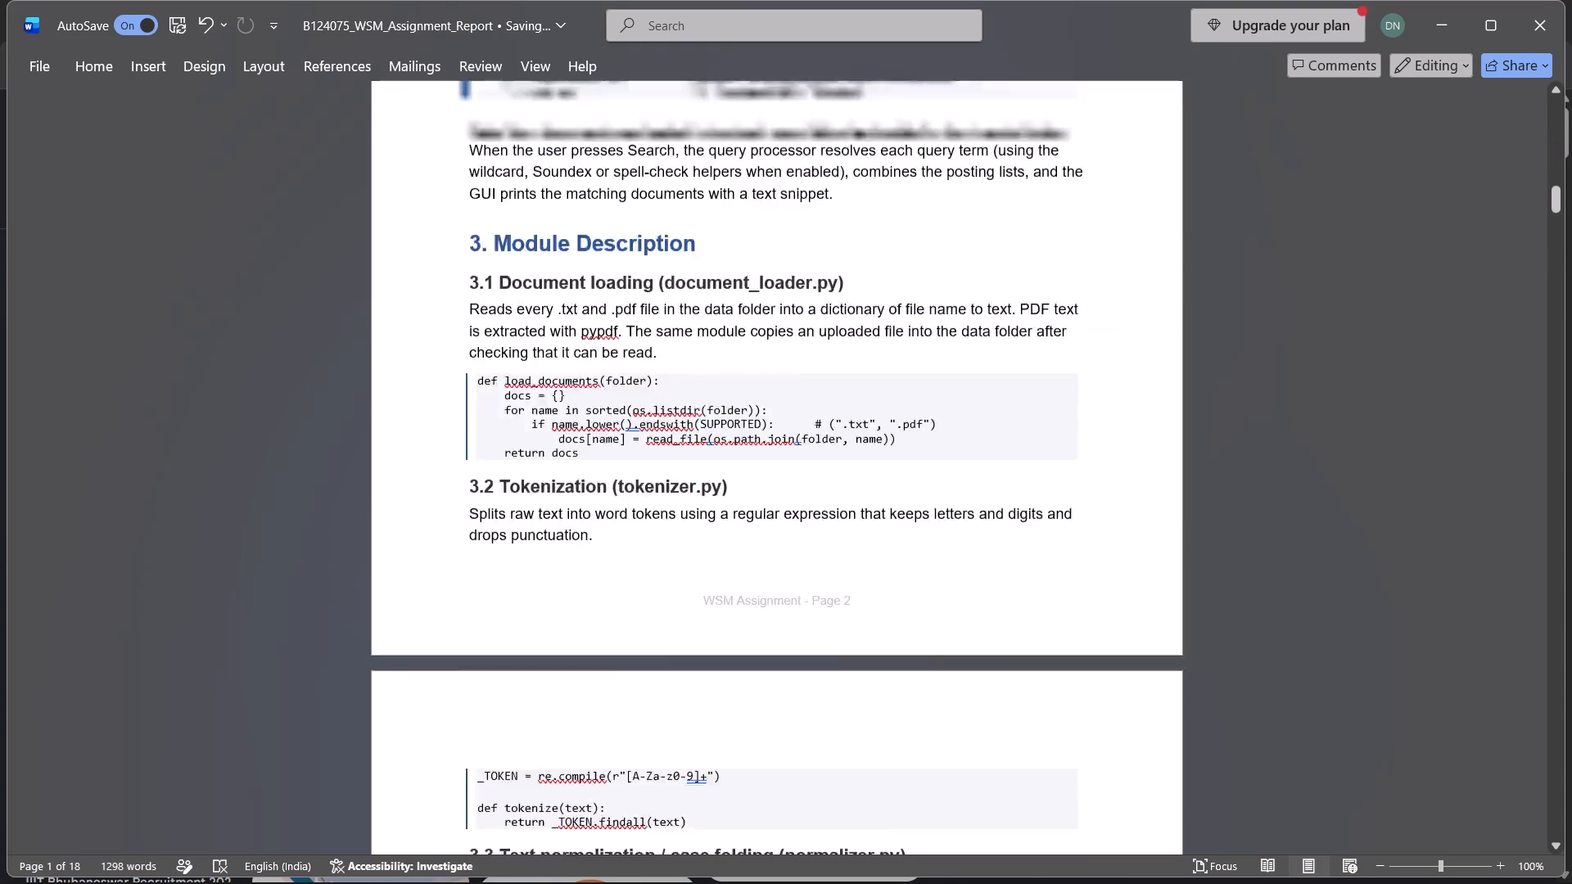
{"action": "scroll", "coordinate": [721, 361], "scroll_direction": "down", "scroll_amount": 7}
{"action": "scroll", "coordinate": [721, 361], "scroll_direction": "up", "scroll_amount": 11}
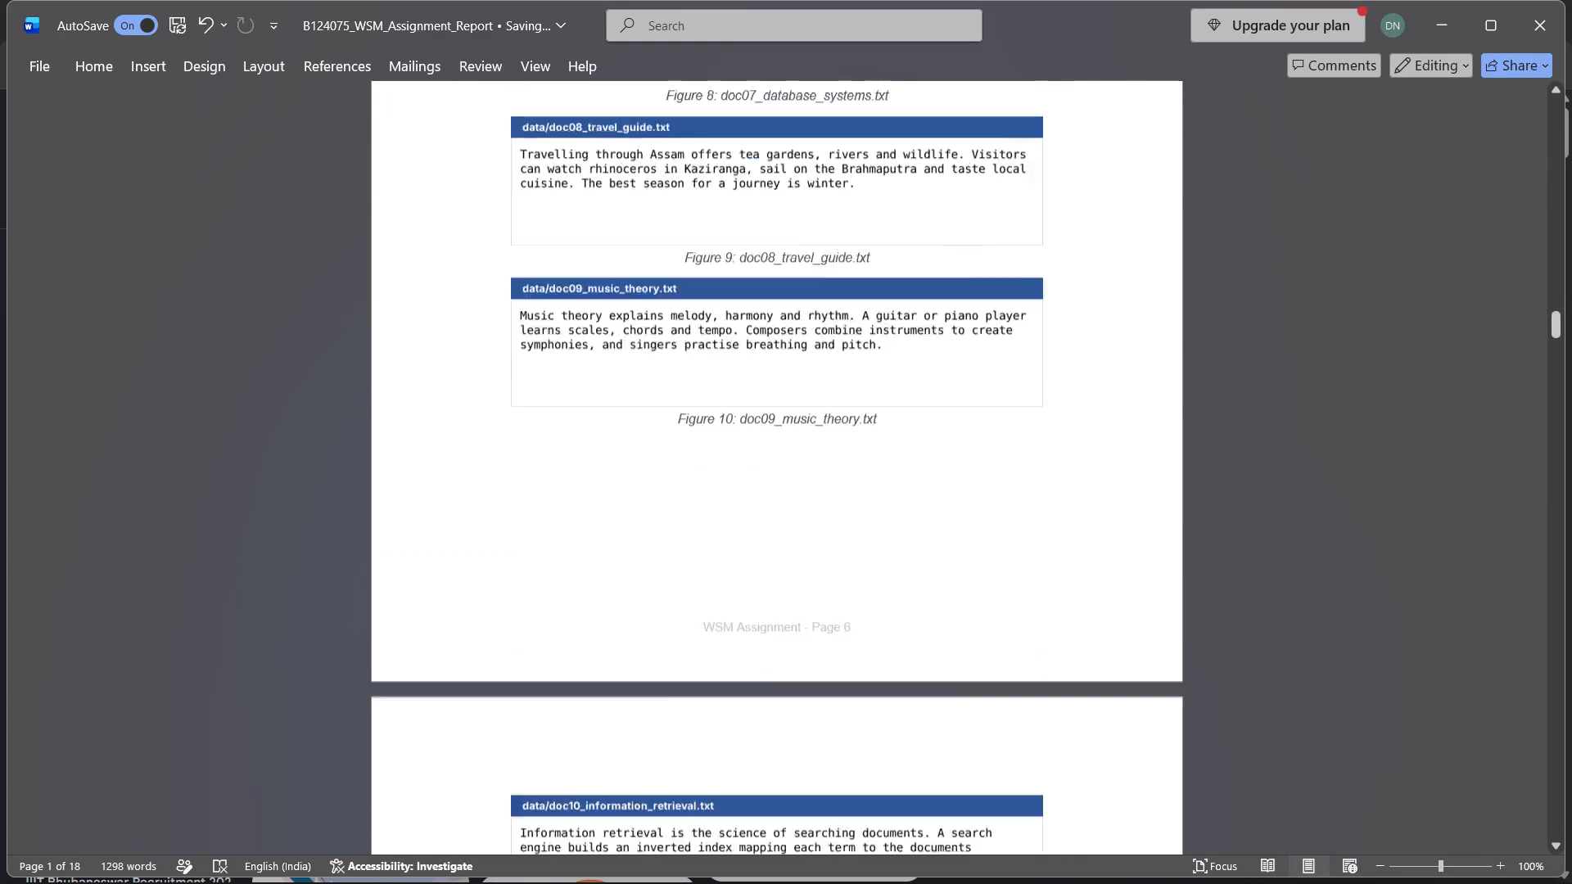
{"action": "scroll", "coordinate": [721, 361], "scroll_direction": "up", "scroll_amount": 2}
Close the report and the browser window behind it.
{"action": "left_click", "coordinate": [1539, 29]}
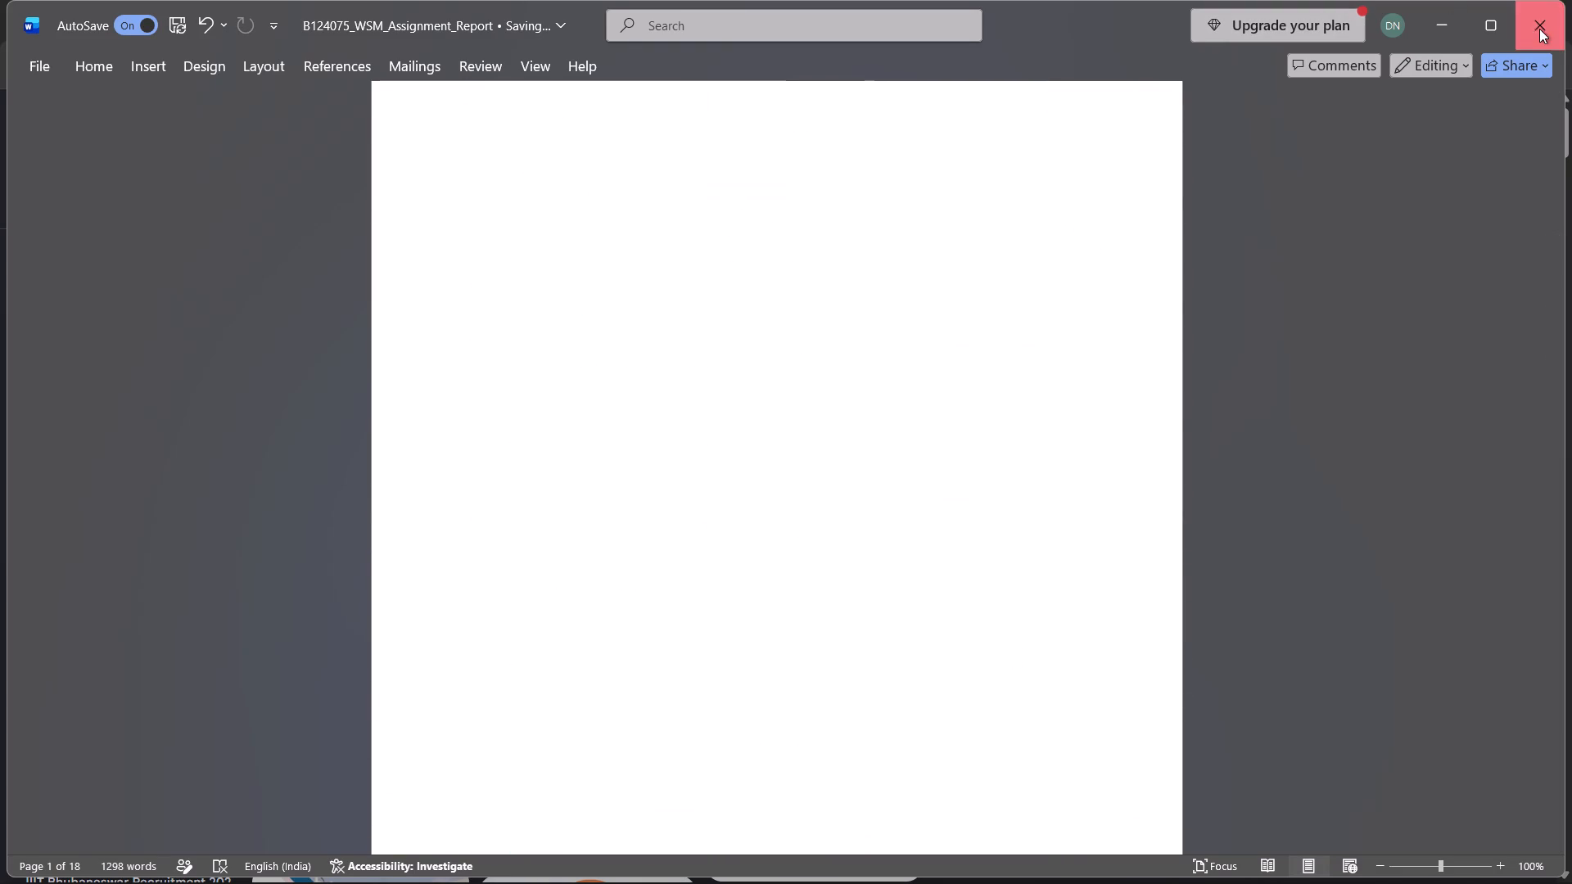
{"action": "left_click", "coordinate": [1547, 0]}
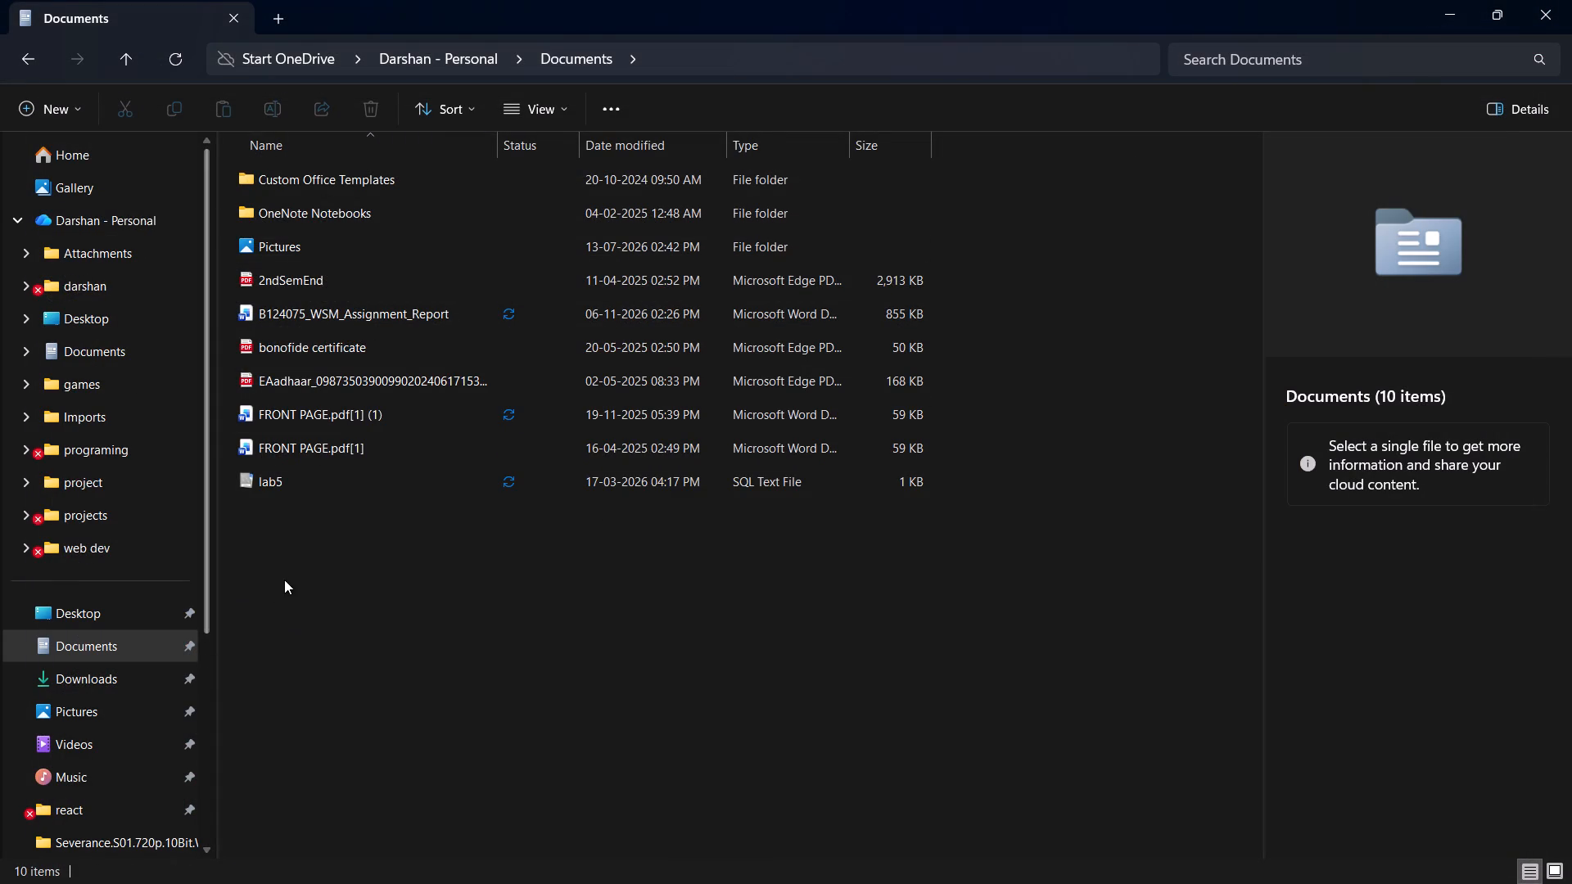
Reopen the ID-prefixed Word report from the Documents folder and save a PDF copy under the same name in Documents.
{"action": "double_click", "coordinate": [373, 318]}
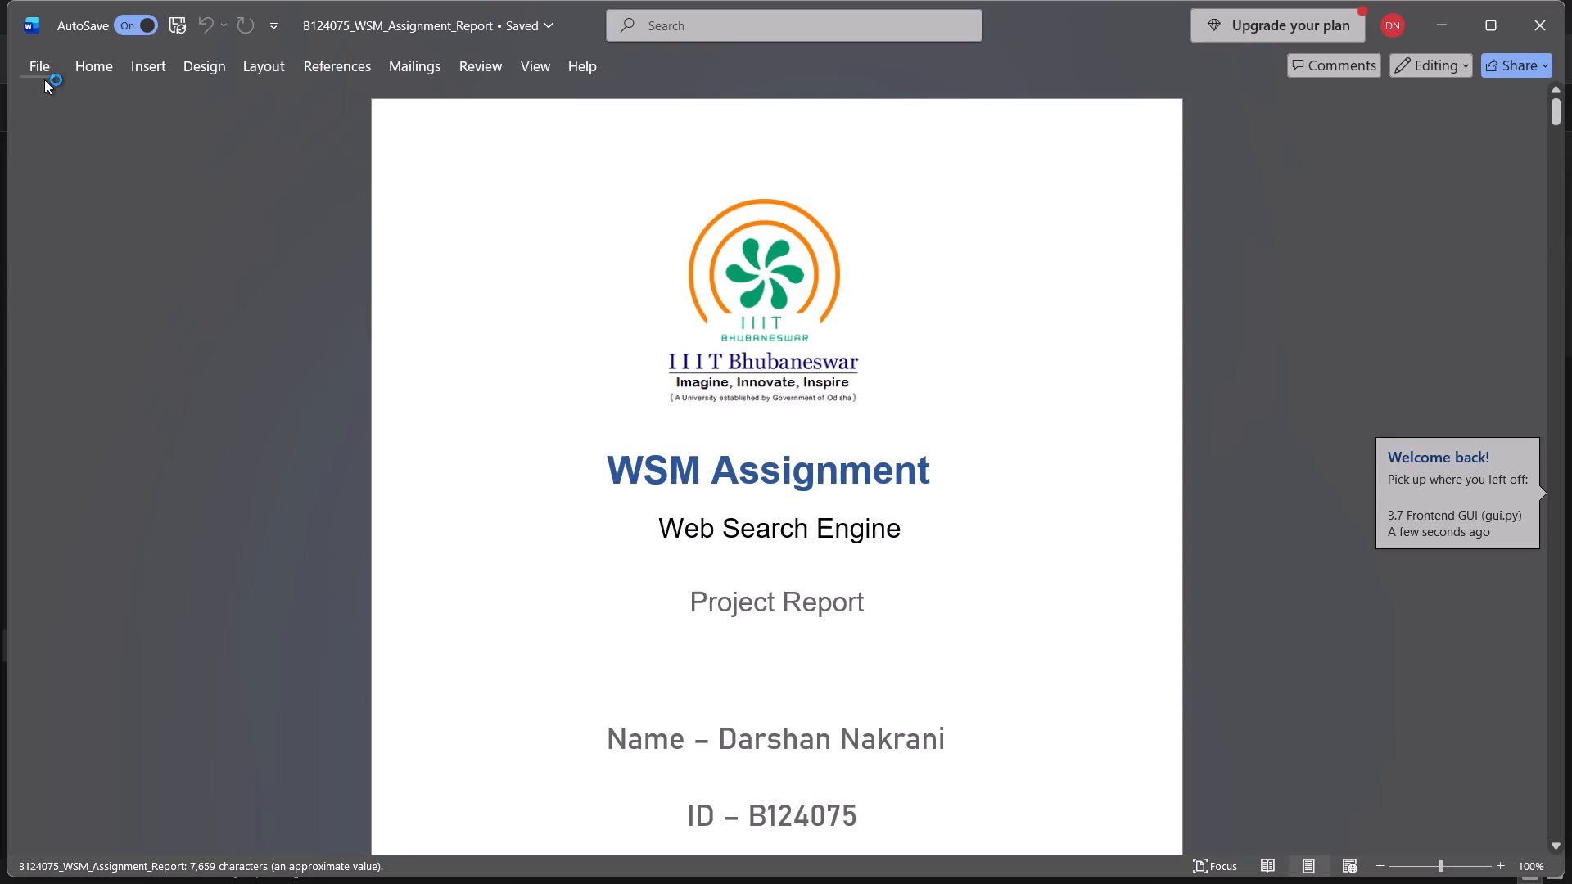
{"action": "left_click", "coordinate": [44, 79]}
{"action": "left_click", "coordinate": [73, 341]}
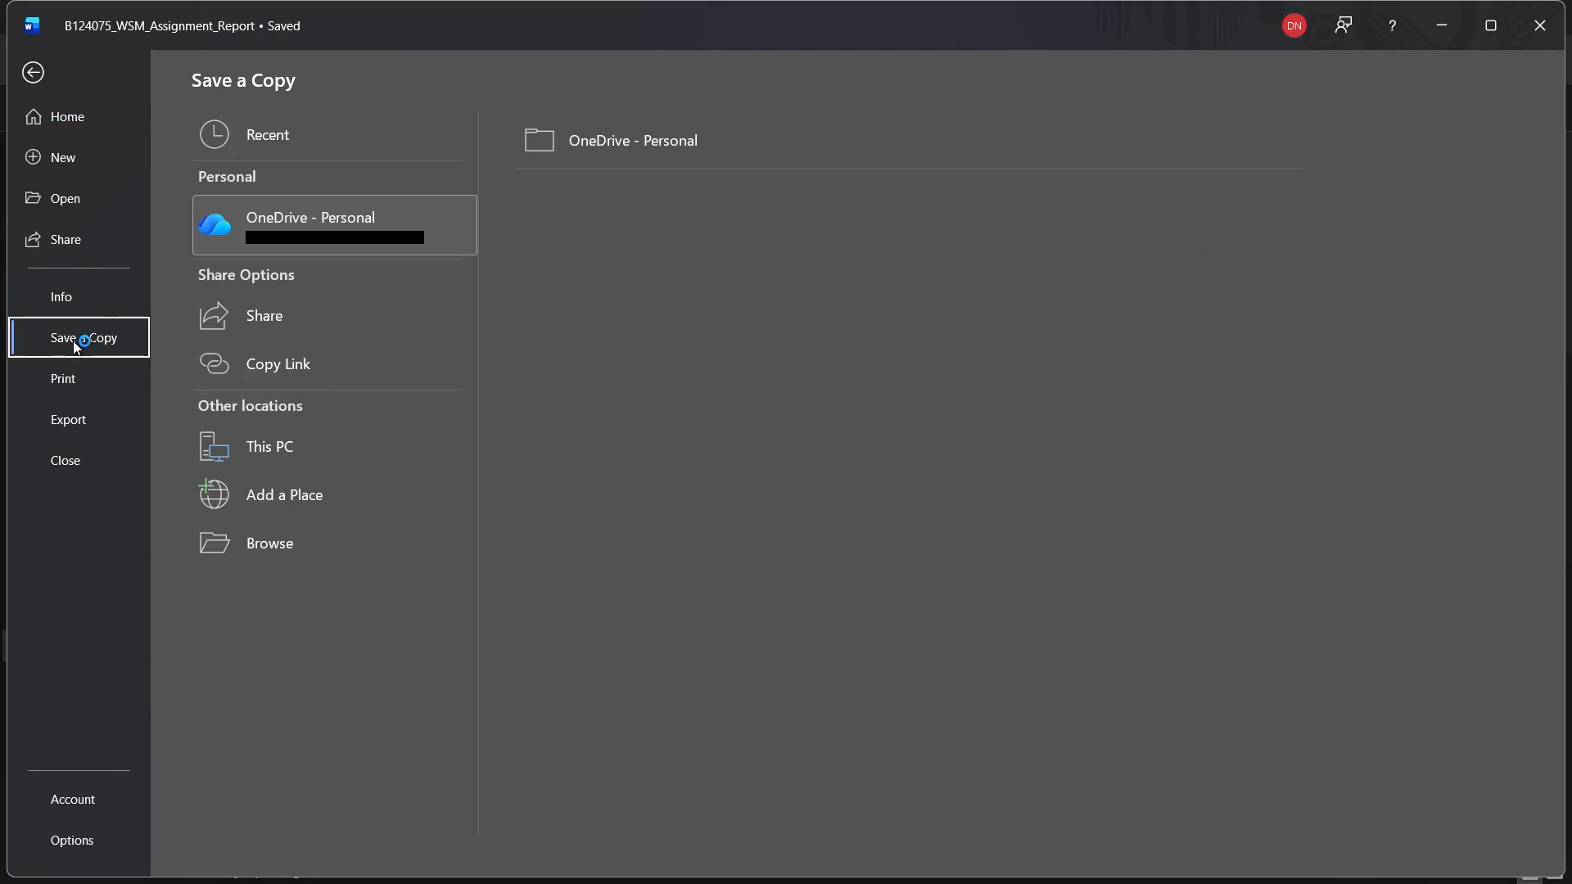
{"action": "left_click", "coordinate": [341, 452]}
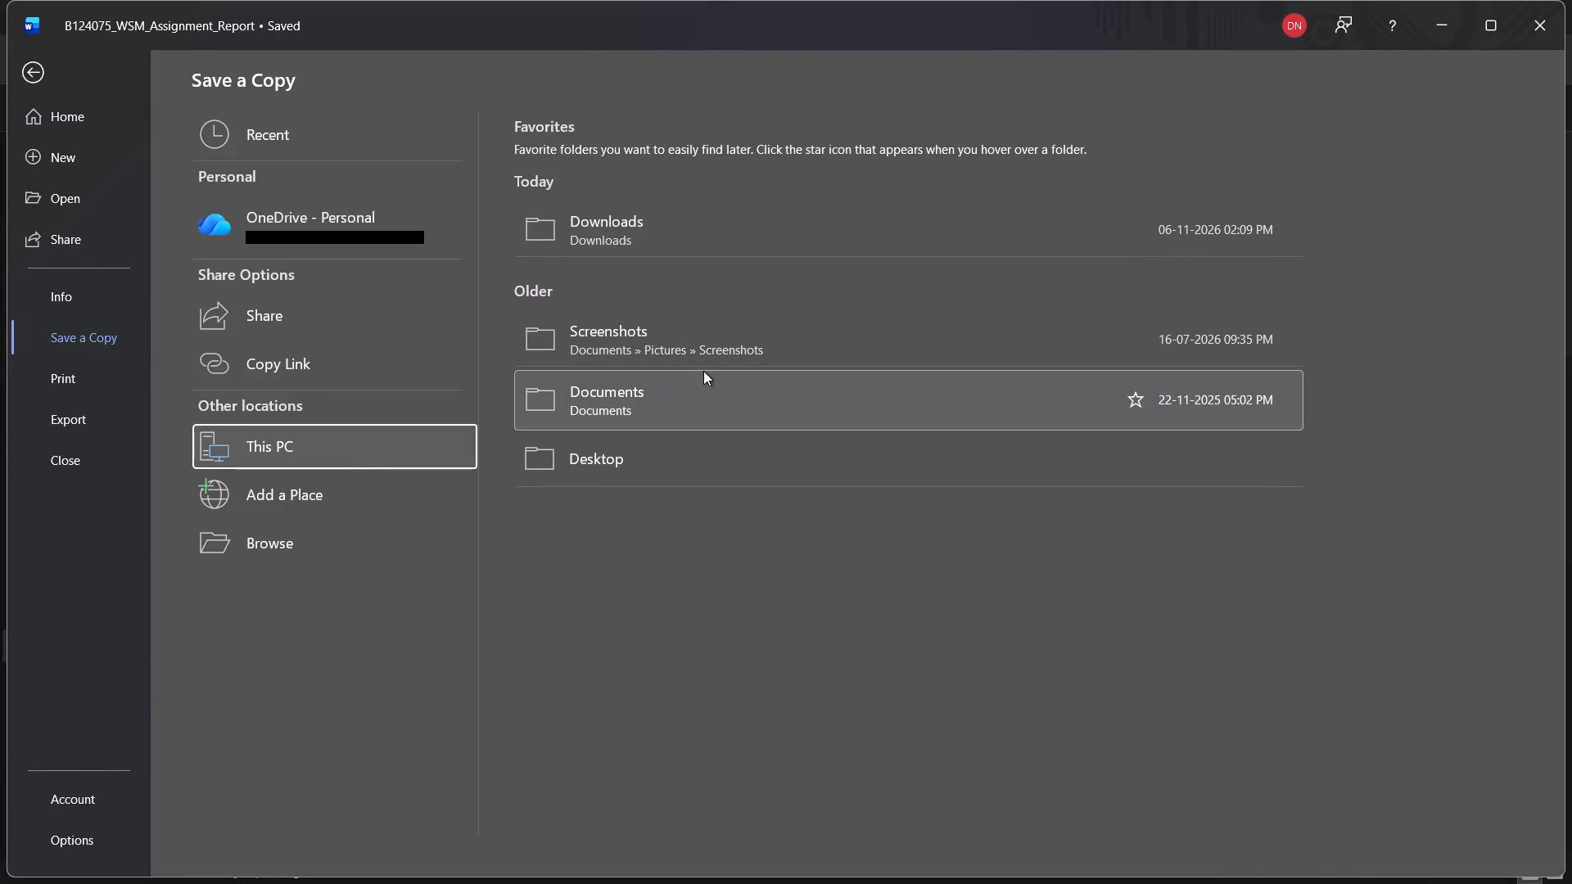
{"action": "double_click", "coordinate": [695, 389]}
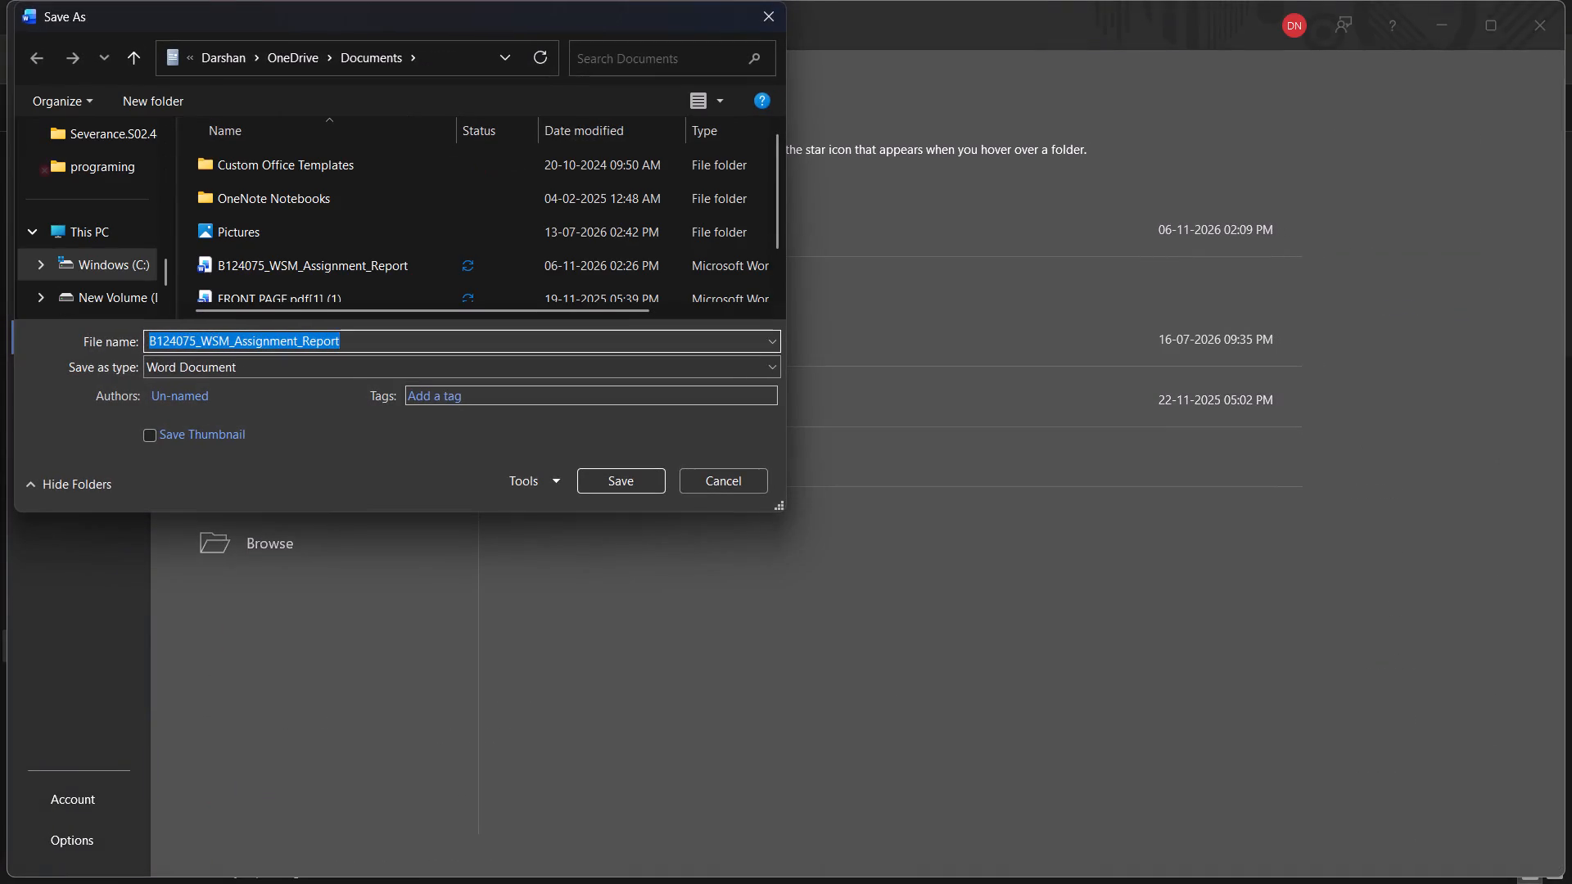
{"action": "left_click", "coordinate": [346, 370]}
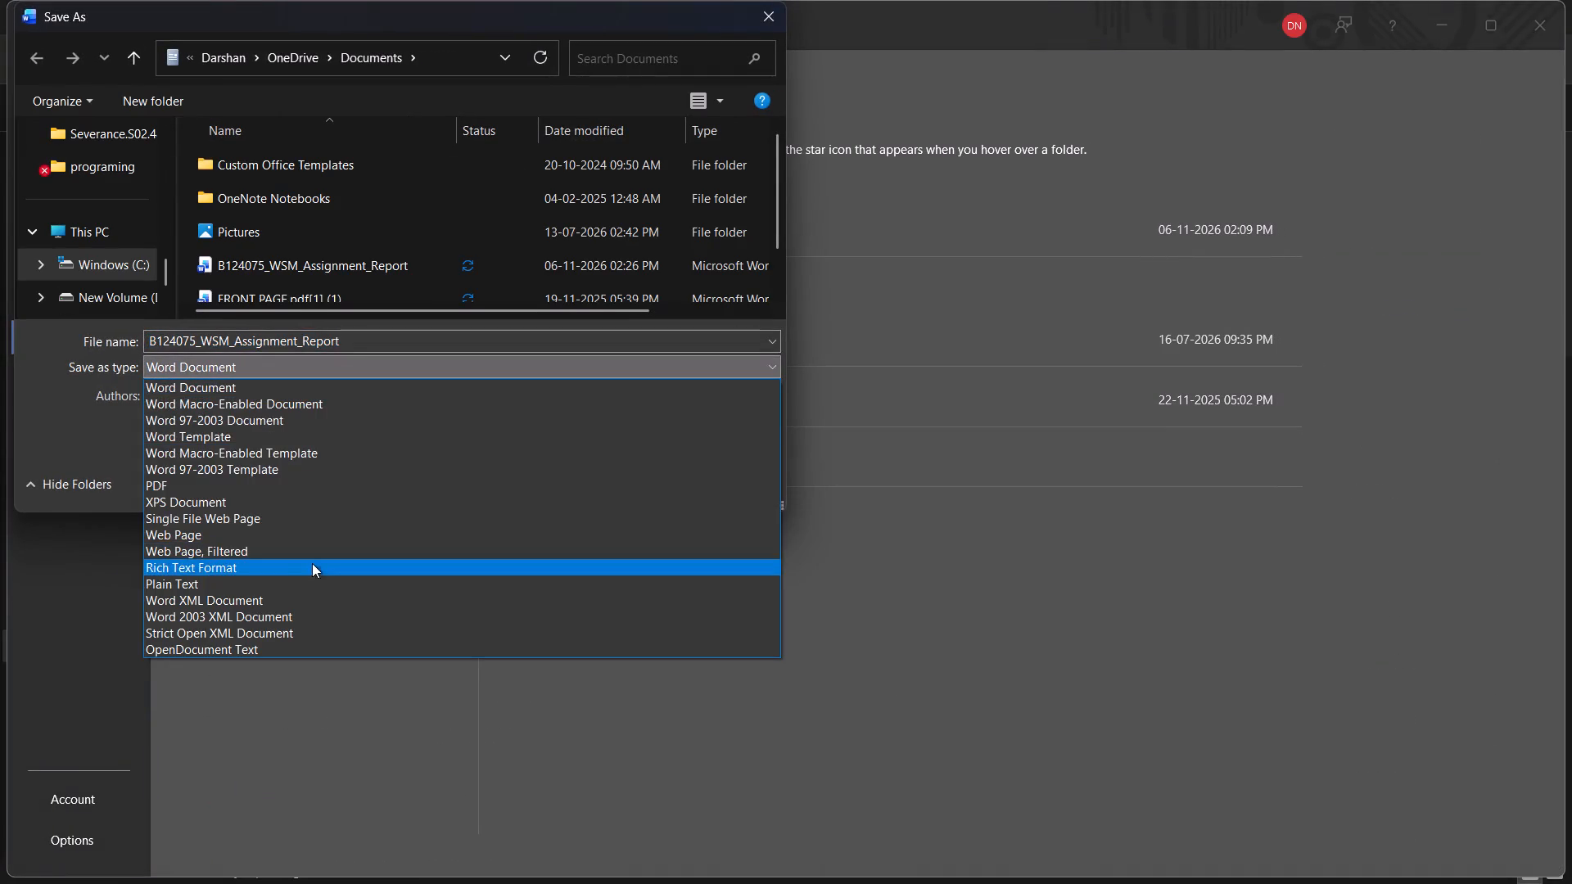
{"action": "left_click", "coordinate": [282, 485]}
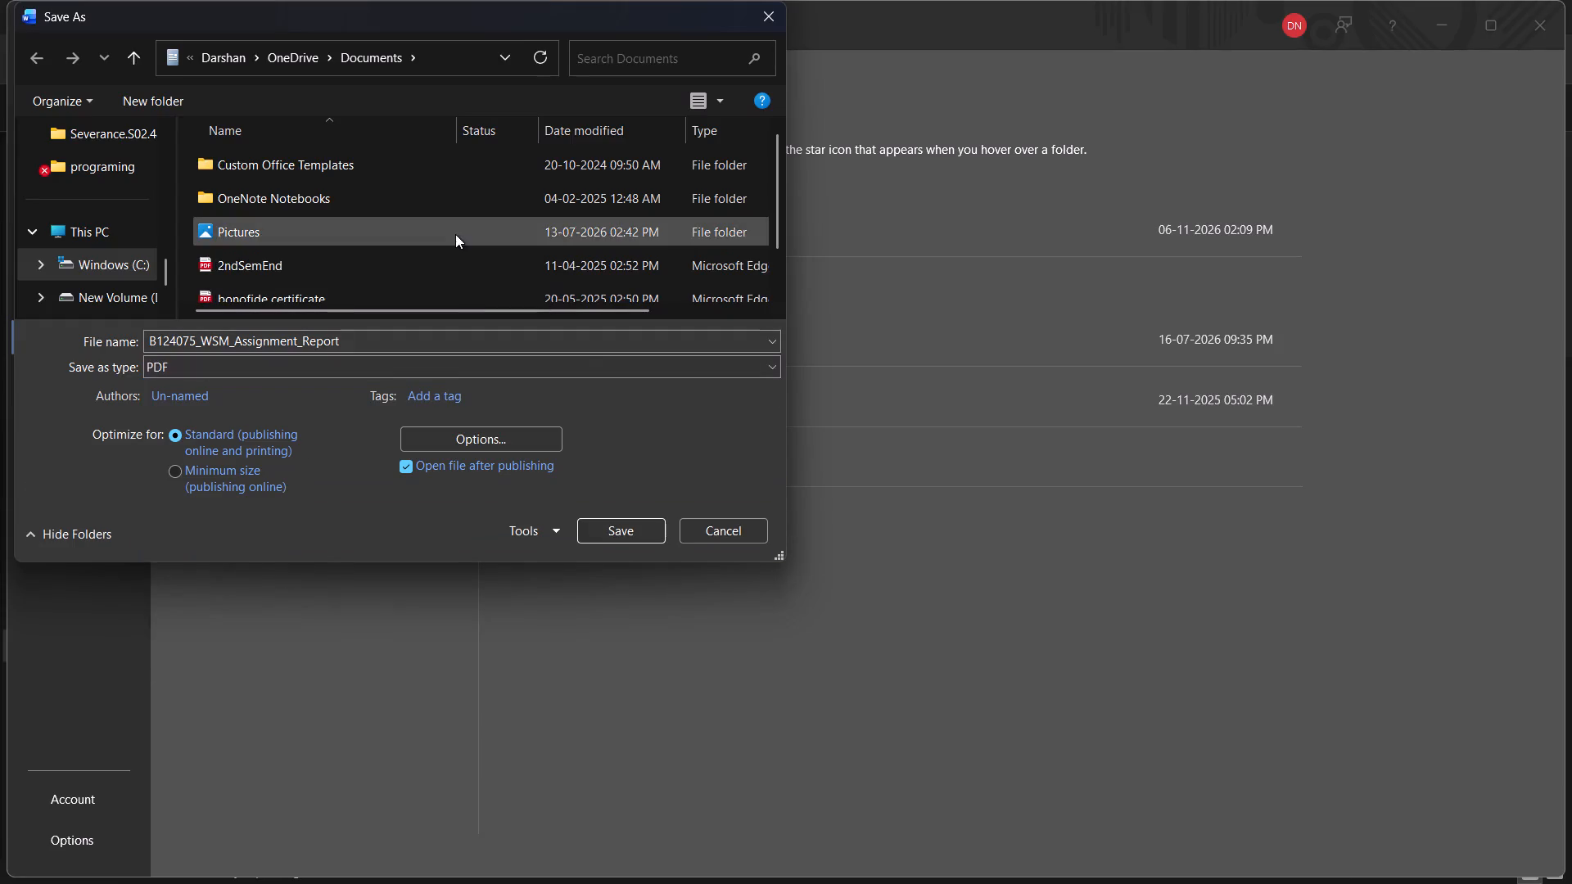
{"action": "left_click", "coordinate": [643, 528]}
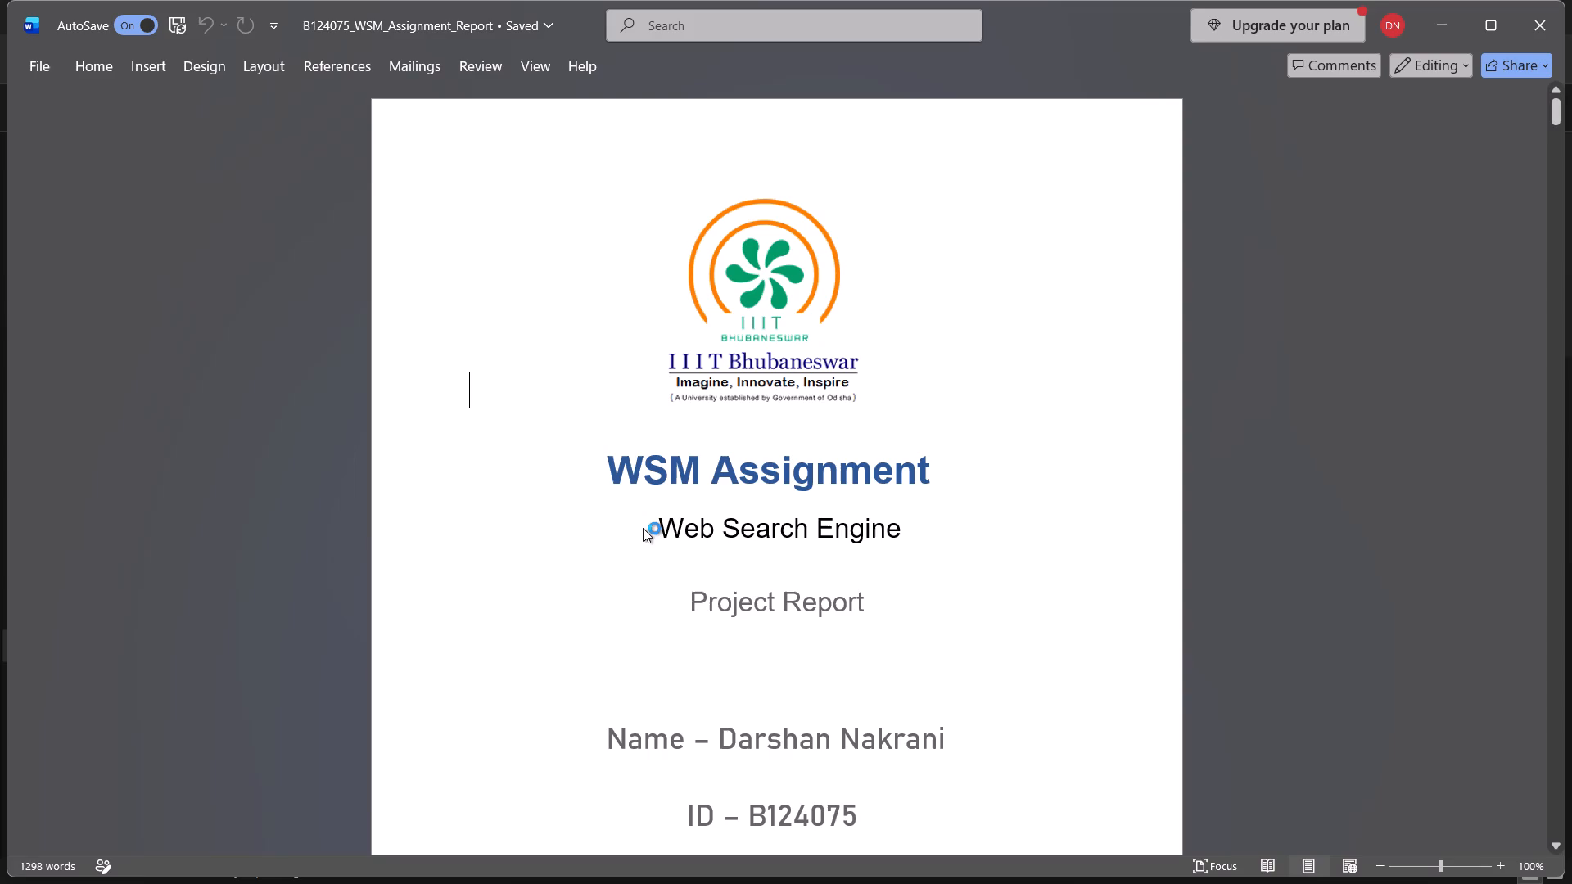
Review the exported PDF from the title page through the module descriptions and search demonstration figures.
{"action": "scroll", "coordinate": [643, 528], "scroll_direction": "down", "scroll_amount": 1}
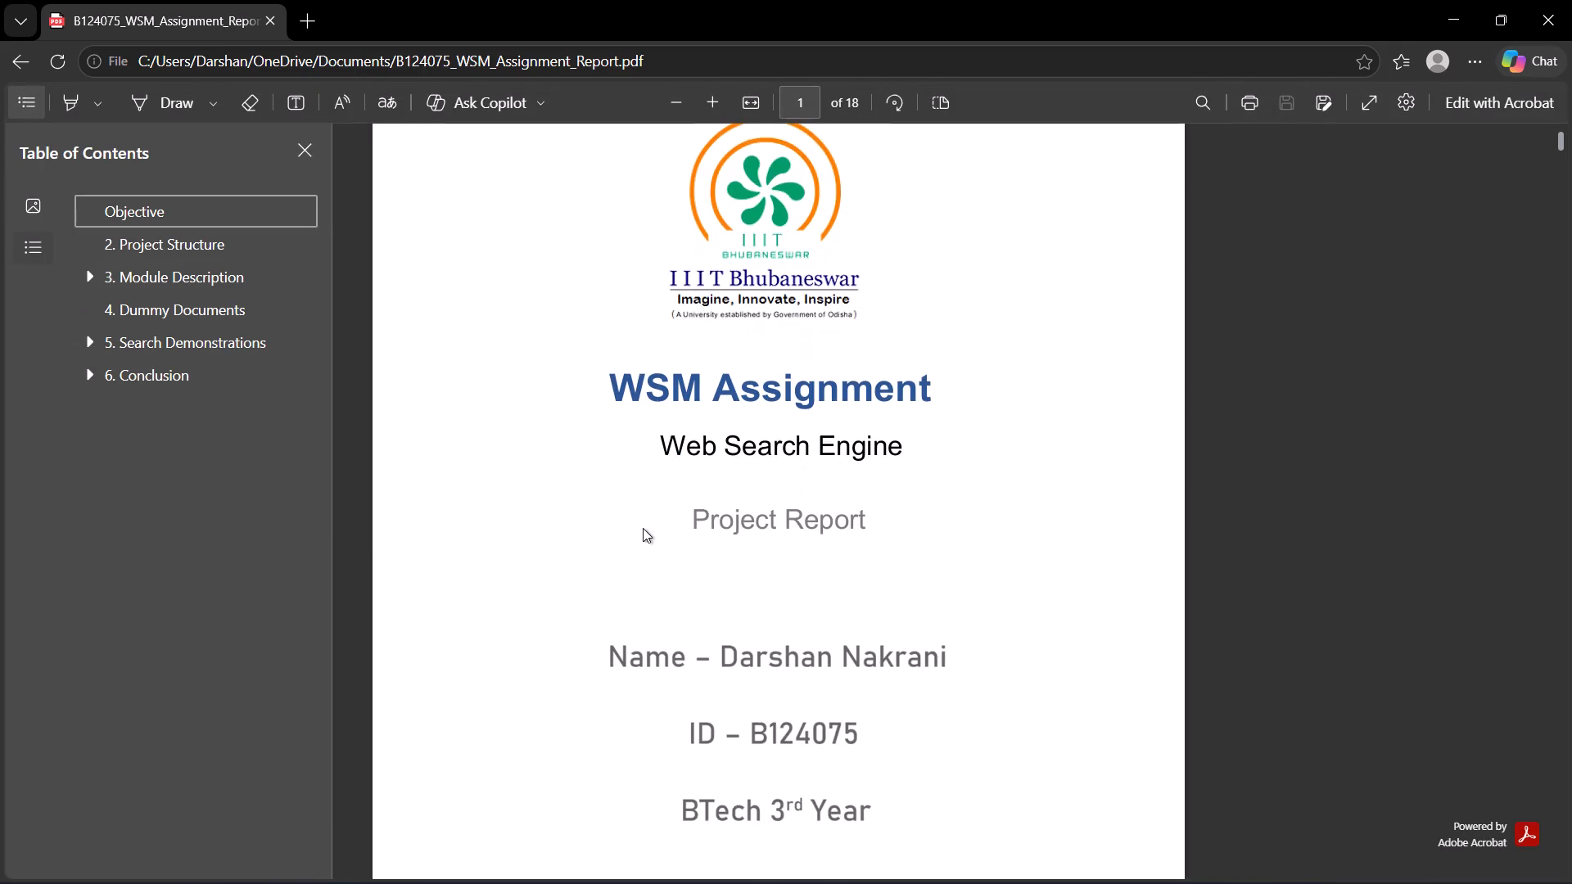
{"action": "scroll", "coordinate": [643, 528], "scroll_direction": "down", "scroll_amount": 1}
{"action": "scroll", "coordinate": [643, 528], "scroll_direction": "up", "scroll_amount": 2}
{"action": "scroll", "coordinate": [643, 528], "scroll_direction": "down", "scroll_amount": 4}
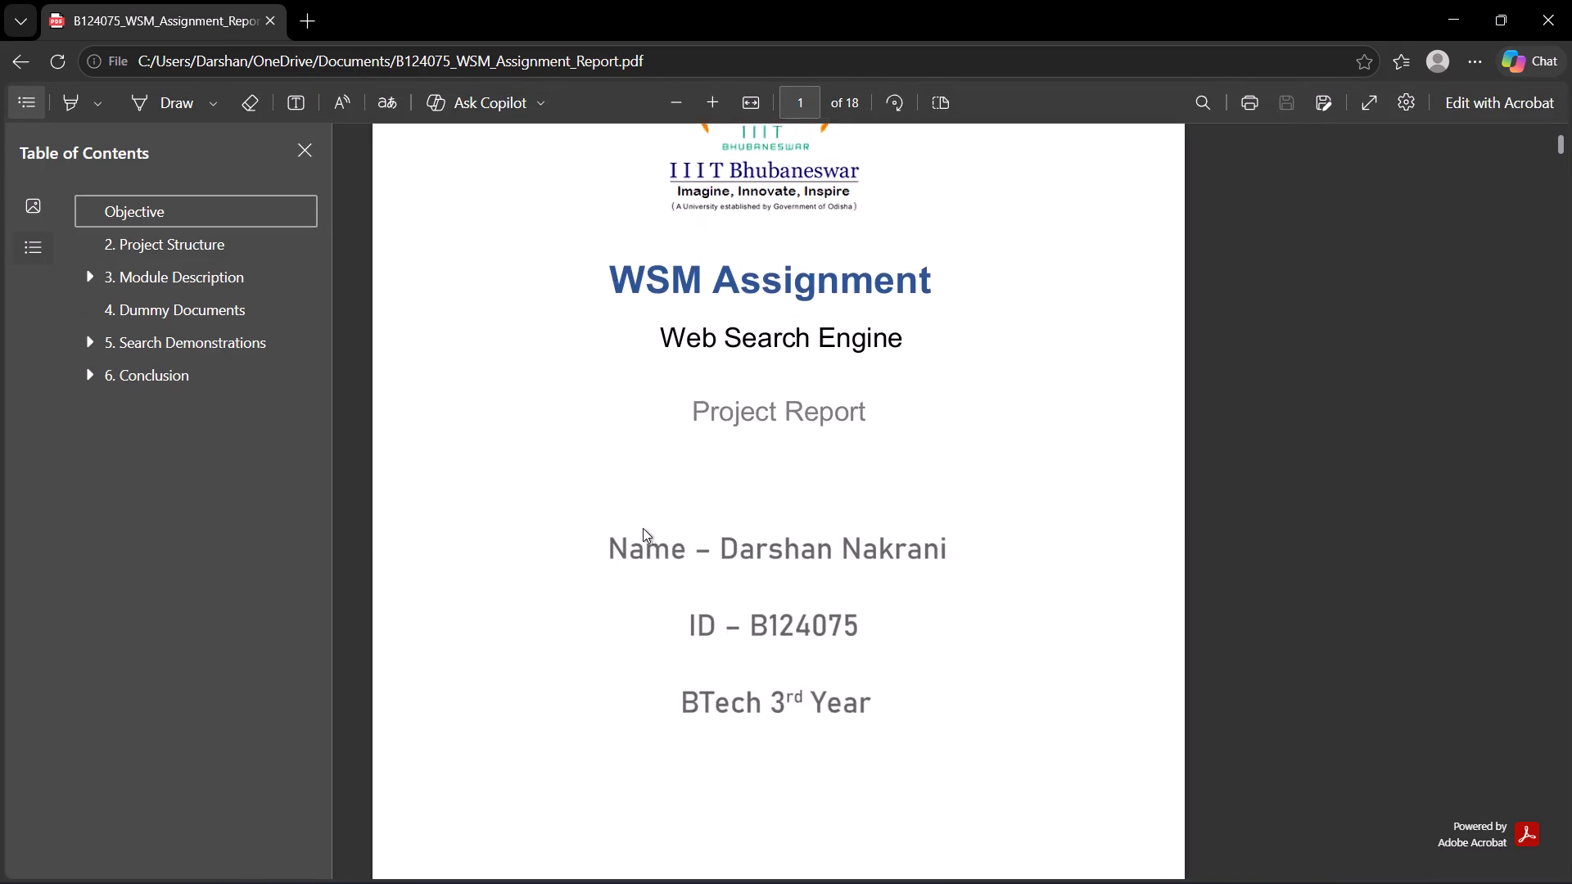
{"action": "scroll", "coordinate": [643, 528], "scroll_direction": "down", "scroll_amount": 15}
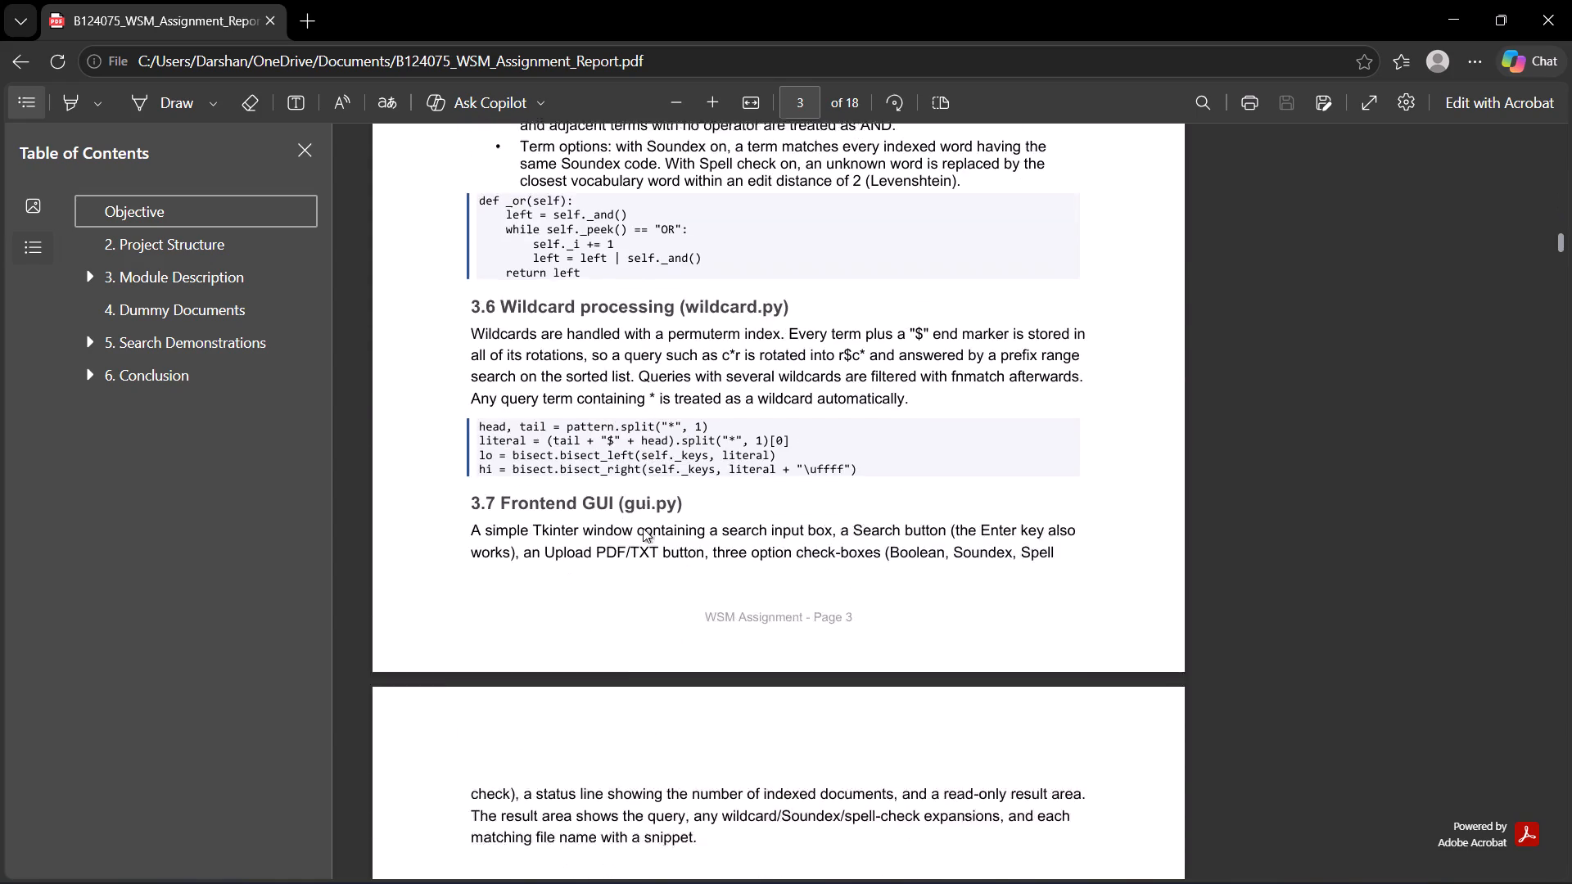
{"action": "scroll", "coordinate": [643, 528], "scroll_direction": "down", "scroll_amount": 15}
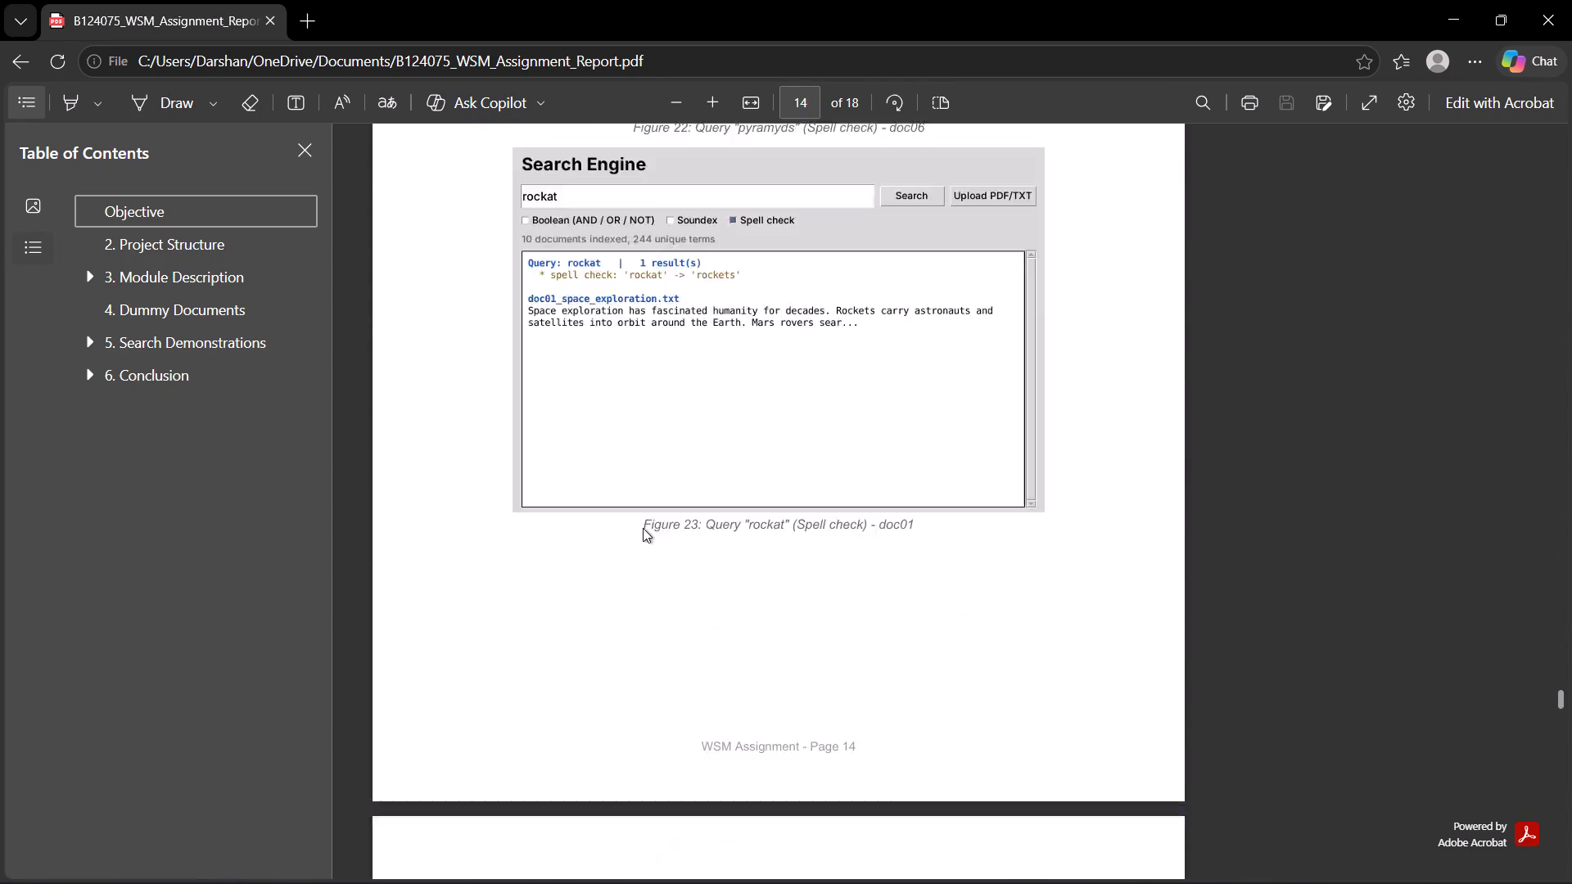
{"action": "scroll", "coordinate": [643, 528], "scroll_direction": "down", "scroll_amount": 8}
{"action": "scroll", "coordinate": [643, 528], "scroll_direction": "up", "scroll_amount": 19}
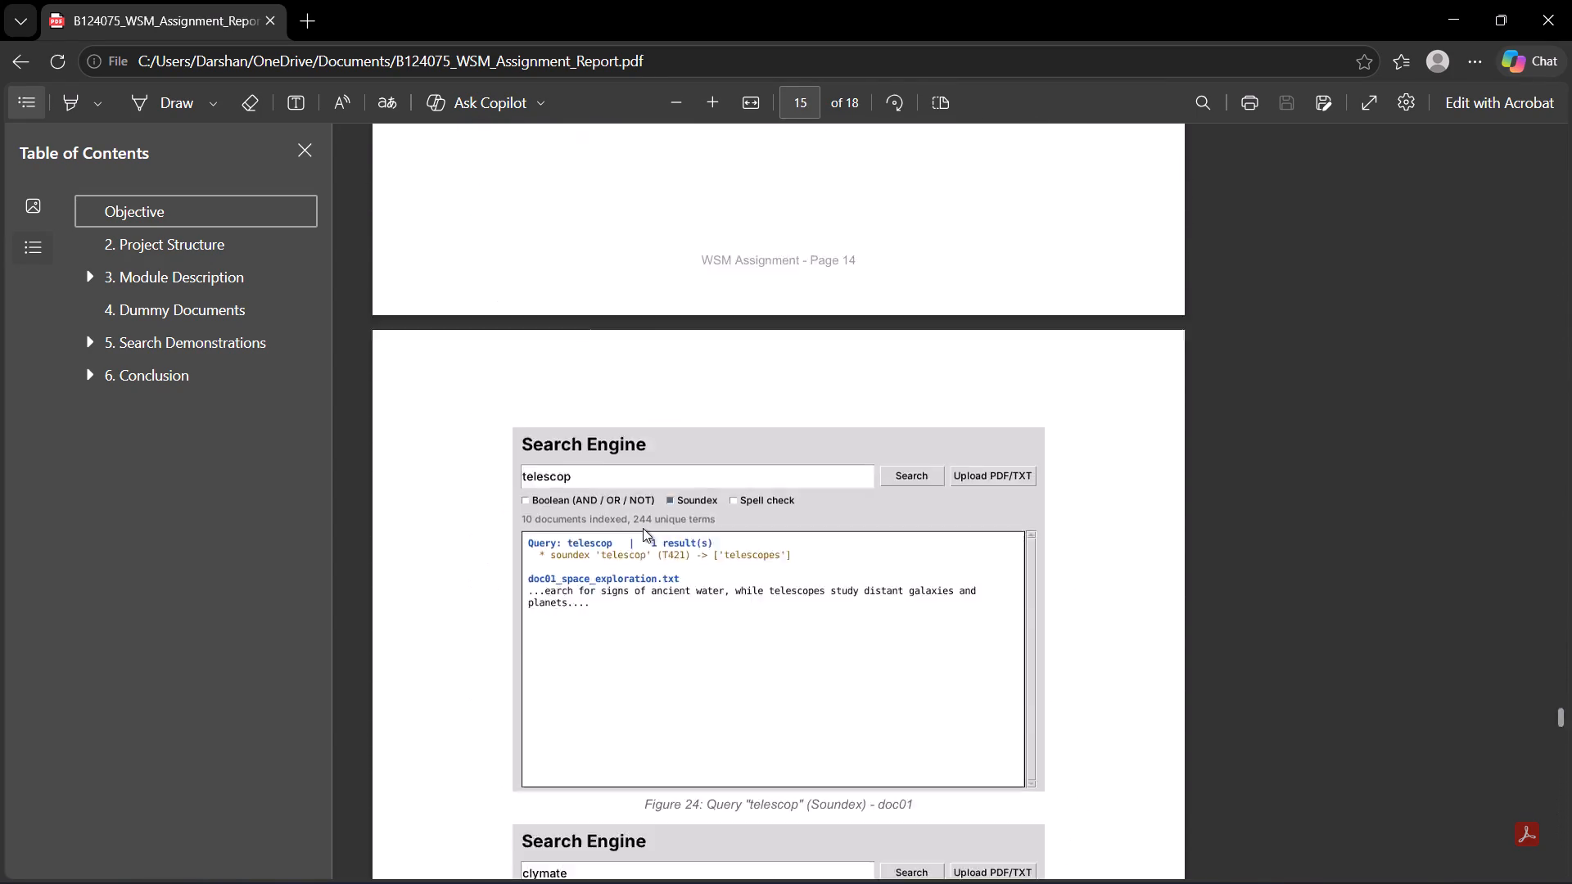
{"action": "scroll", "coordinate": [643, 528], "scroll_direction": "up", "scroll_amount": 20}
{"action": "scroll", "coordinate": [643, 528], "scroll_direction": "up", "scroll_amount": 17}
Close the exported PDF, the Word report and the Documents folder window.
{"action": "left_click", "coordinate": [1570, 2]}
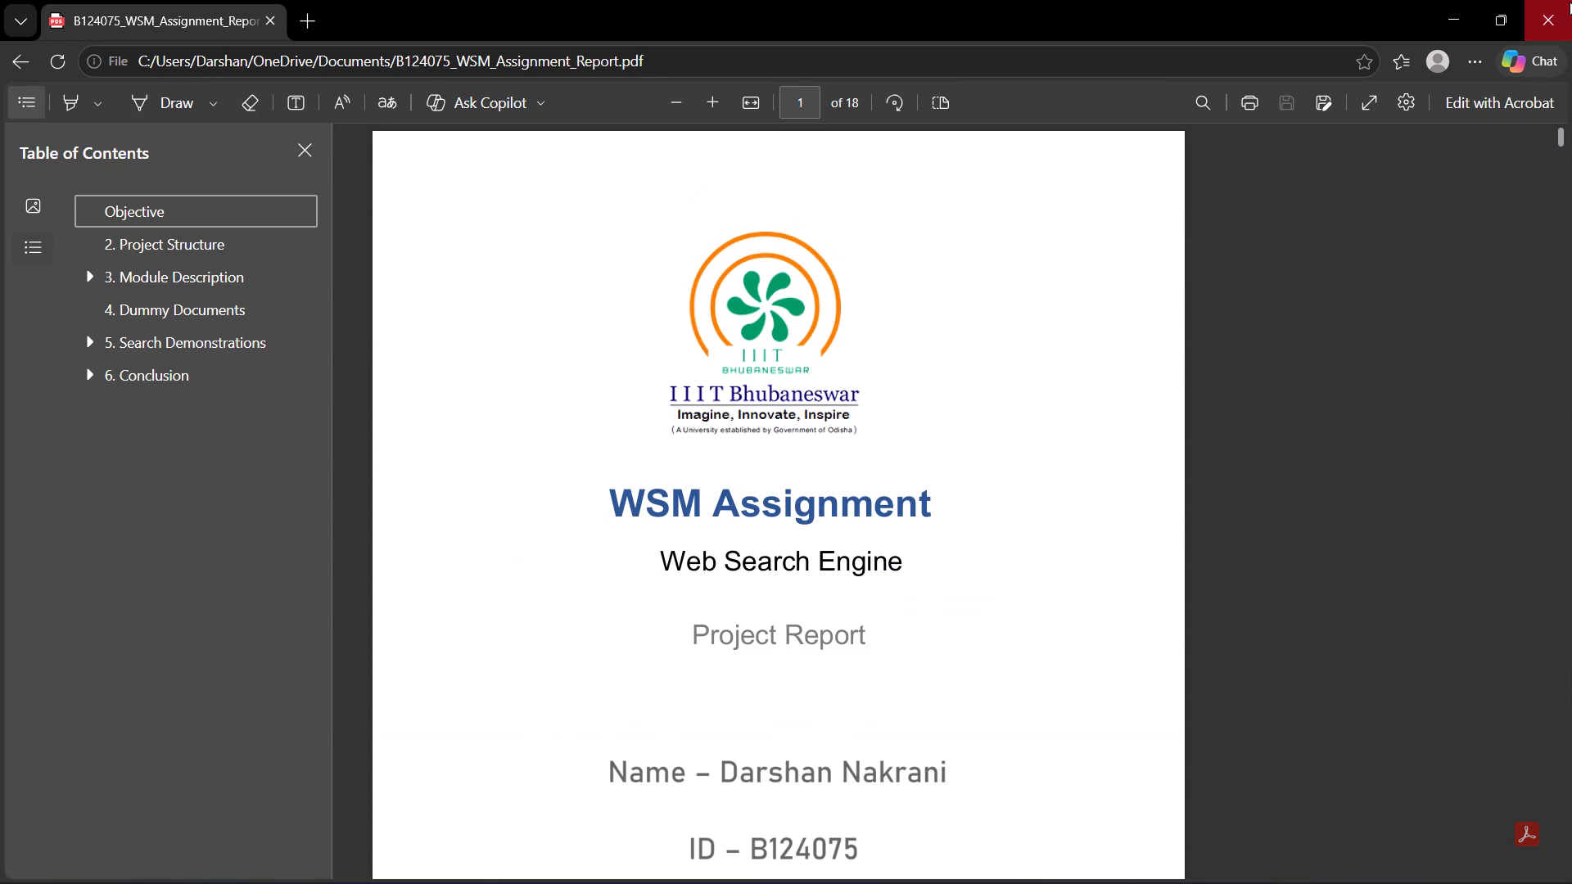
{"action": "left_click", "coordinate": [1570, 2]}
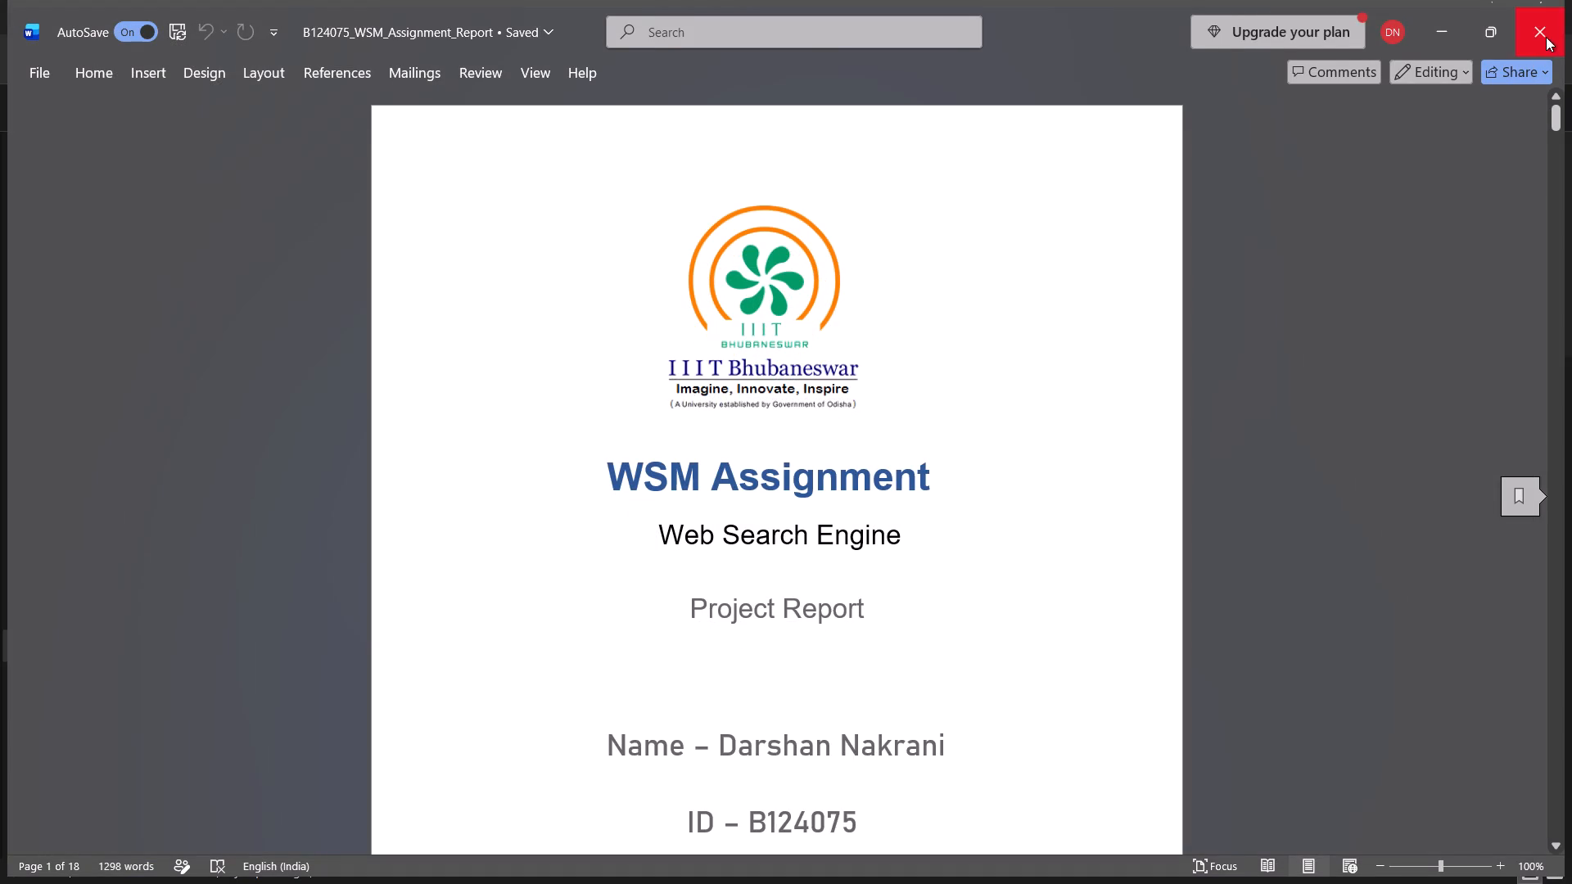
{"action": "left_click", "coordinate": [1546, 37]}
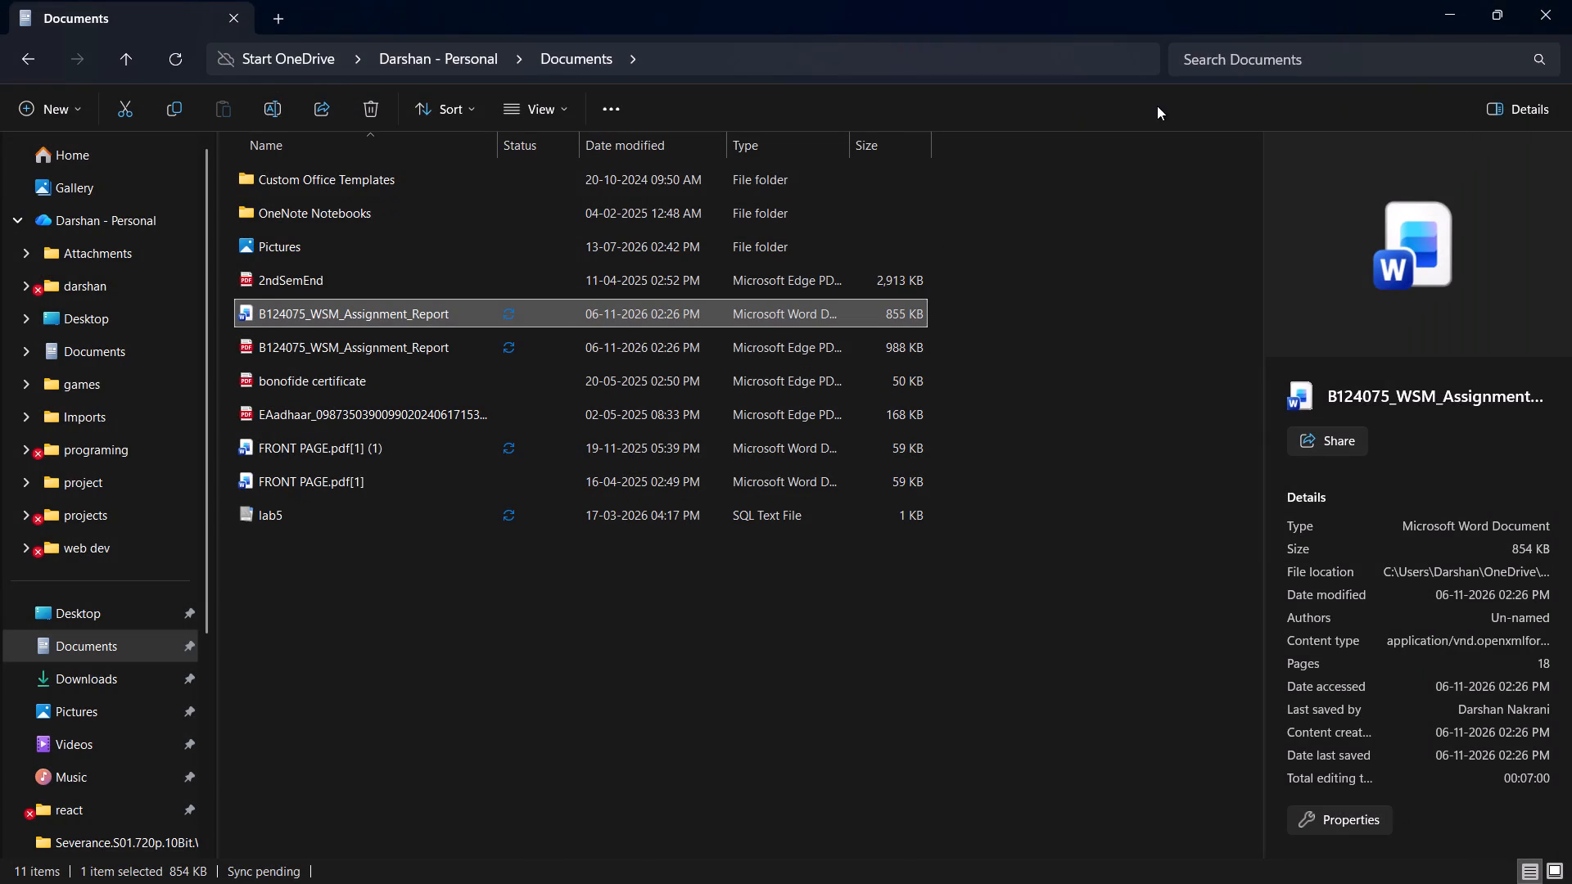
{"action": "left_click", "coordinate": [1571, 0]}
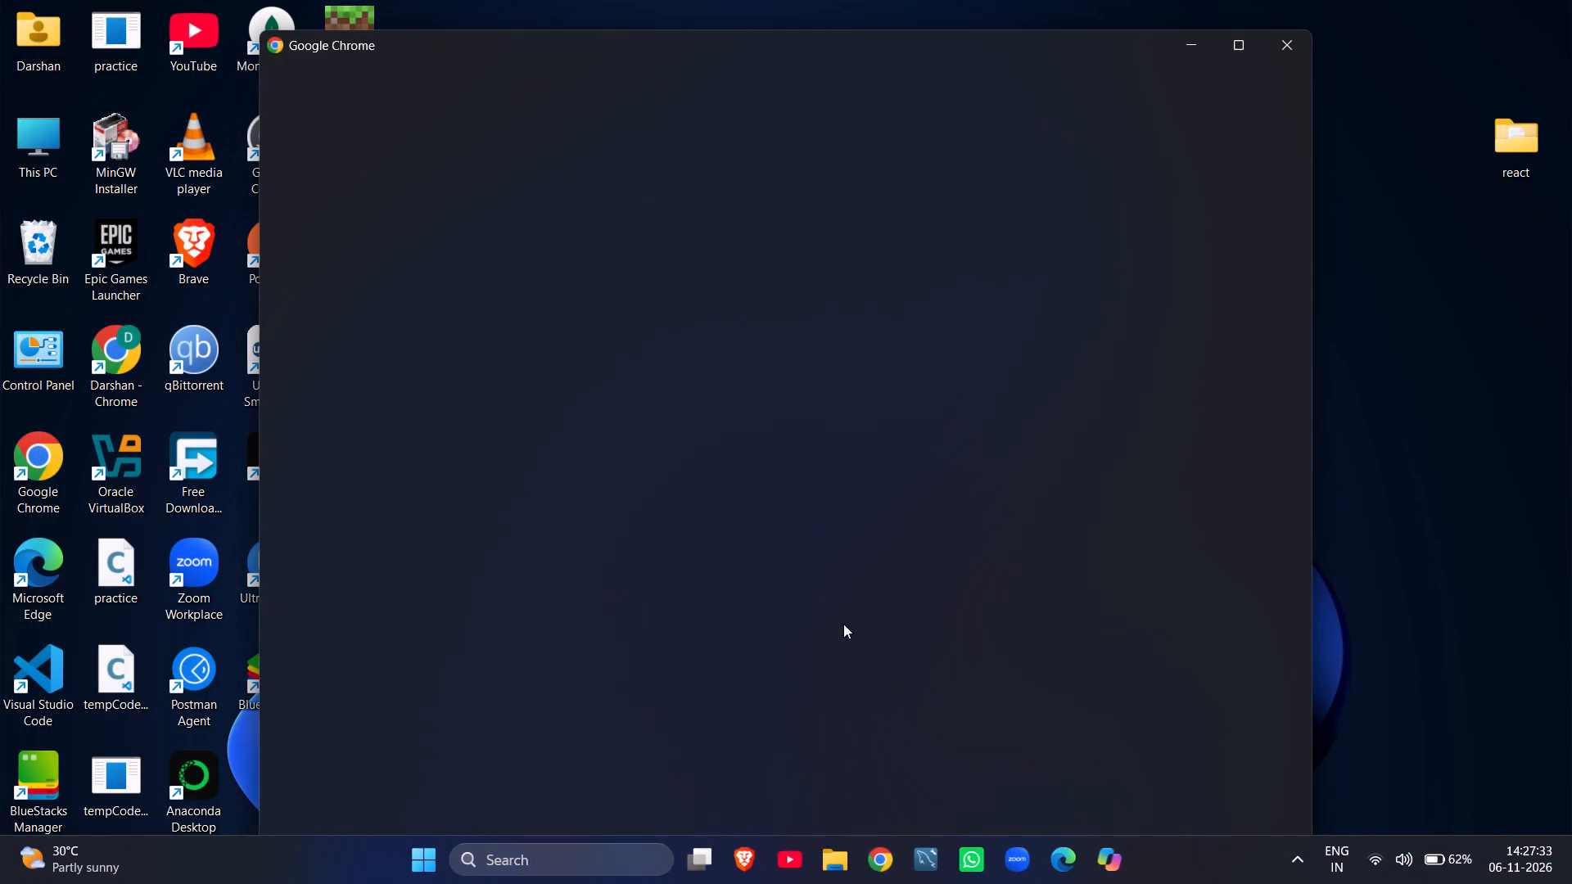
{"action": "left_click", "coordinate": [704, 446]}
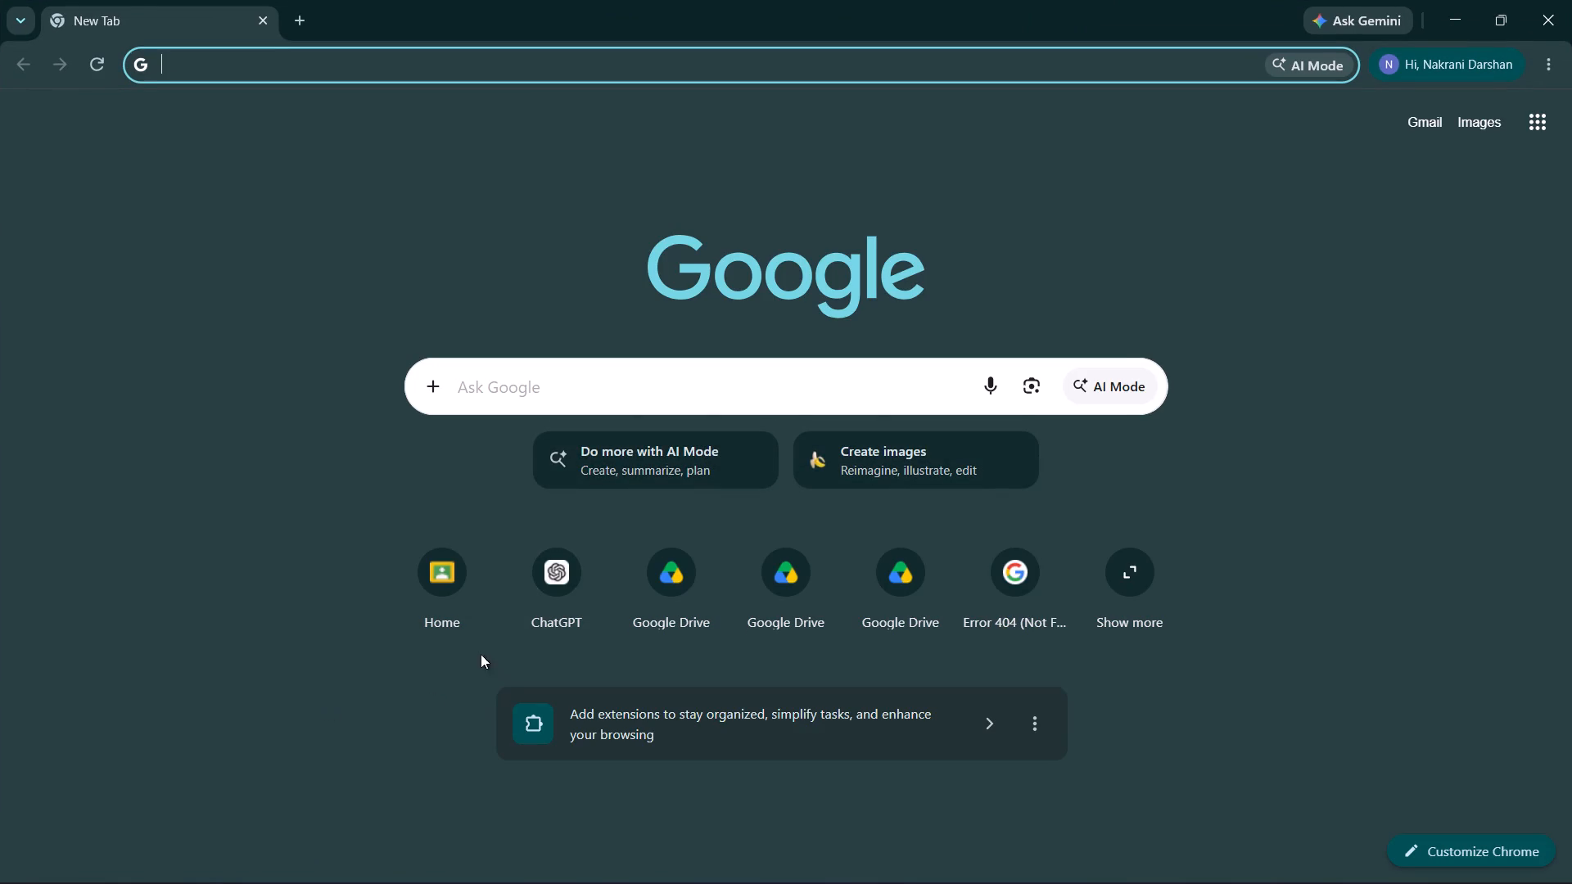
{"action": "left_click", "coordinate": [459, 629]}
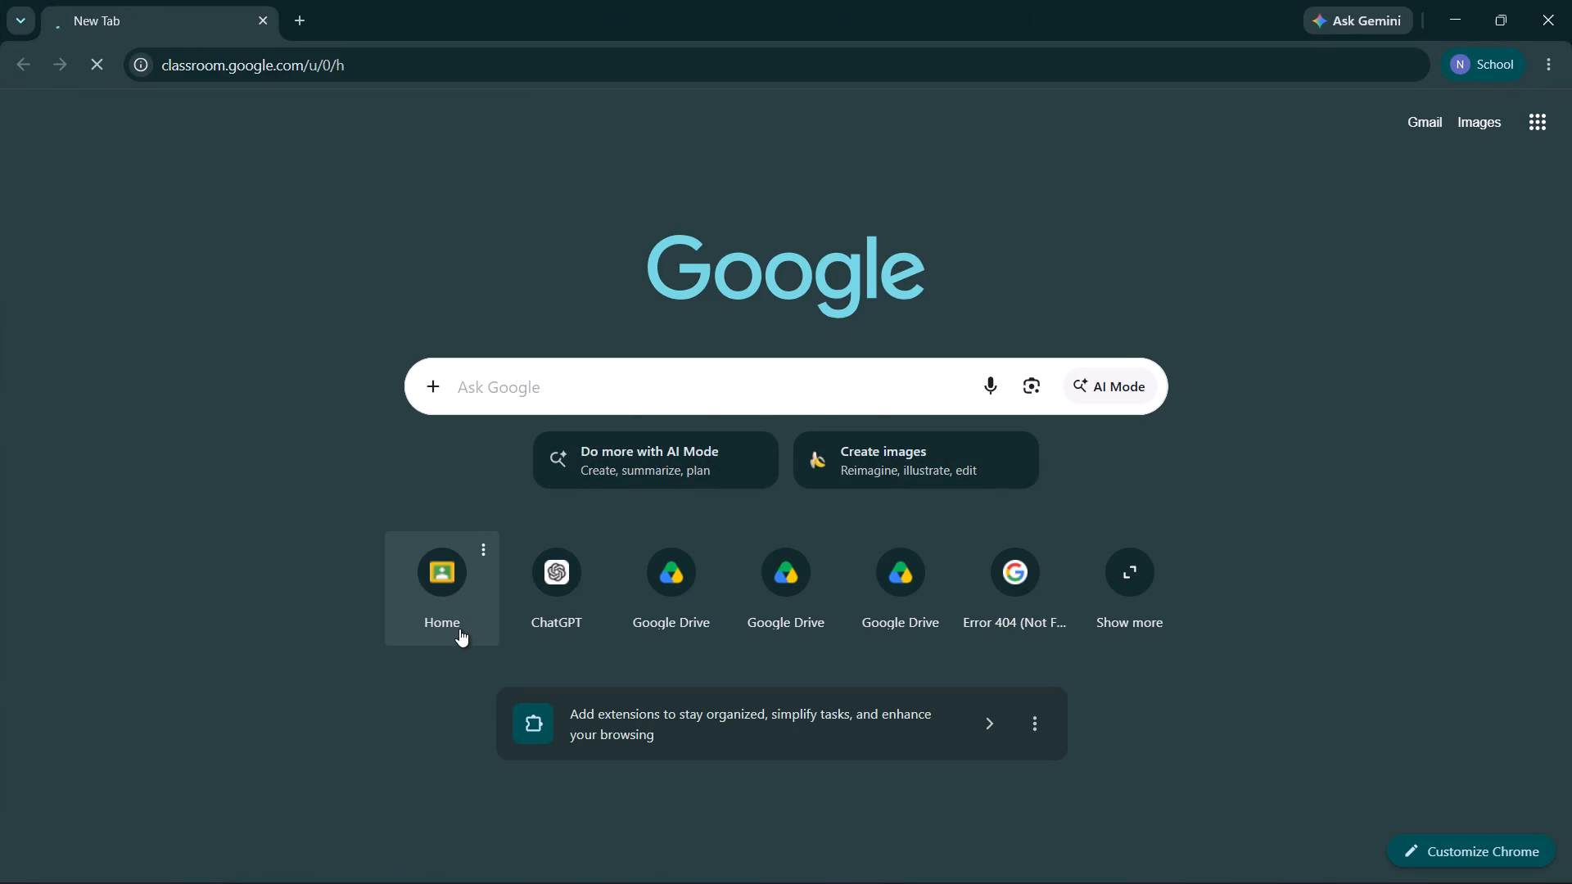
{"action": "left_click", "coordinate": [459, 629]}
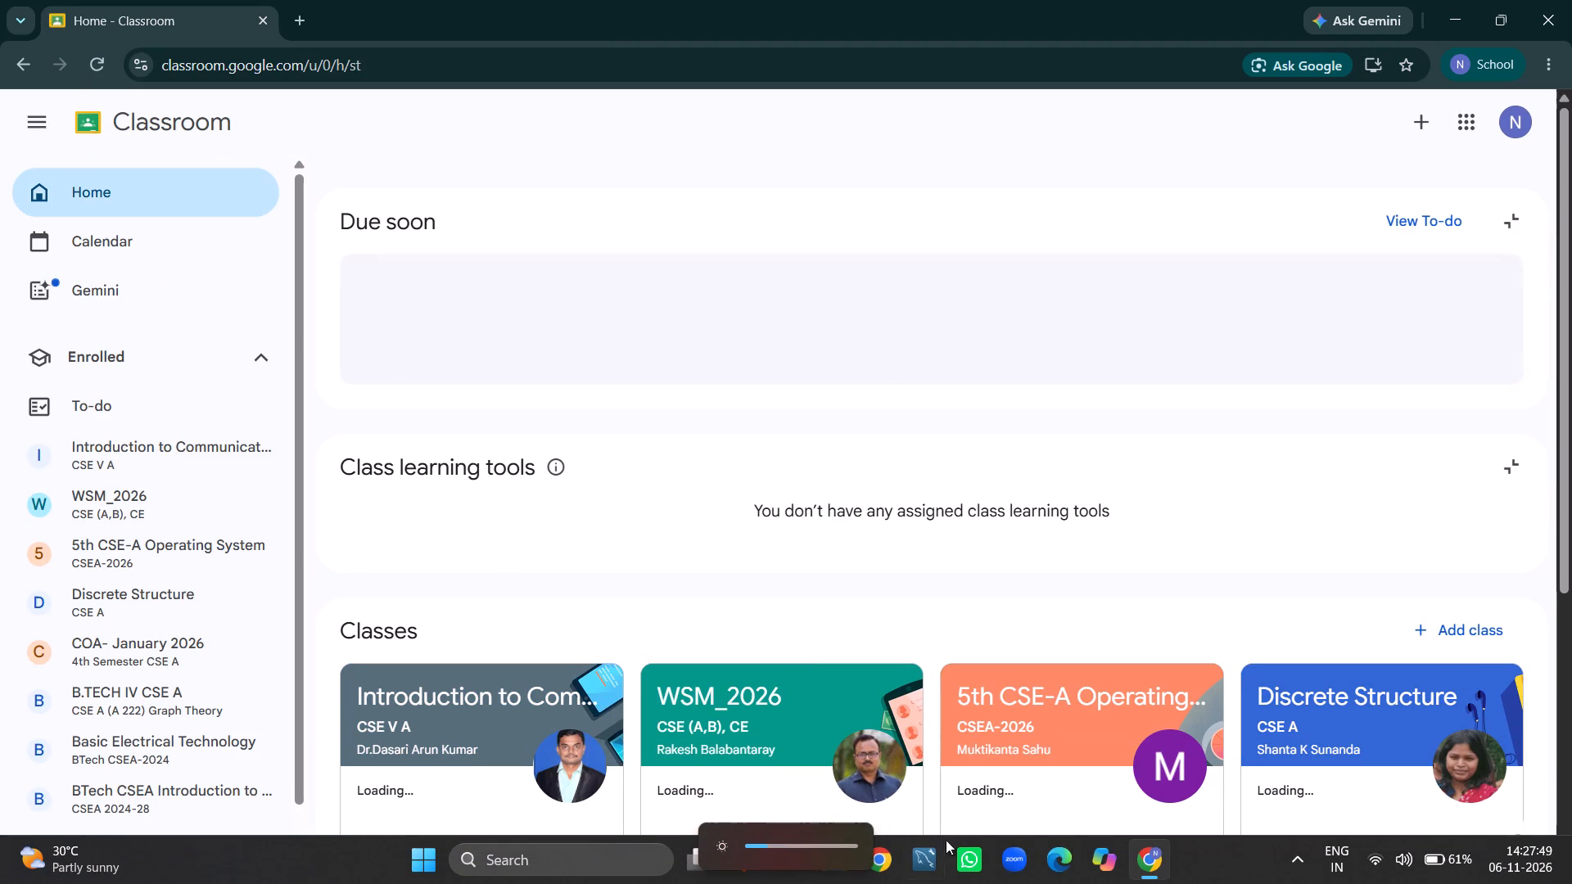
{"action": "left_click", "coordinate": [775, 636]}
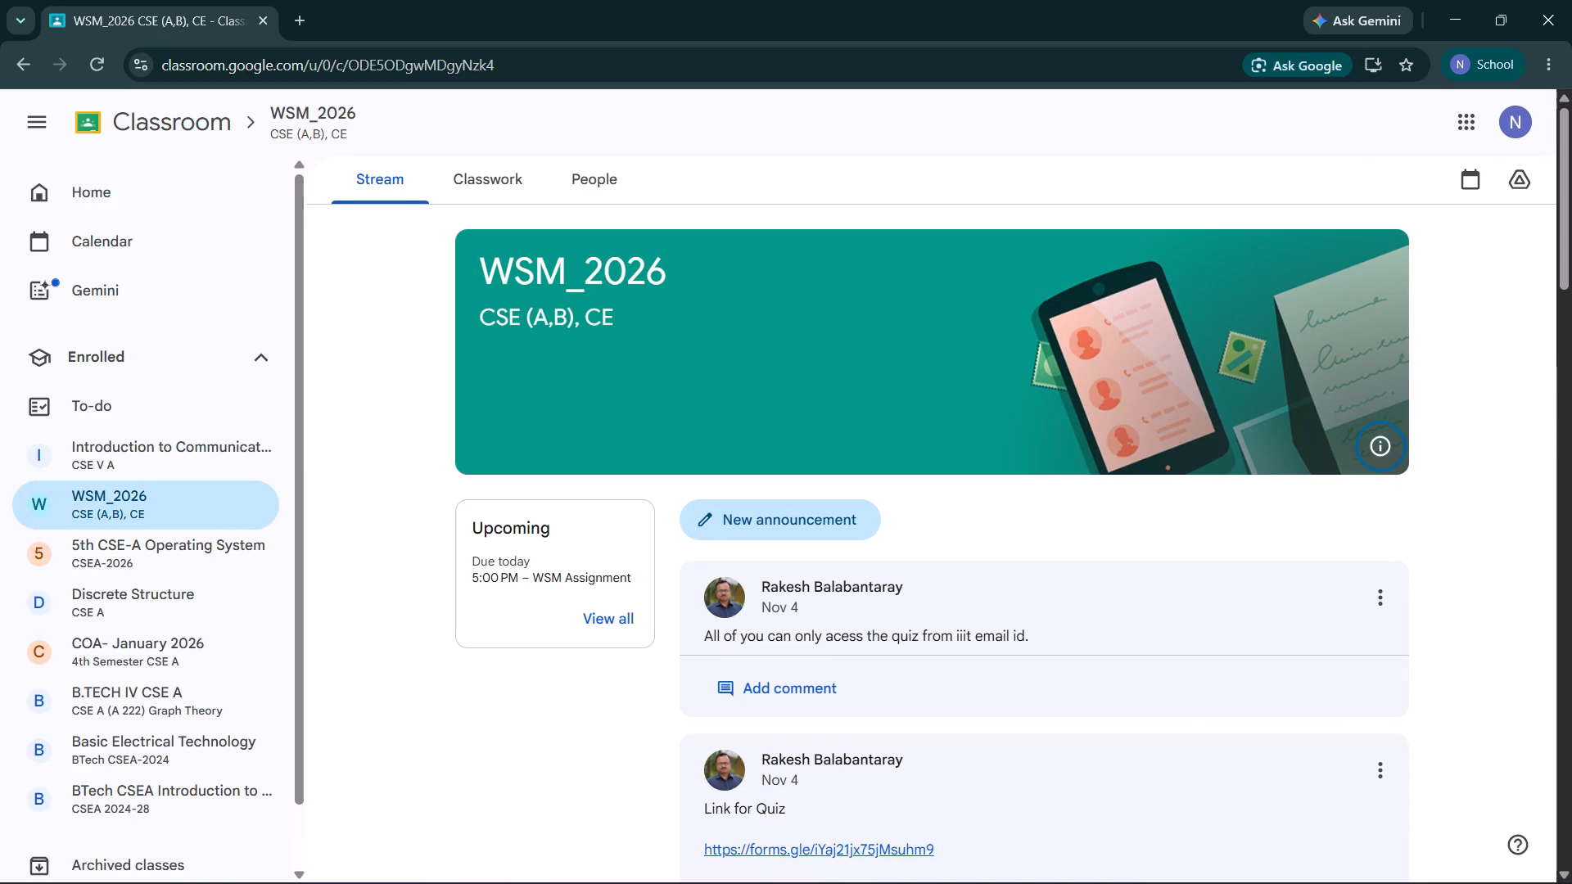
Find the WSM Assignment post in the class stream and open its details page.
{"action": "scroll", "coordinate": [986, 642], "scroll_direction": "down", "scroll_amount": 1}
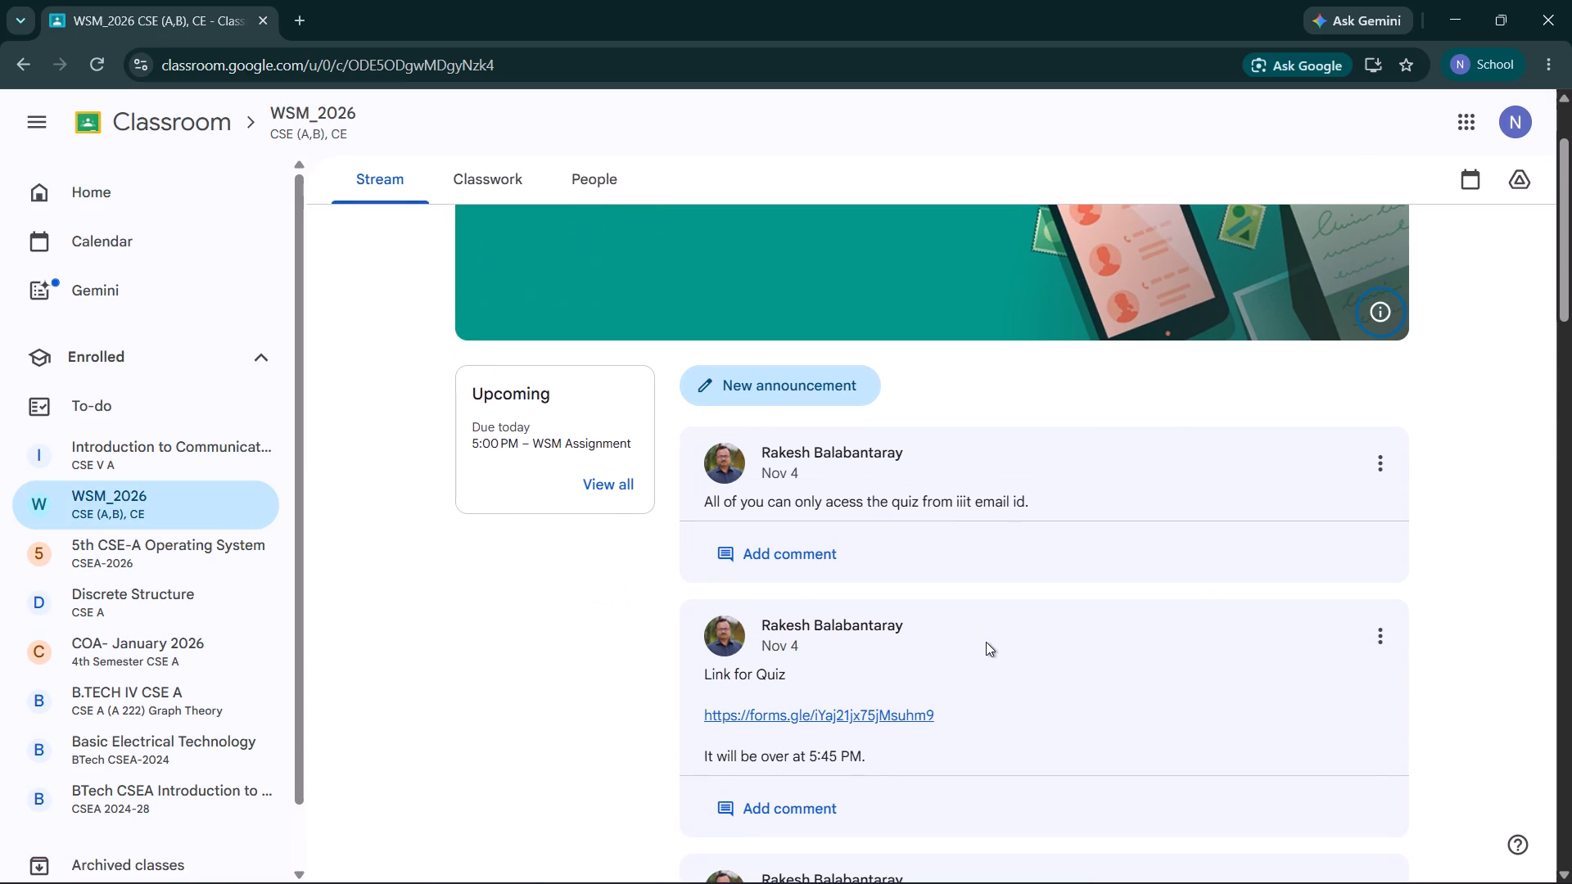
{"action": "scroll", "coordinate": [986, 642], "scroll_direction": "down", "scroll_amount": 3}
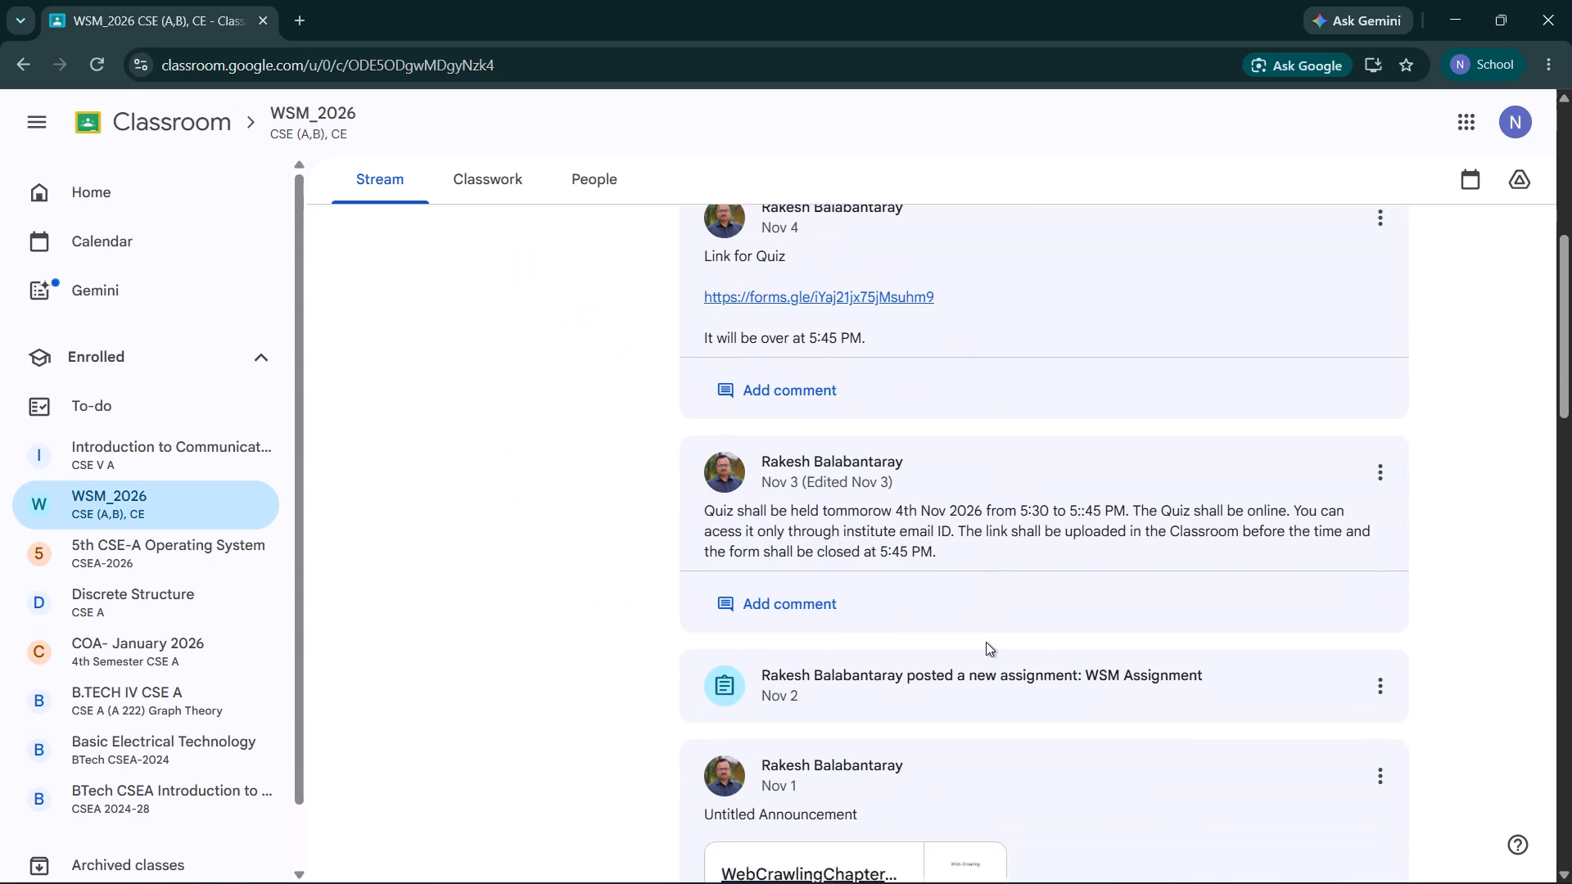
{"action": "scroll", "coordinate": [986, 642], "scroll_direction": "down", "scroll_amount": 2}
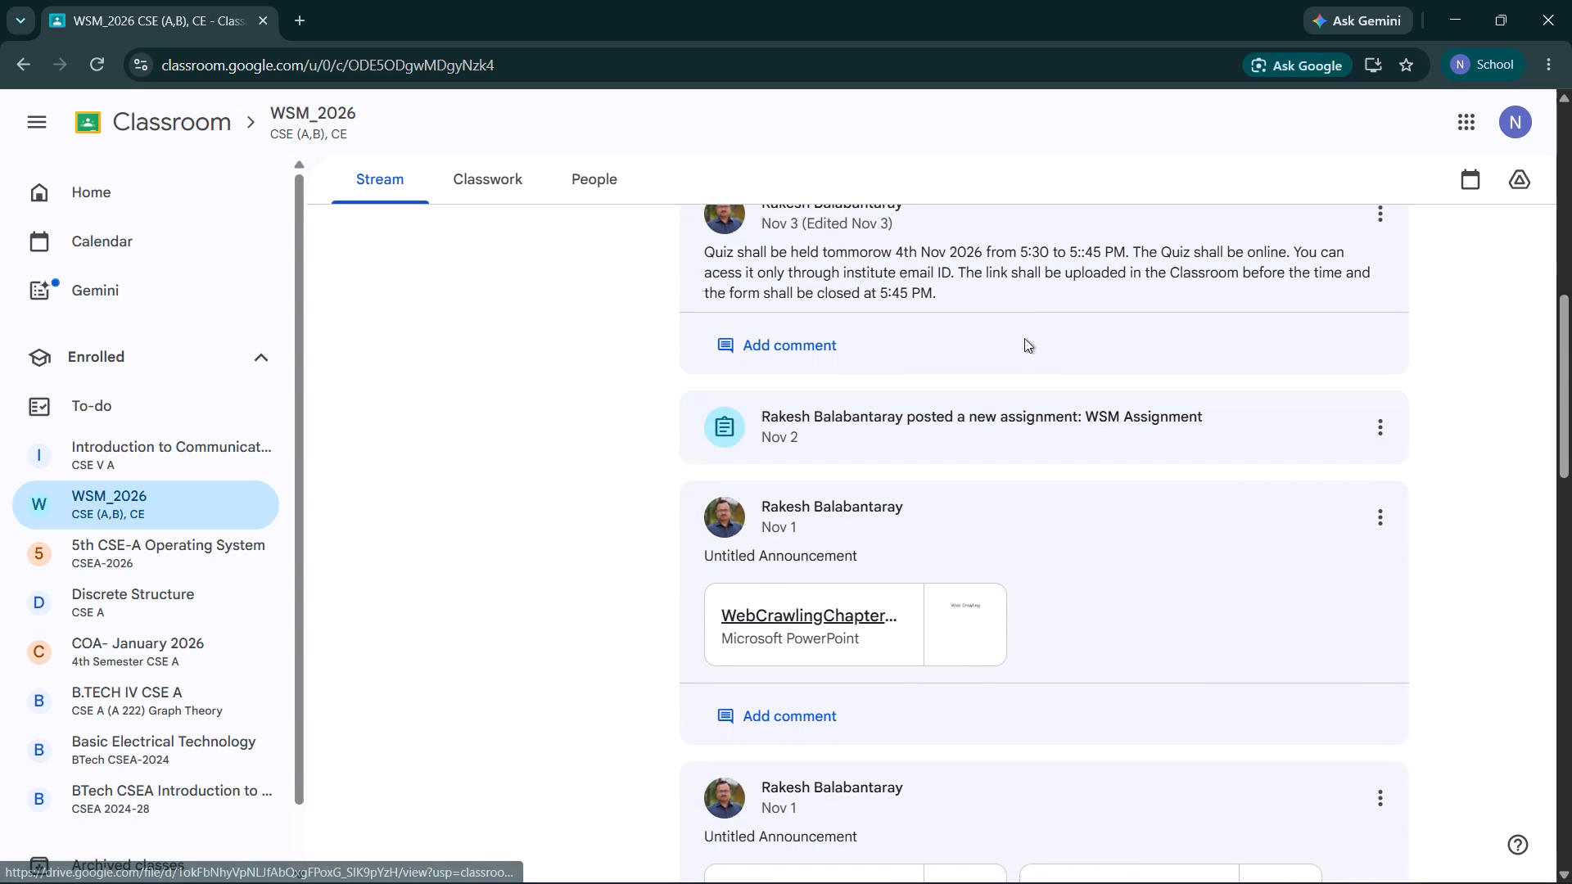
{"action": "left_click", "coordinate": [988, 413]}
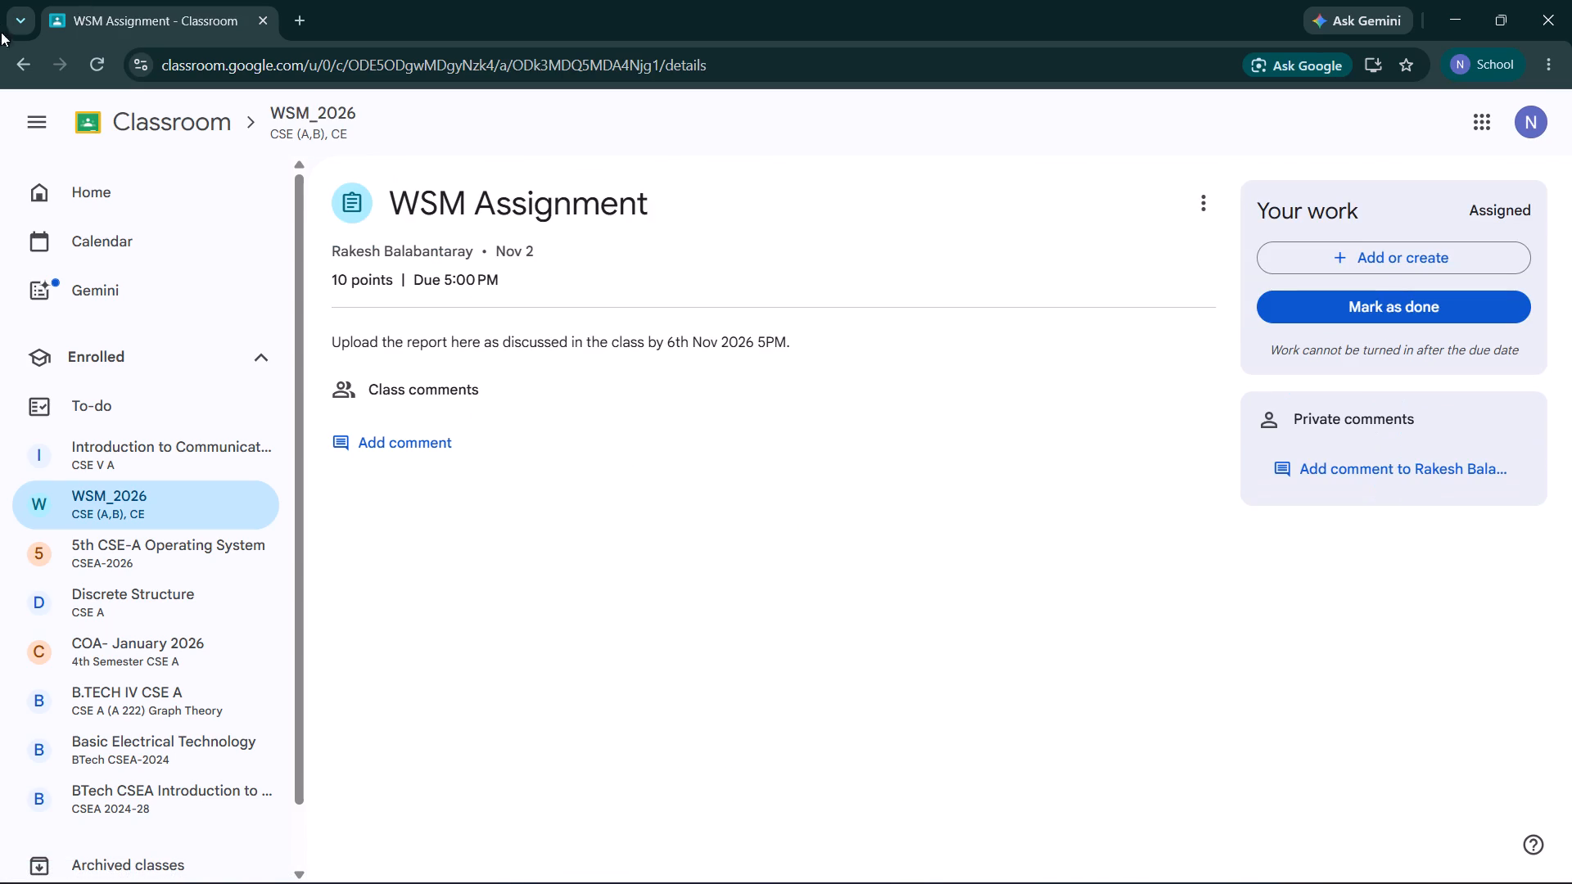
{"action": "left_click", "coordinate": [23, 53]}
{"action": "scroll", "coordinate": [958, 594], "scroll_direction": "down", "scroll_amount": 1}
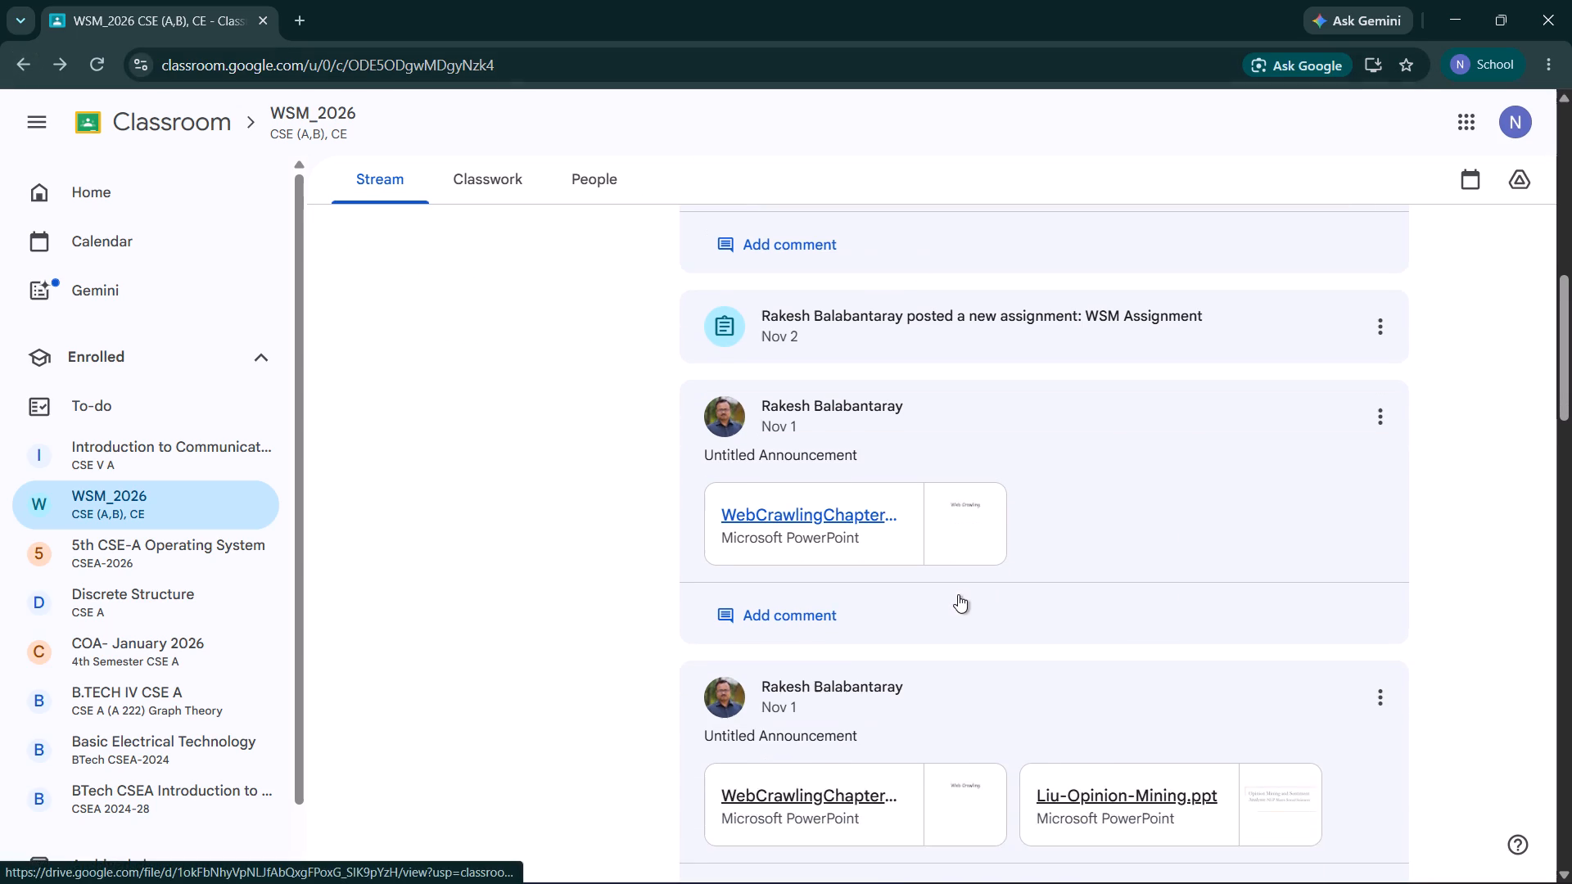
{"action": "scroll", "coordinate": [958, 594], "scroll_direction": "down", "scroll_amount": 1}
{"action": "left_click", "coordinate": [1018, 326]}
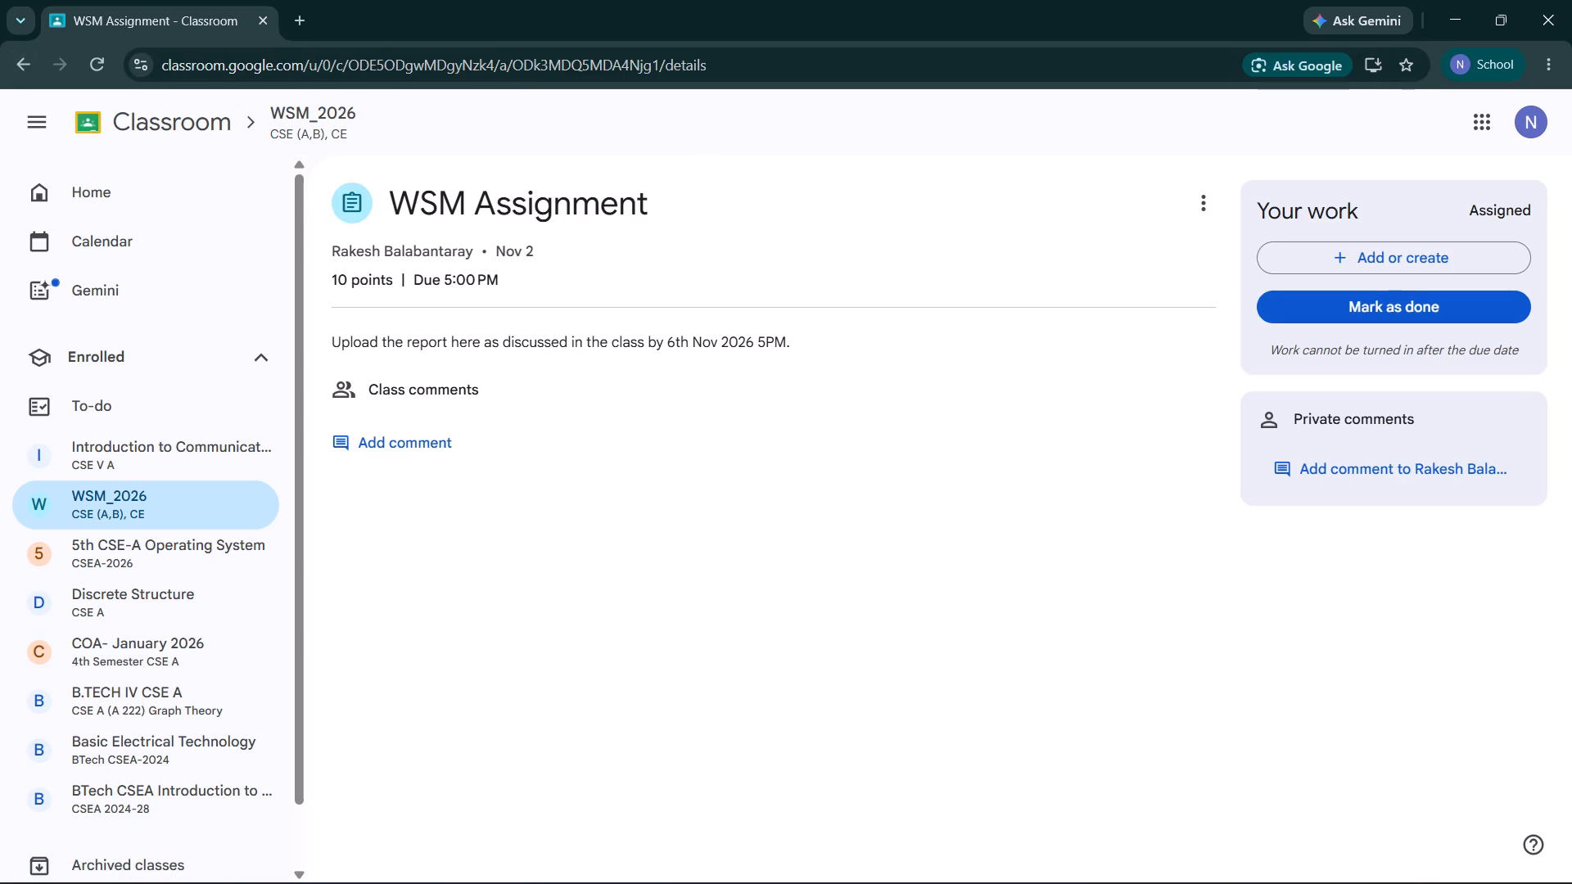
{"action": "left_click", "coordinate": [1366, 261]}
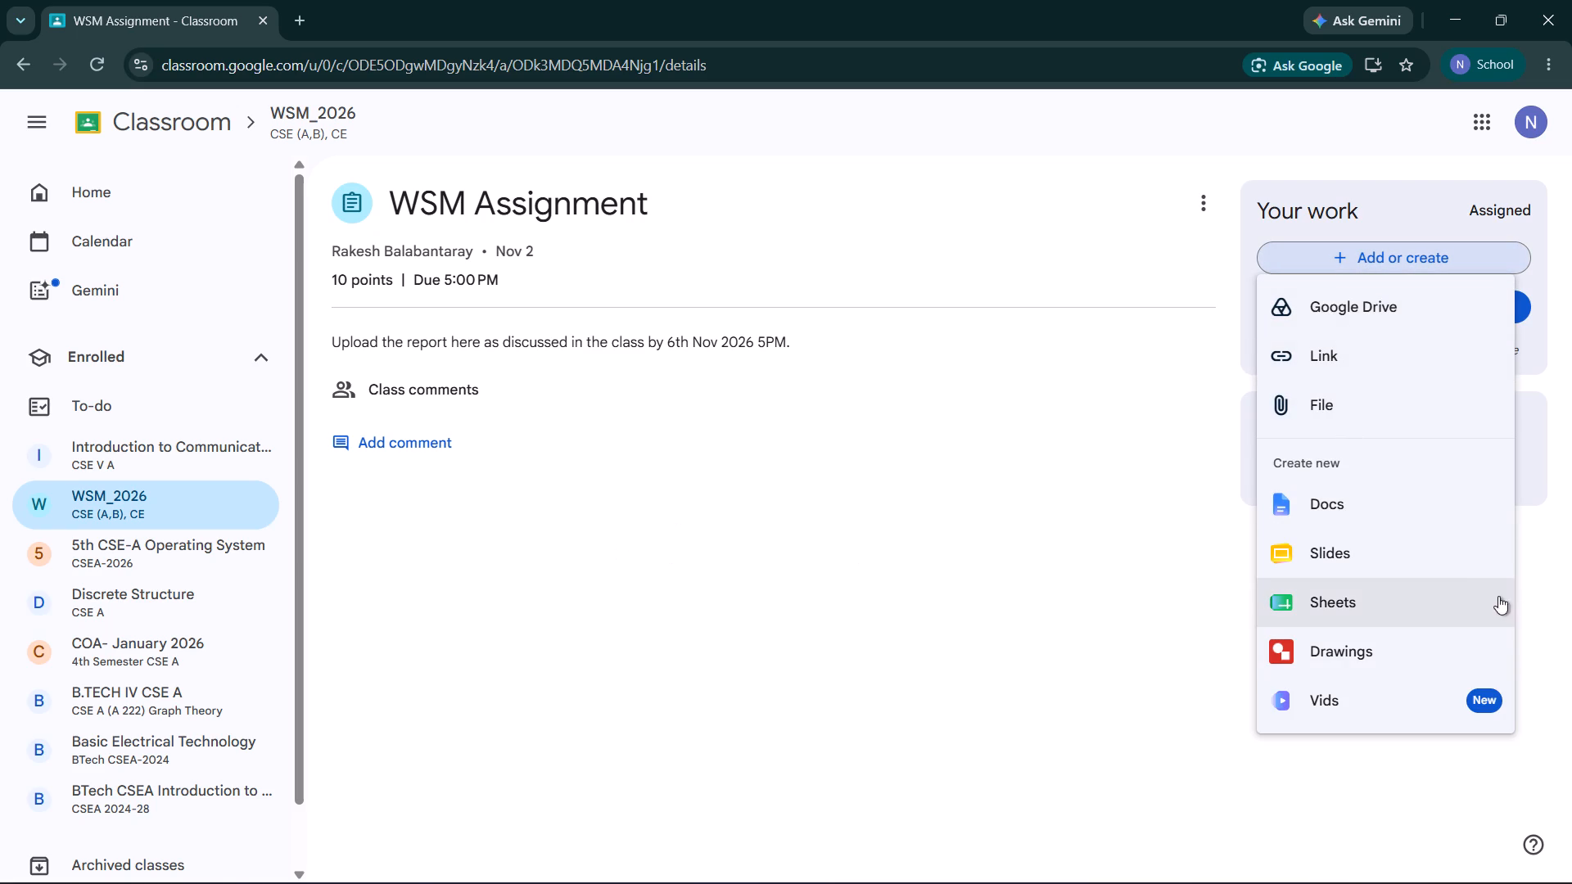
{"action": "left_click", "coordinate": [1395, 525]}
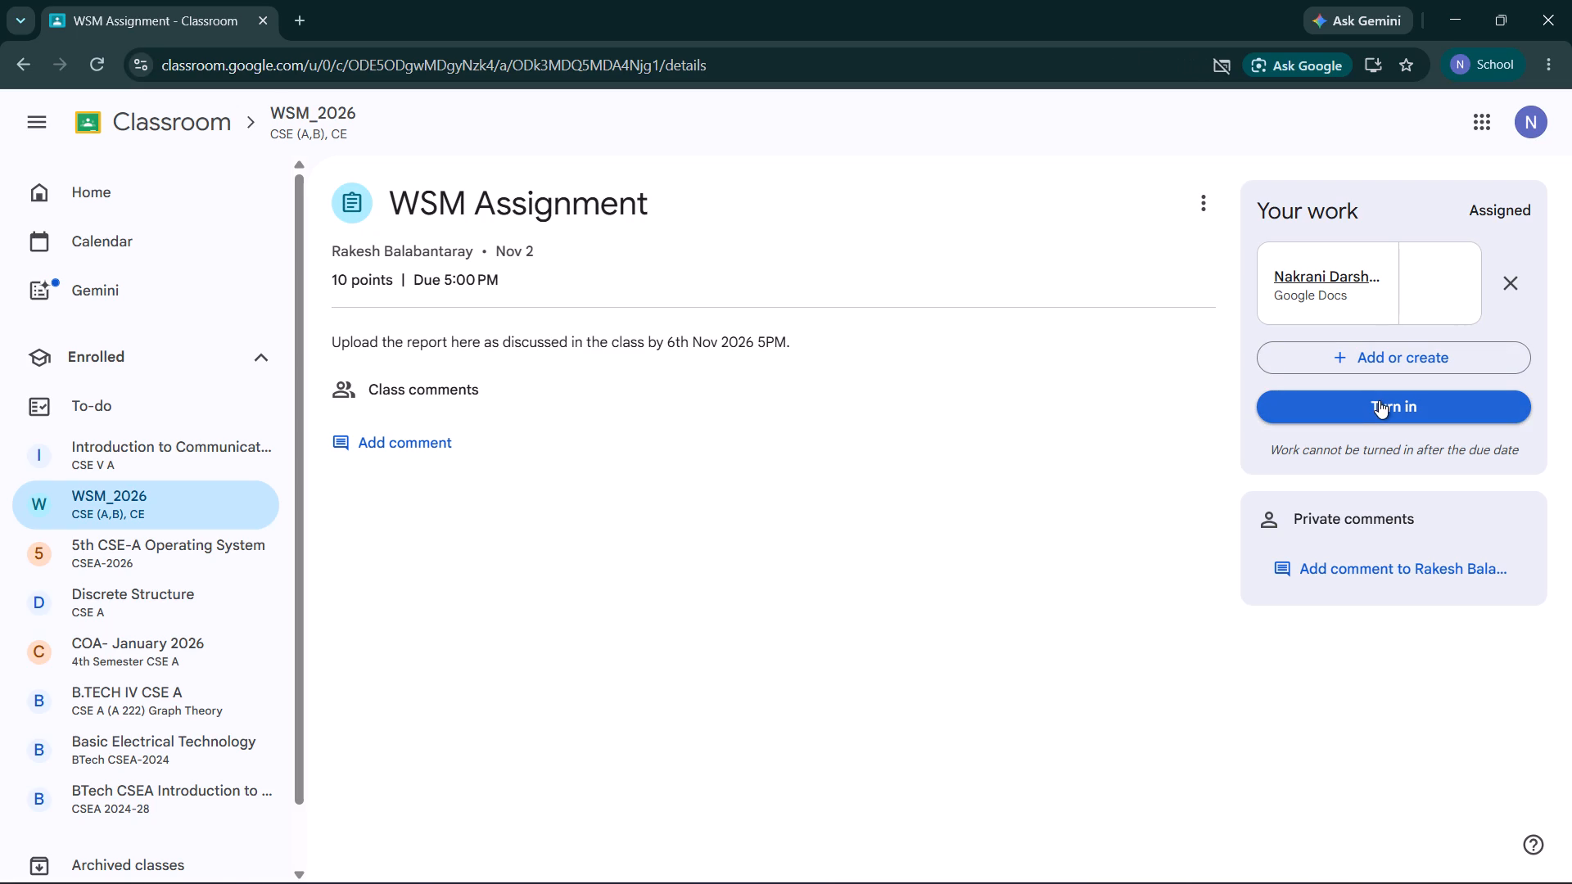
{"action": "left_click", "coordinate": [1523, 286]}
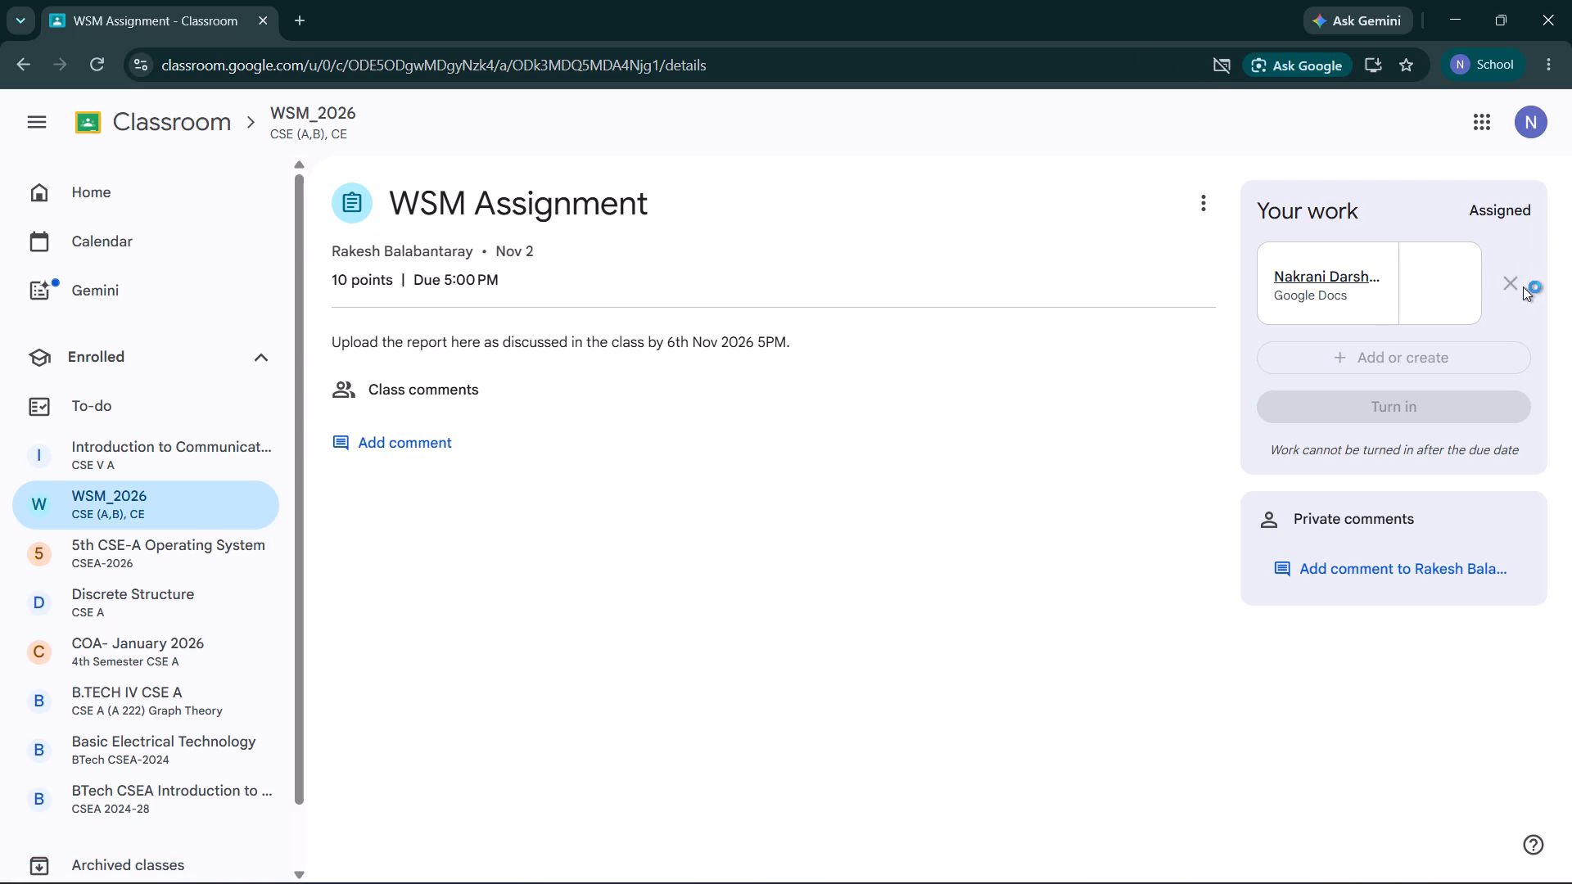
Create a new Google Docs file as an attachment to the WSM Assignment submission.
{"action": "left_click", "coordinate": [1444, 252]}
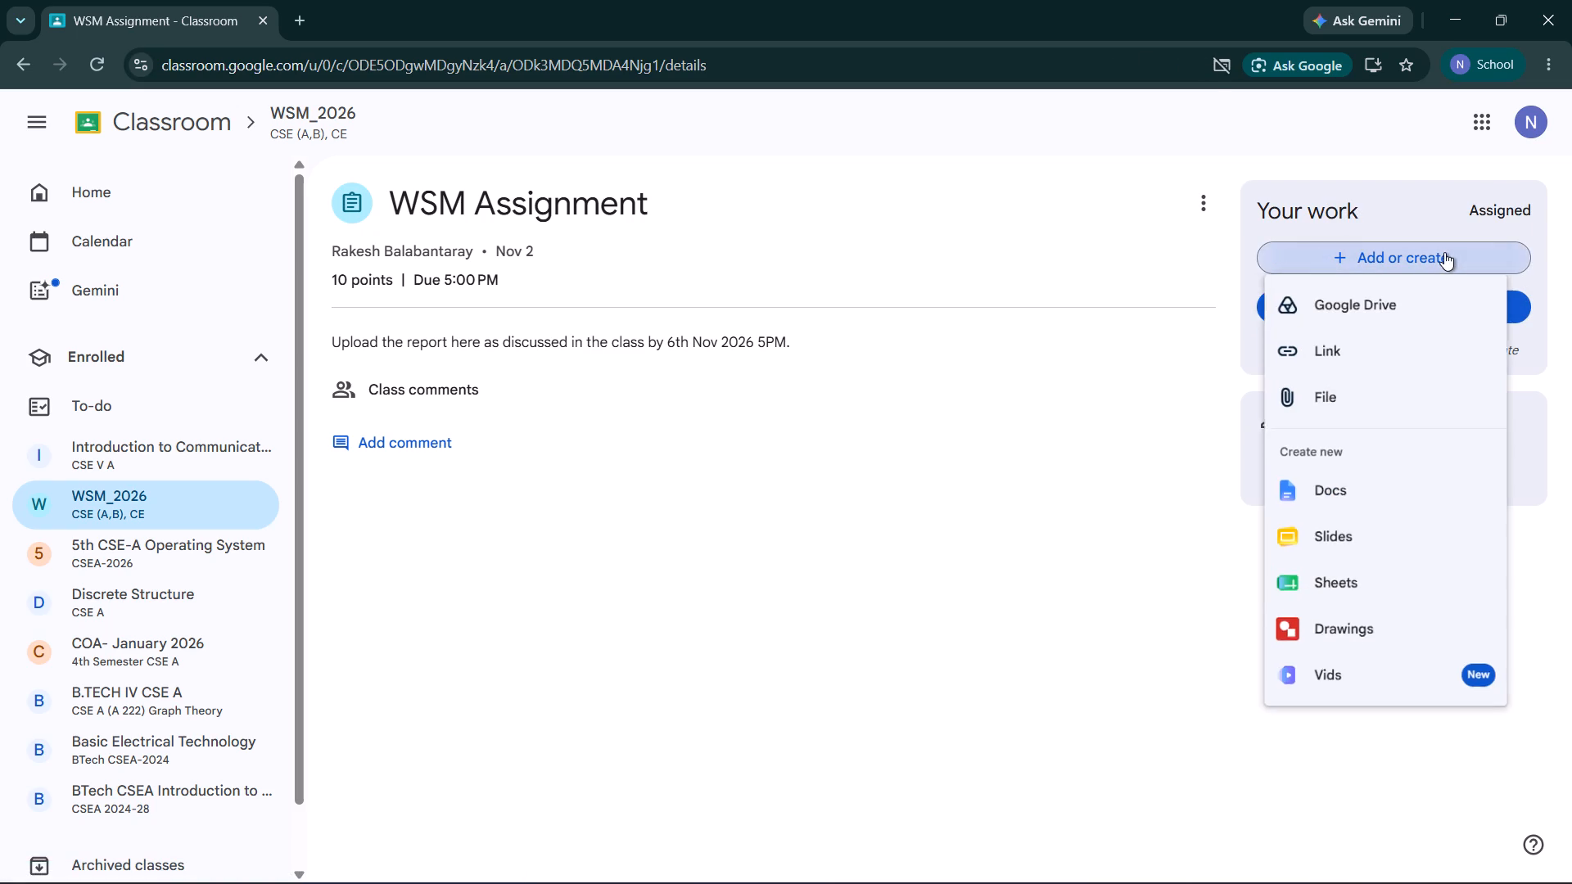
{"action": "left_click", "coordinate": [1333, 494]}
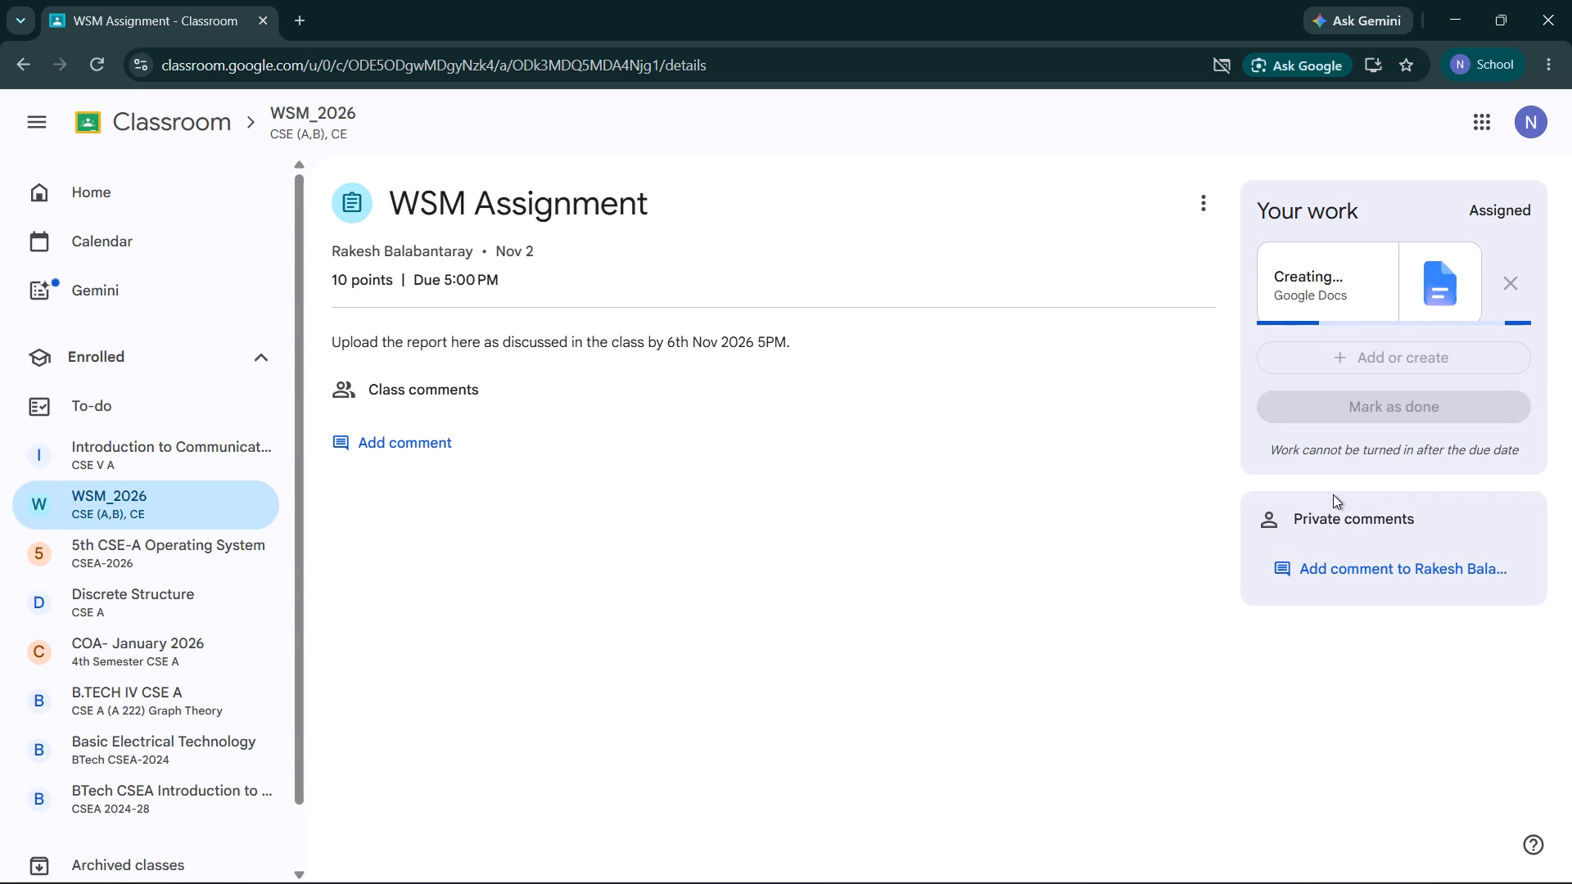
Remove the newly created Google Docs attachment from the WSM Assignment submission.
{"action": "left_click", "coordinate": [1508, 285]}
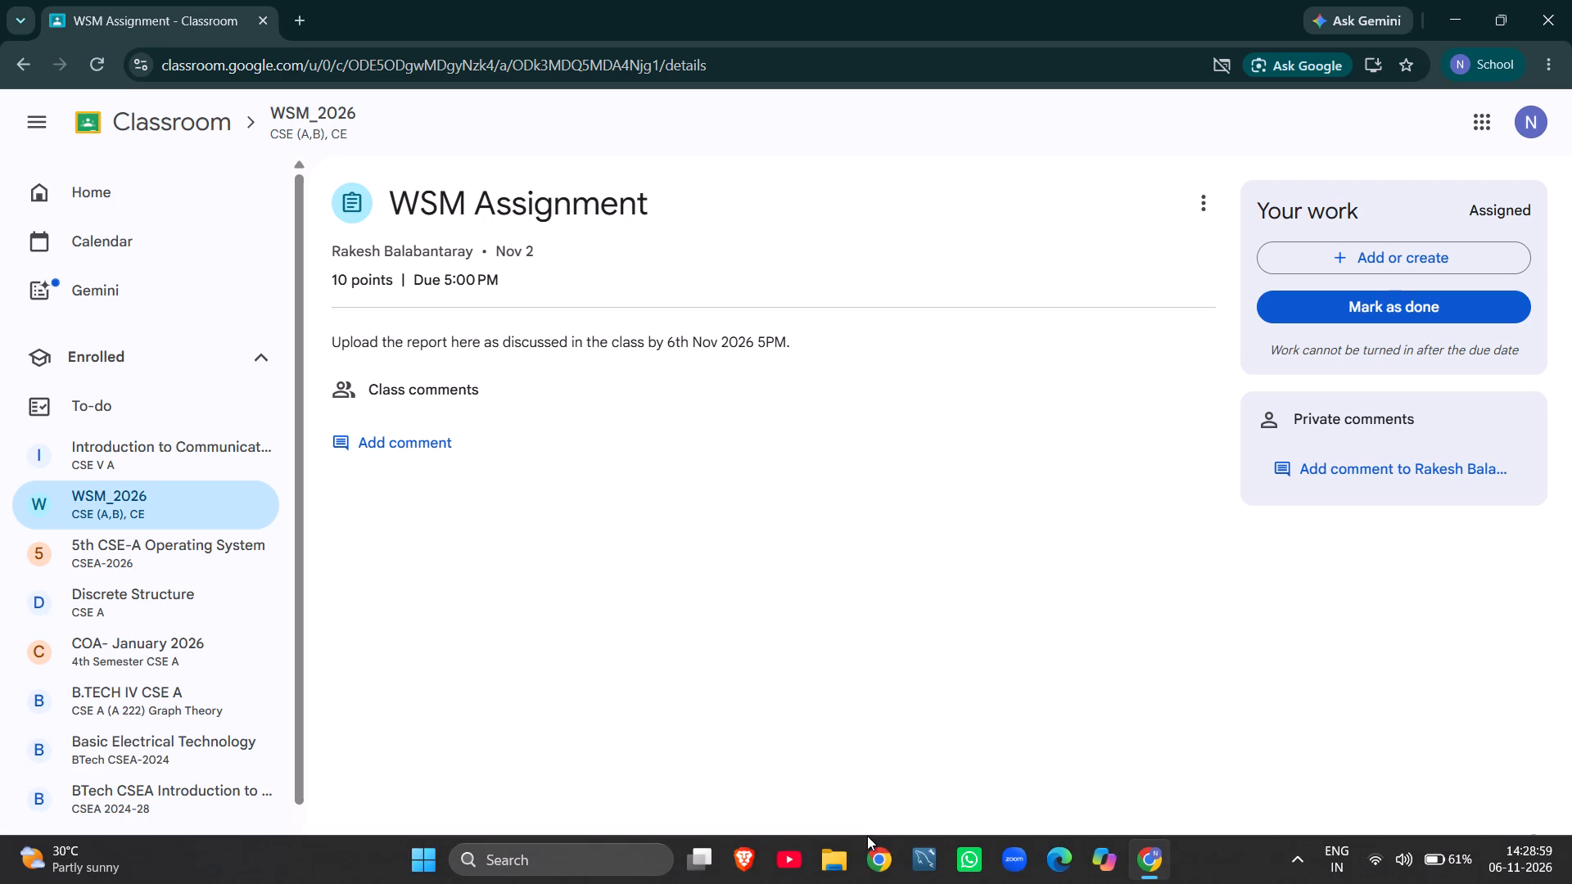
Switch to File Explorer and open the Documents folder that holds the exported report.
{"action": "left_click", "coordinate": [853, 854]}
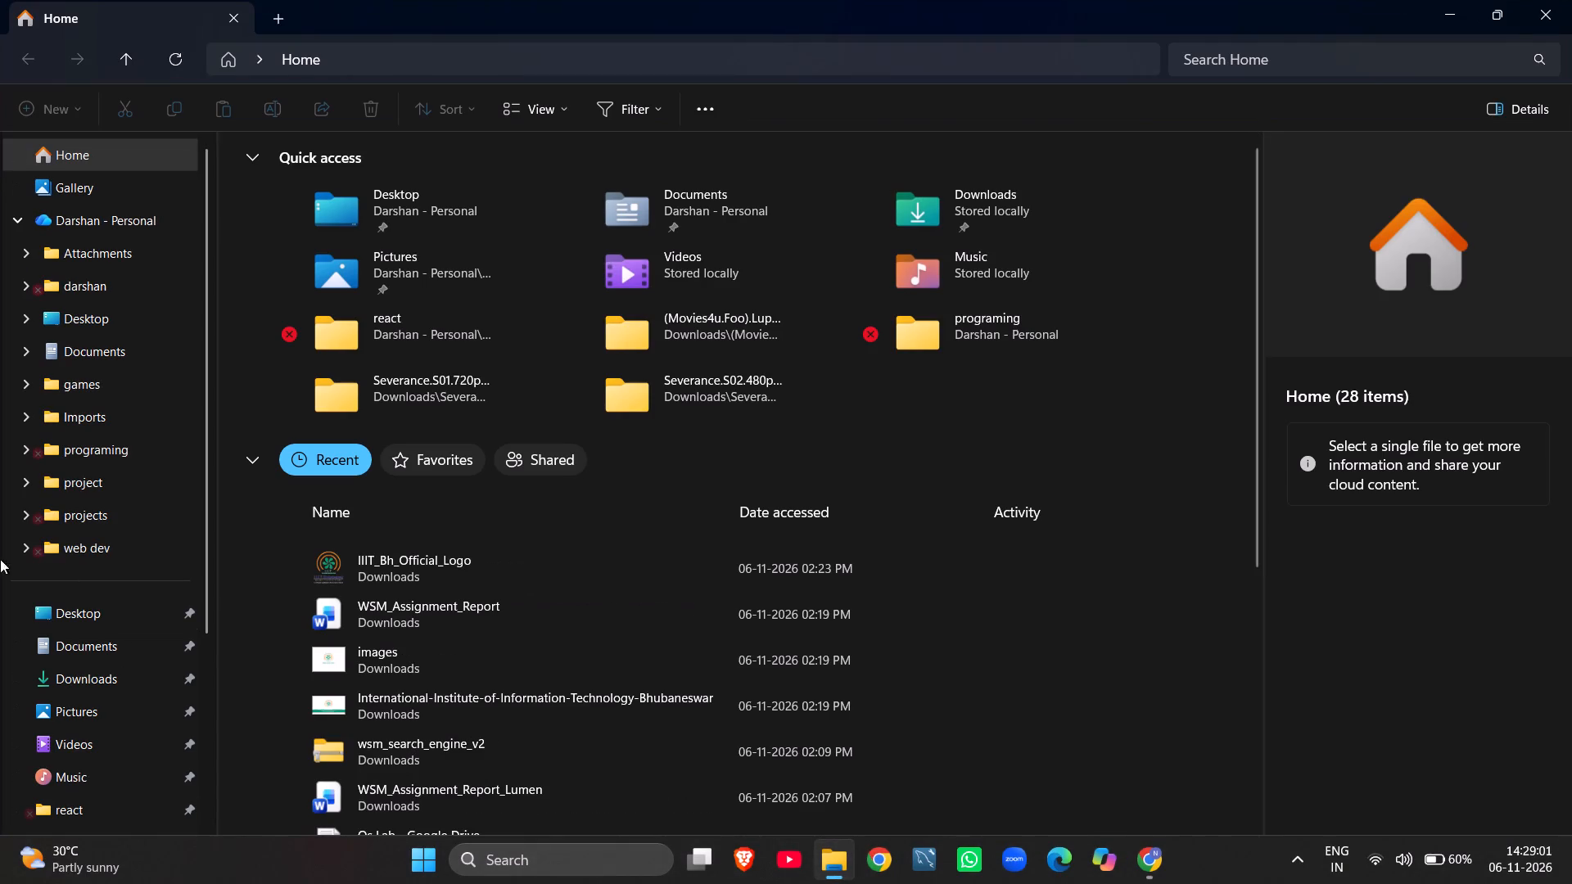
{"action": "left_click", "coordinate": [67, 666]}
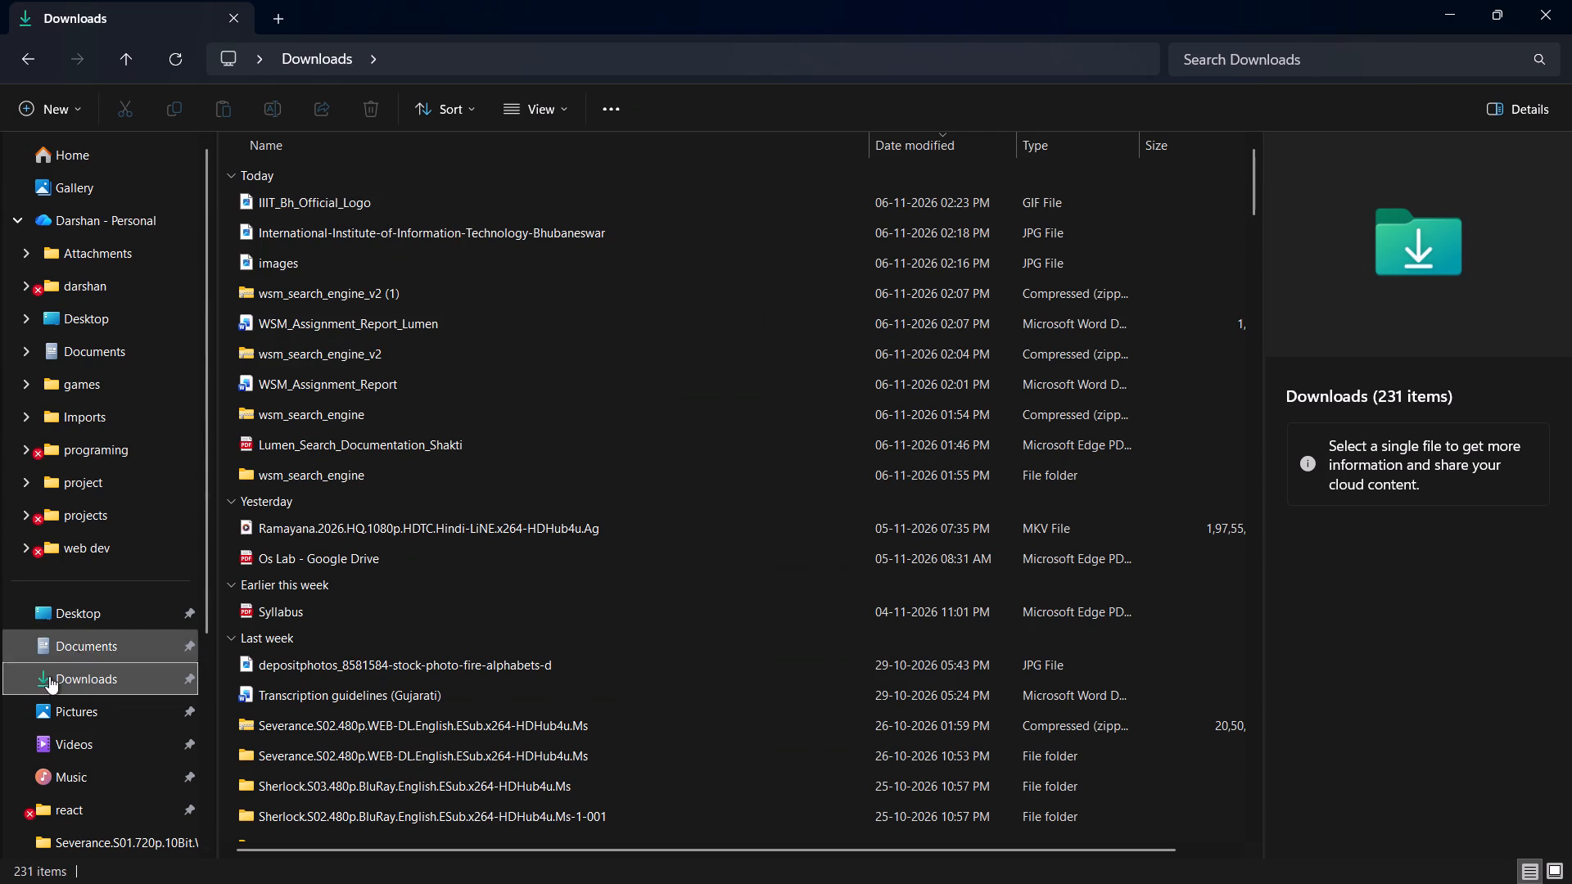
{"action": "left_click", "coordinate": [76, 644]}
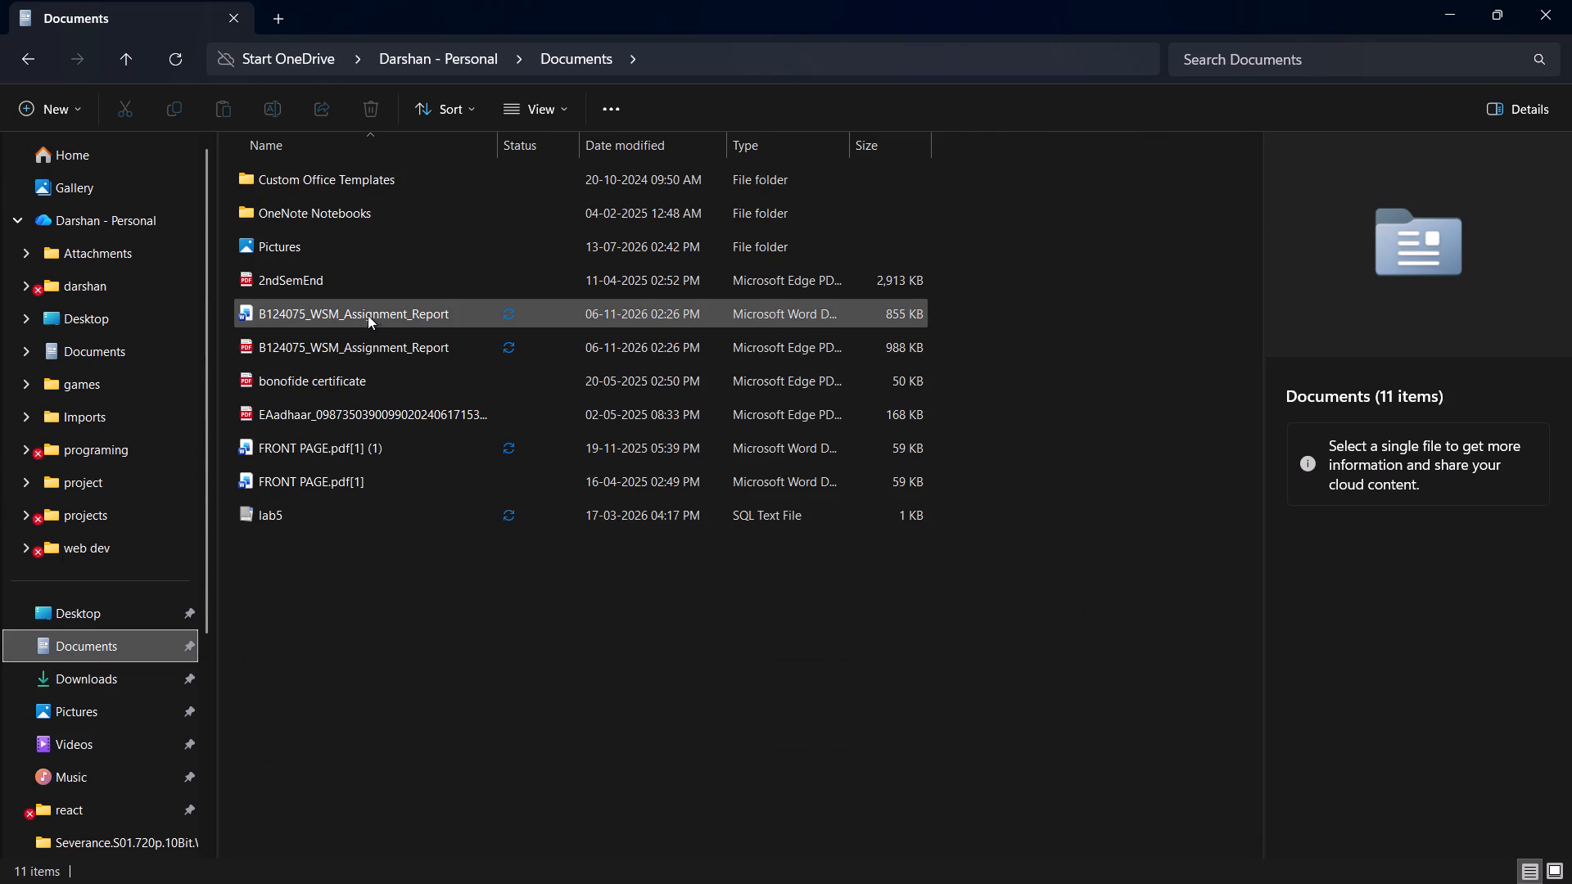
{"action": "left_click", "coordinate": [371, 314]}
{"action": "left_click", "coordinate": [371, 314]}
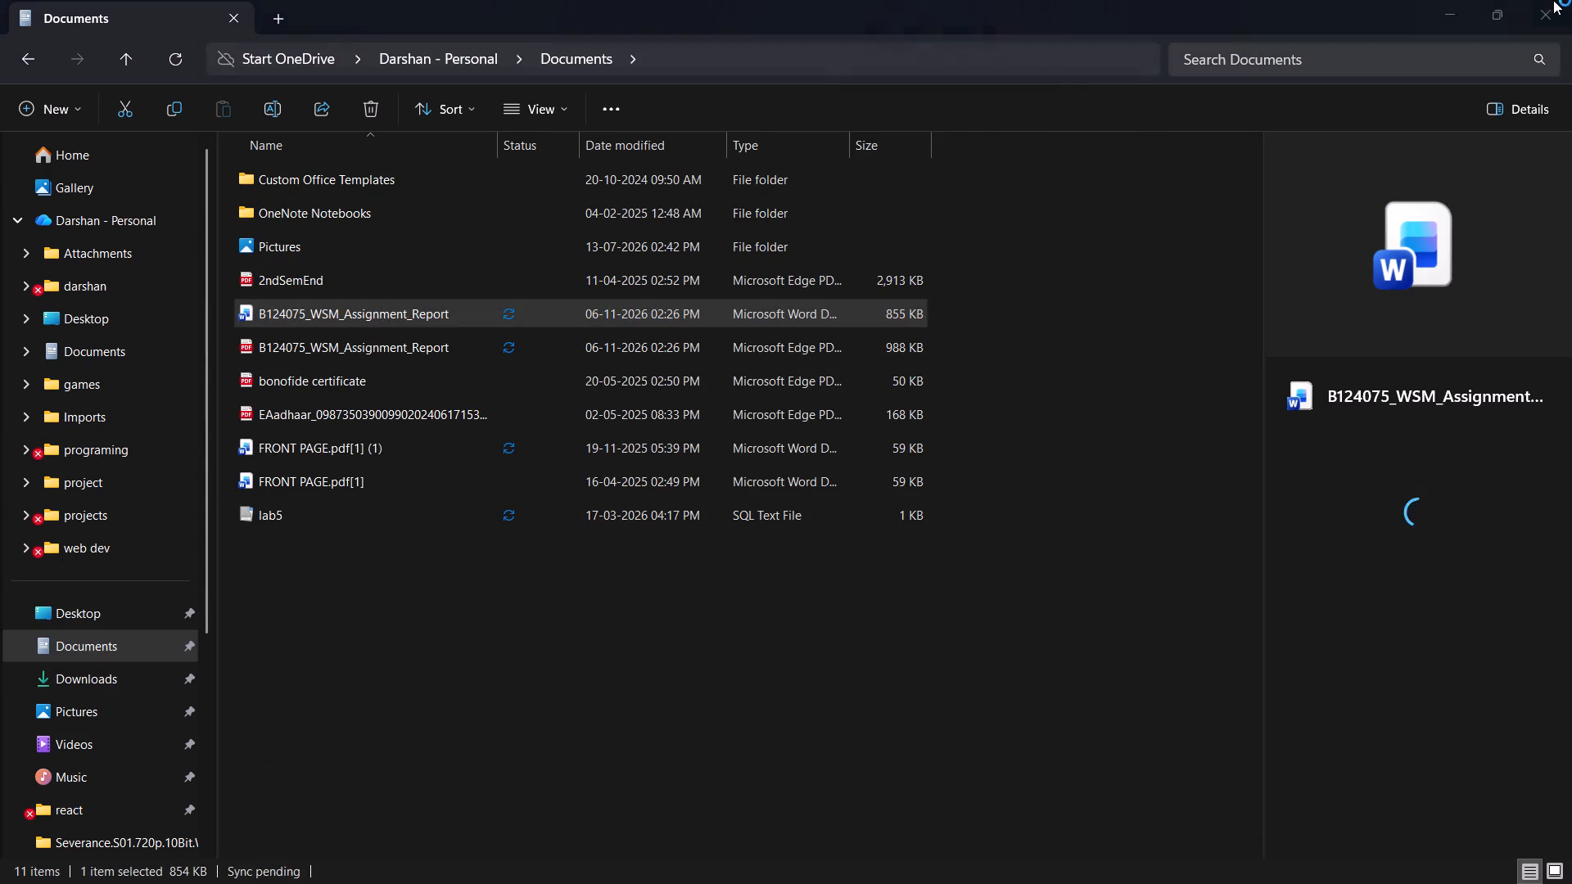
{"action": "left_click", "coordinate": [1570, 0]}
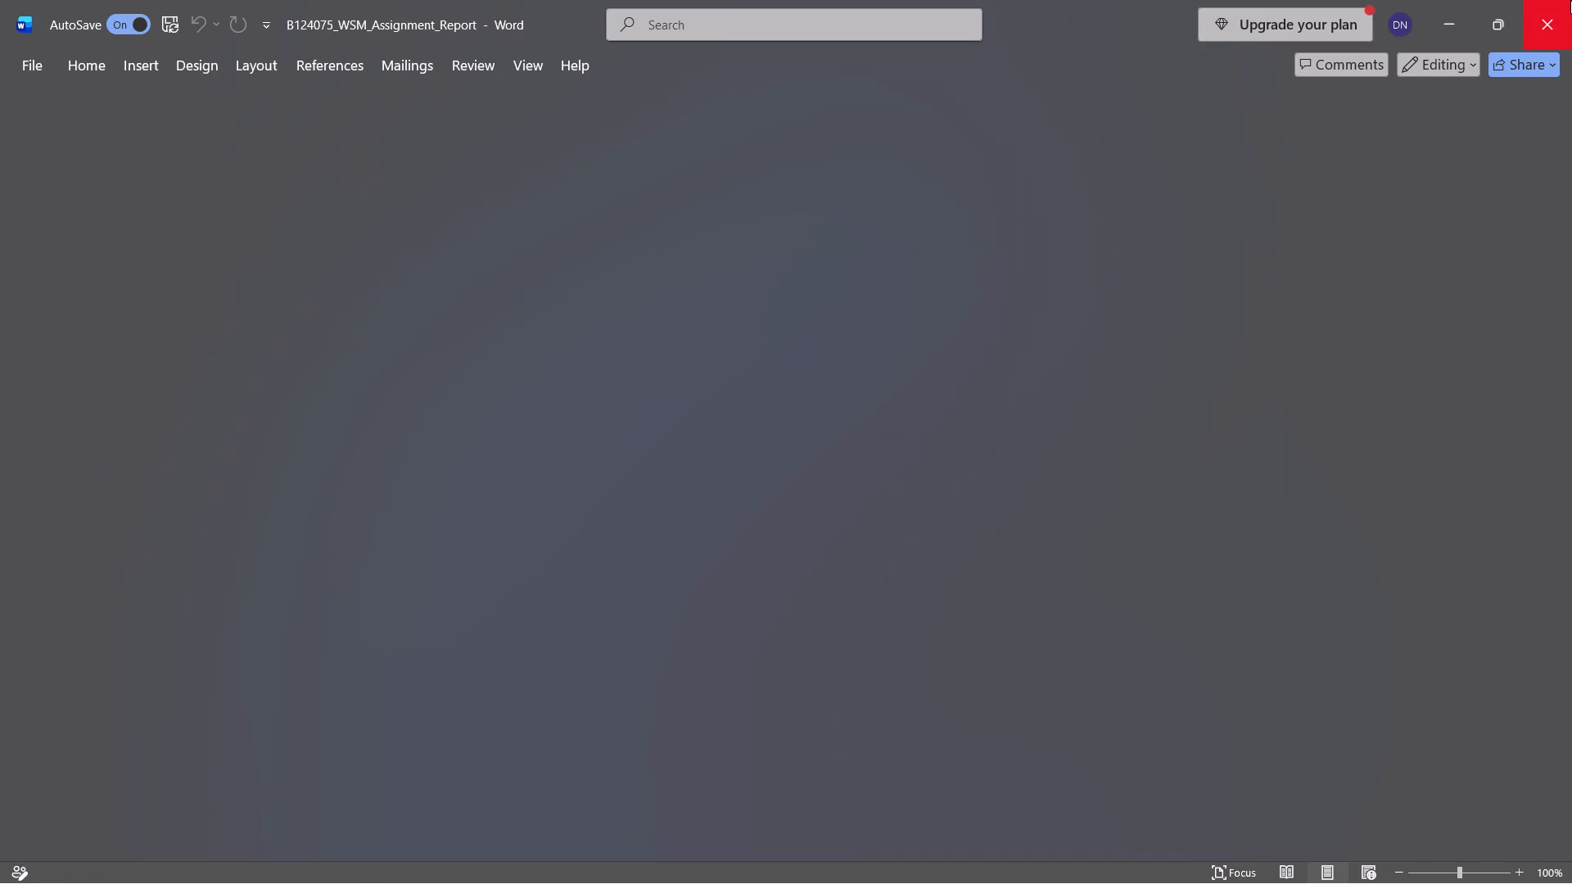
Share the PDF version of the WSM Assignment Report from the Documents folder through WhatsApp.
{"action": "left_click", "coordinate": [435, 352]}
{"action": "right_click", "coordinate": [435, 352]}
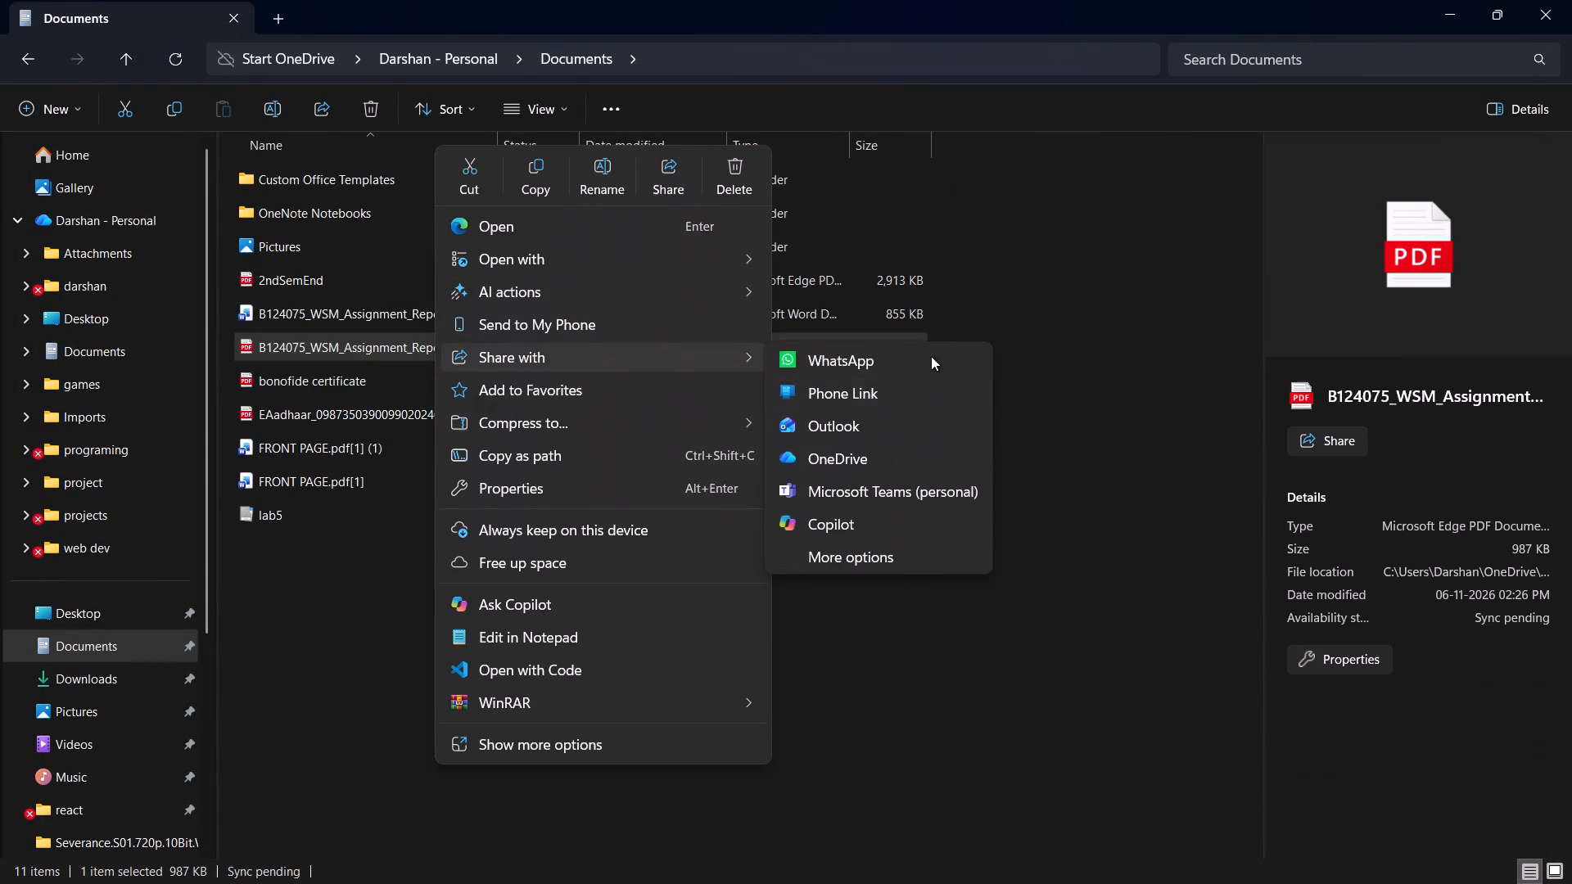
{"action": "left_click", "coordinate": [921, 349]}
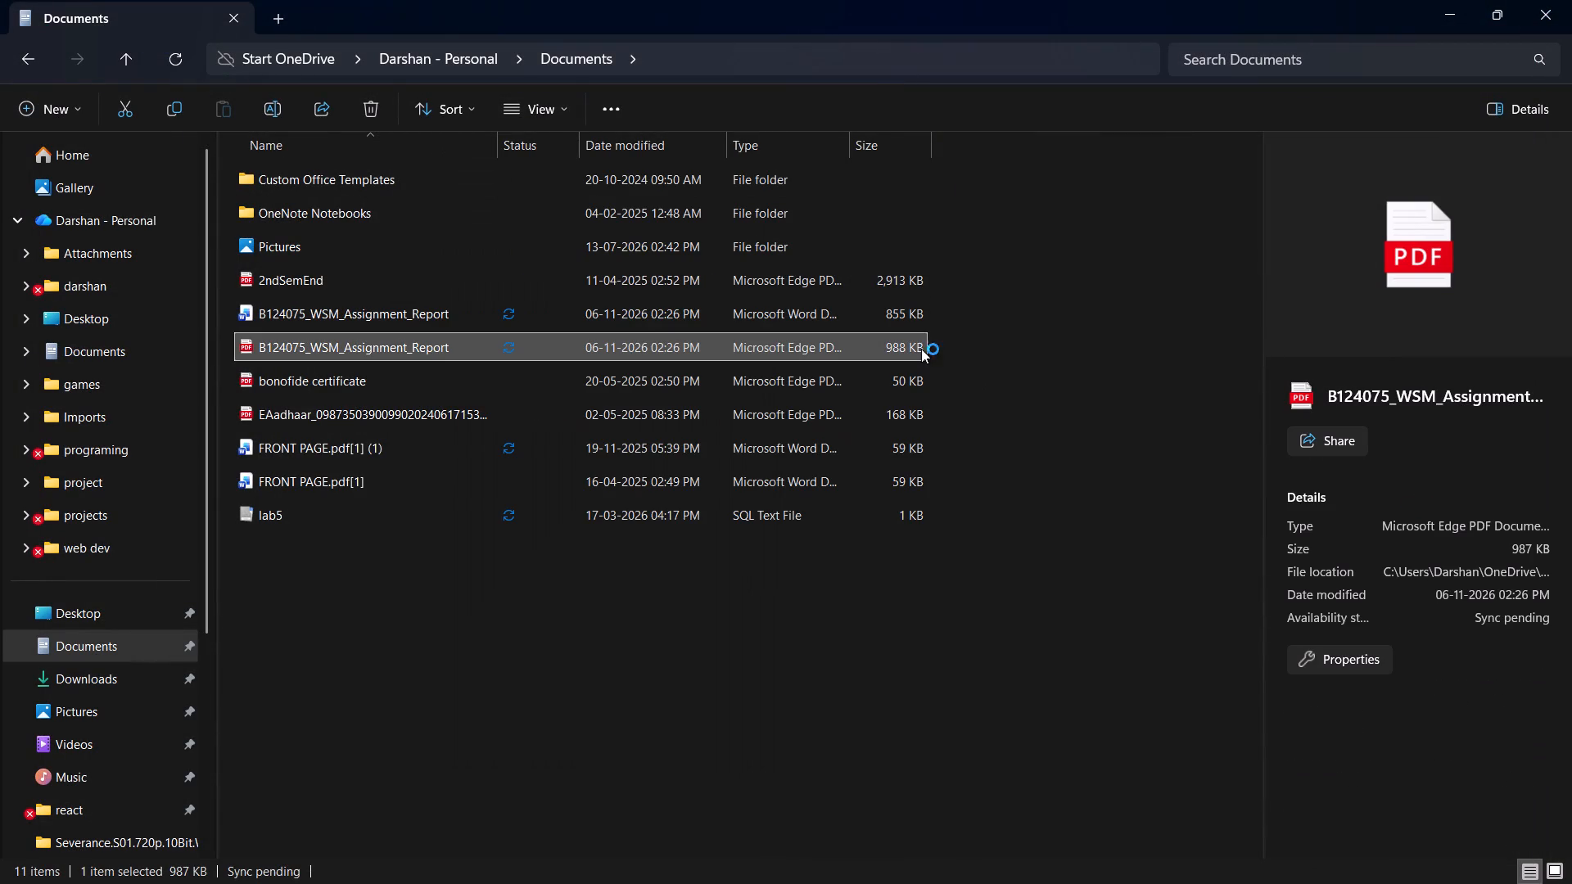